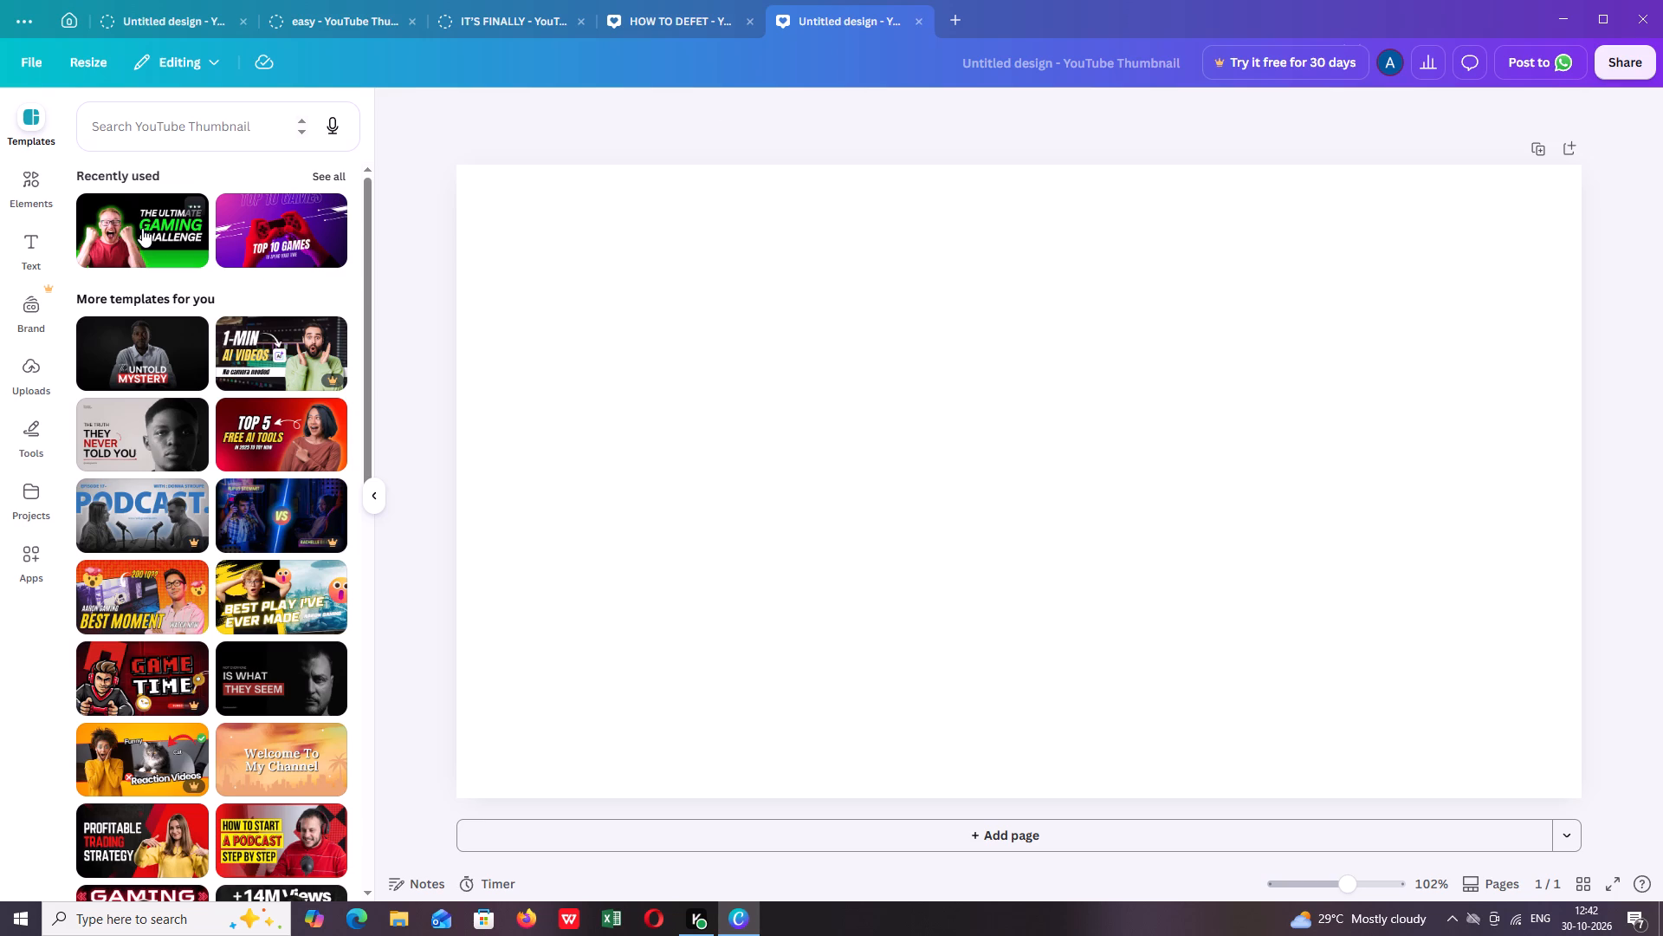
Browse the YouTube thumbnail templates for a suitable design.
scroll(221, 619, down, 1)
scroll(225, 621, up, 1)
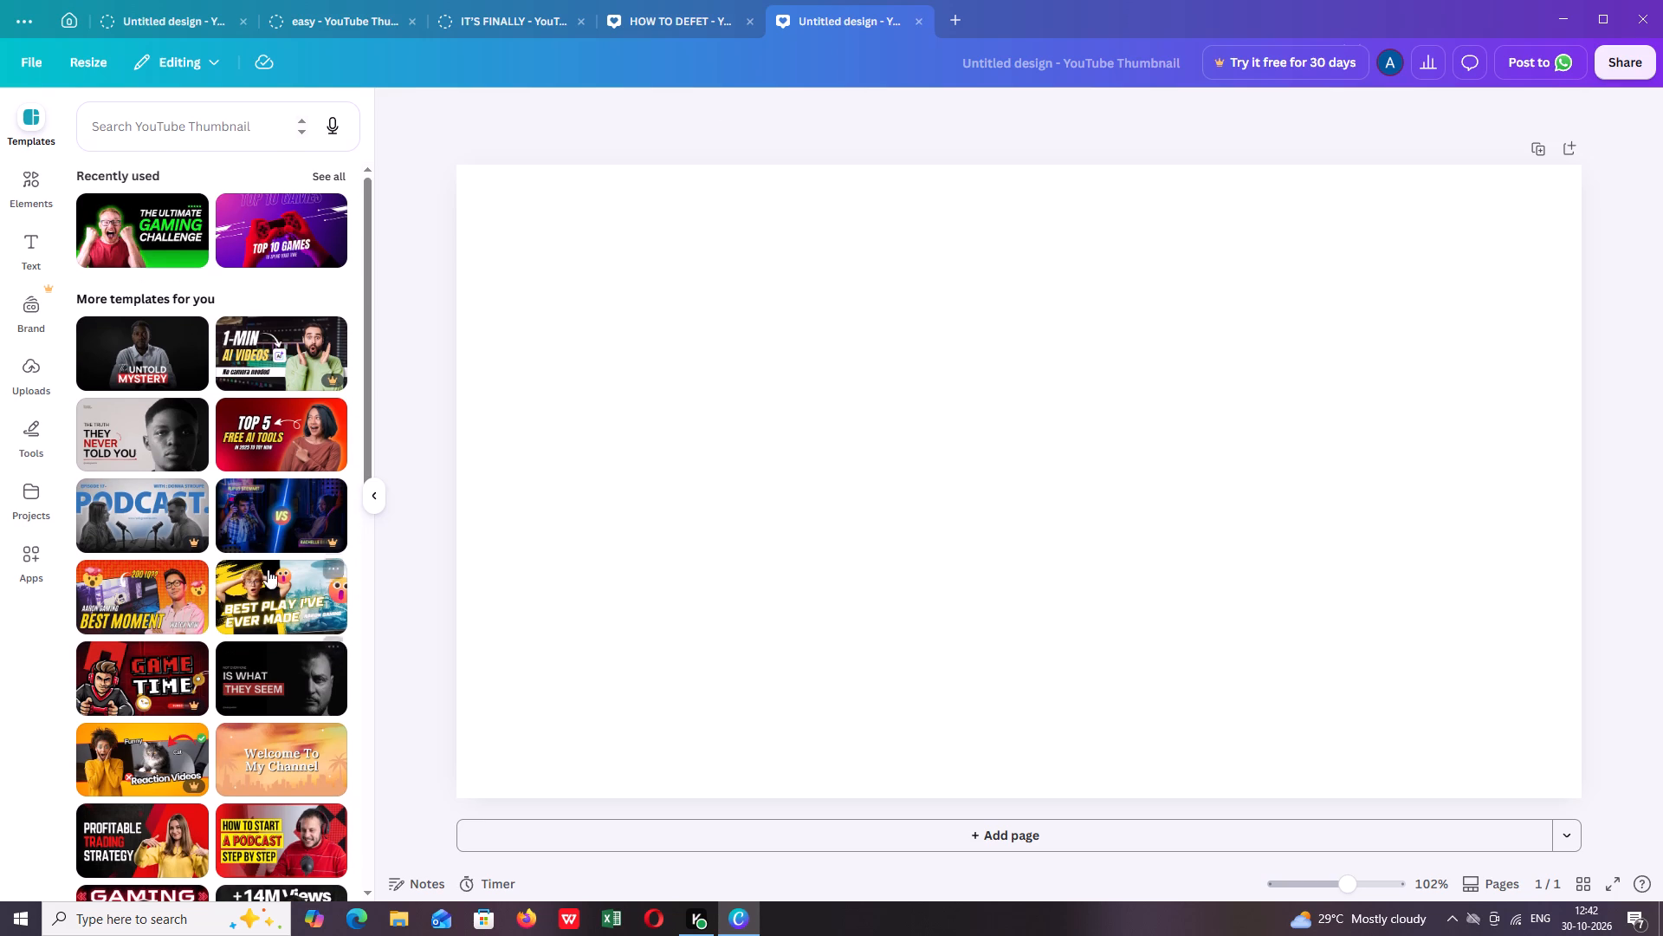
scroll(193, 462, down, 7)
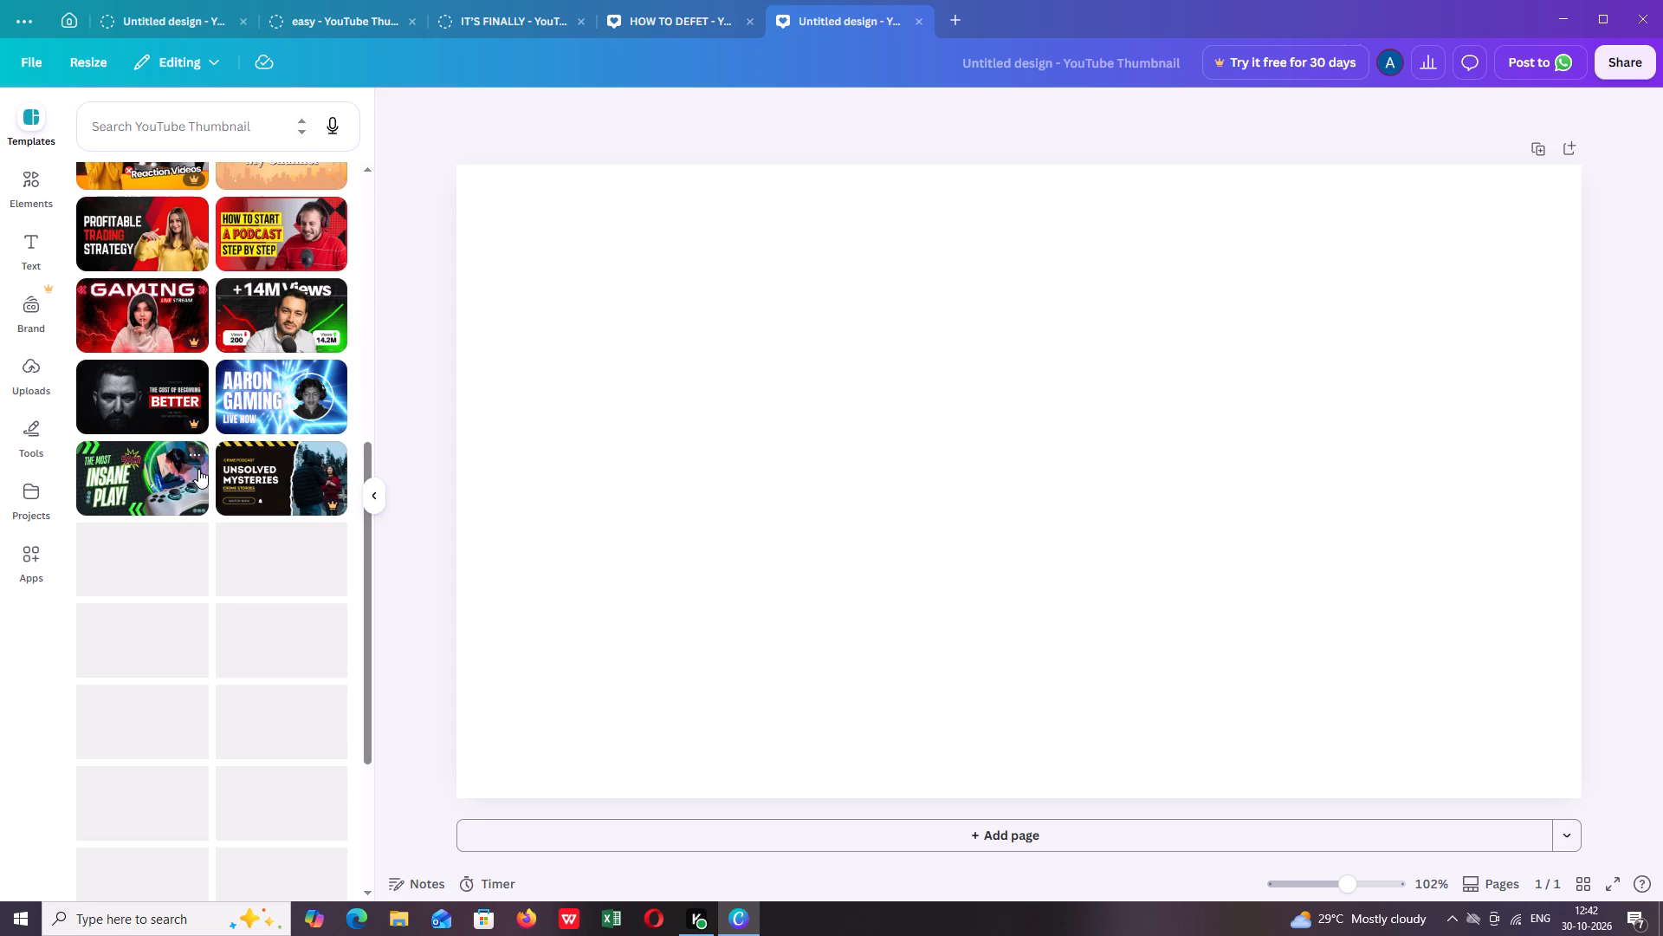
scroll(198, 469, down, 1)
scroll(268, 504, down, 1)
scroll(269, 550, up, 1)
scroll(267, 564, down, 1)
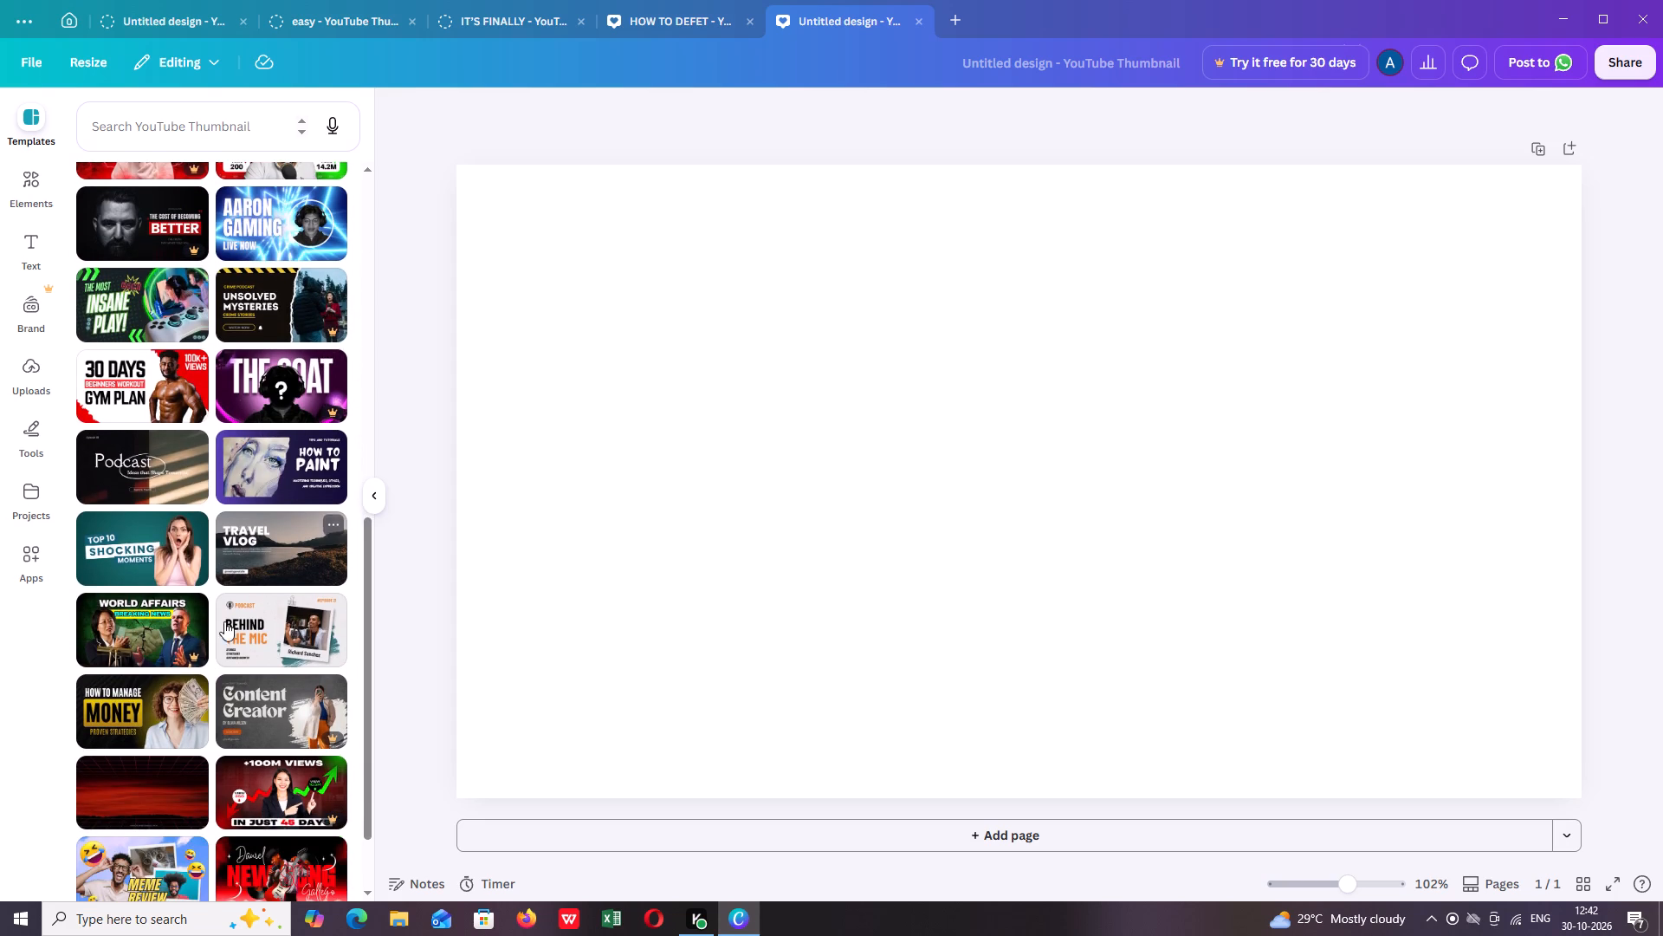
scroll(179, 695, up, 1)
scroll(173, 703, down, 1)
scroll(173, 705, up, 1)
scroll(172, 705, down, 1)
scroll(171, 706, up, 1)
scroll(171, 706, down, 4)
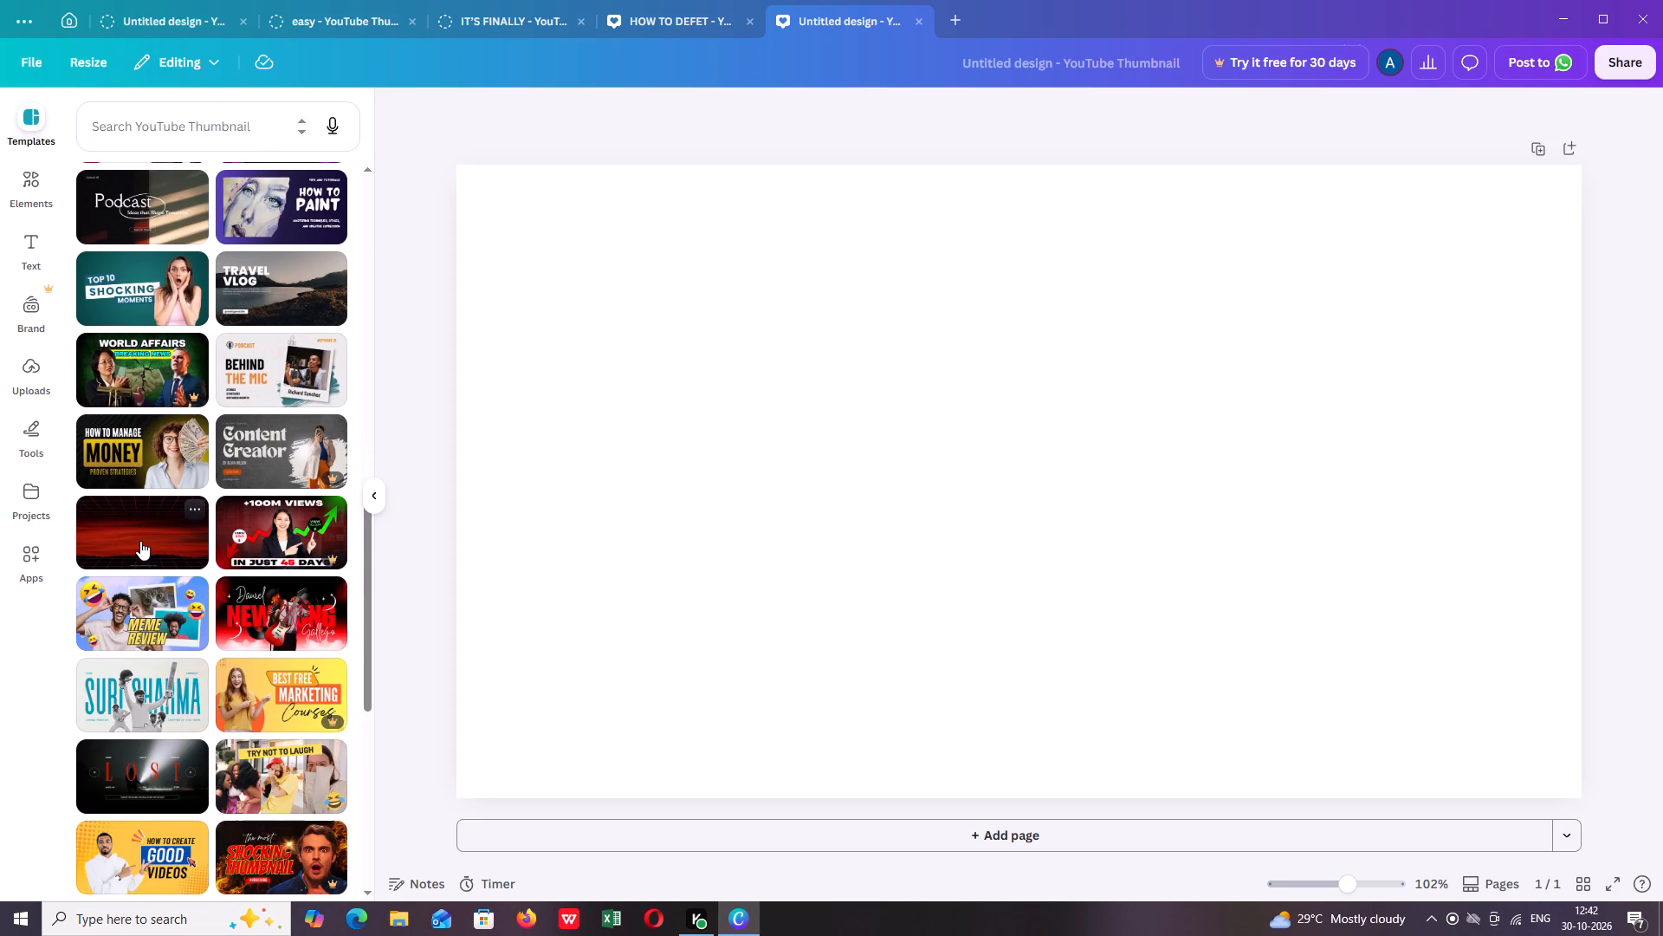
In the HOW TO DEFET design, delete the three Minecraft character pictures from the red background.
click(639, 26)
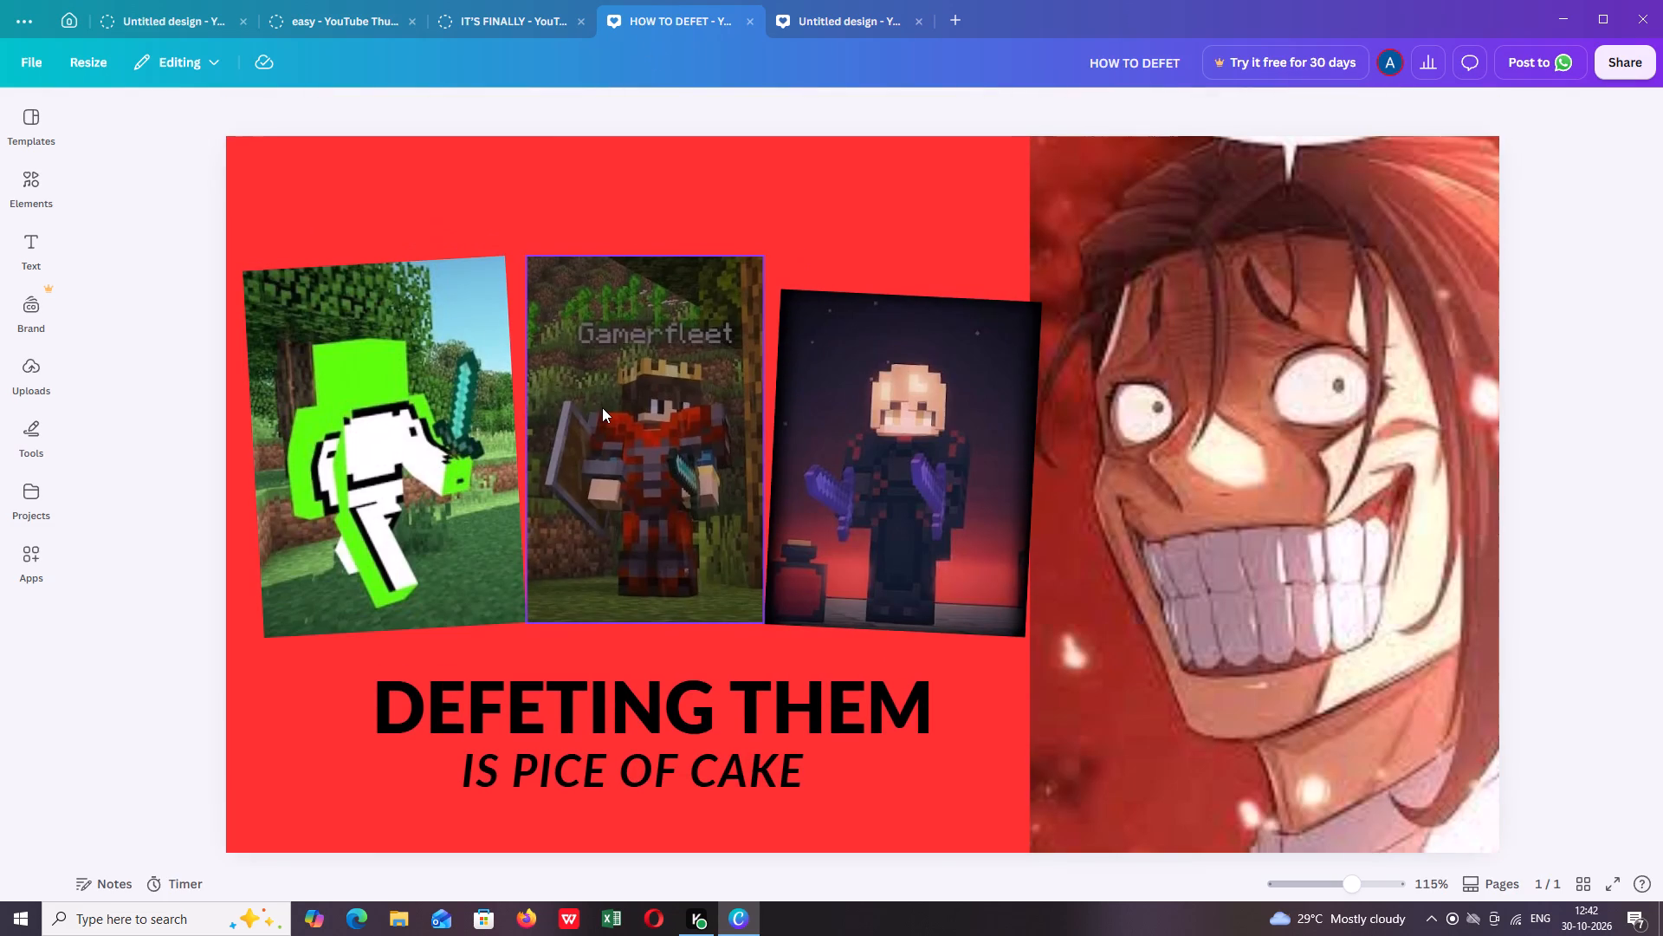
click(605, 406)
key(Delete)
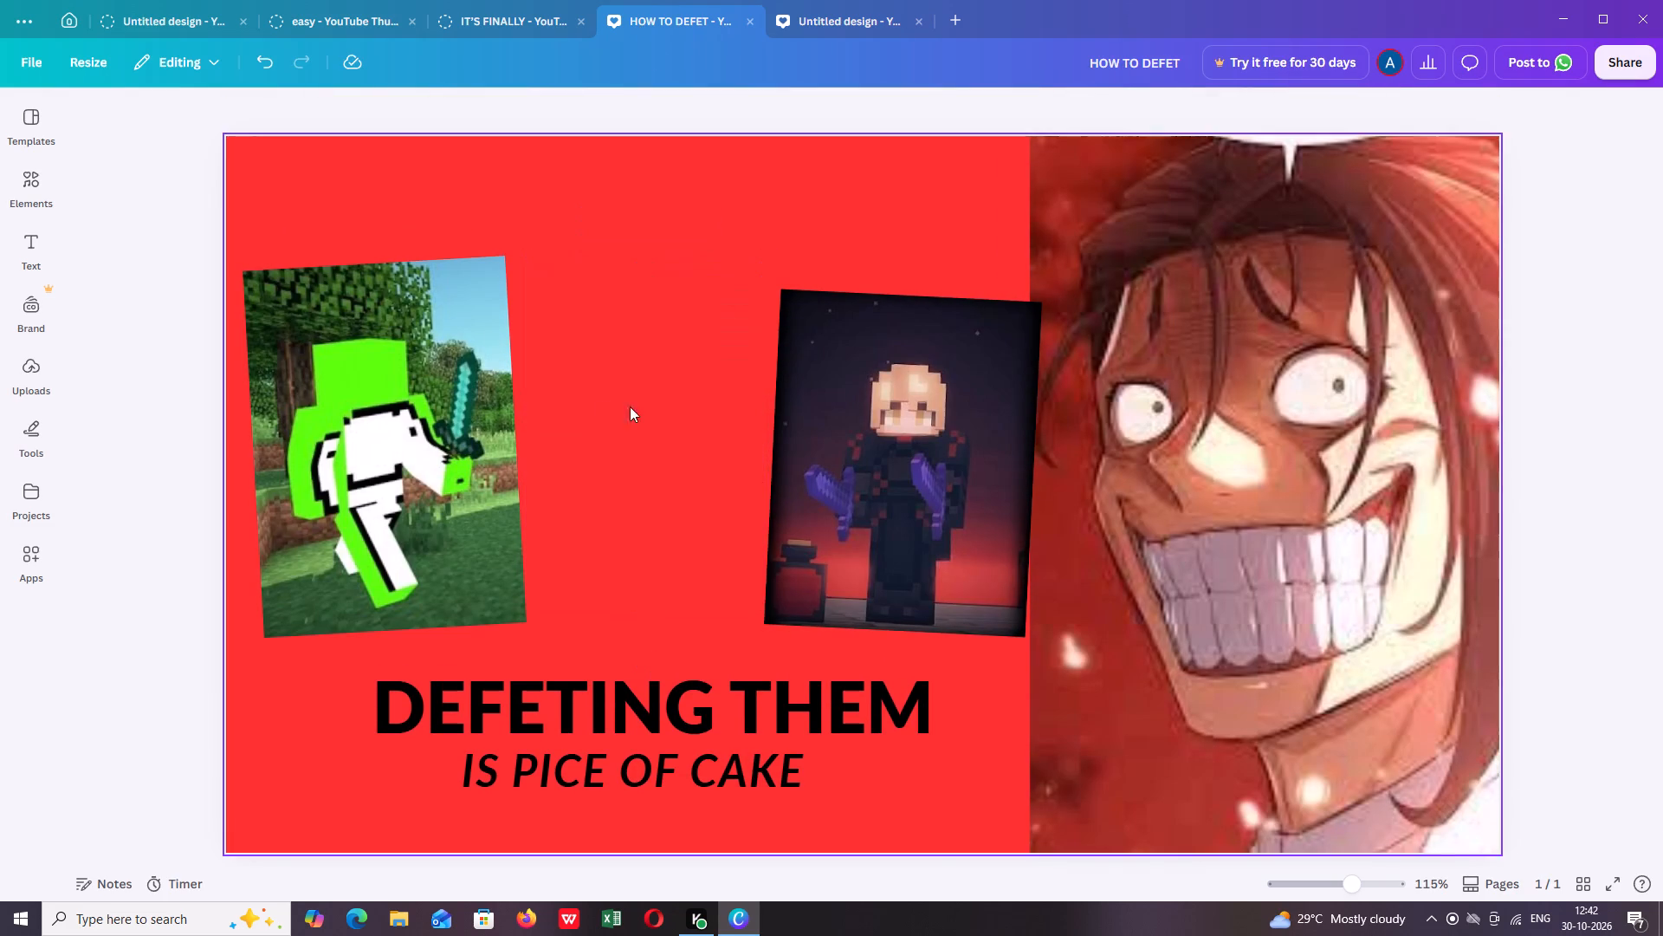
click(343, 487)
key(Delete)
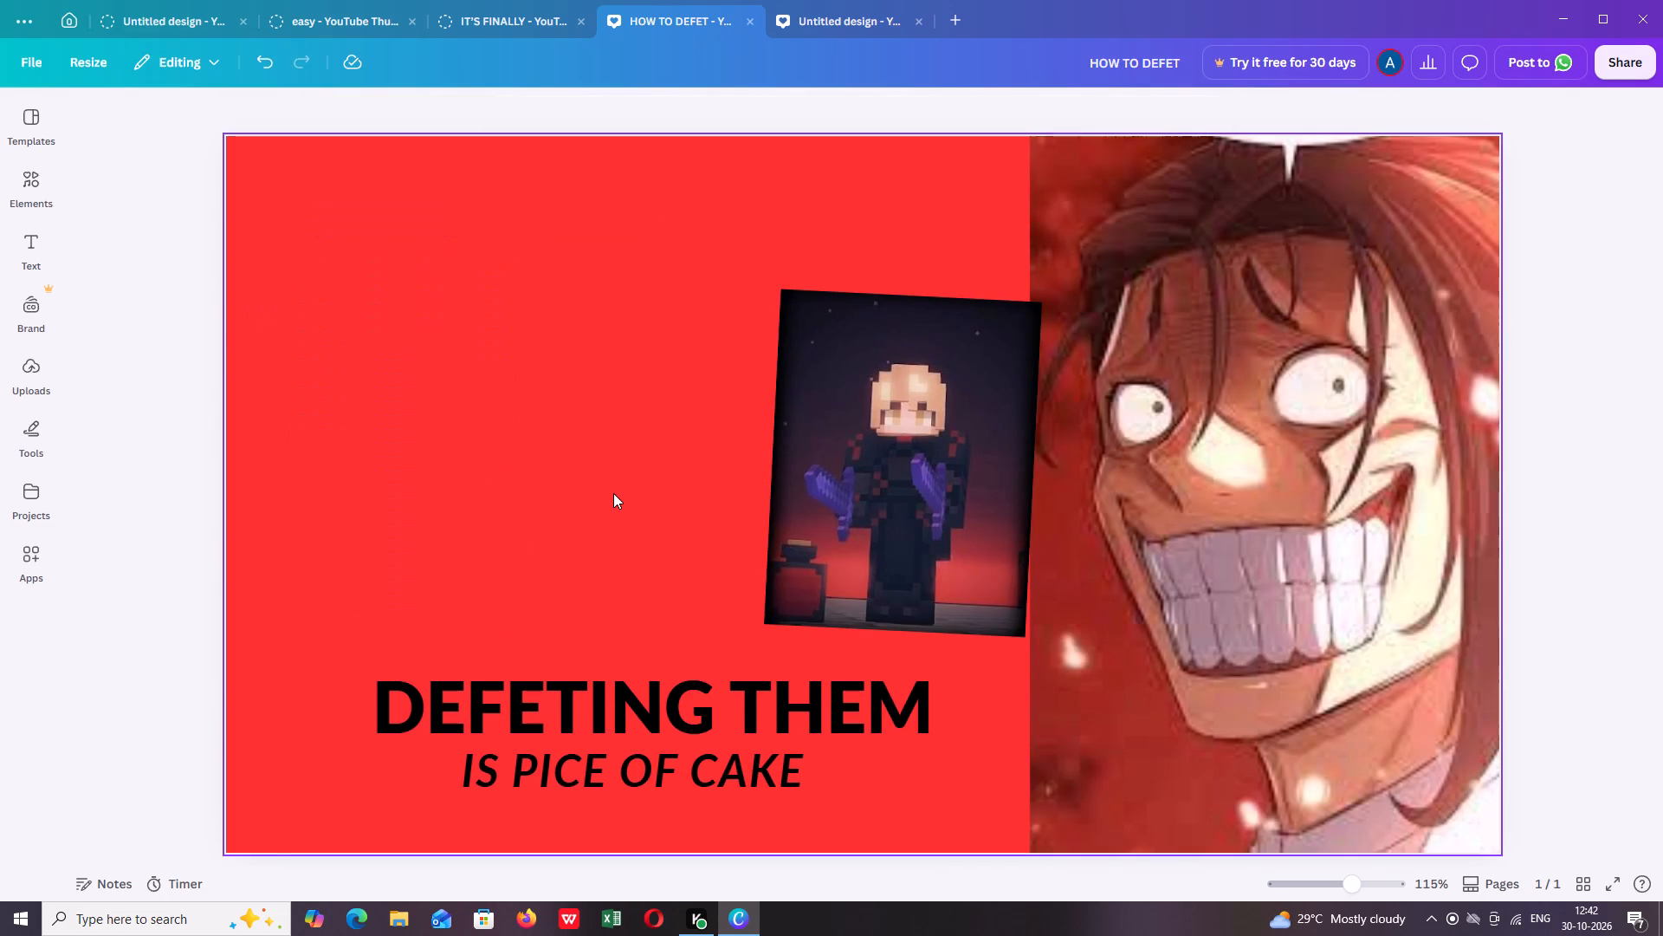
click(890, 465)
key(Delete)
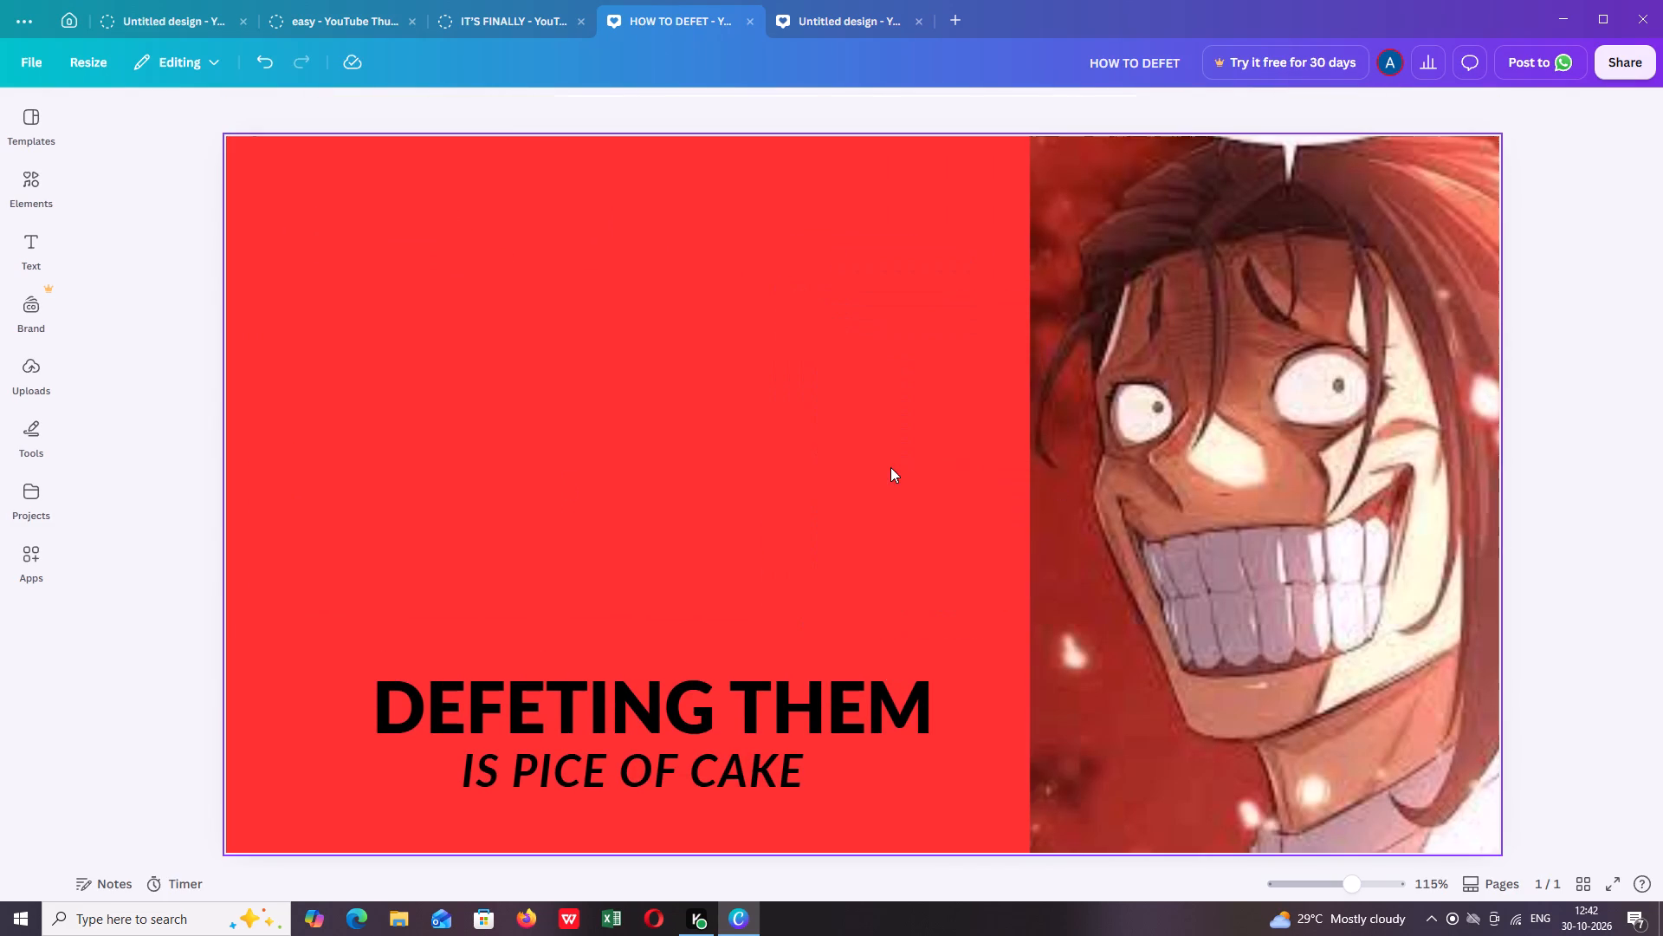
Delete the "DEFETING THEM IS PICE OF CAKE" text group and the grinning anime face image, and dismiss the OneDrive backup notification.
click(792, 704)
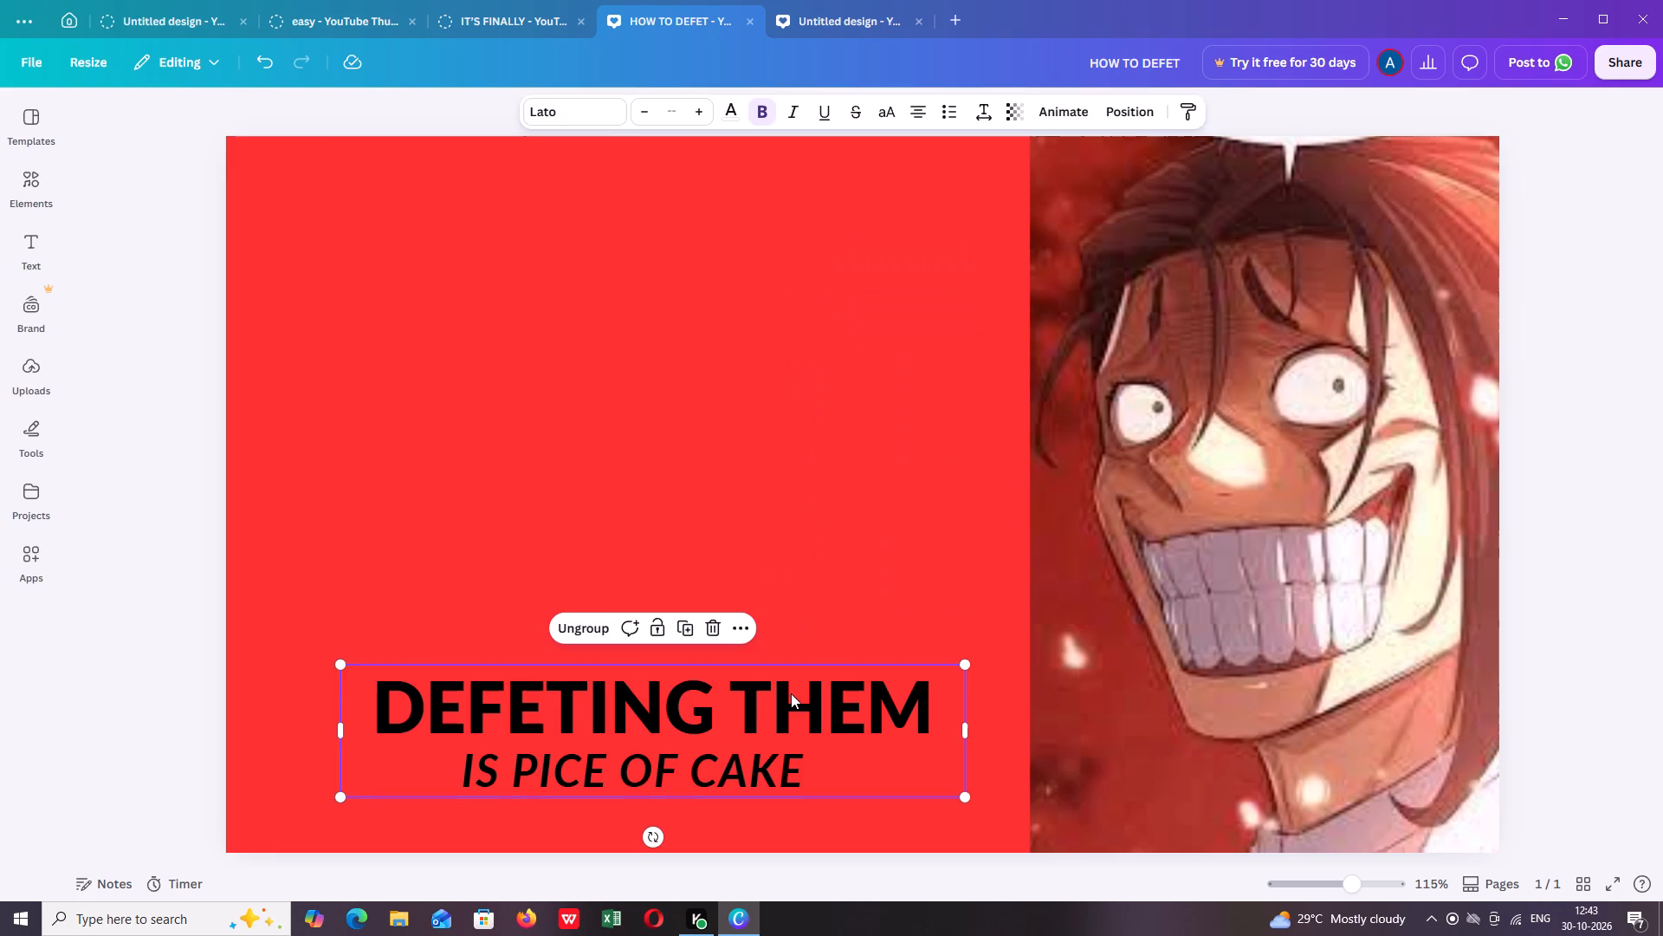
key(Delete)
click(1092, 586)
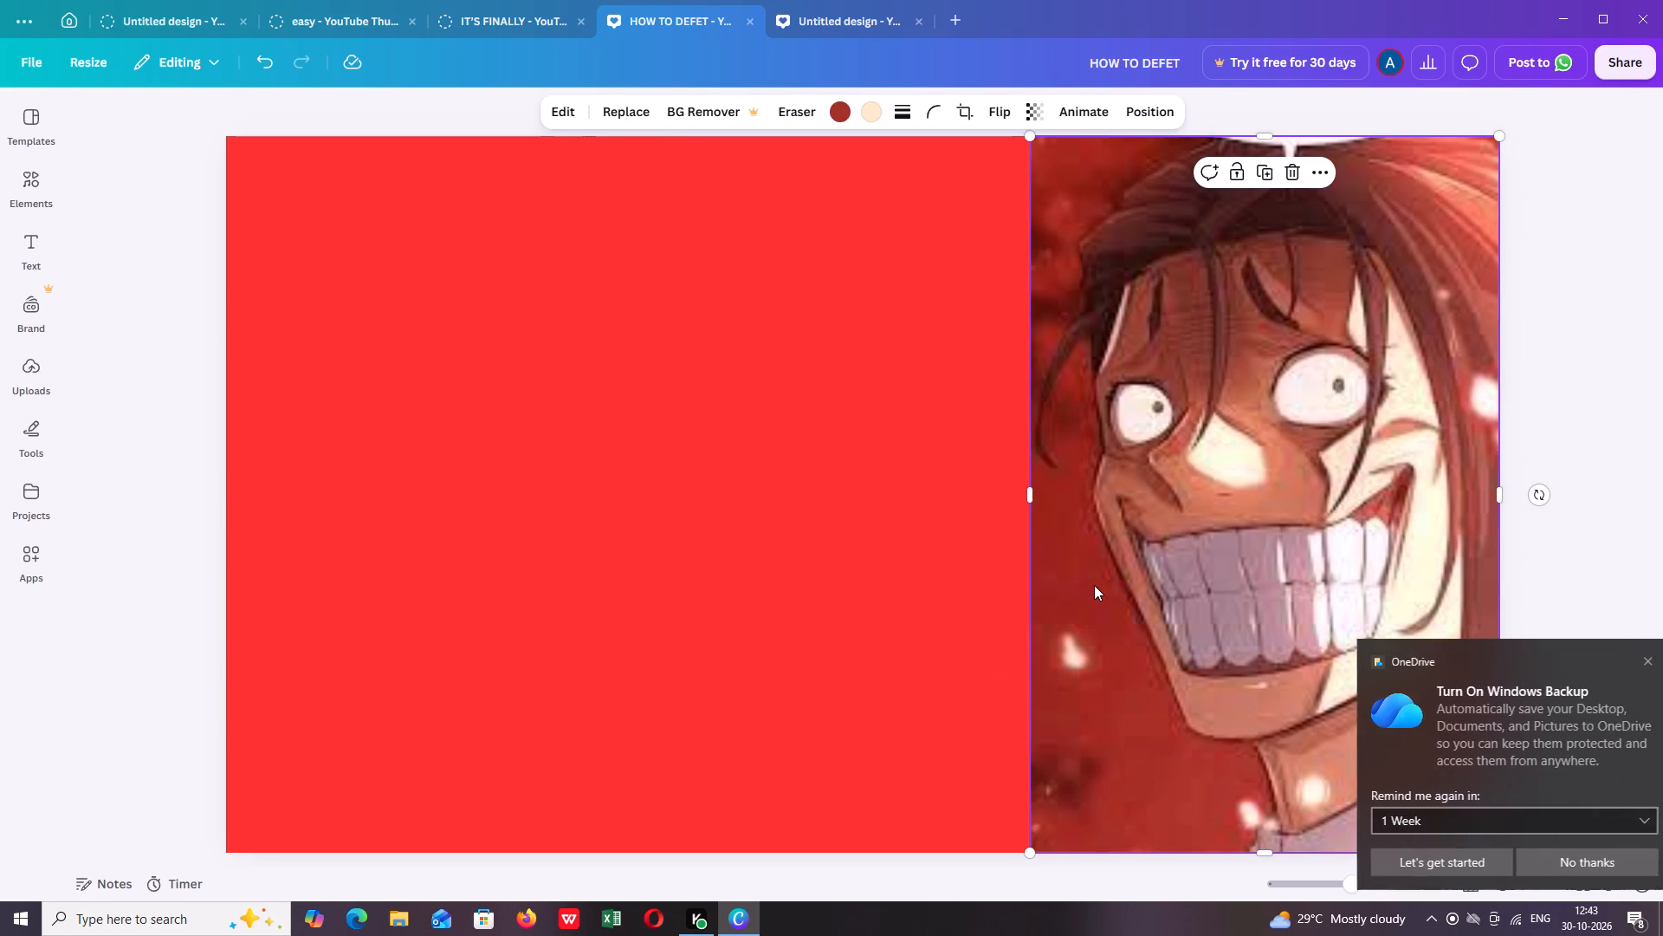
key(Delete)
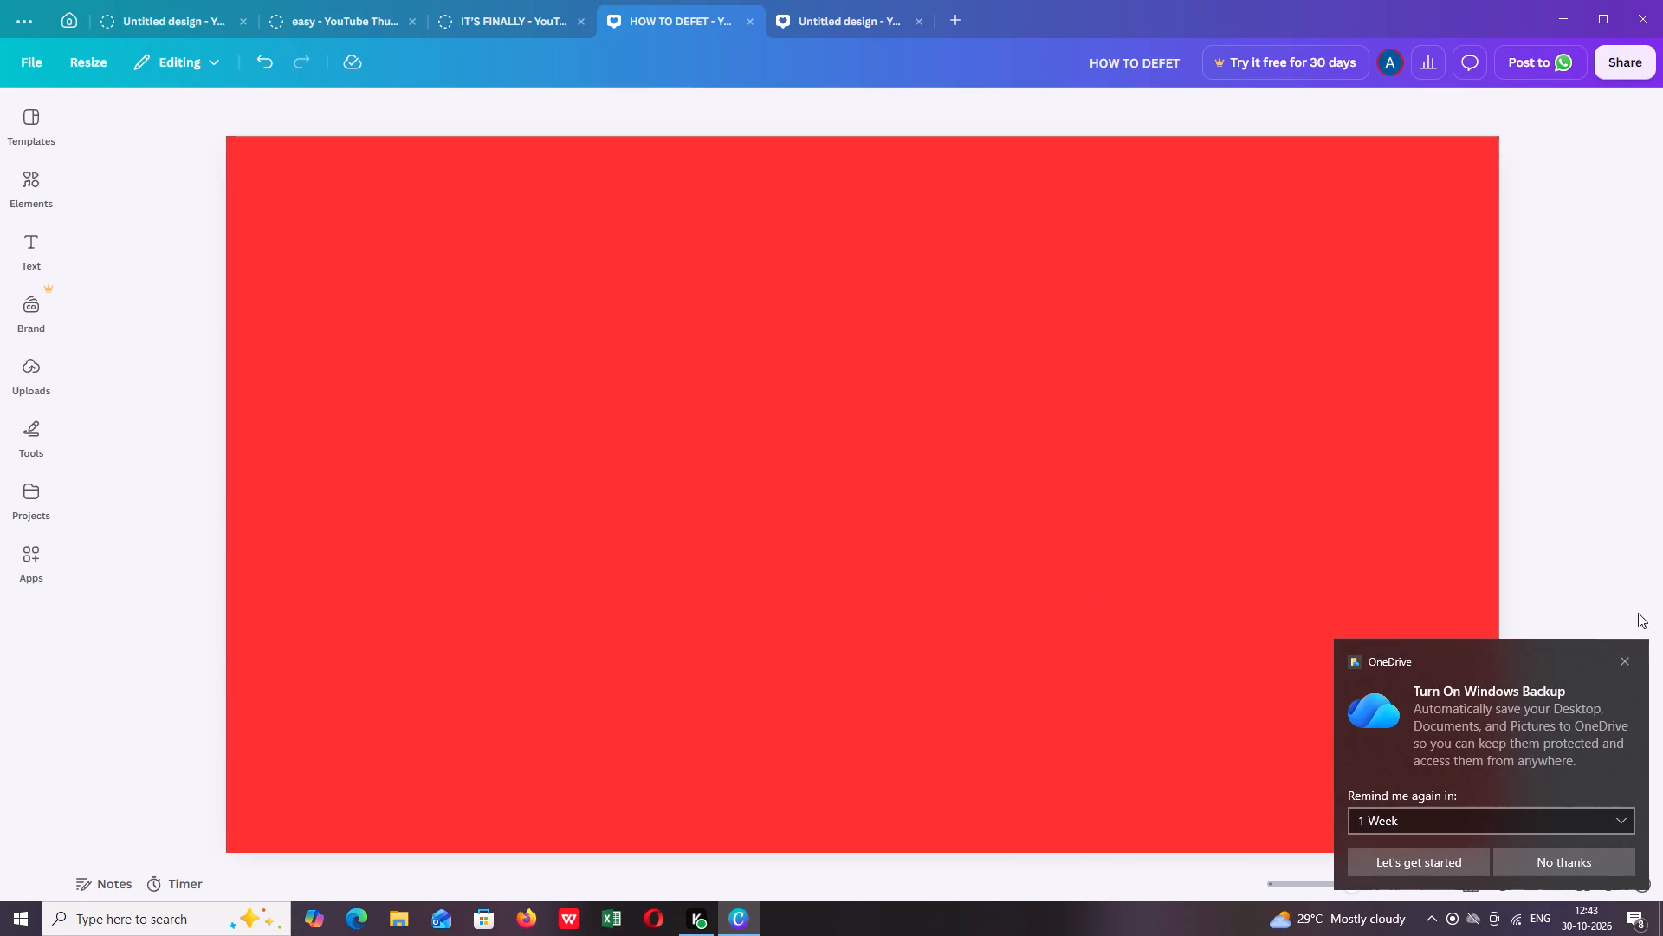
click(1627, 658)
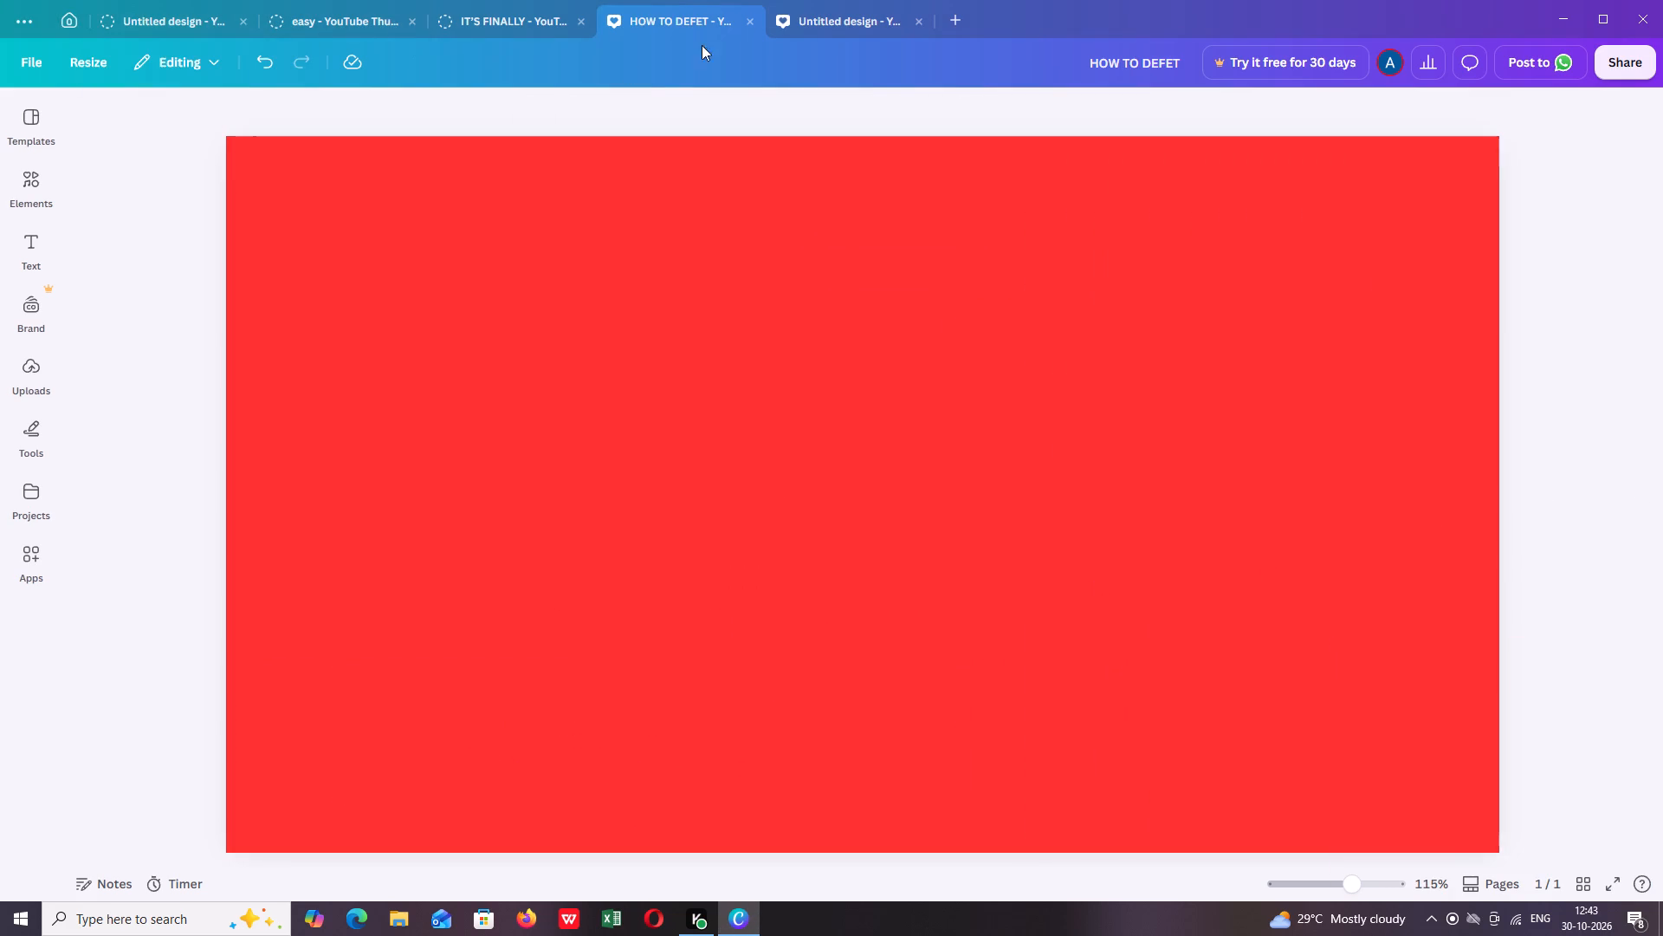
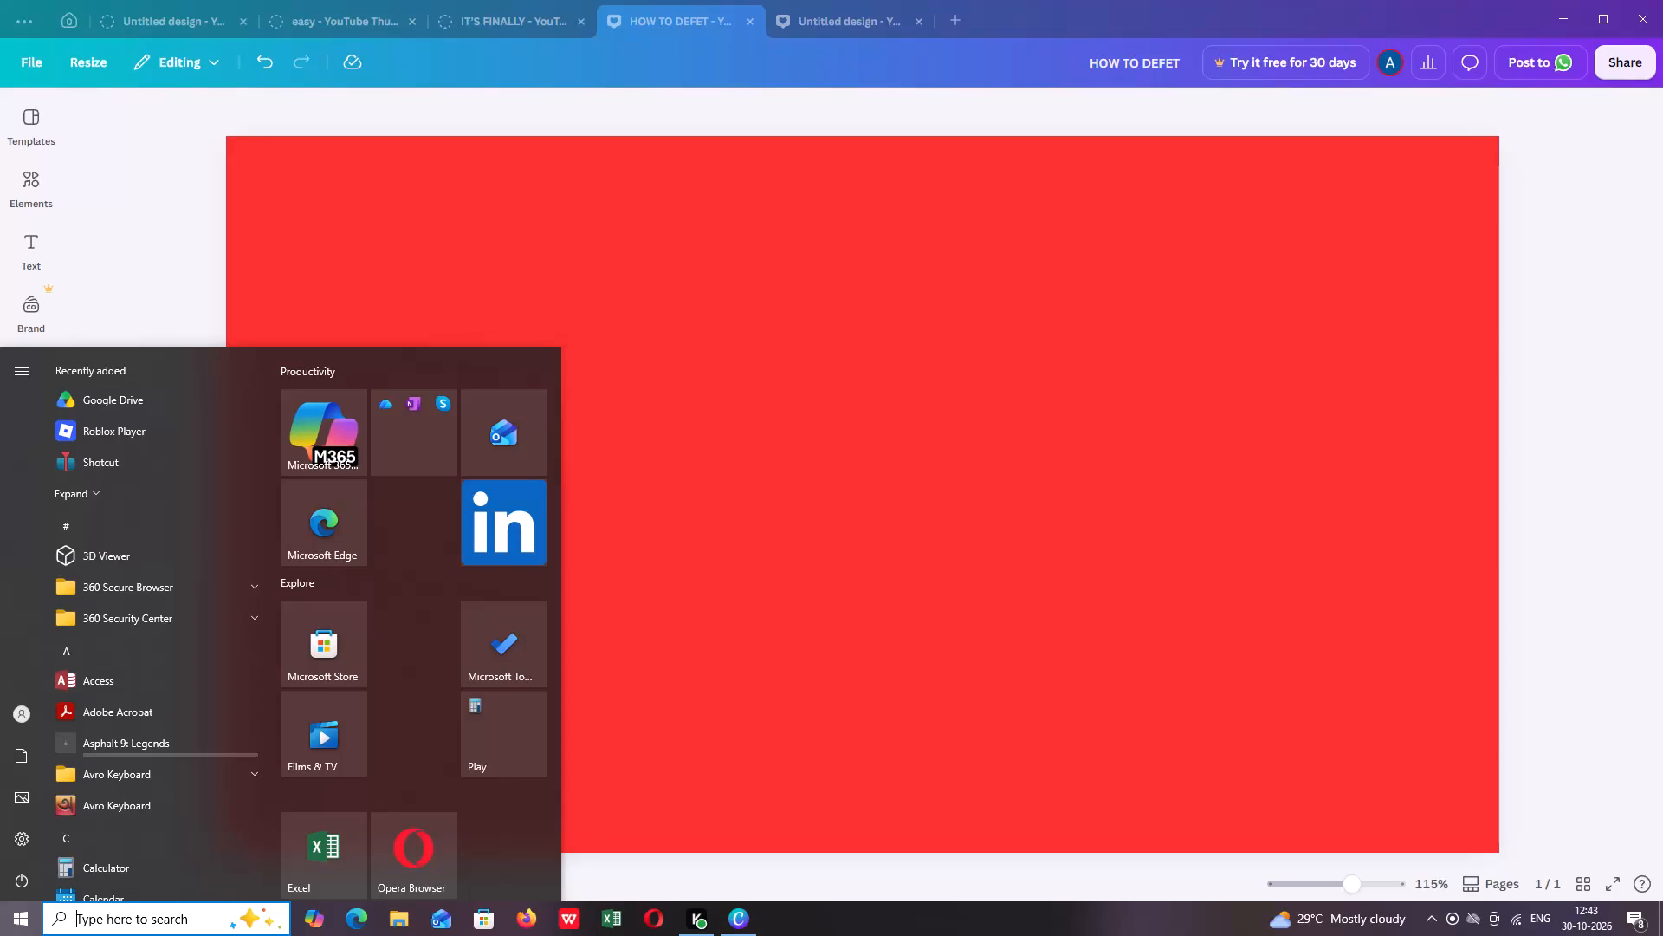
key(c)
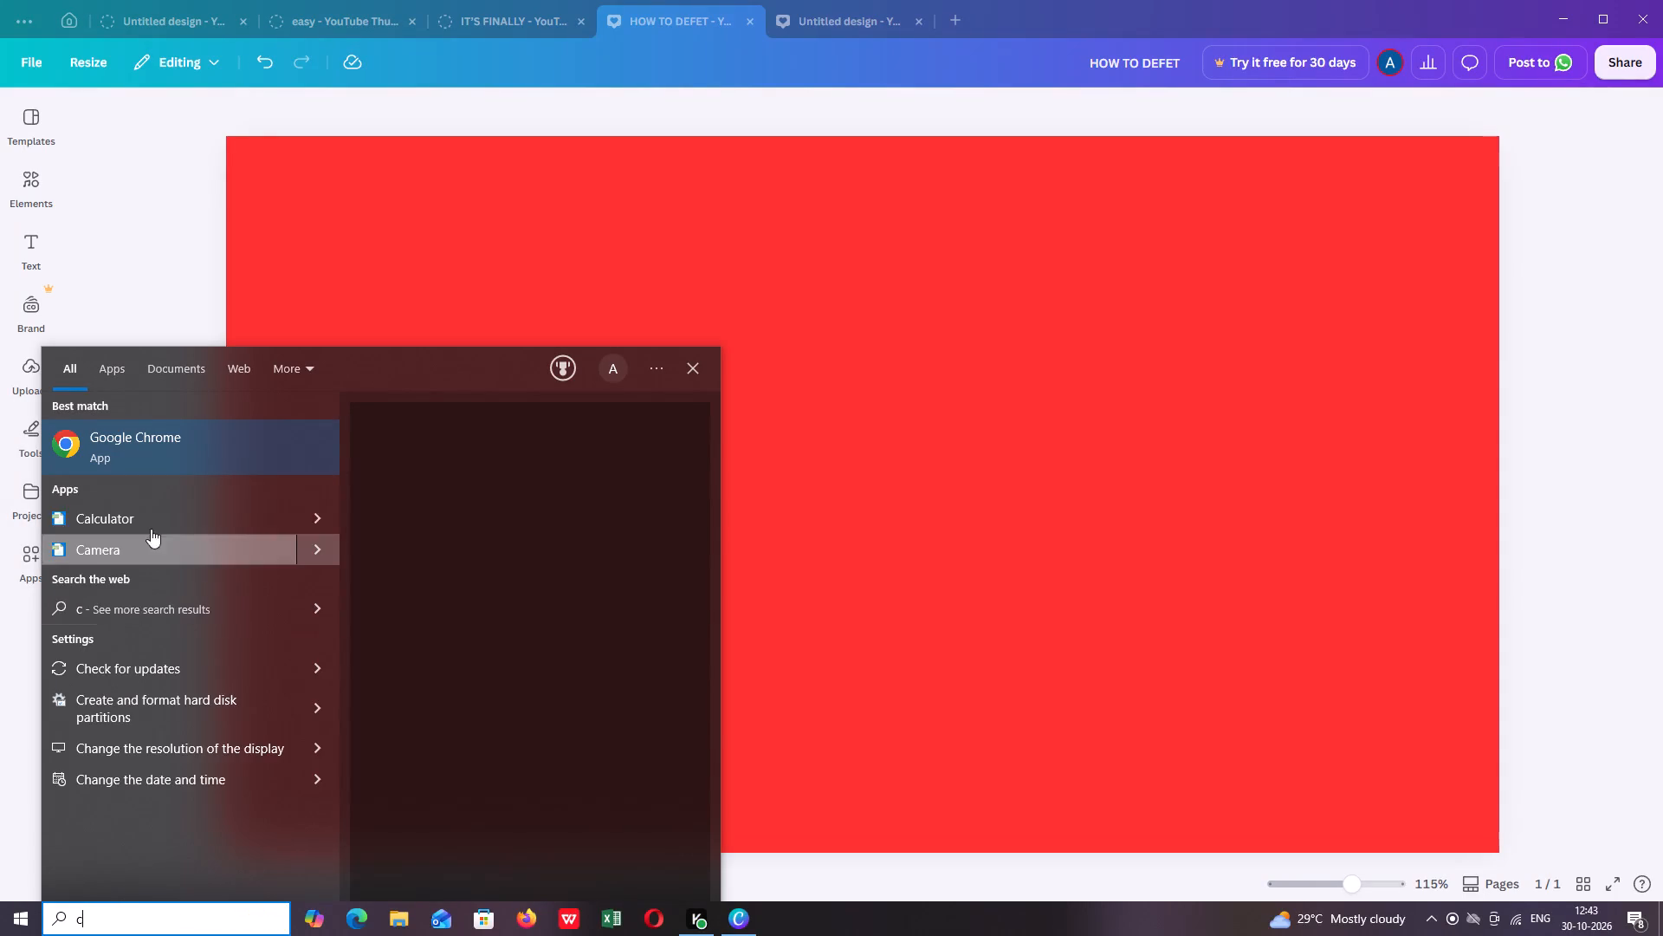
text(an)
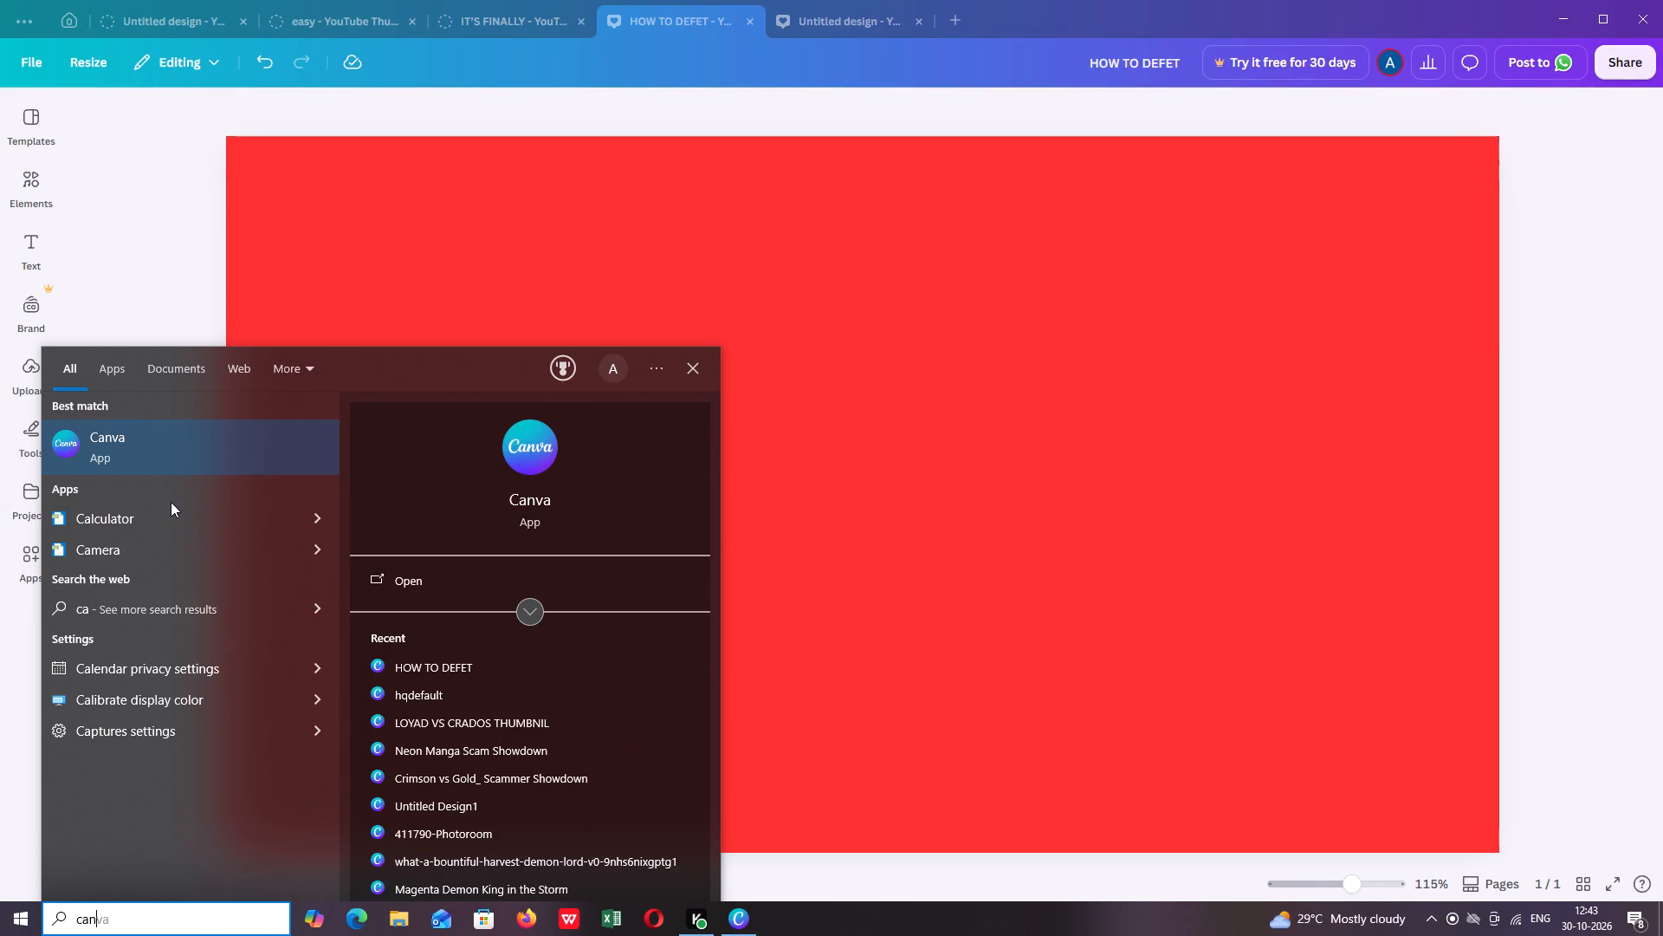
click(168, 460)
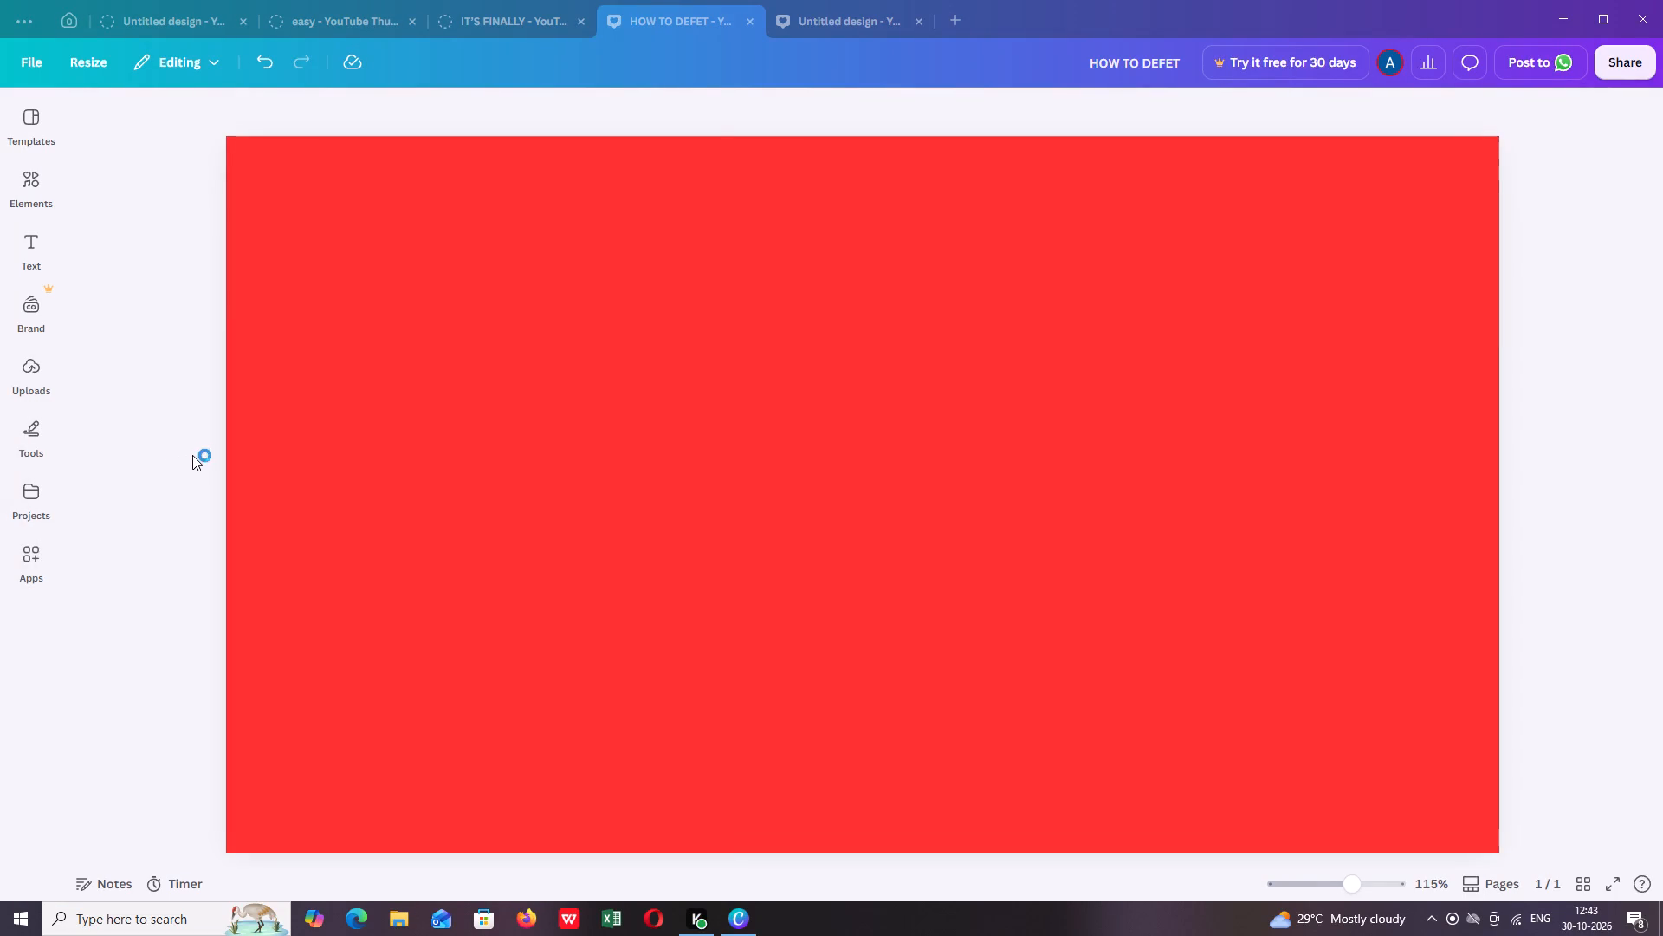
Switch to Google Chrome and open a browser window.
click(112, 931)
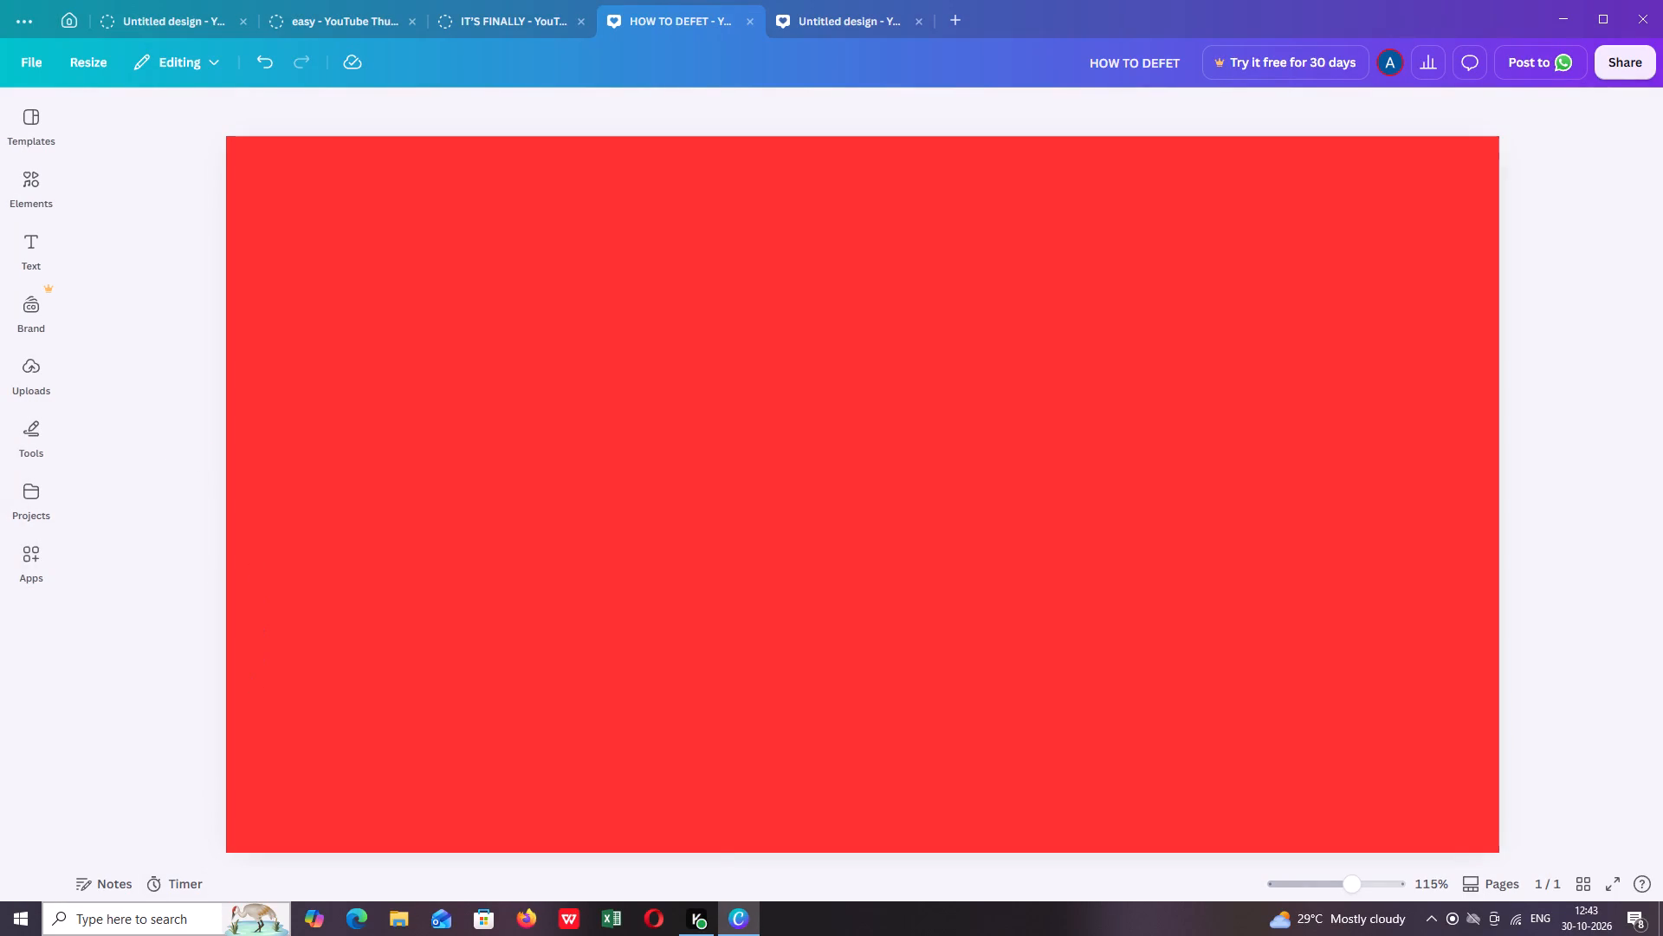
text(ch)
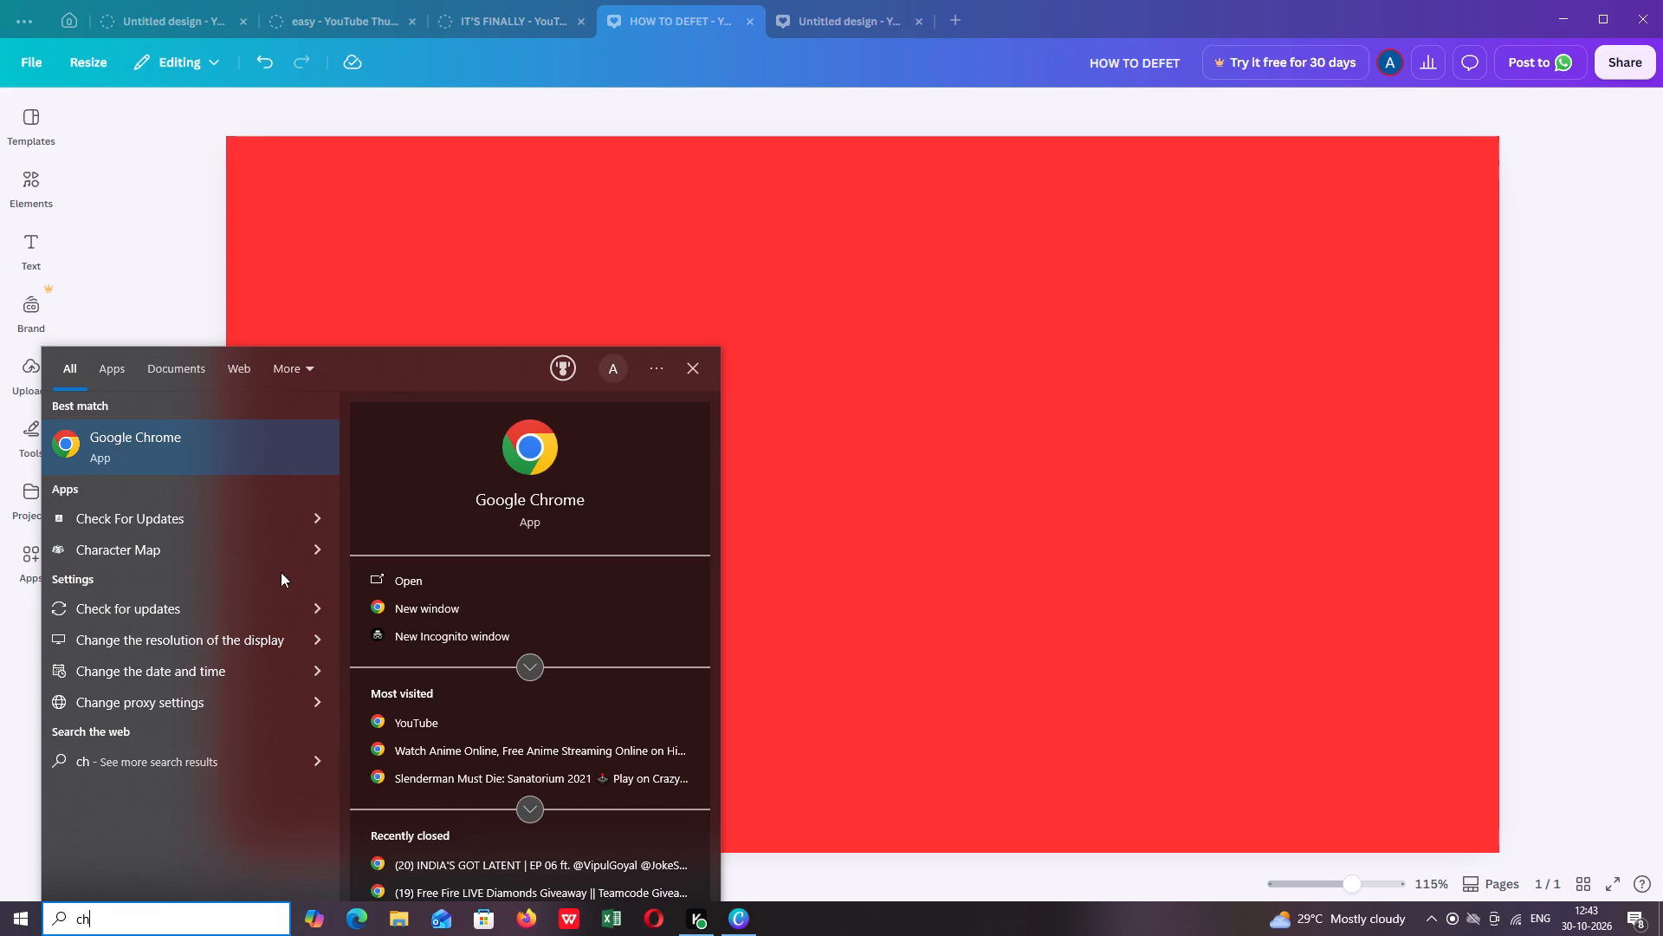
click(180, 451)
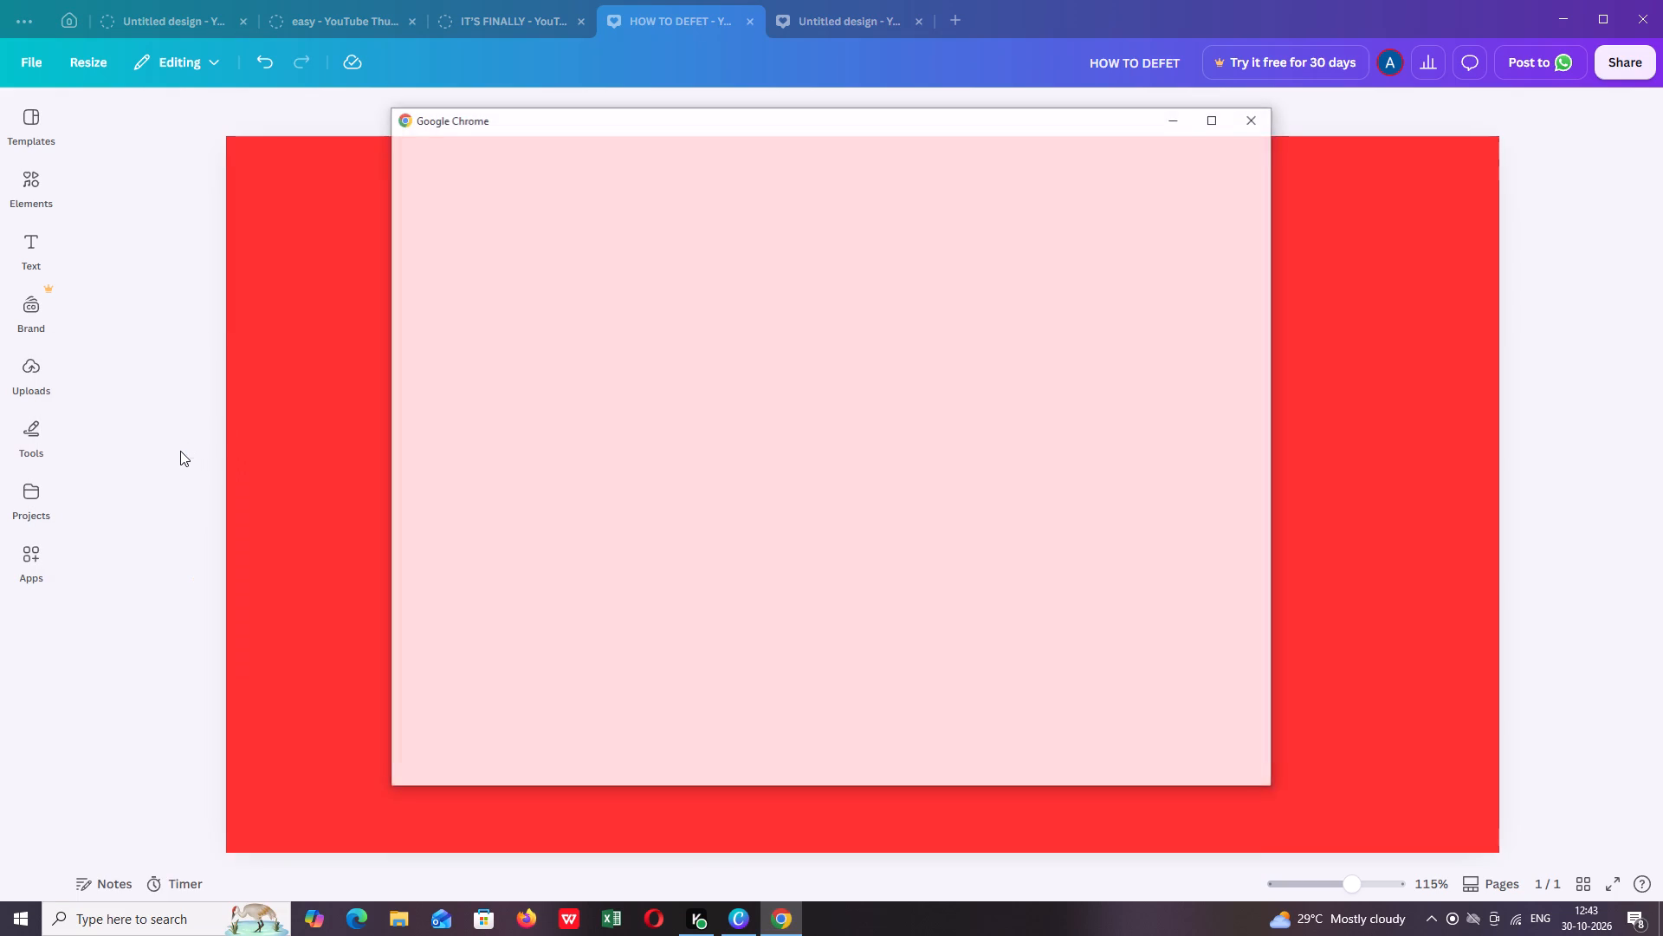
click(625, 444)
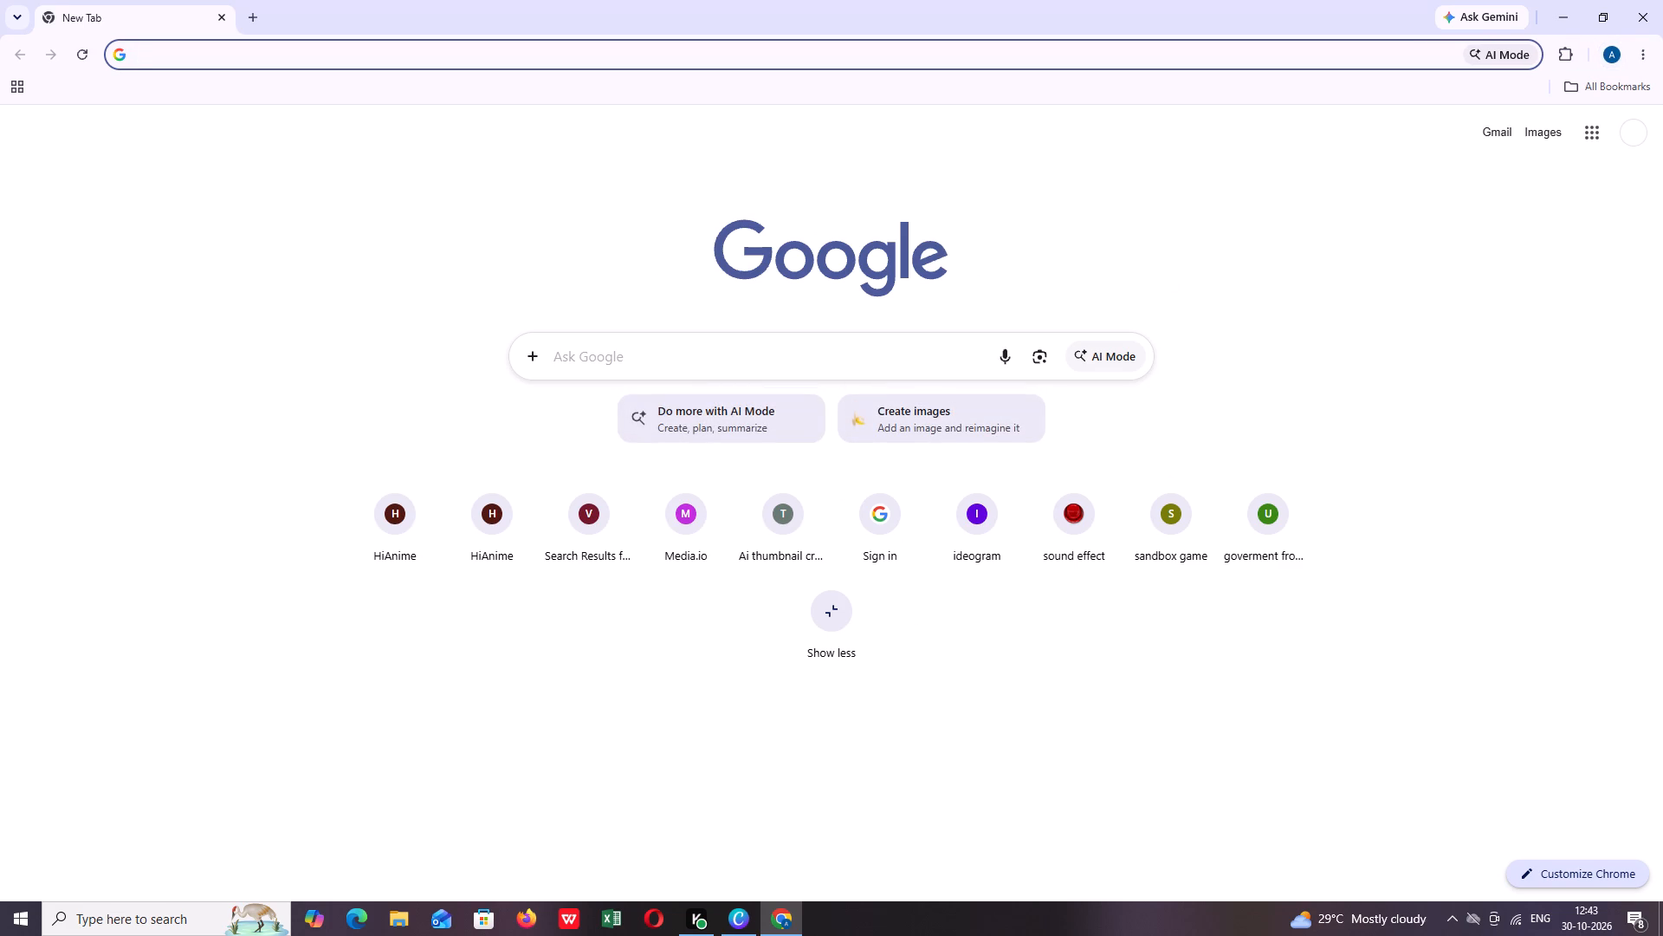
Search Google Images for "slime minecraft" and dismiss the pop-up notifications.
text(slime)
key(Return)
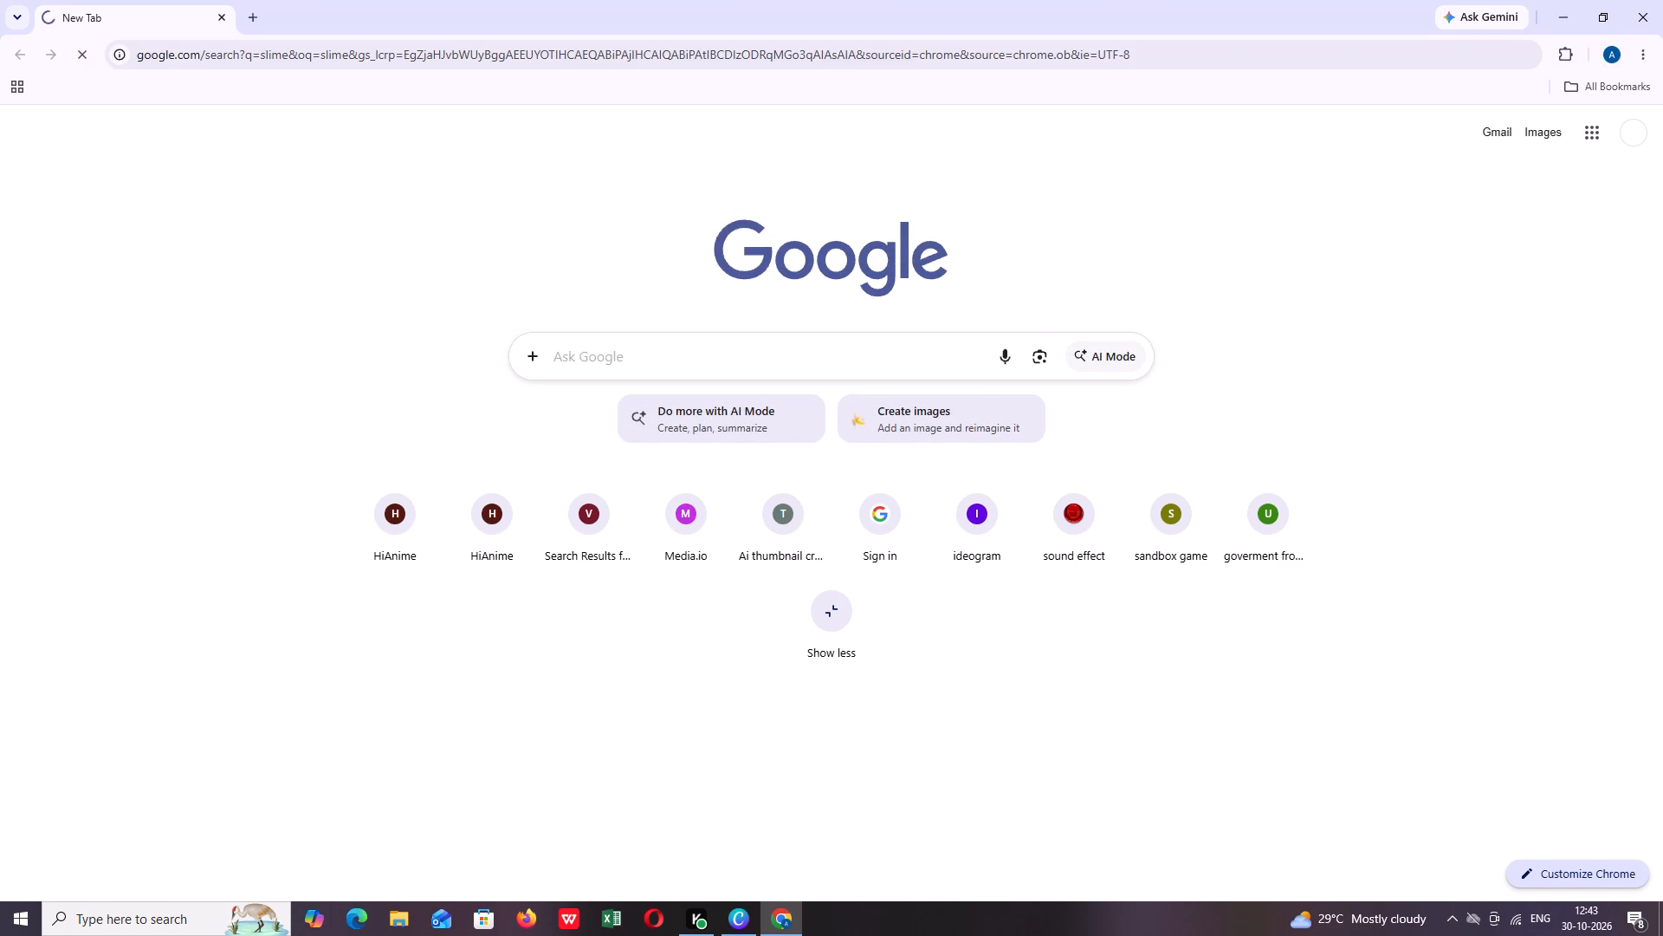
click(407, 117)
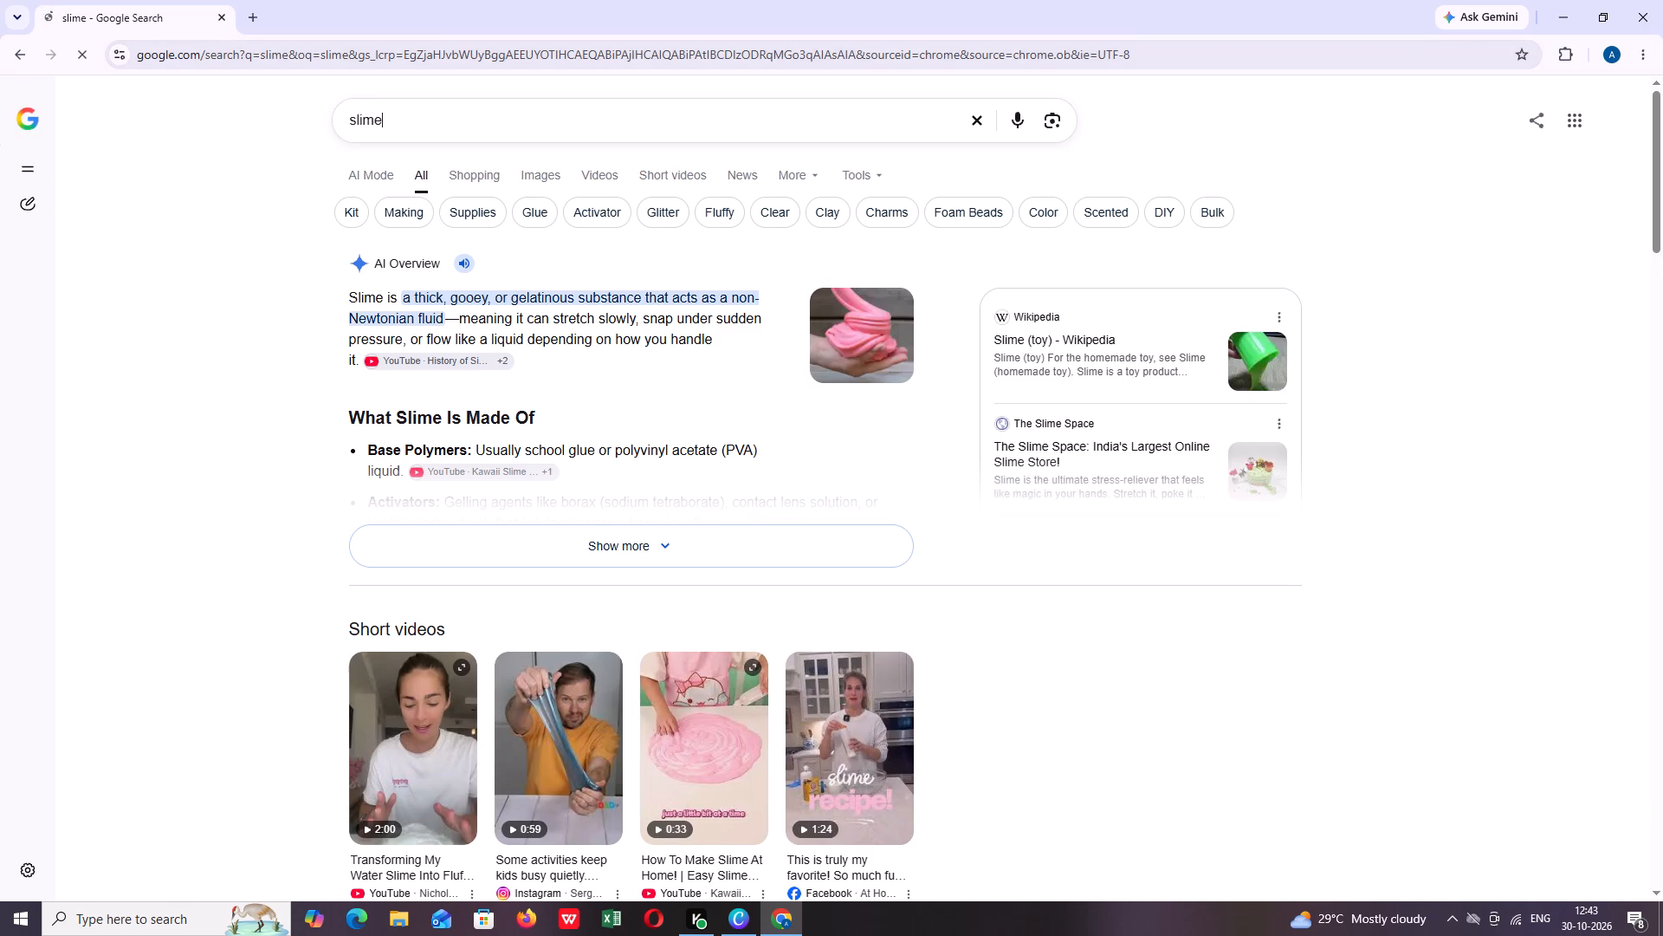
key(space)
text(mine)
text(craft)
key(Return)
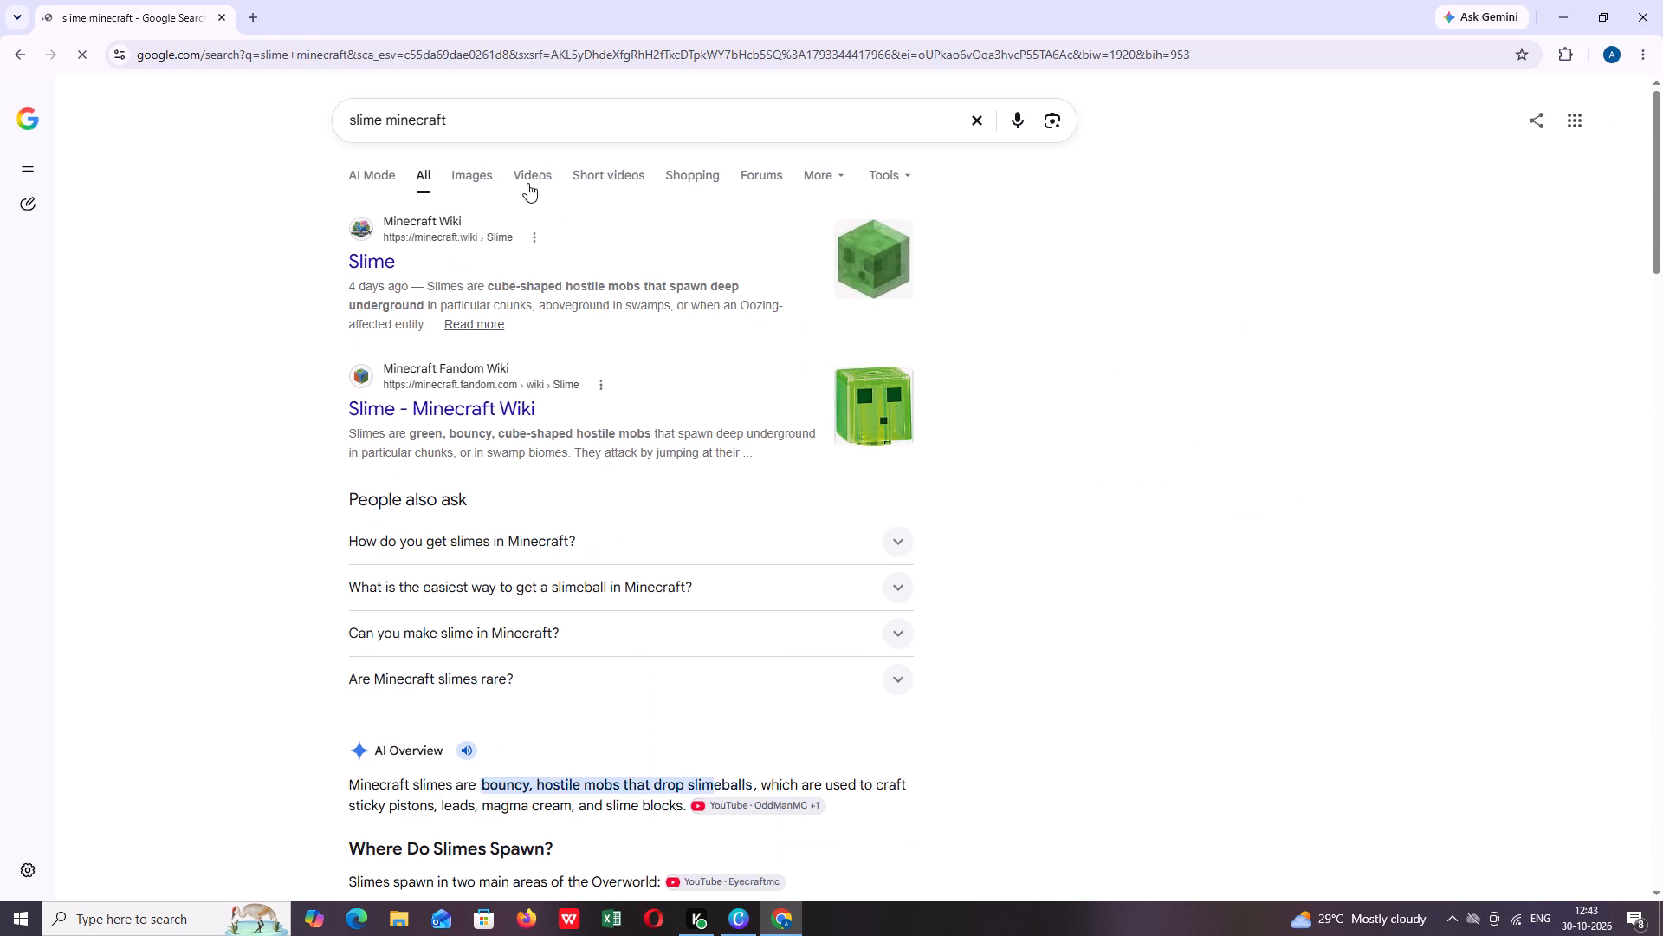
click(472, 177)
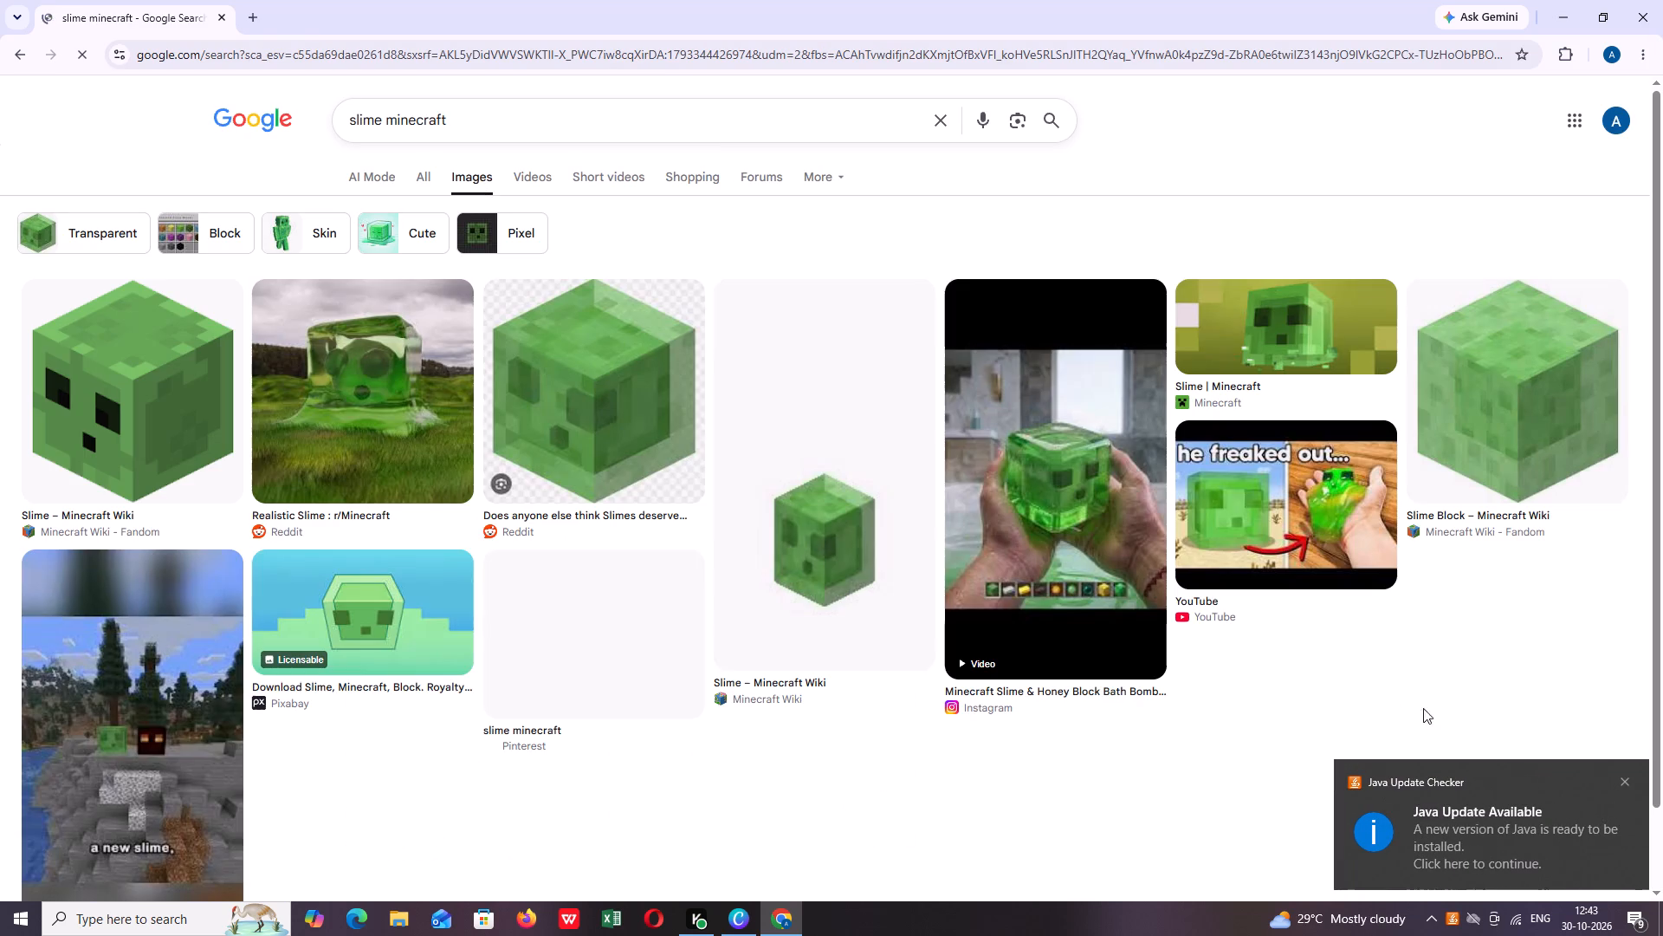
click(1627, 752)
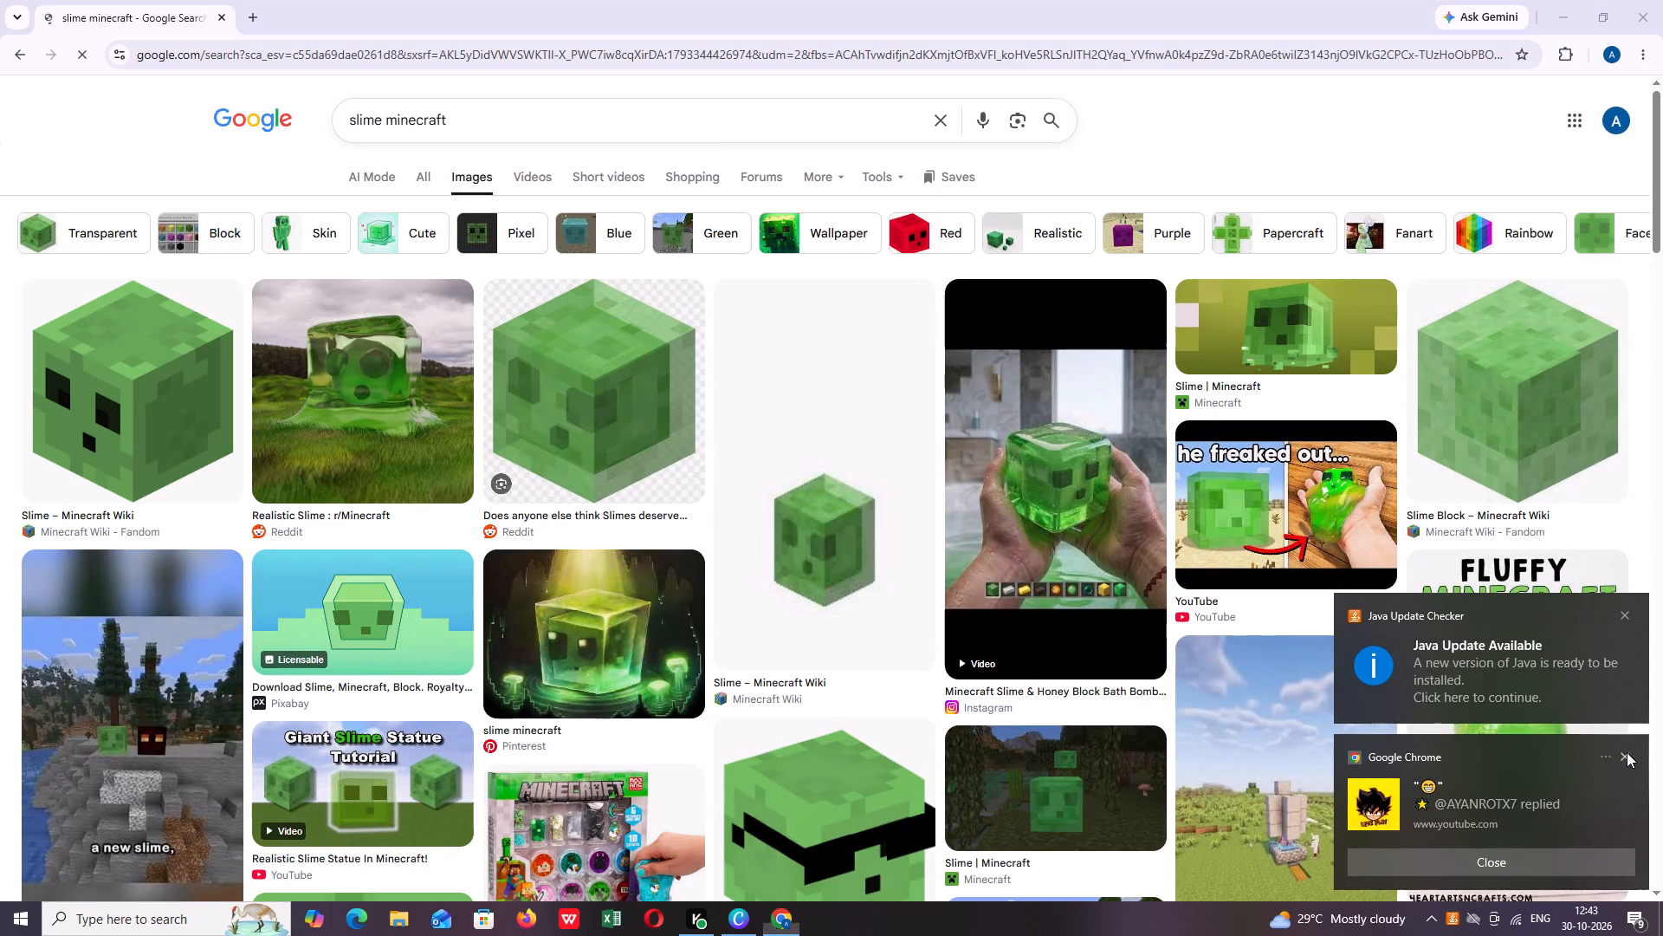
click(1625, 779)
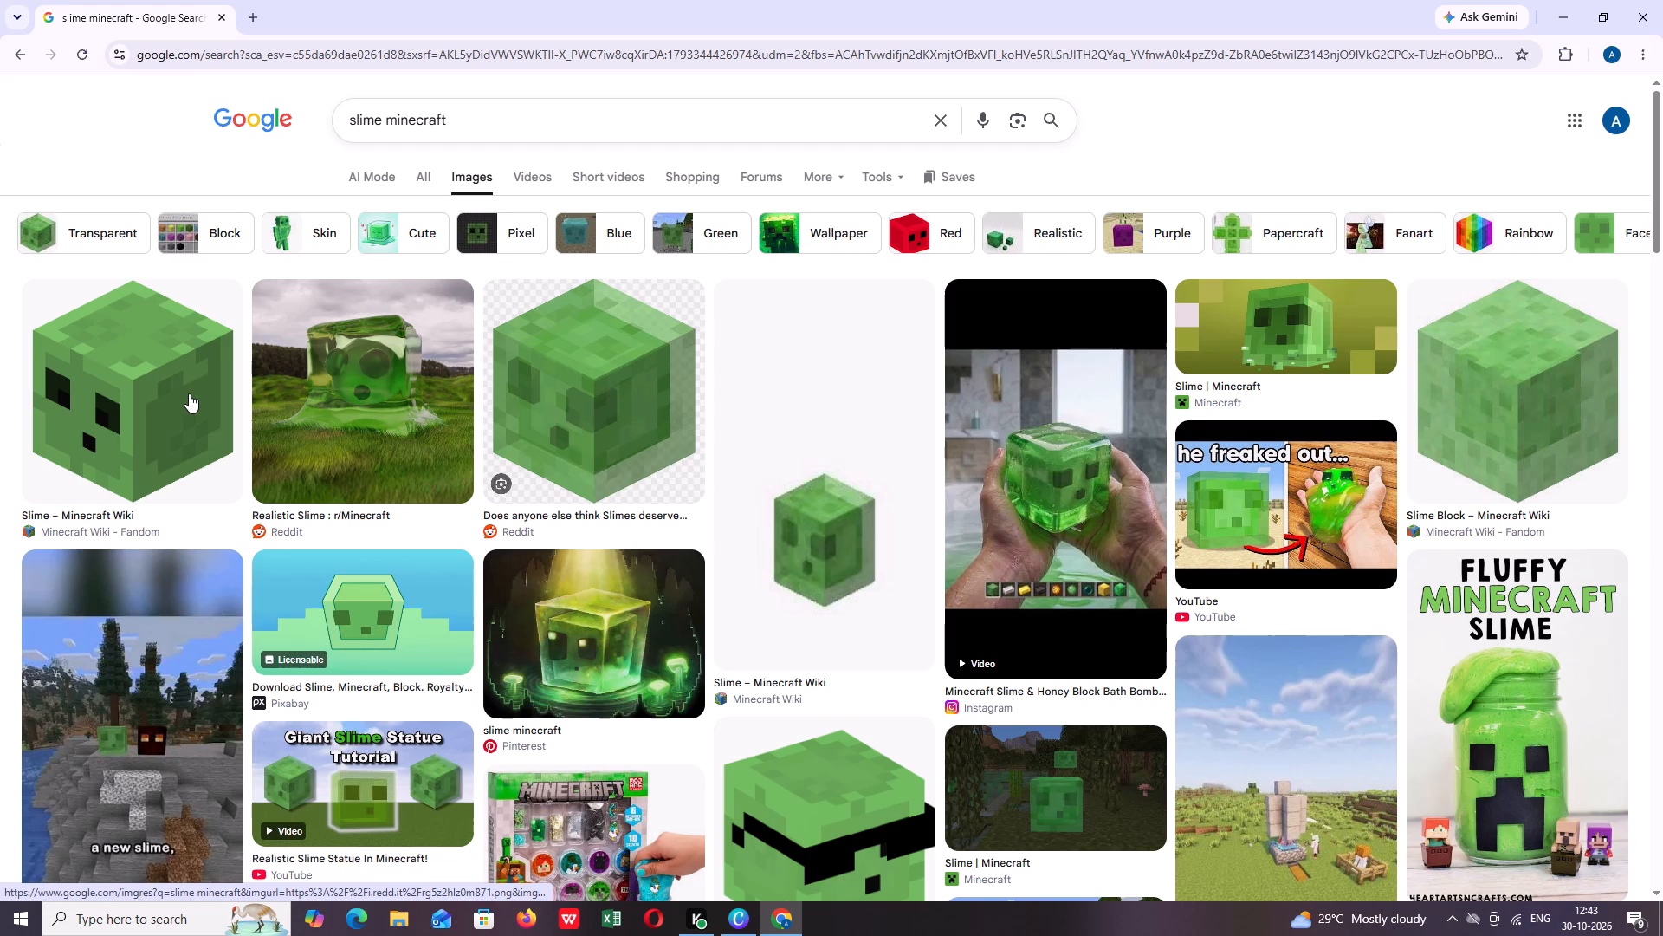
Save the mcheads.ru picture of the slime head wearing black sunglasses to the Pictures folder as images.png.
scroll(1517, 542, down, 2)
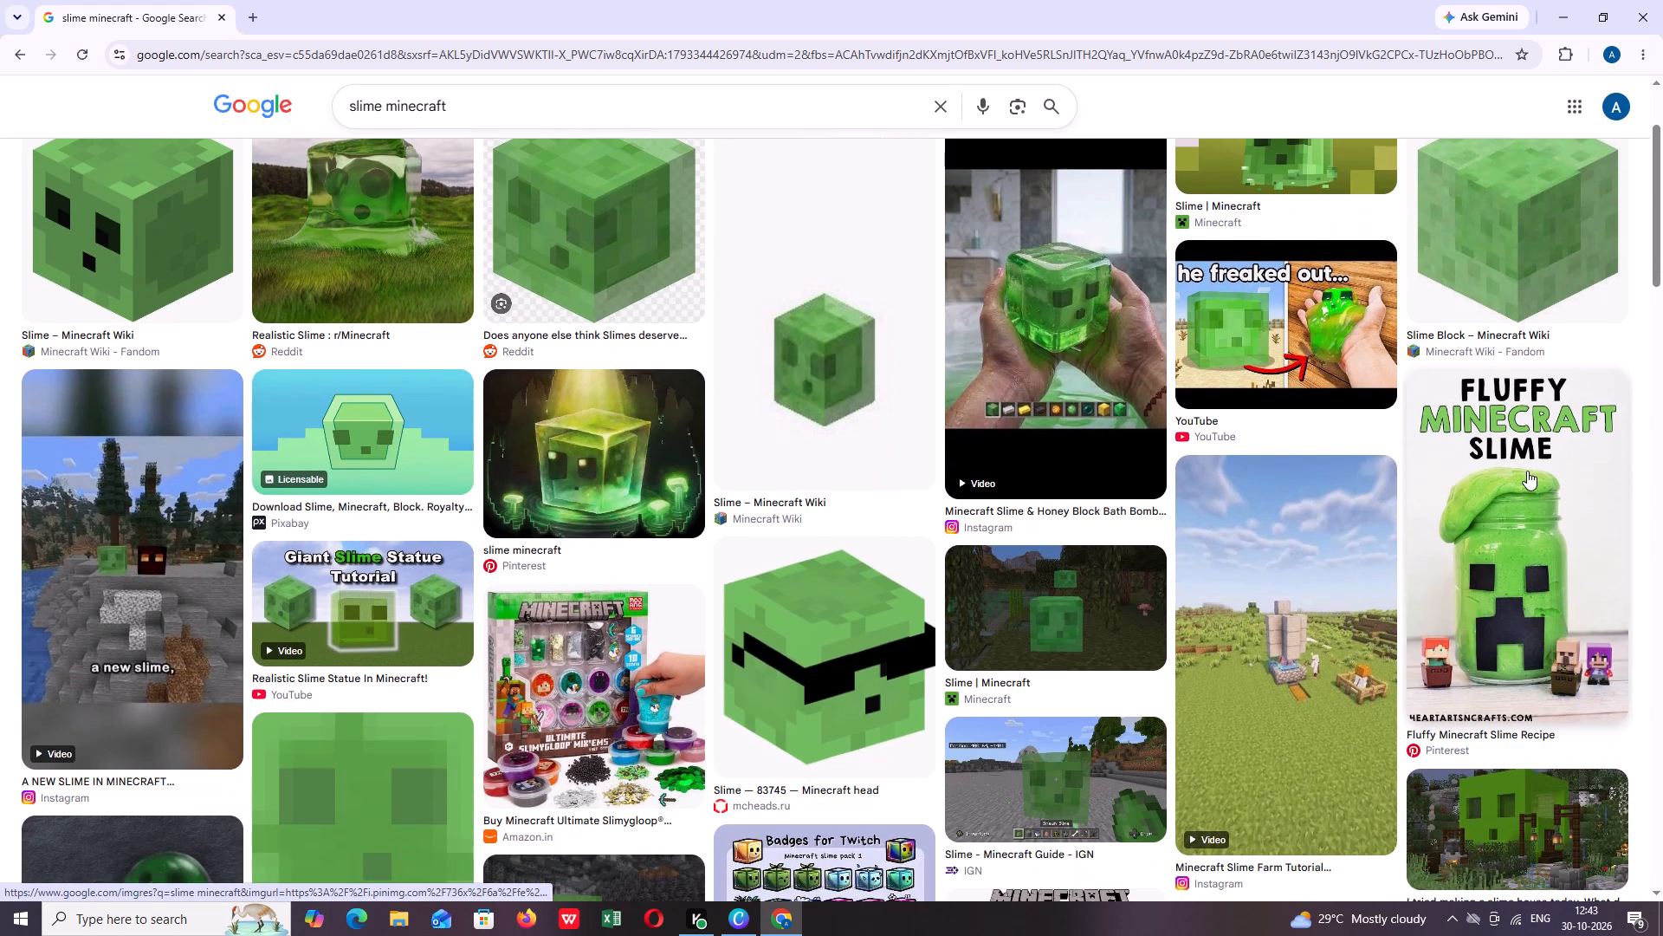
scroll(1498, 487, down, 1)
scroll(723, 532, down, 2)
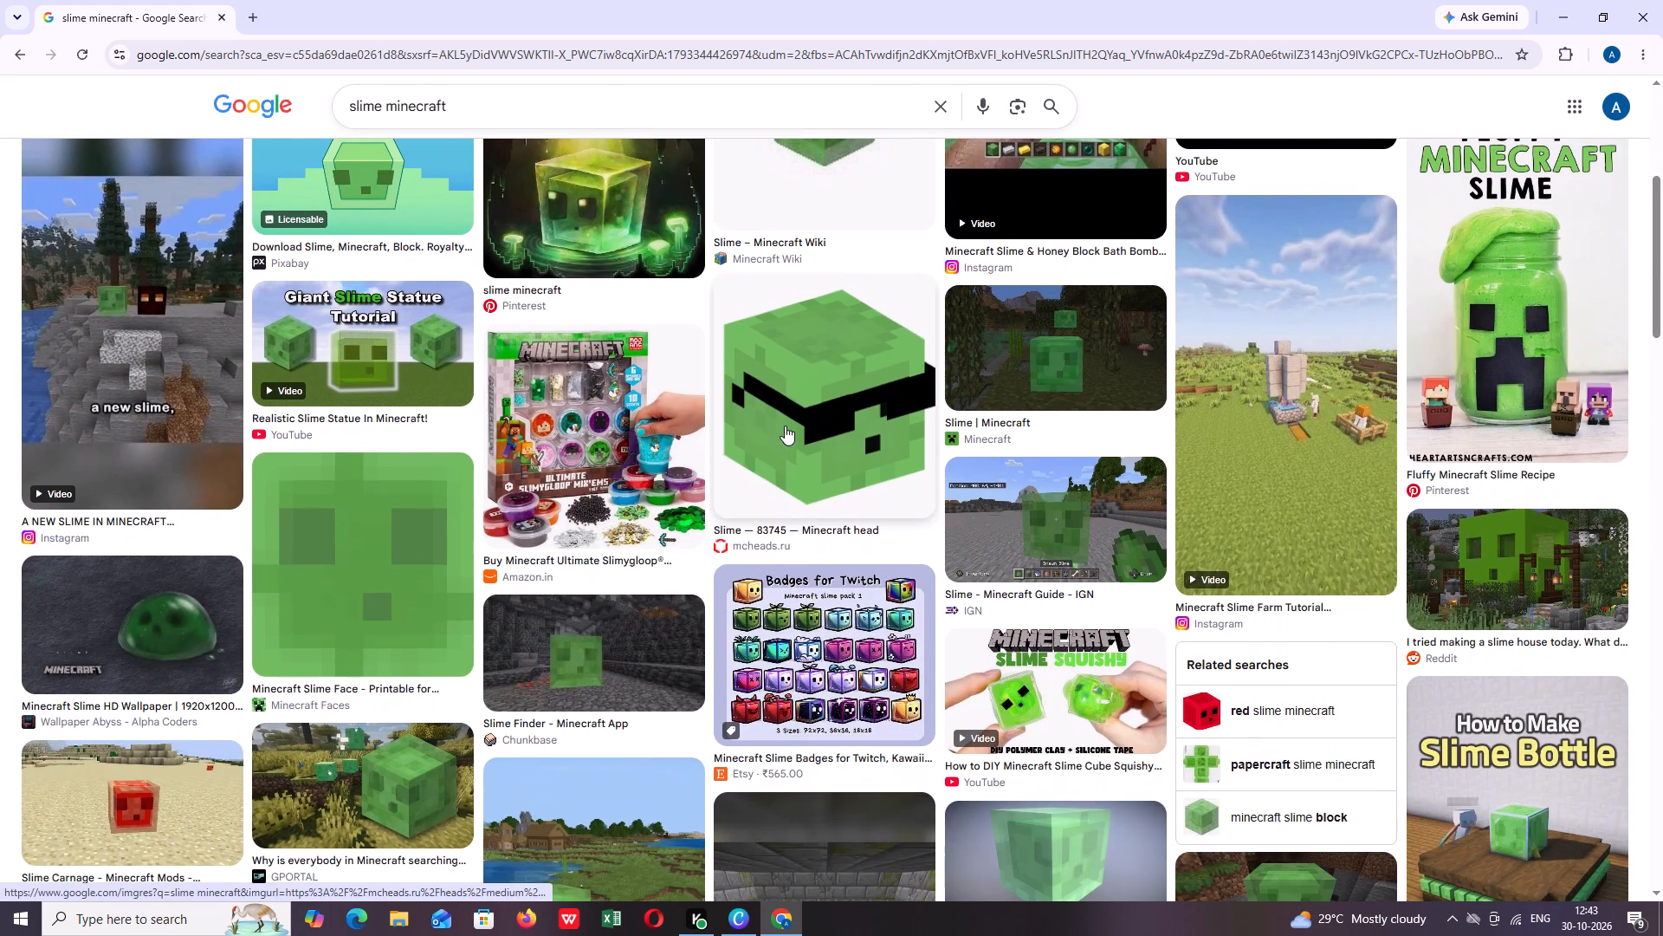
click(785, 426)
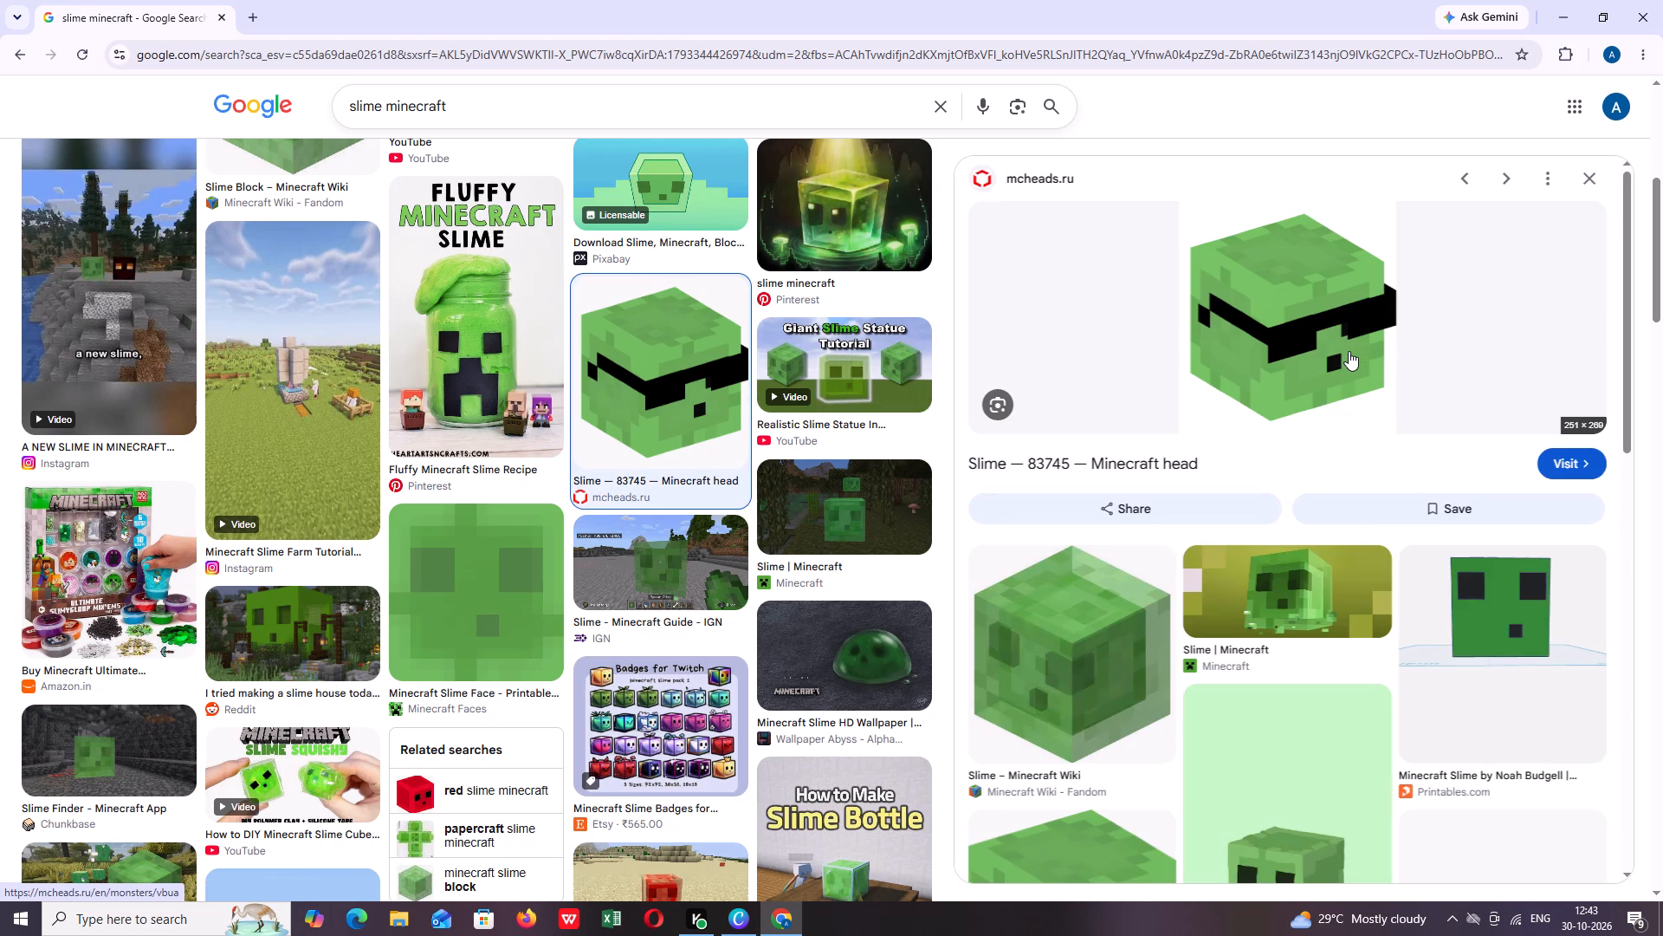
click(1349, 351)
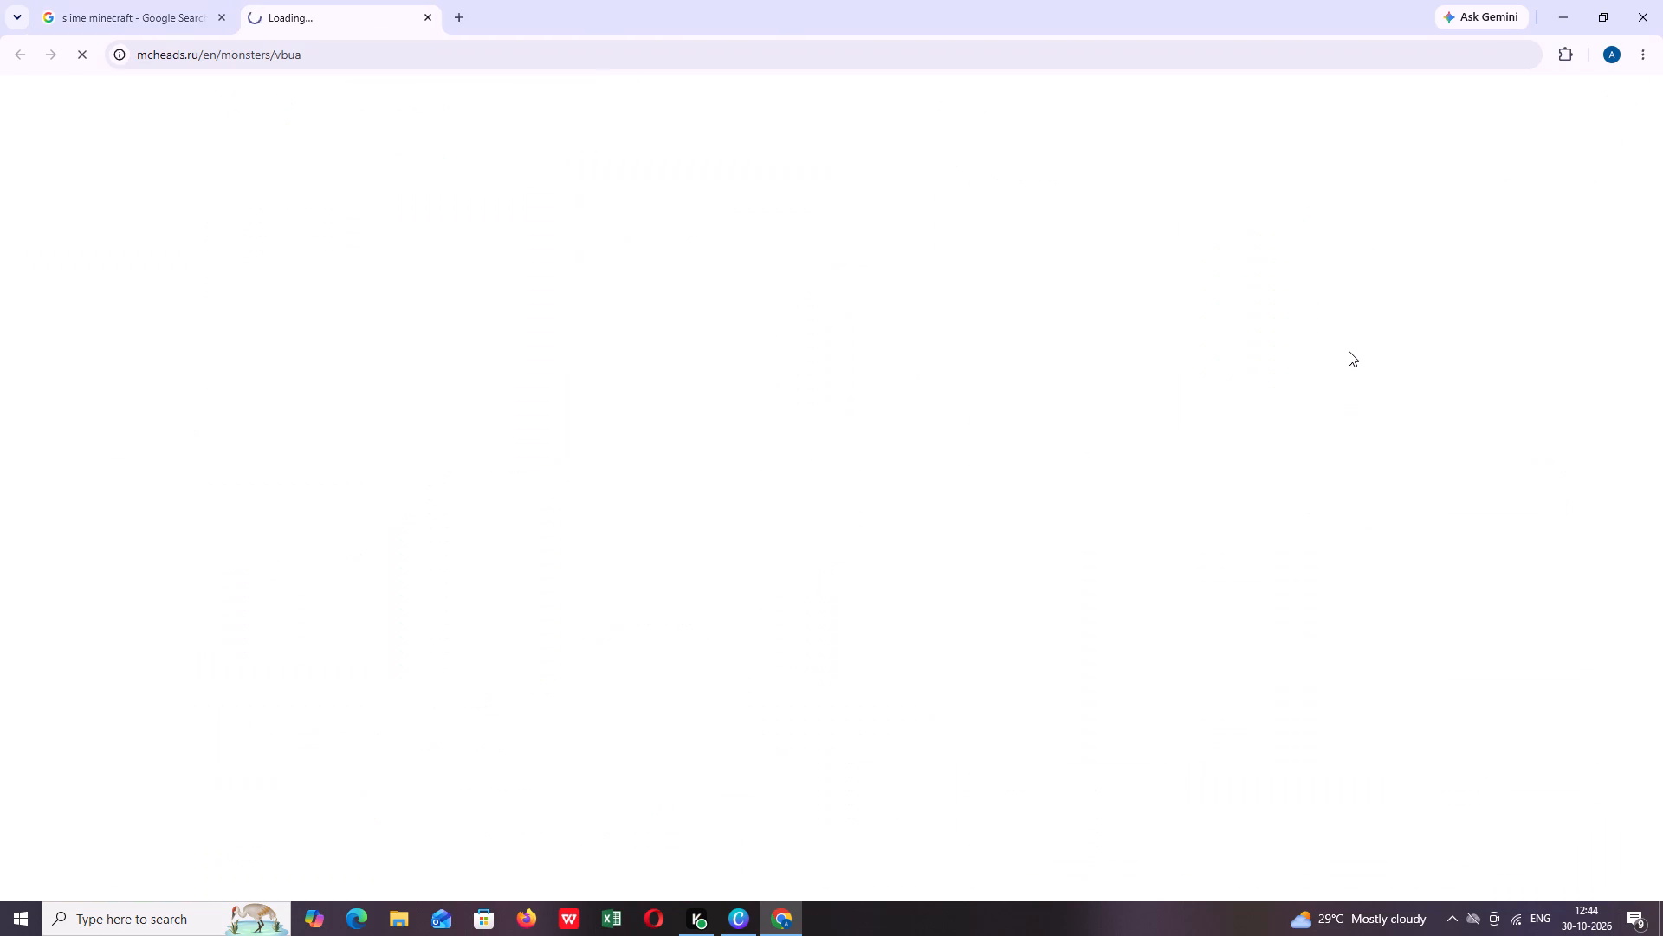
click(148, 11)
right_click(1301, 364)
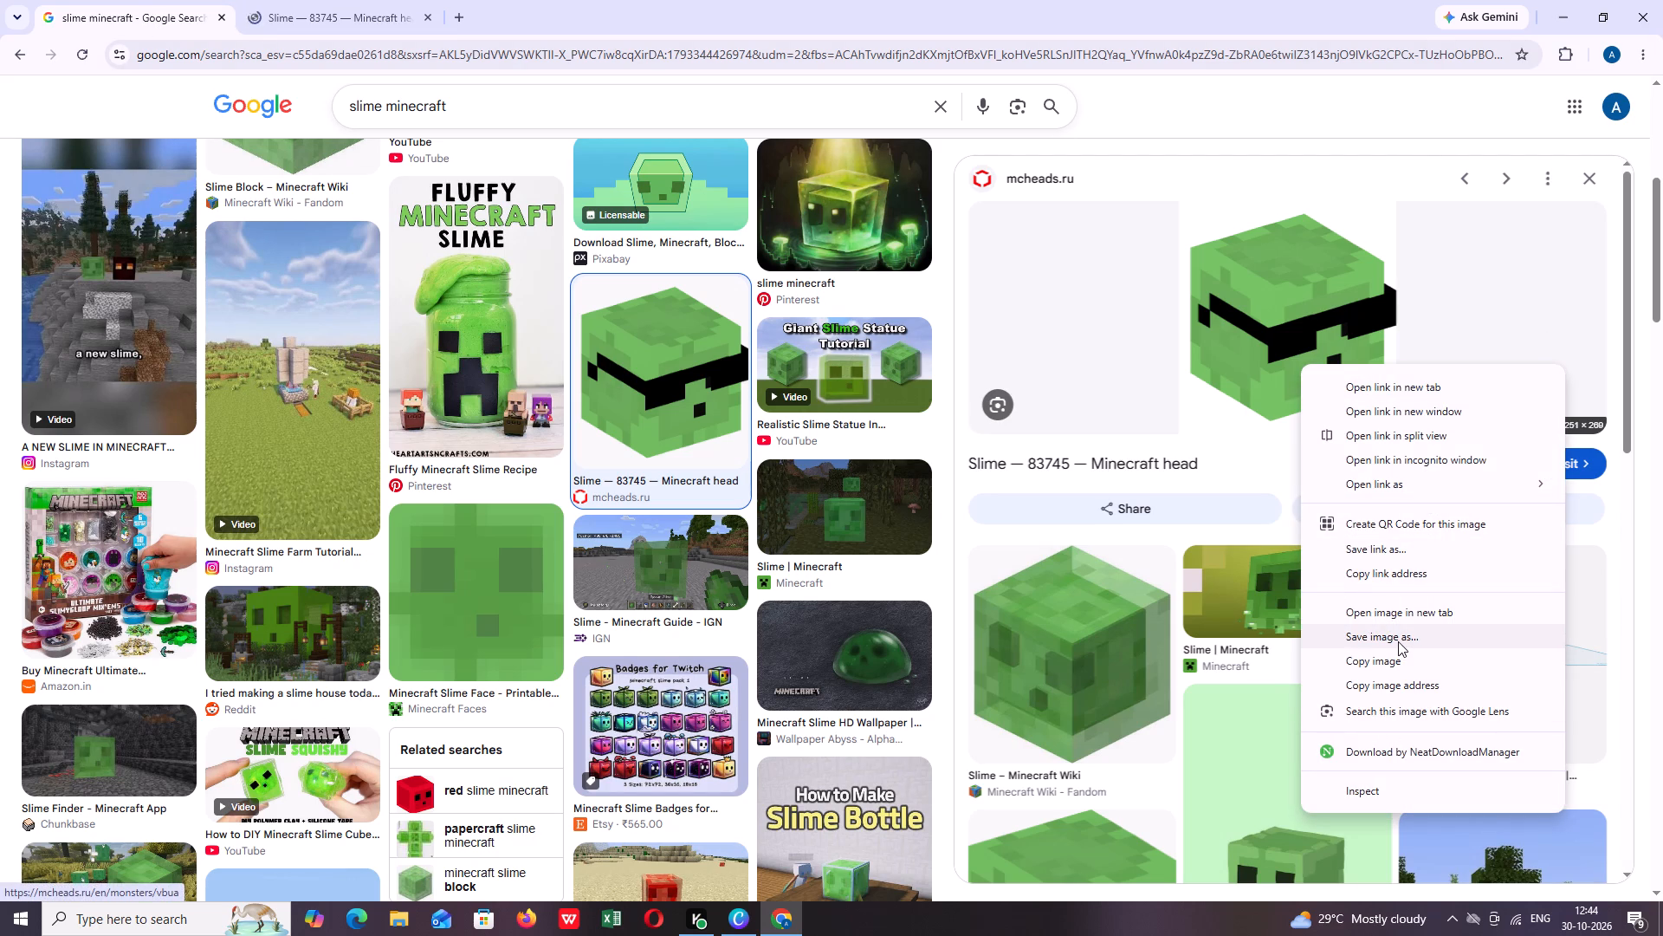
click(1398, 641)
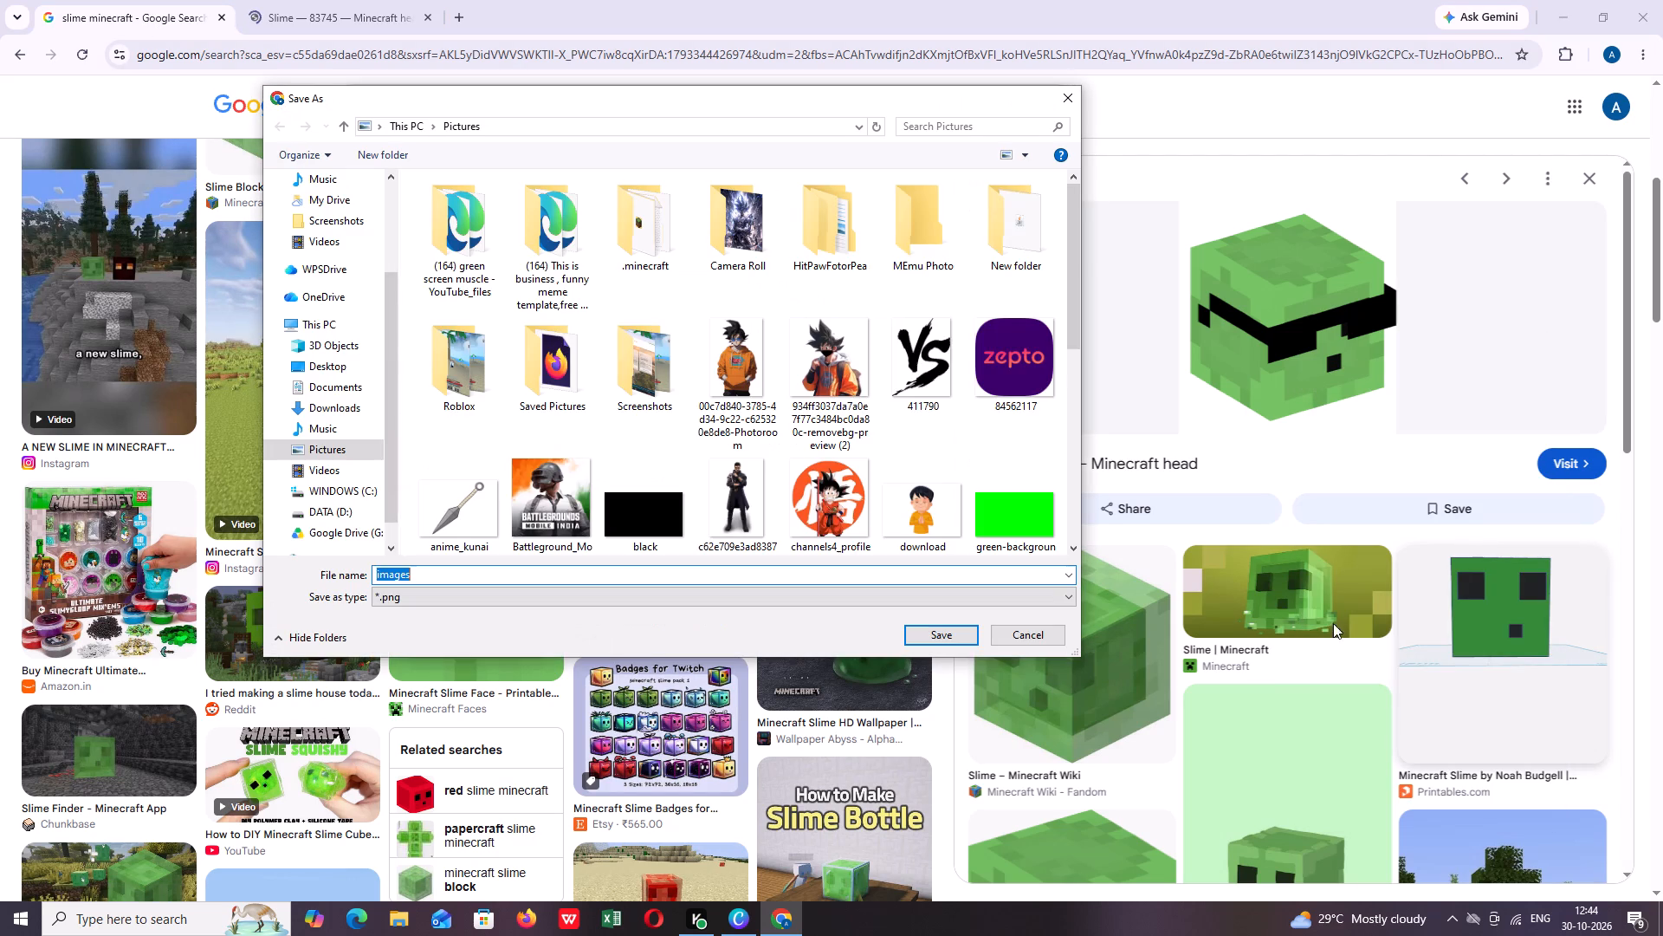
click(958, 632)
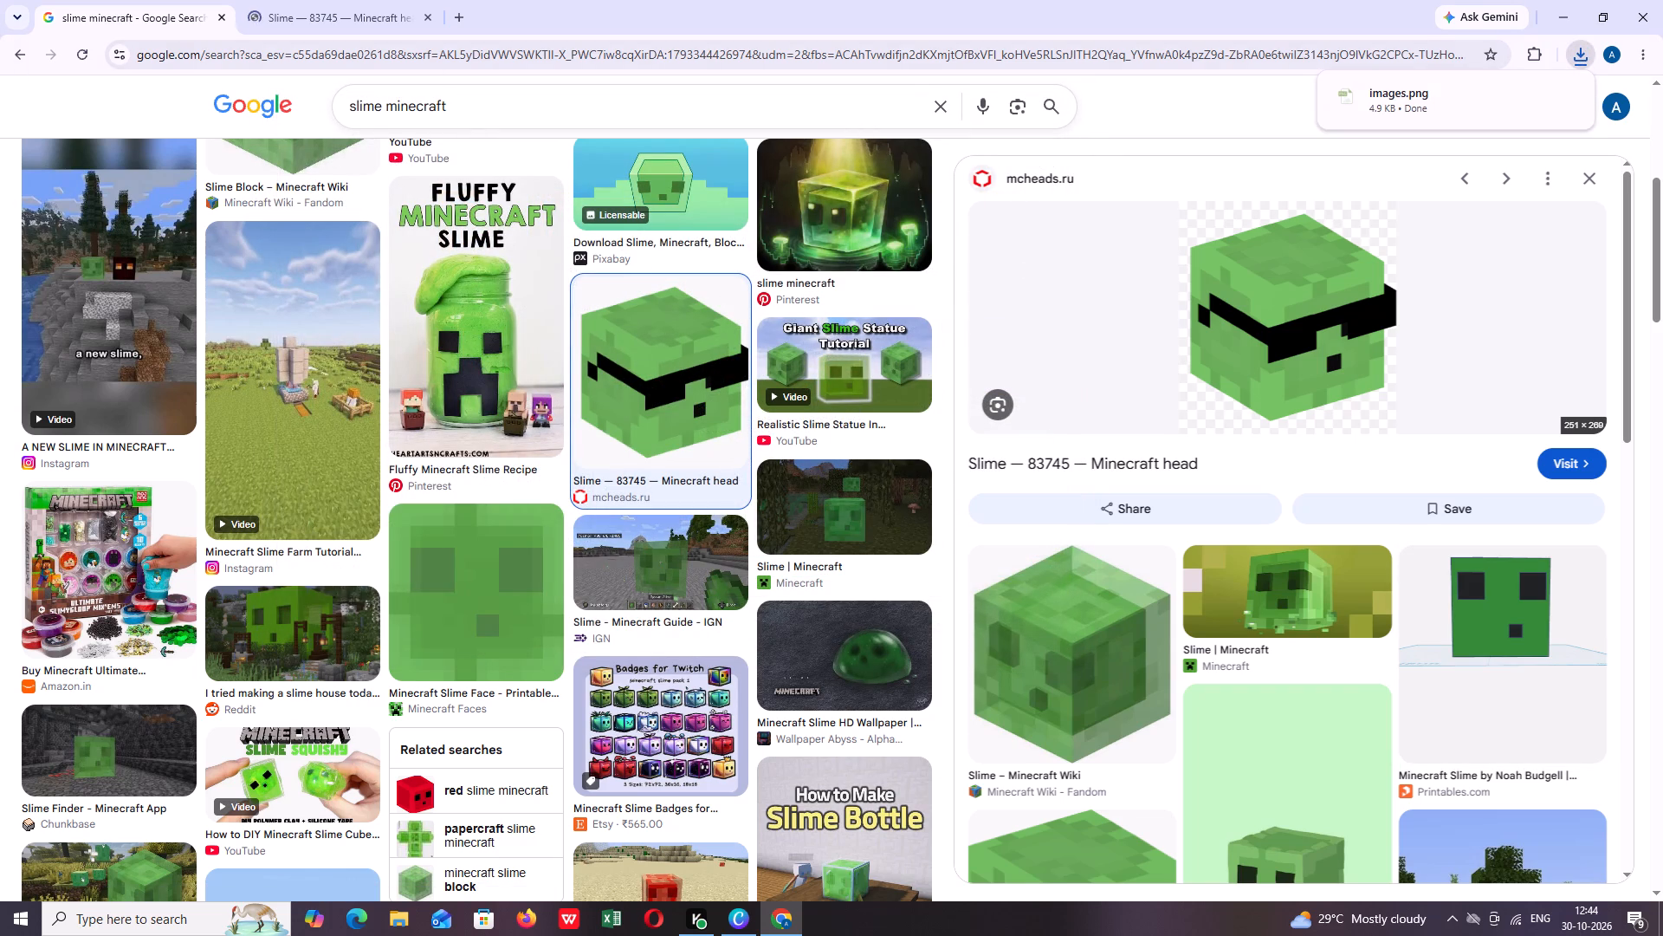
Search the images for "new slimw minecraft".
click(380, 104)
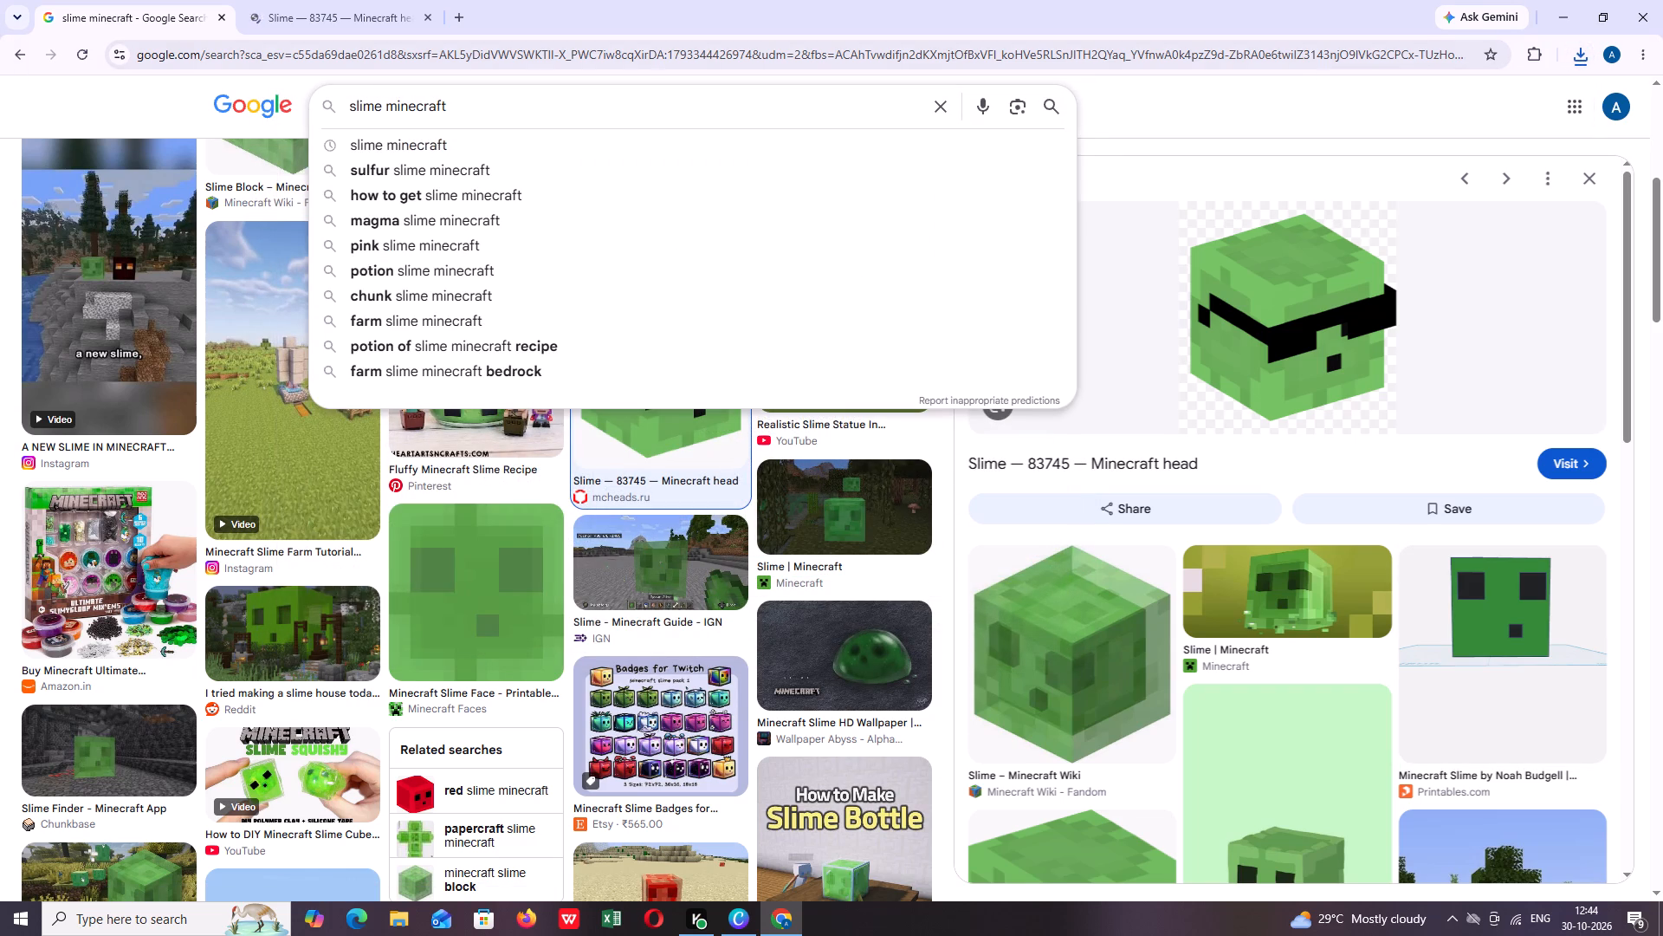
key(BackSpace)
key(BackSpace)
key(BackSpace)
key(BackSpace)
key(BackSpace)
key(BackSpace)
key(BackSpace)
key(BackSpace)
key(BackSpace)
key(BackSpace)
key(BackSpace)
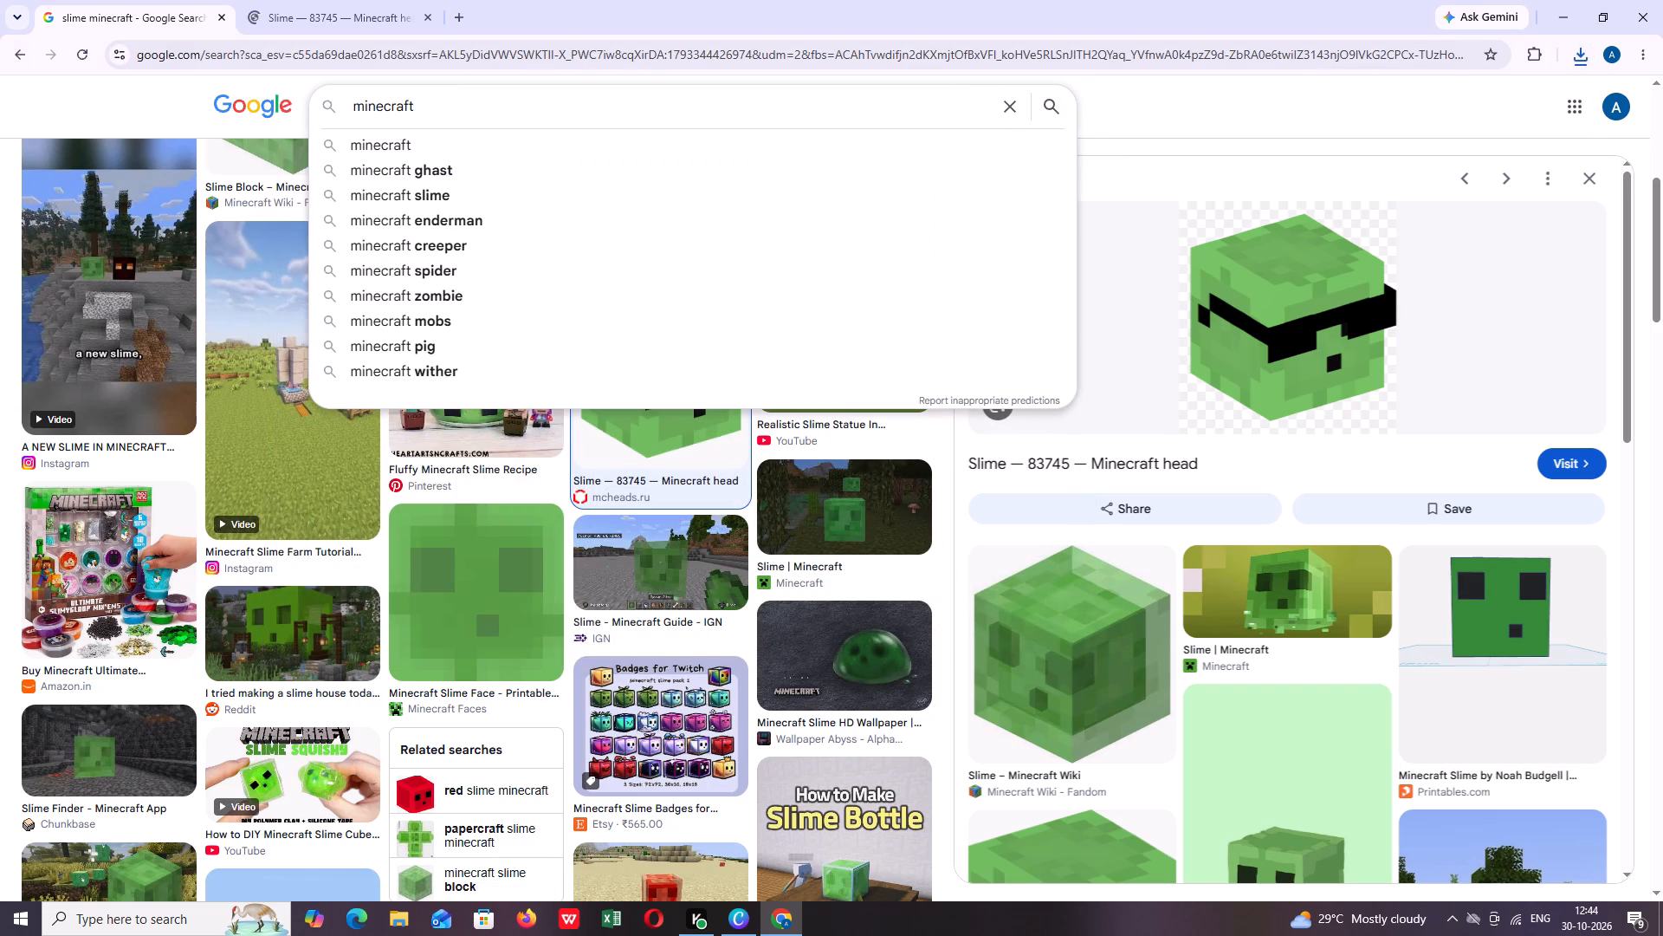
text(new slimw)
key(Return)
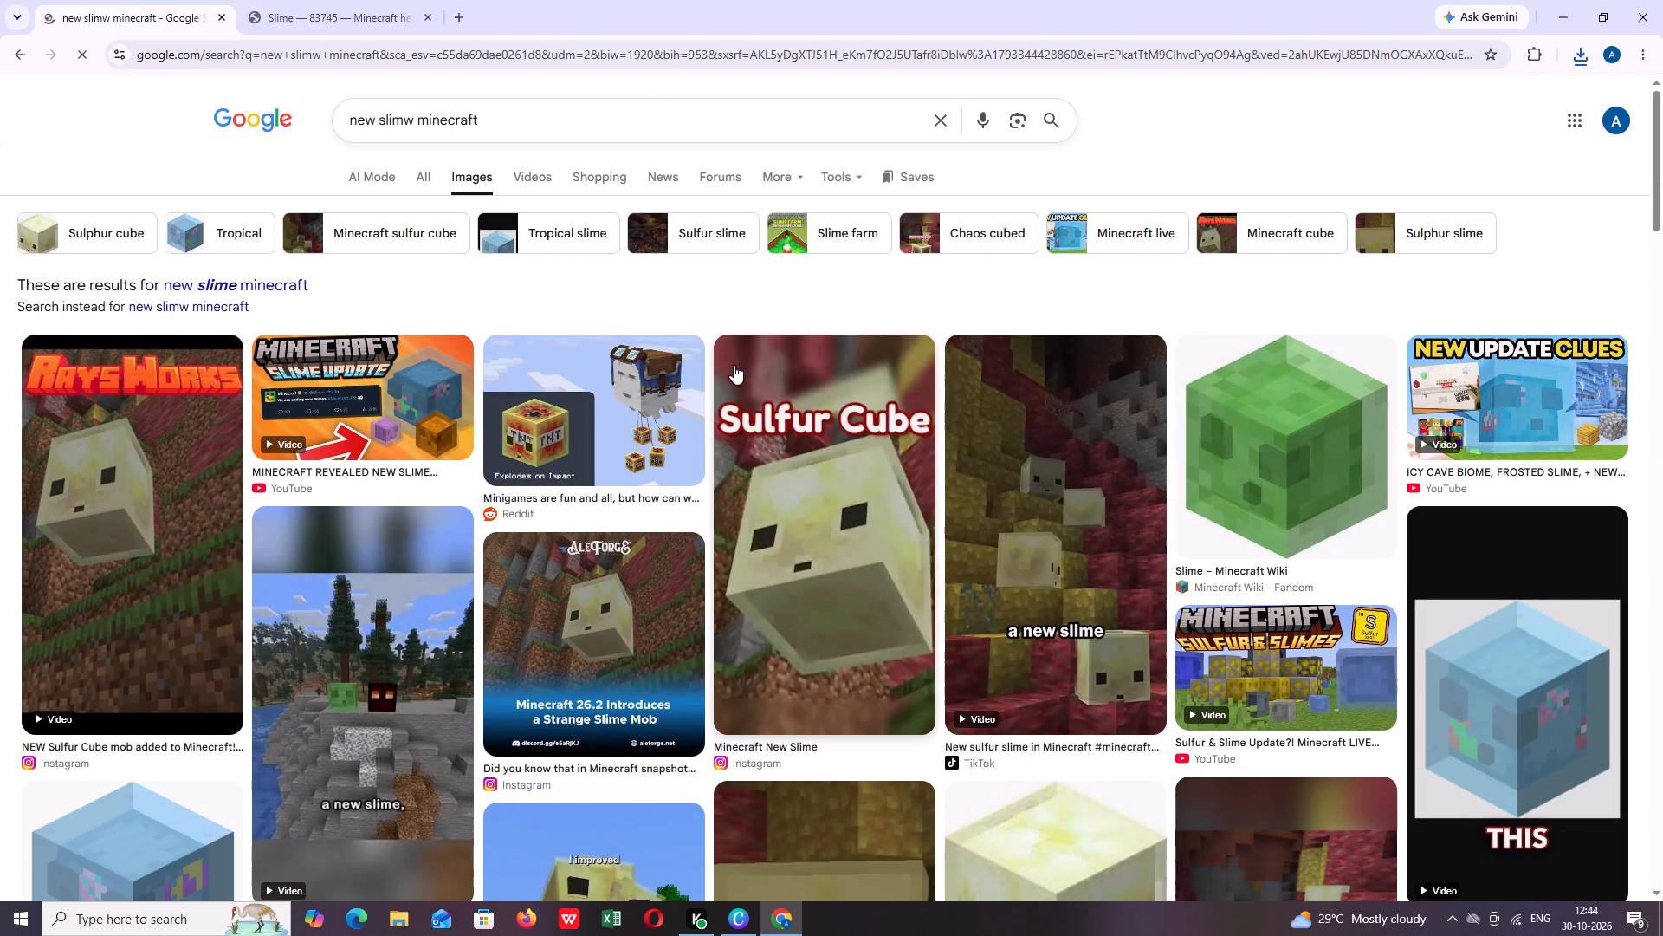
Change the image search query to "sulfer cube minecraft".
click(412, 120)
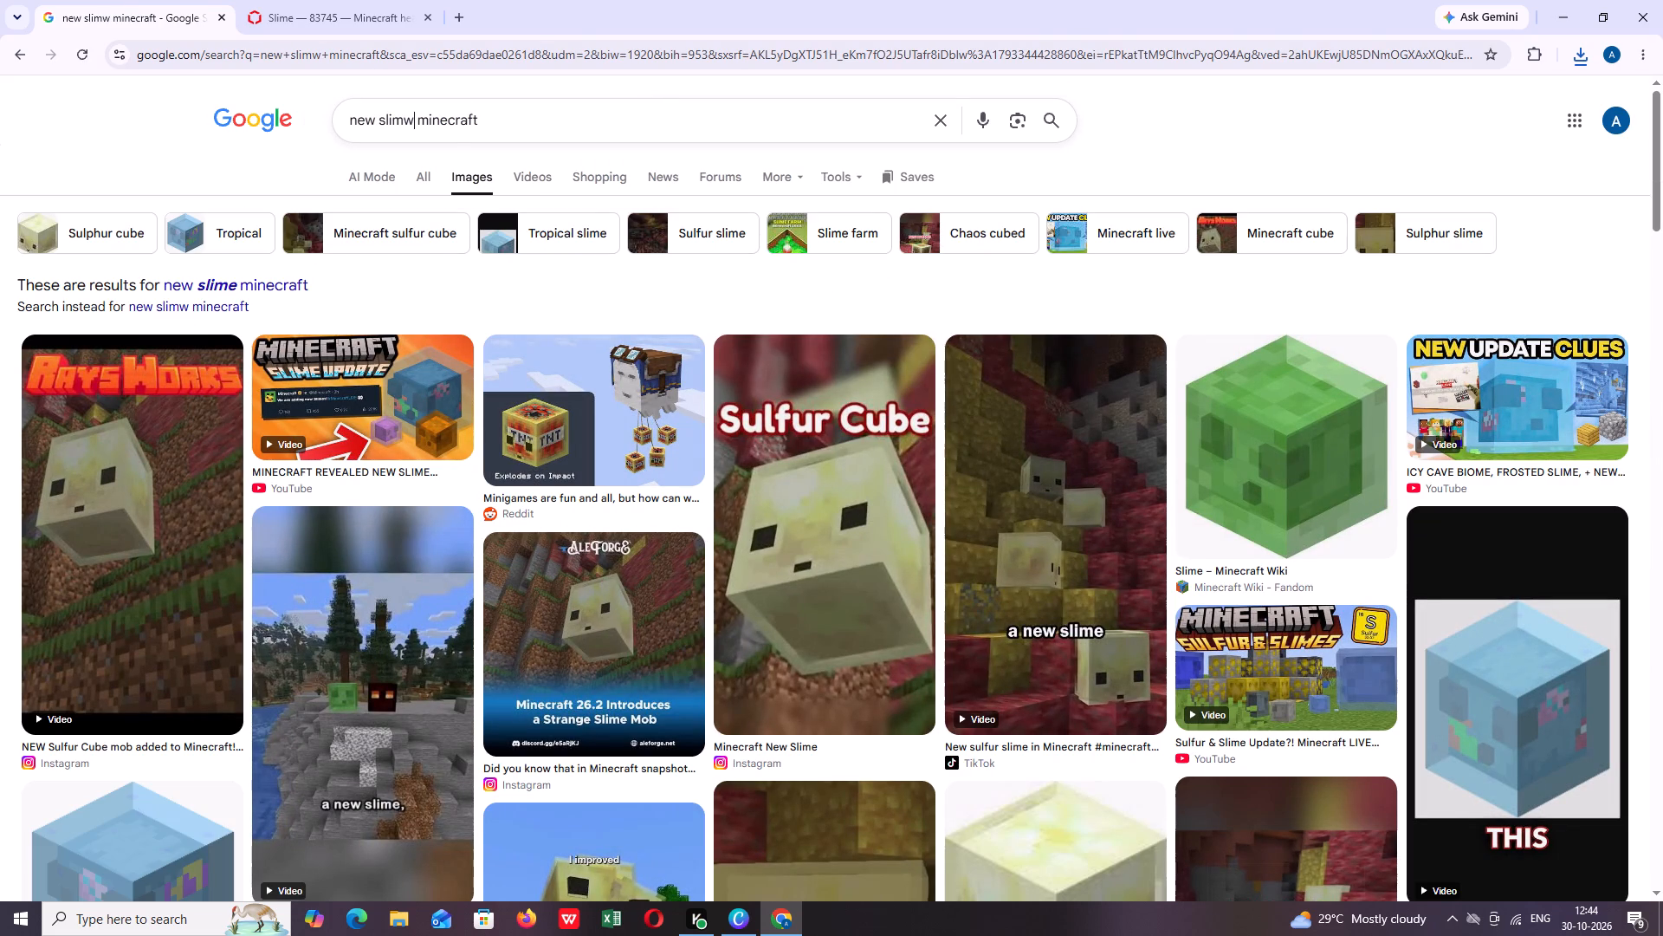
key(BackSpace)
key(BackSpace)
key(BackSpace)
key(BackSpace)
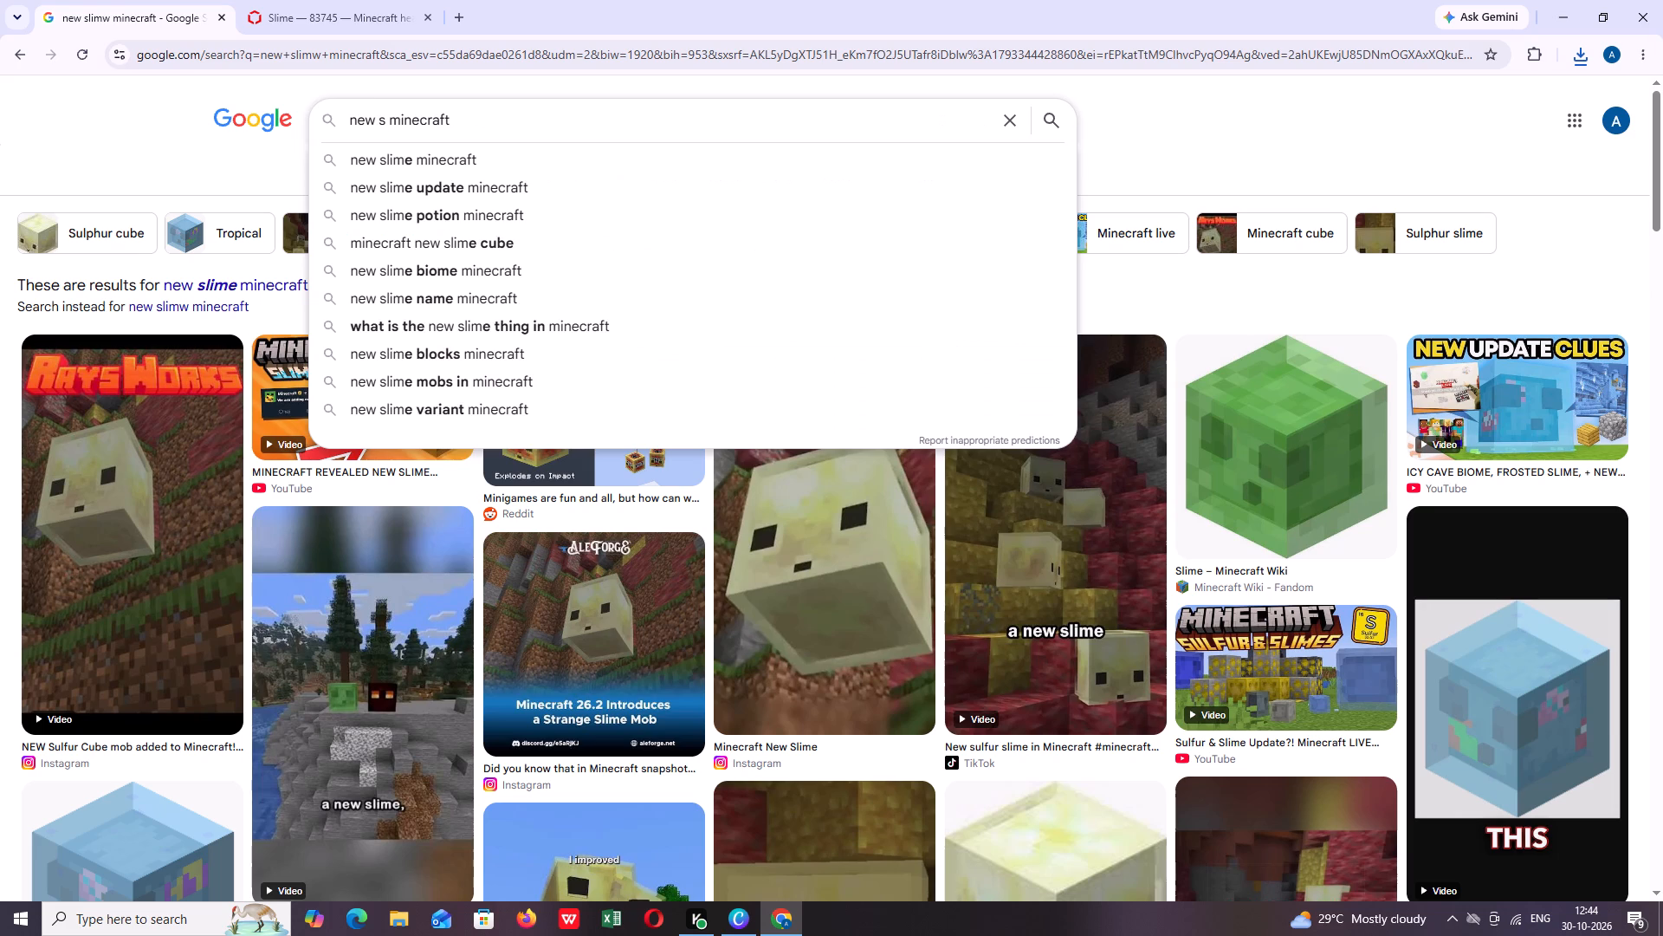
key(BackSpace)
key(BackSpace)
key(BackSpace)
key(BackSpace)
key(BackSpace)
key(BackSpace)
key(BackSpace)
key(BackSpace)
key(BackSpace)
key(BackSpace)
text(sulfer)
key(space)
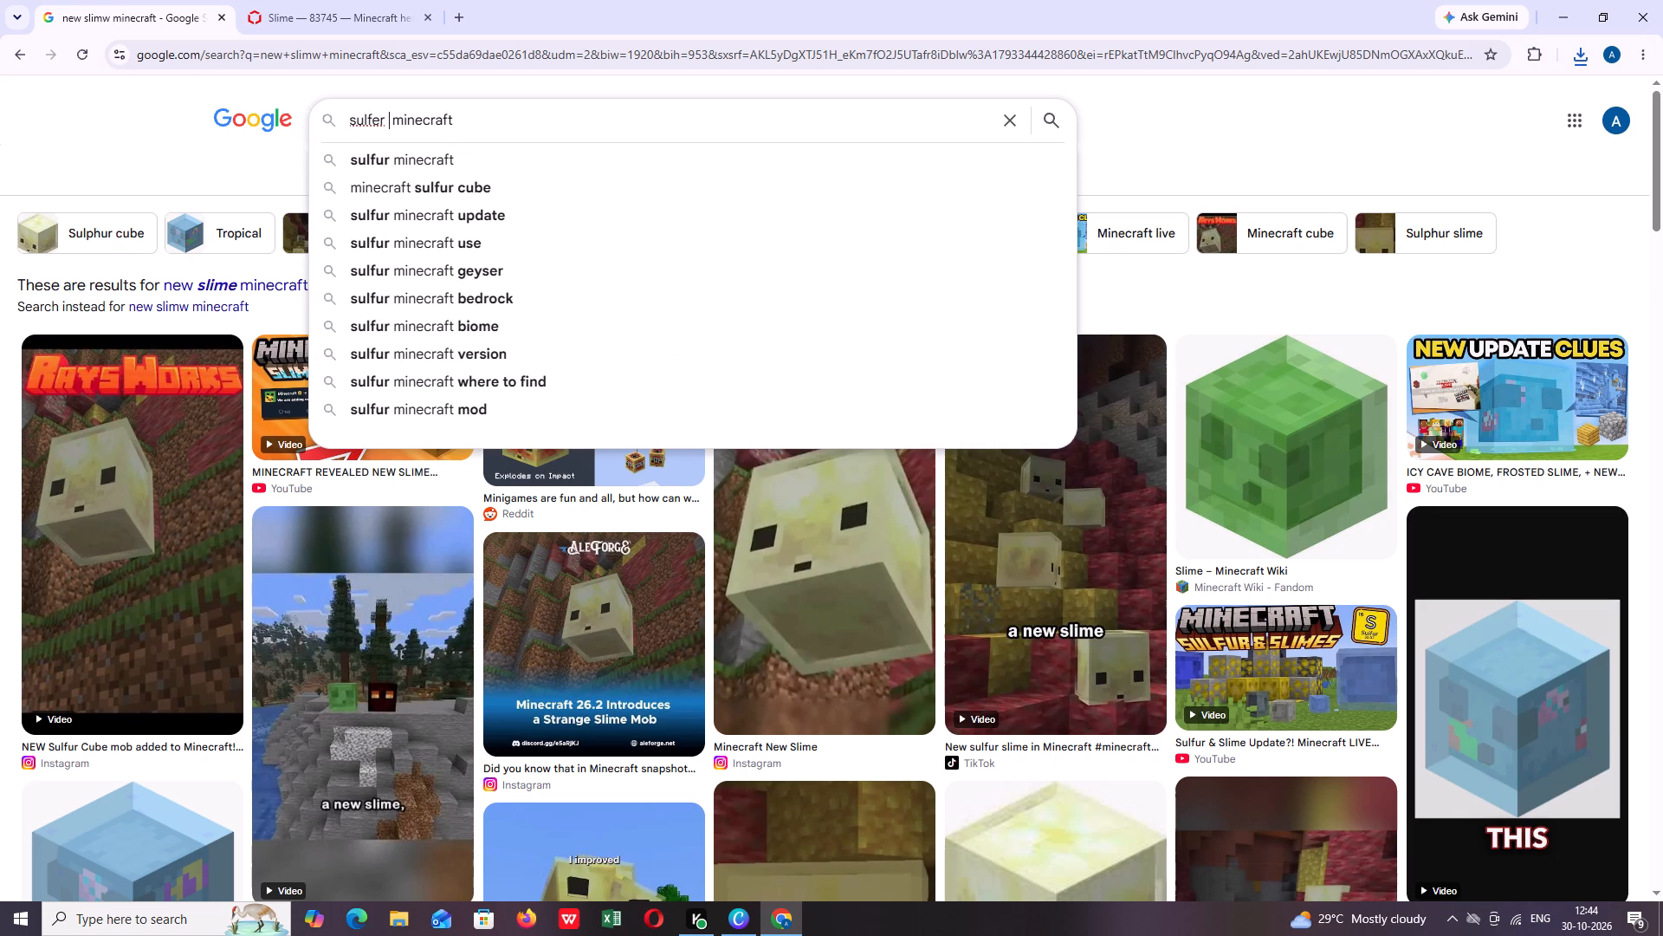
text(cu)
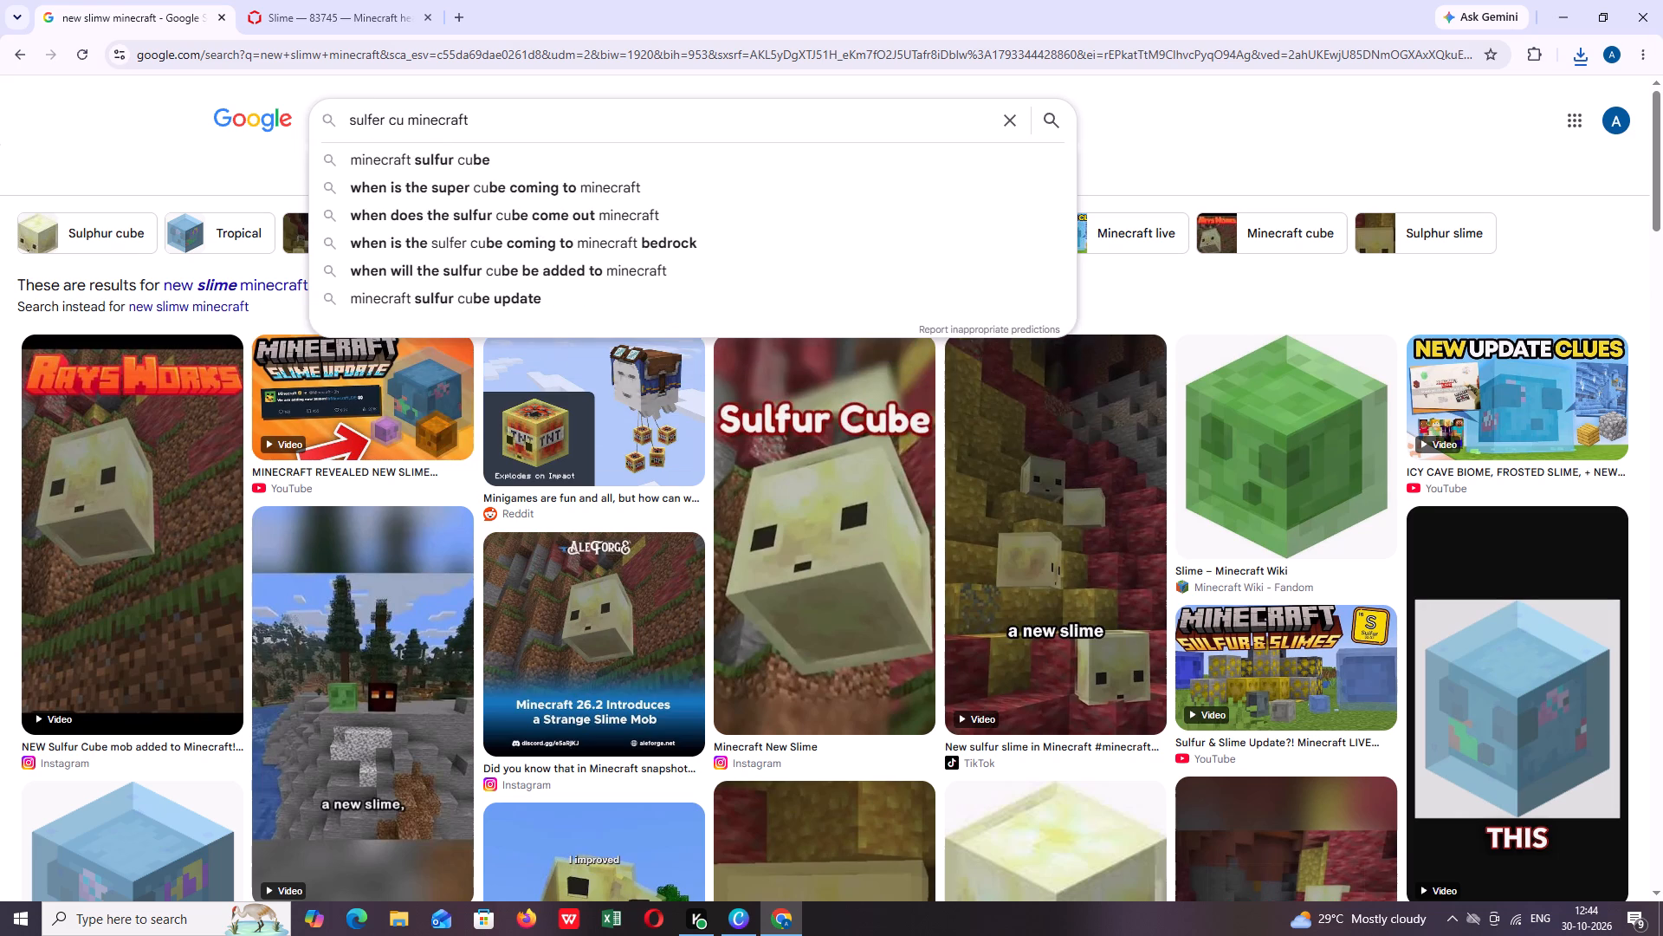
Complete the image search query as "sulfer cube minecraft" and run the search.
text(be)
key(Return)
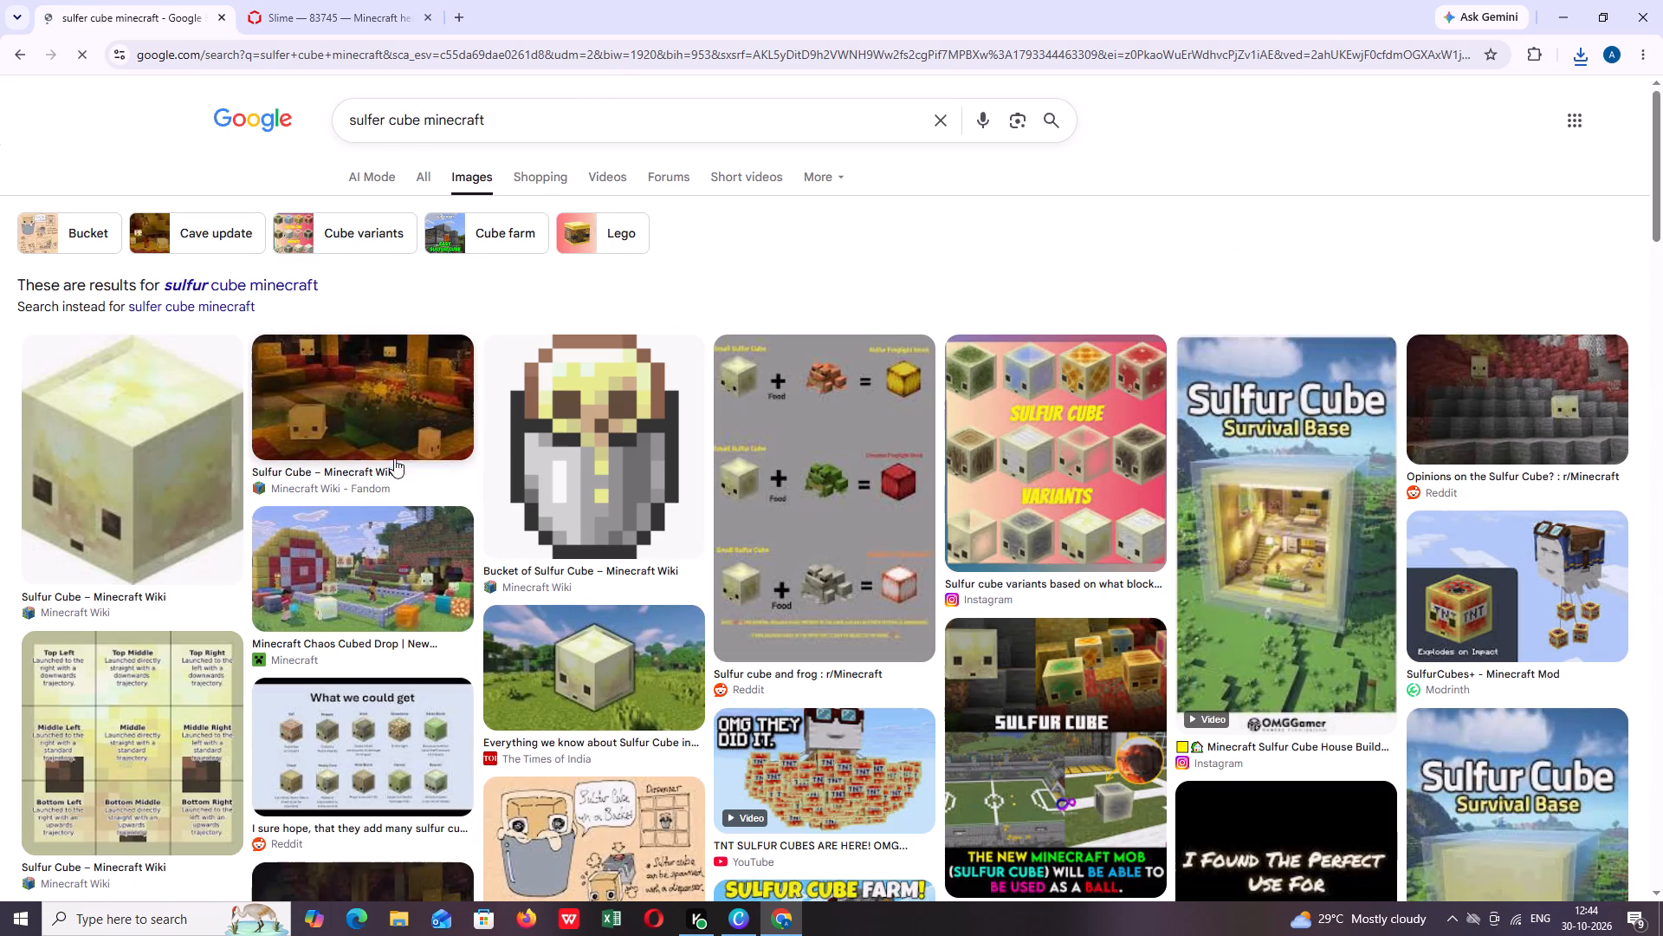
Save the Minecraft Wiki picture of the pale yellow sulfur cube to the Pictures folder as 150px-Sulfur_Cube_JE2_BE2.webp.
click(171, 452)
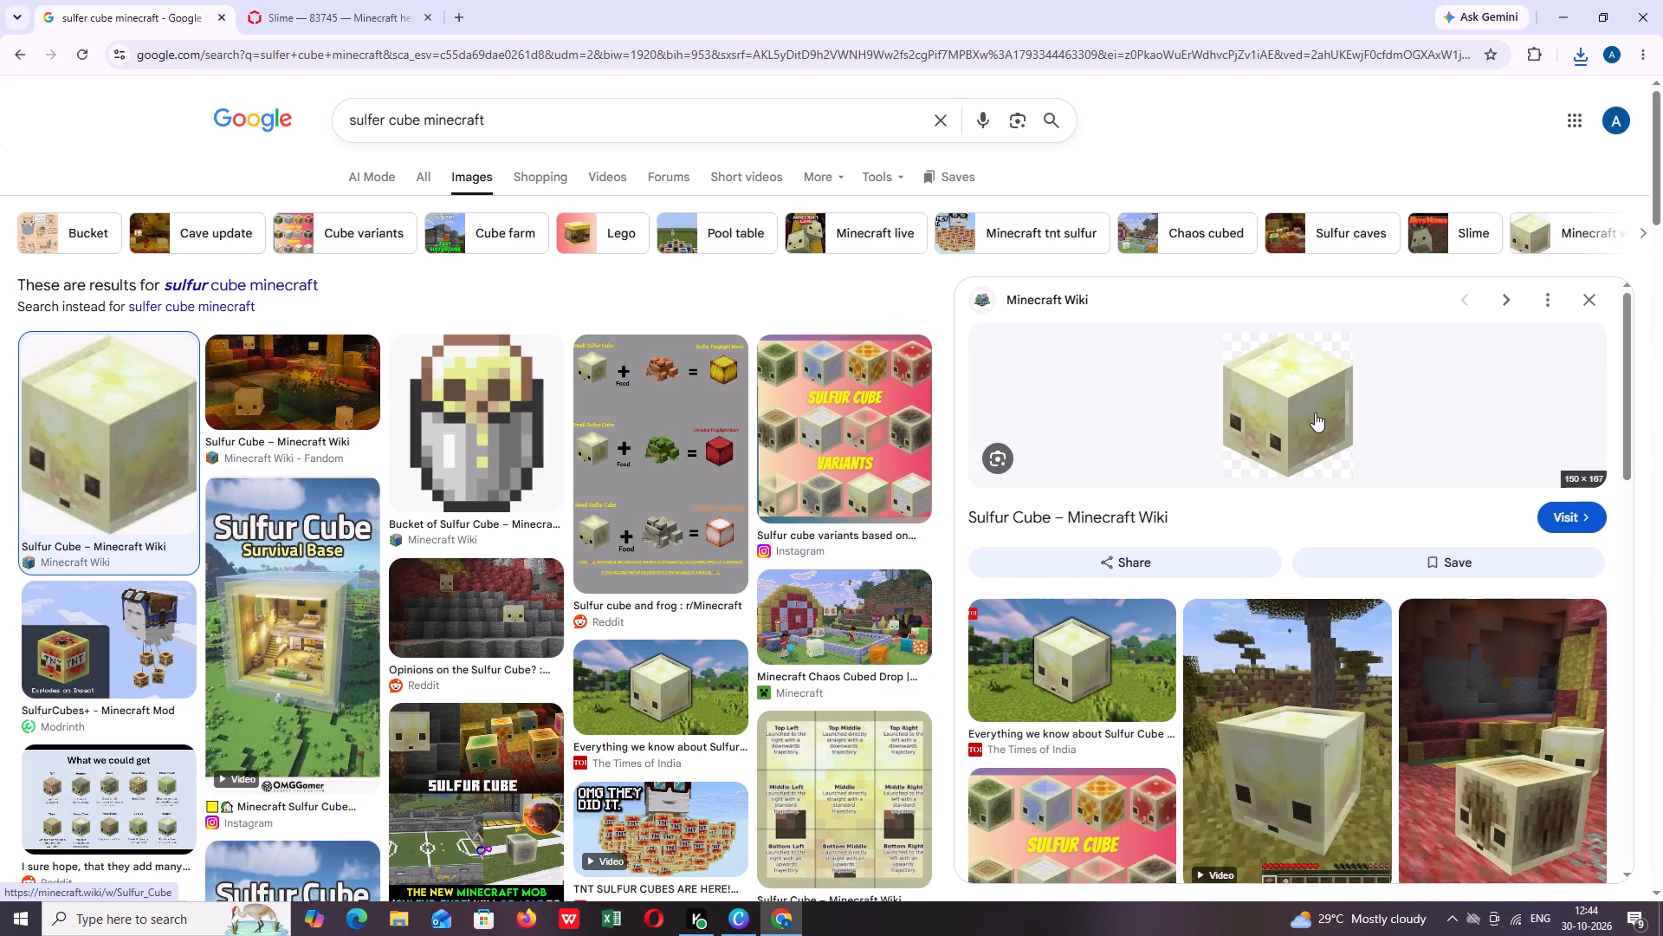
click(1378, 683)
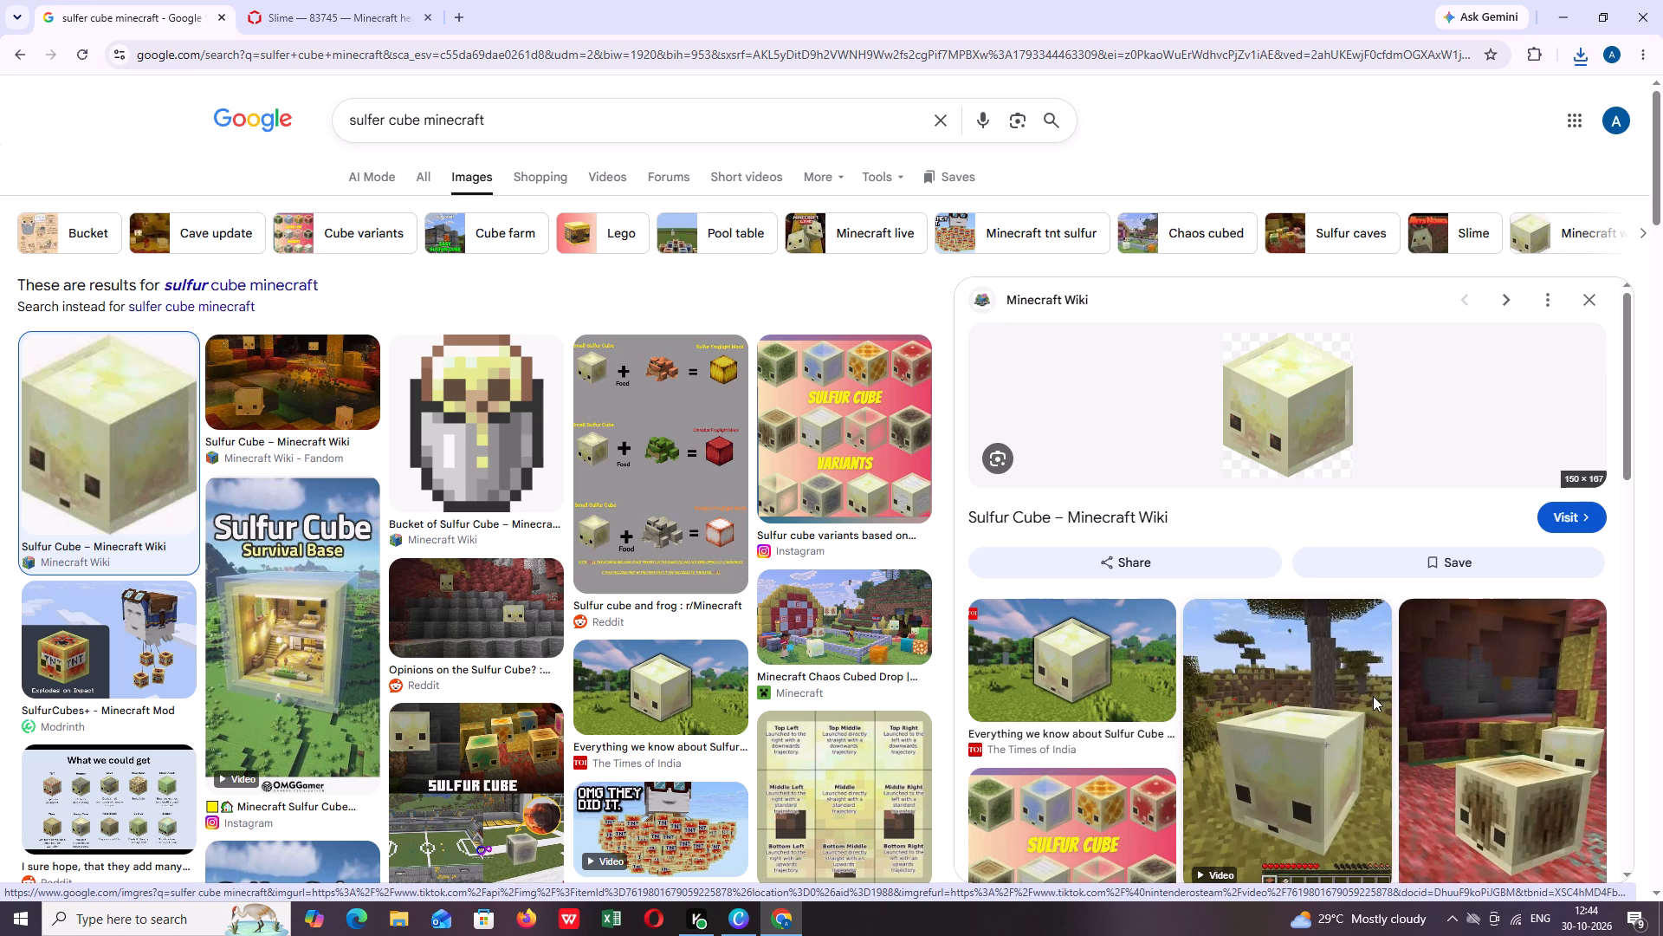
click(929, 634)
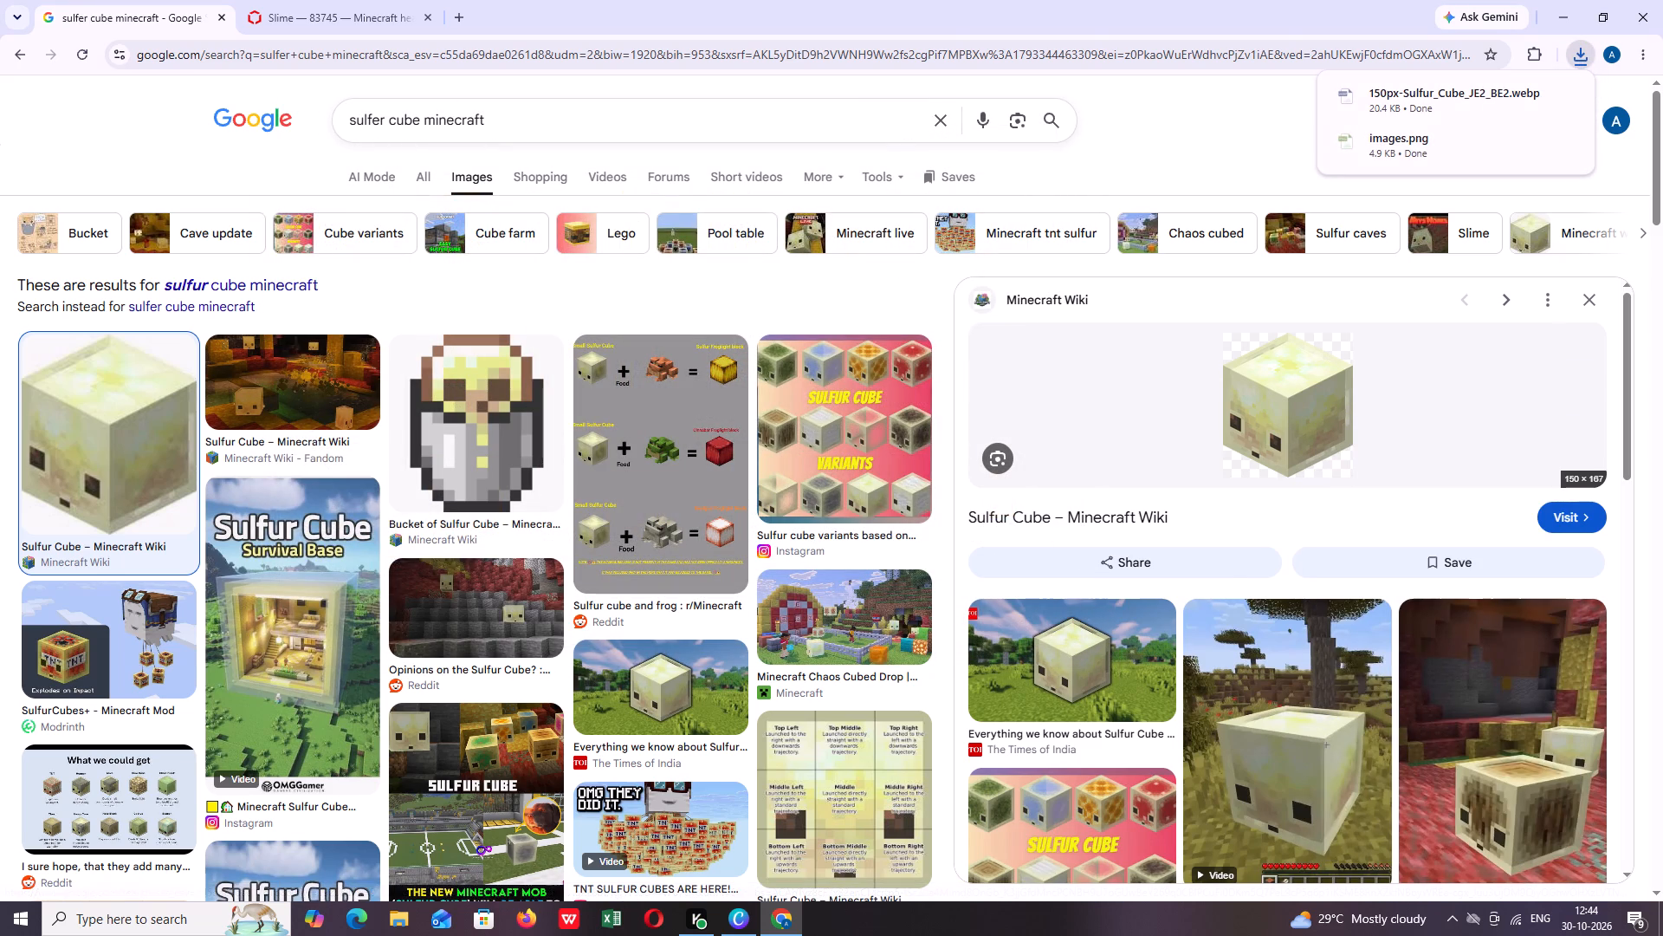
Replace "sulfer cube" in the image search query with "happy ghast" and search for "happy ghast minecraft".
click(417, 118)
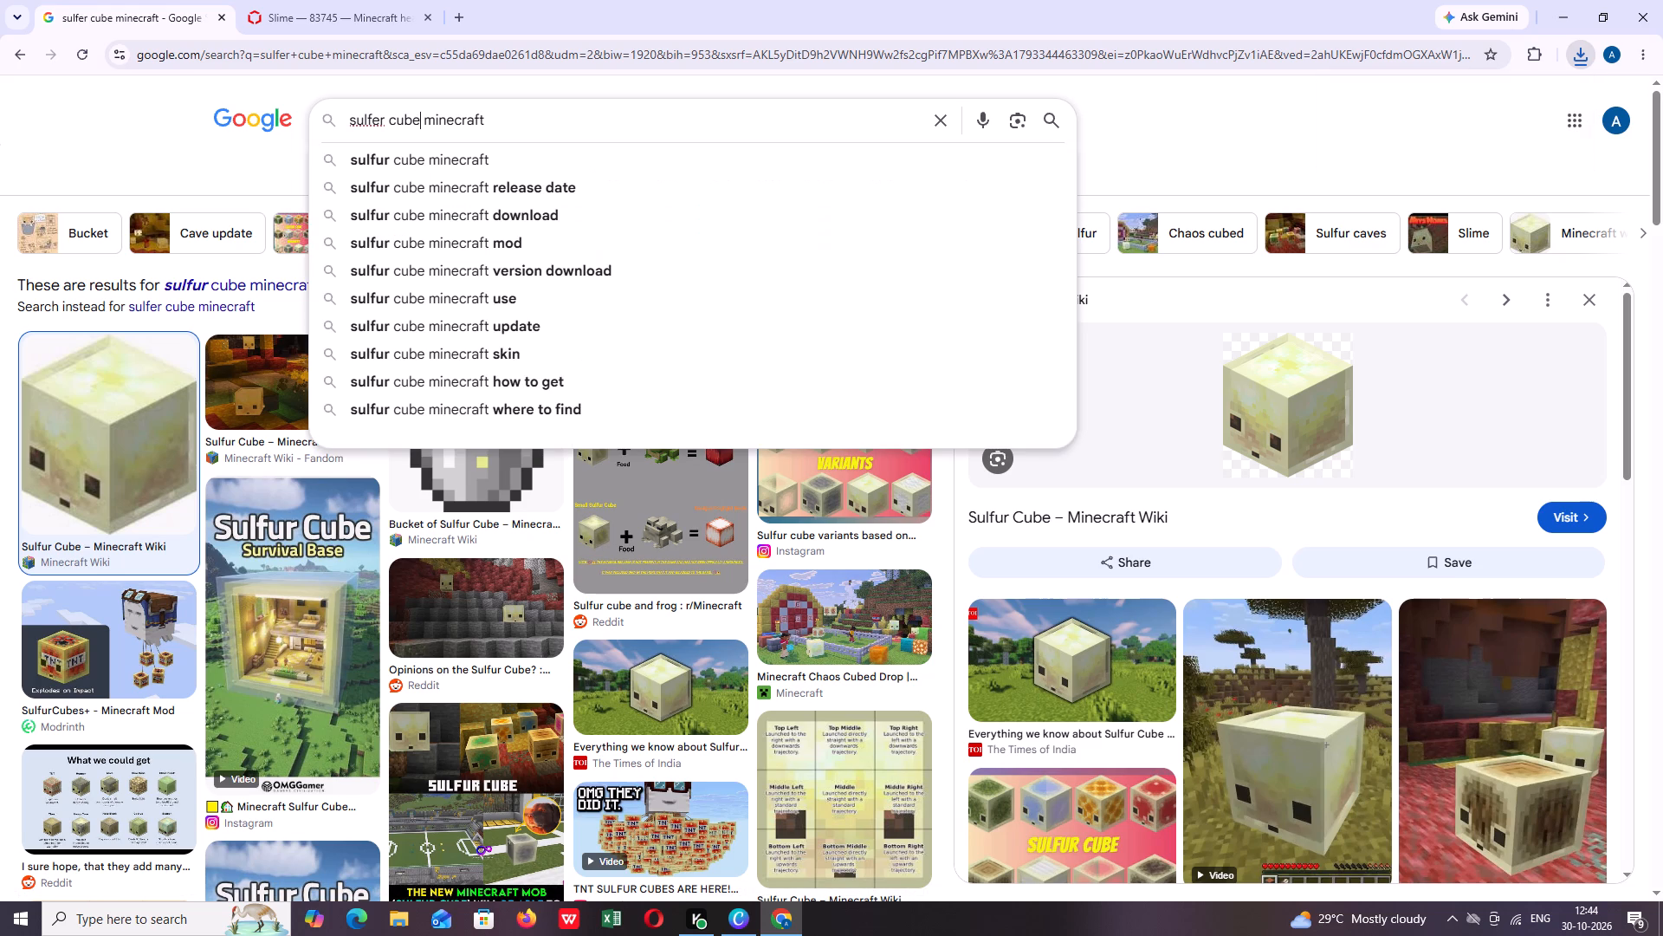
key(BackSpace)
key(BackSpace)
key(BackSpace)
key(BackSpace)
key(BackSpace)
key(BackSpace)
key(BackSpace)
key(BackSpace)
key(BackSpace)
key(BackSpace)
key(BackSpace)
key(BackSpace)
key(BackSpace)
key(BackSpace)
key(BackSpace)
key(BackSpace)
key(BackSpace)
key(BackSpace)
key(BackSpace)
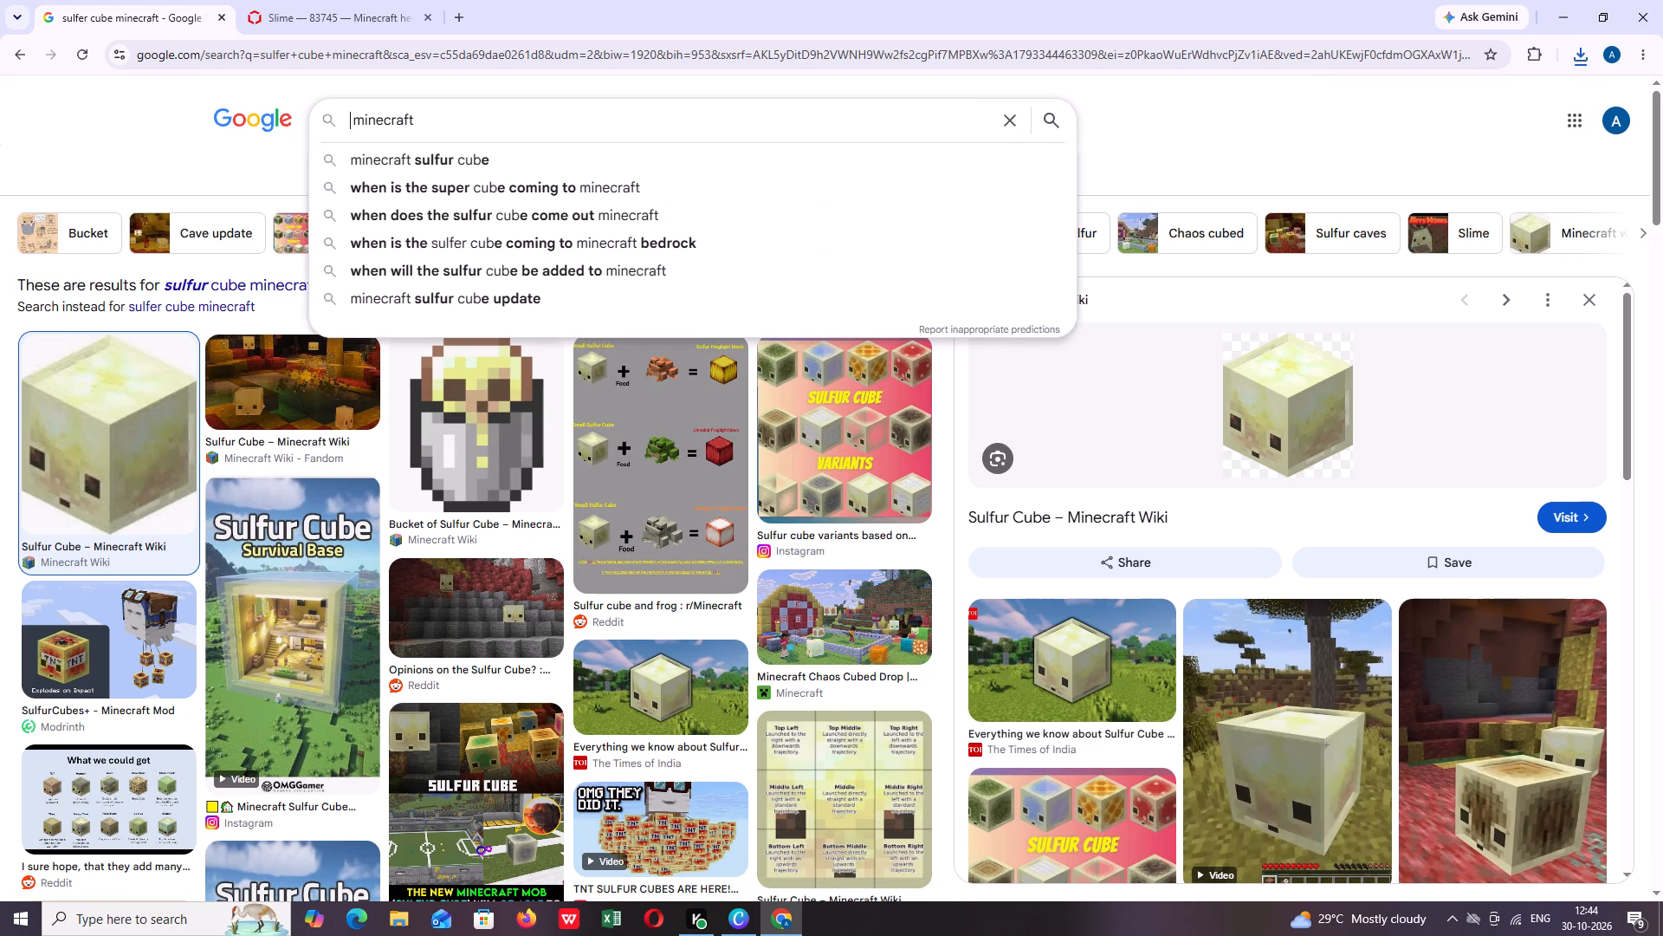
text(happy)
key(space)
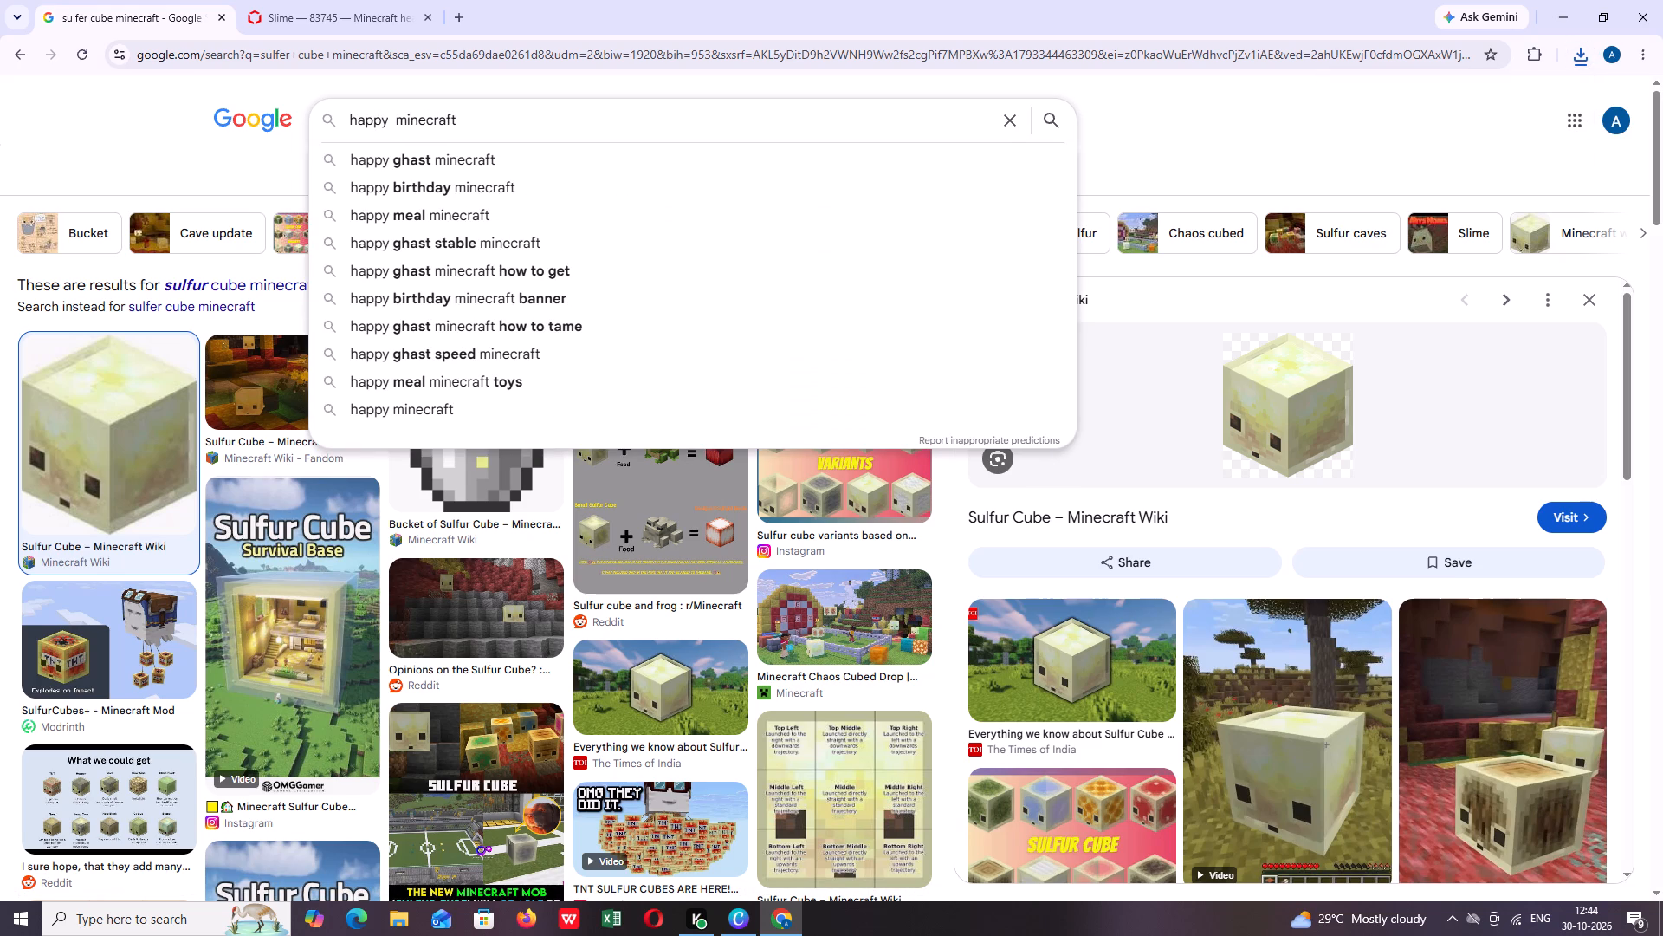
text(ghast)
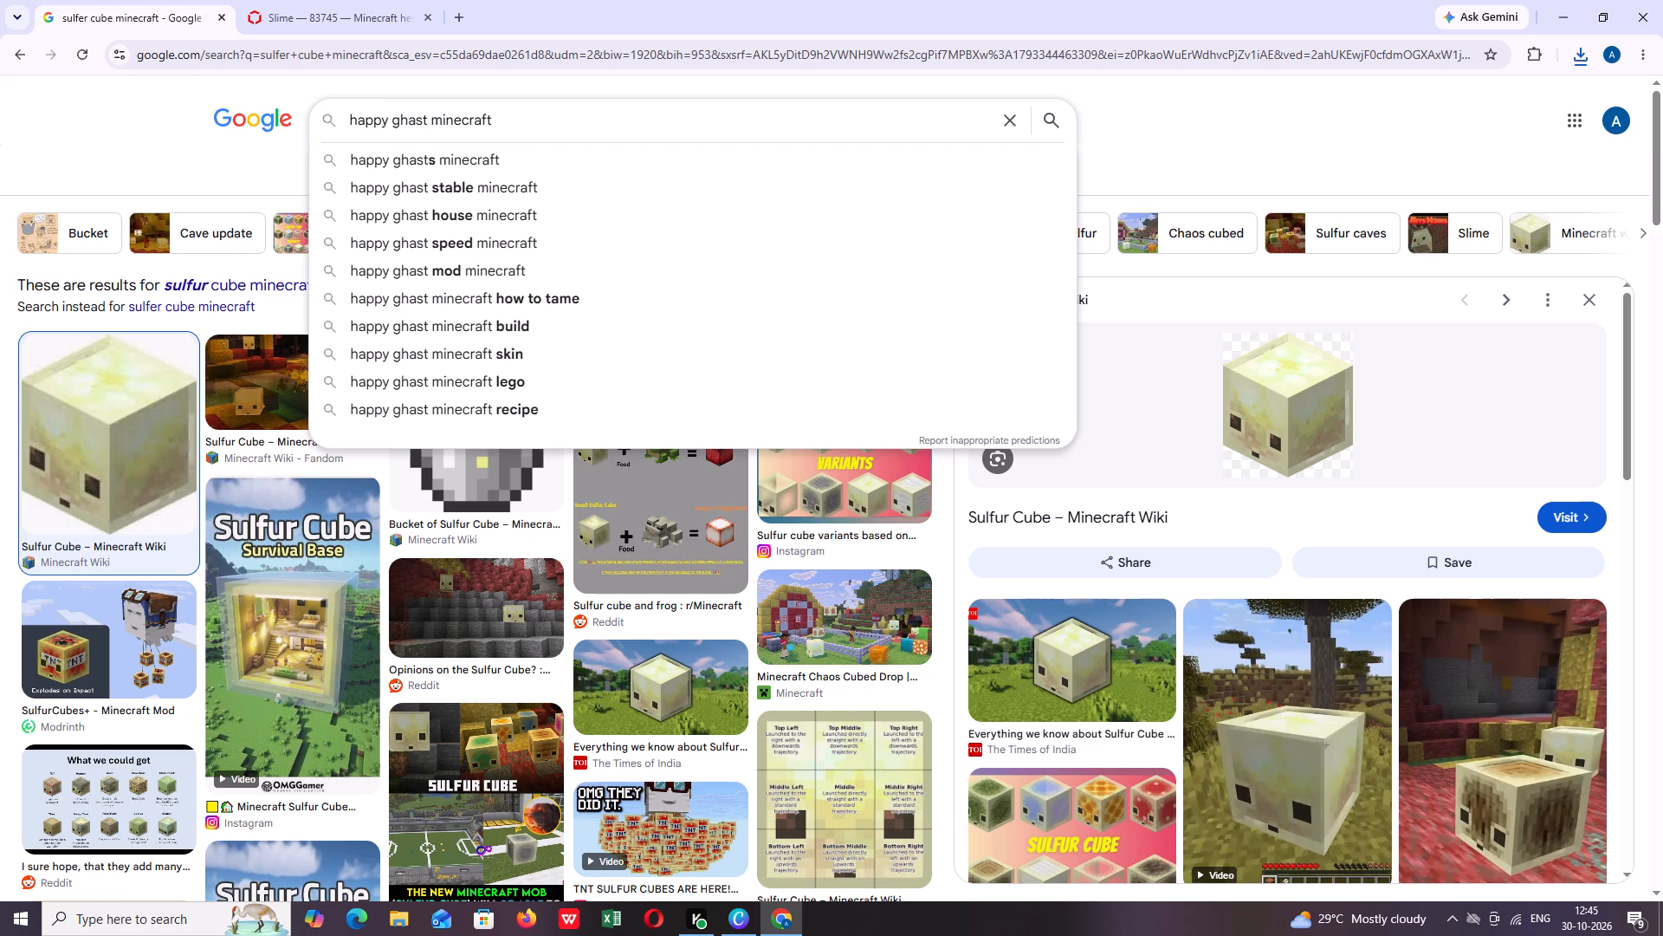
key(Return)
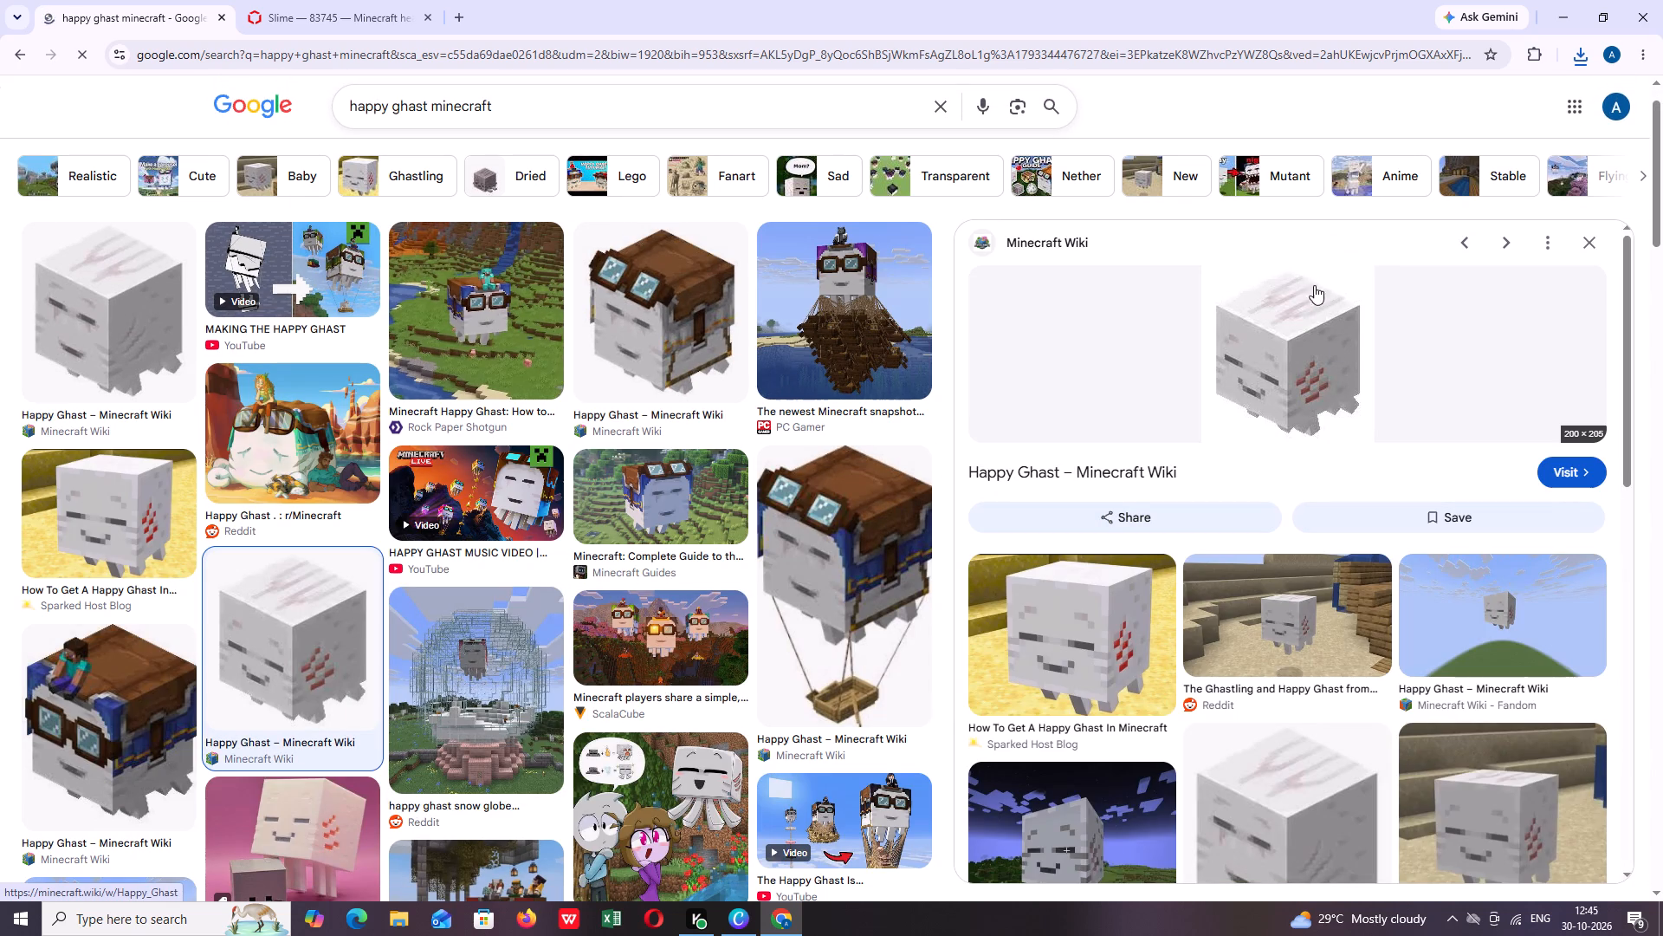
Save the previewed Minecraft Wiki picture of the white ghast to the Pictures folder as 200px-Ghastling_JE1_BE1.webp.
right_click(1324, 321)
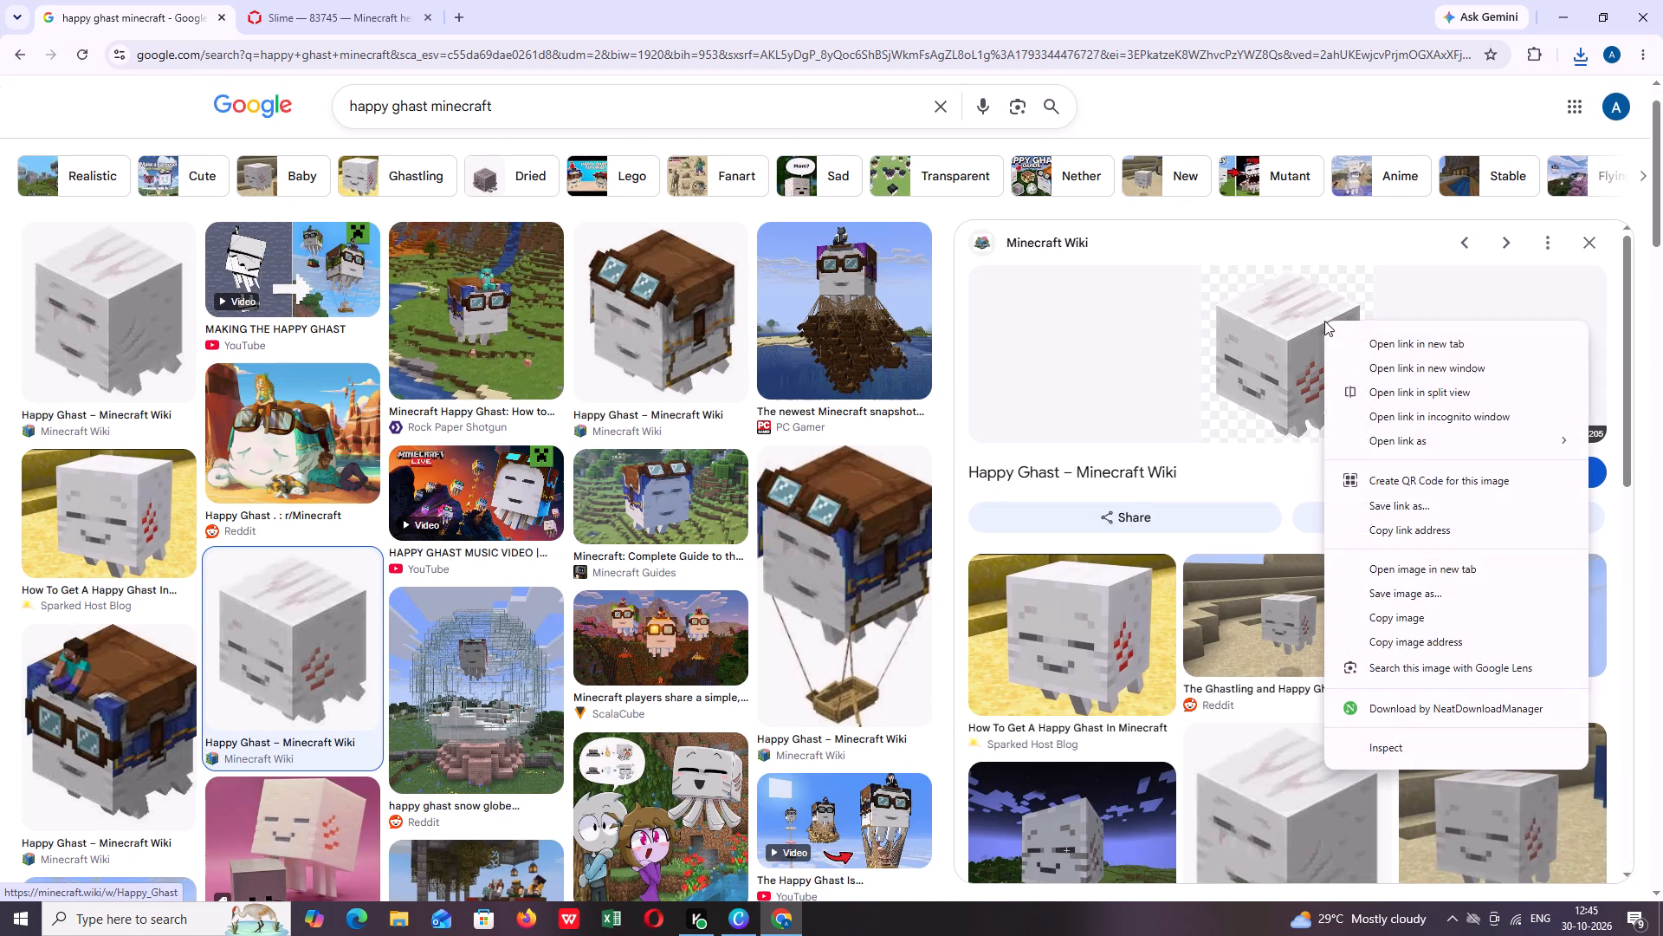
click(1436, 593)
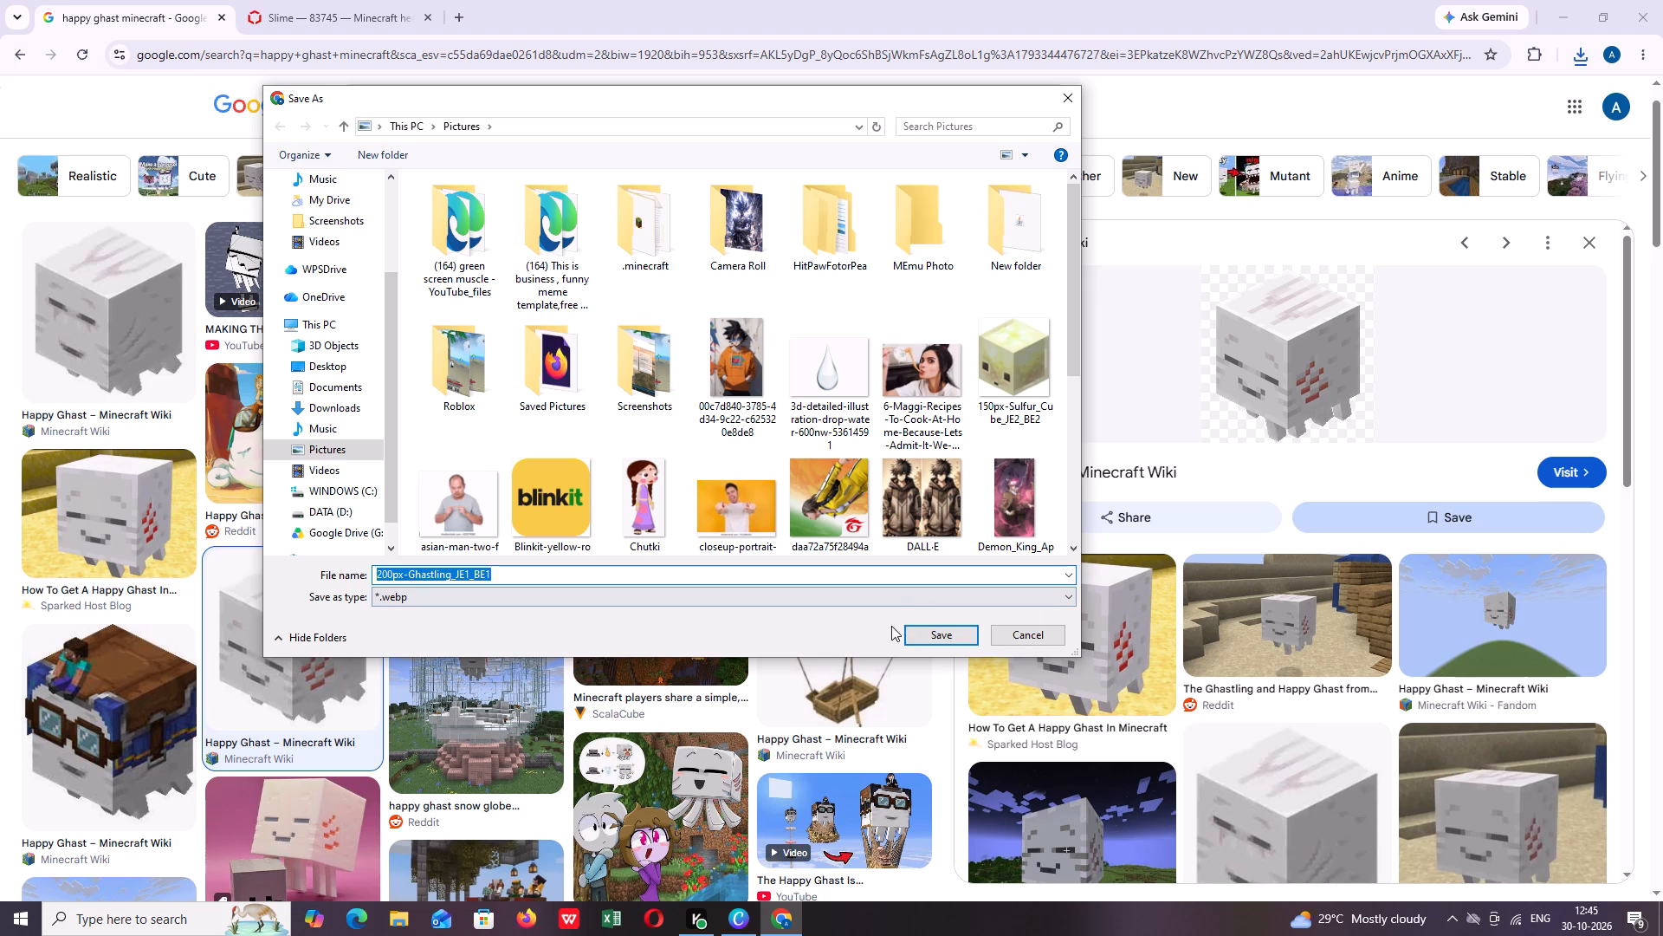
Save the ghastling picture to the Pictures folder as 200px-Ghastling_JE1_BE1.webp.
click(938, 628)
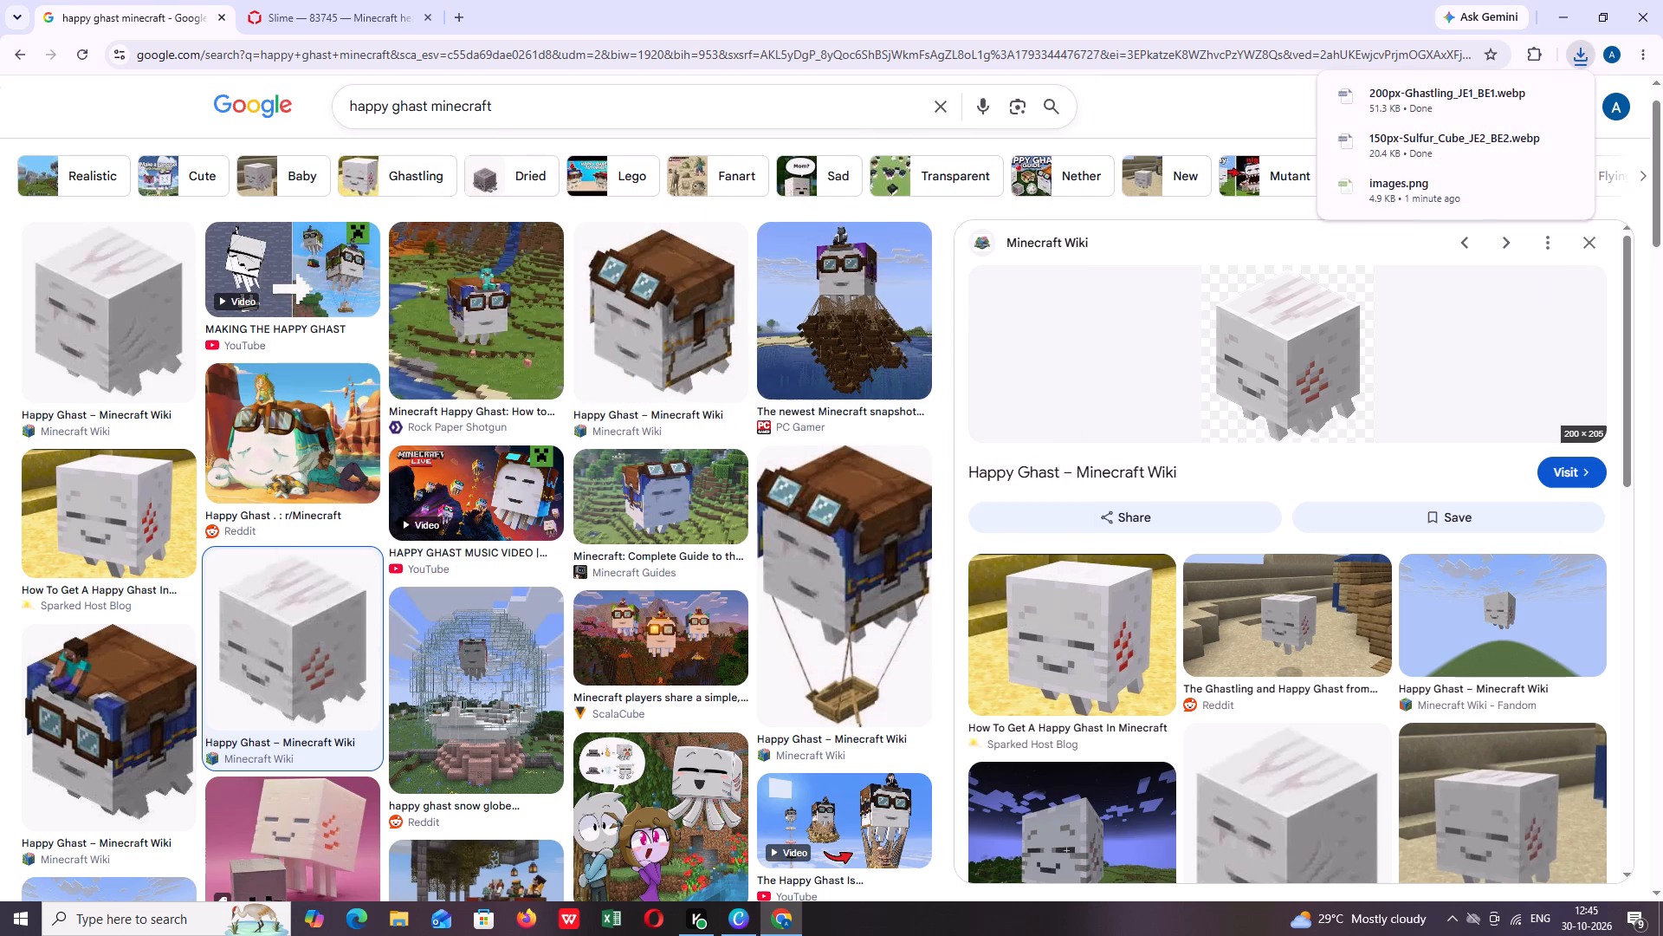
Replace the image search query with "solger shoked meme" and run the search.
click(427, 105)
key(BackSpace)
key(BackSpace)
key(BackSpace)
key(BackSpace)
key(BackSpace)
key(BackSpace)
key(BackSpace)
key(BackSpace)
key(BackSpace)
key(BackSpace)
key(BackSpace)
key(BackSpace)
key(BackSpace)
key(BackSpace)
key(BackSpace)
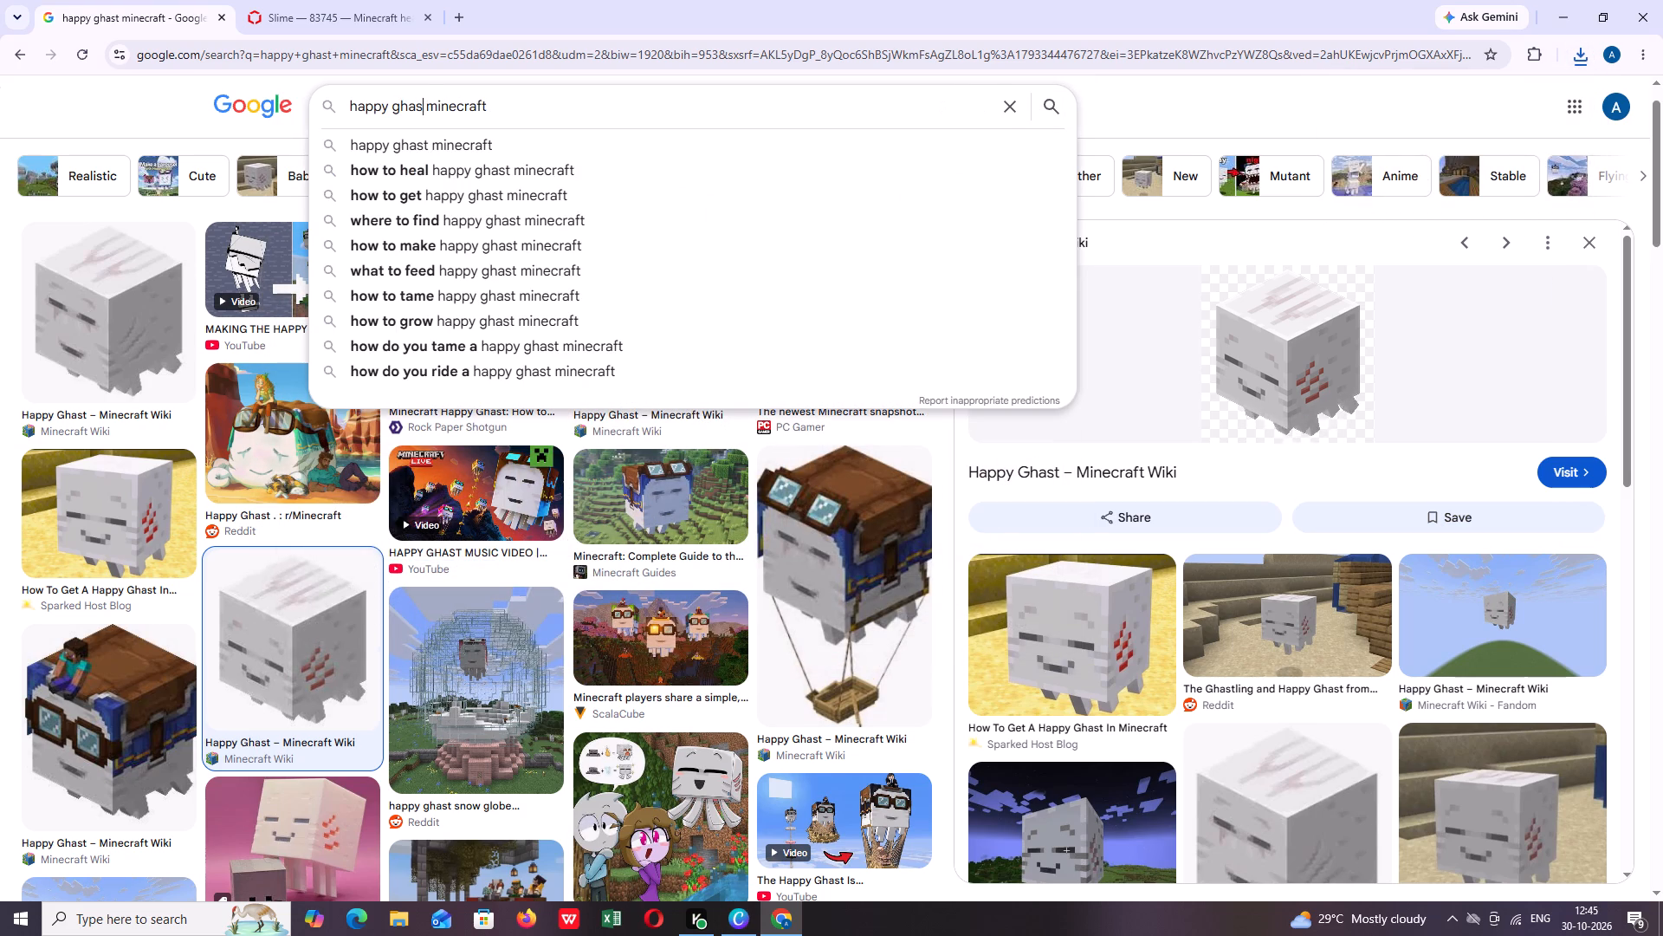
key(Right)
key(Right)
key(Right)
key(Right)
key(Right)
key(Right)
key(Right)
key(Right)
key(Right)
key(Right)
key(Right)
key(Right)
key(Right)
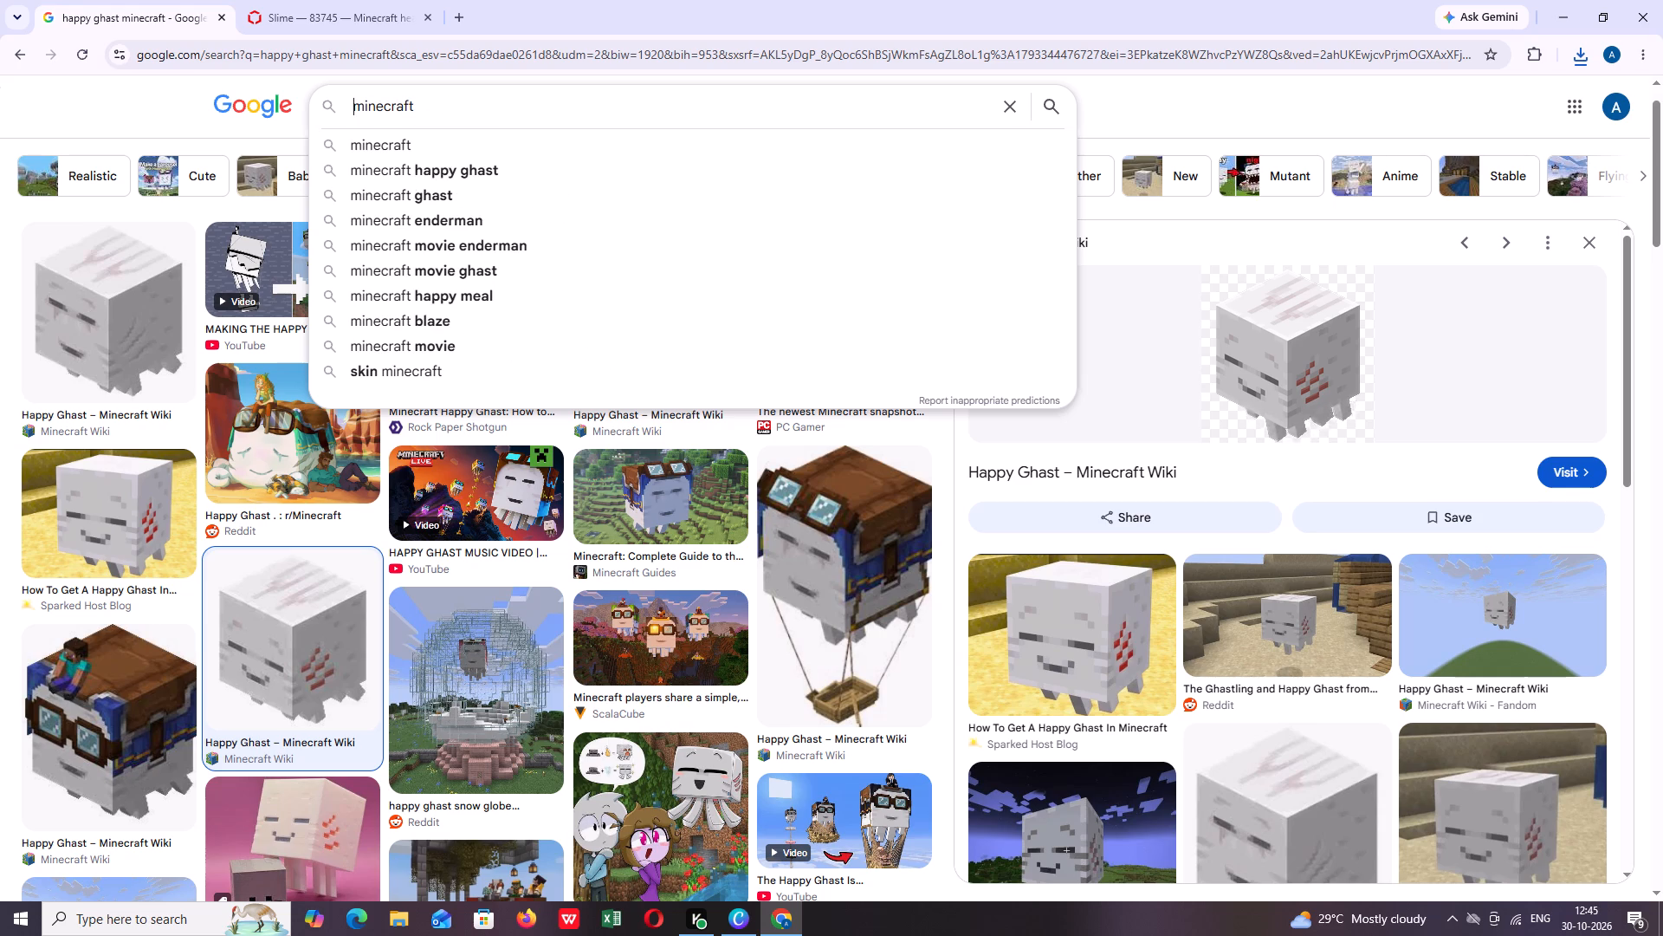
key(BackSpace)
key(BackSpace)
key(BackSpace)
key(BackSpace)
key(BackSpace)
key(BackSpace)
key(BackSpace)
key(BackSpace)
key(BackSpace)
key(BackSpace)
key(BackSpace)
key(BackSpace)
key(BackSpace)
key(BackSpace)
key(BackSpace)
key(BackSpace)
key(BackSpace)
key(BackSpace)
key(BackSpace)
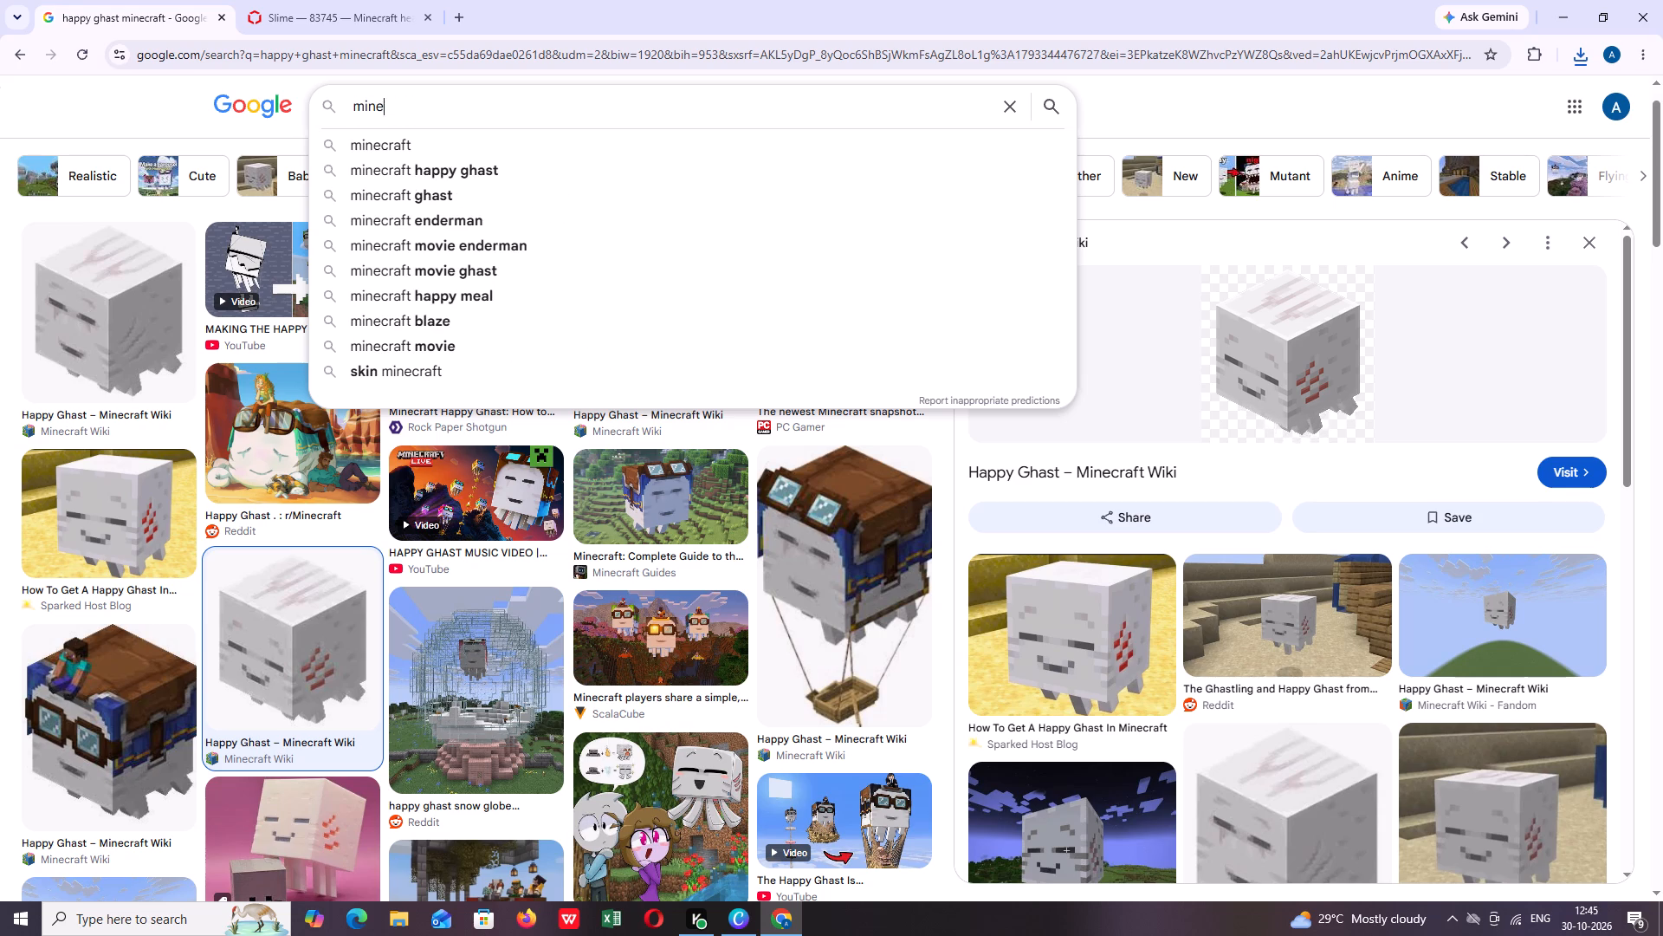
text(ar)
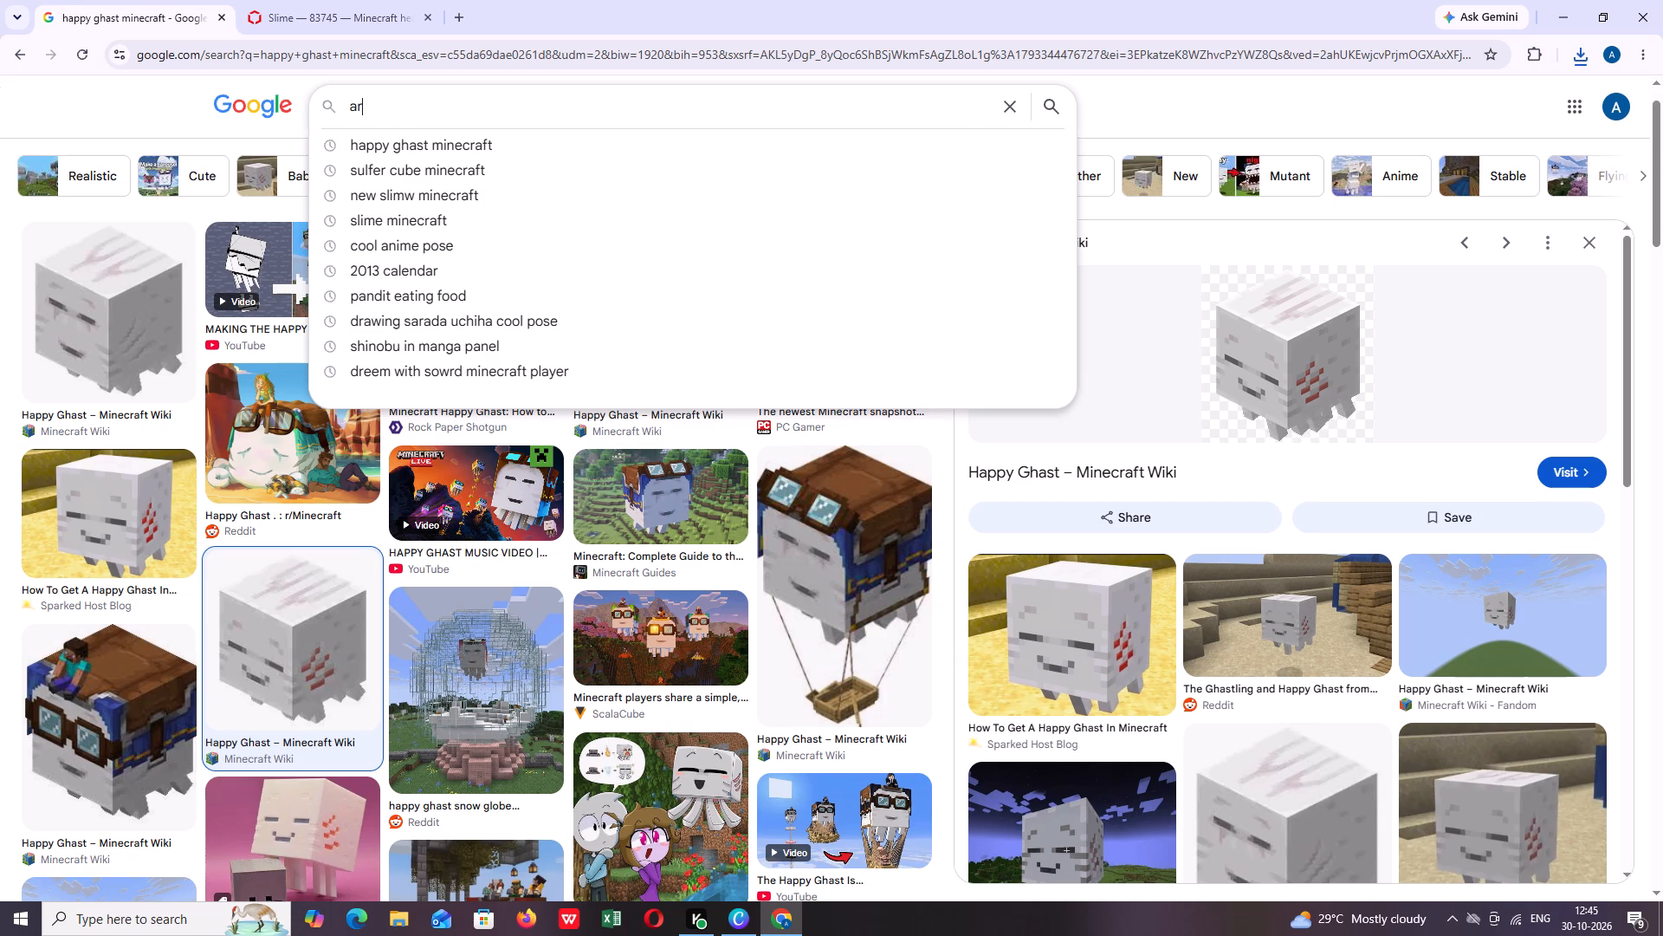
key(BackSpace)
key(BackSpace)
key(BackSpace)
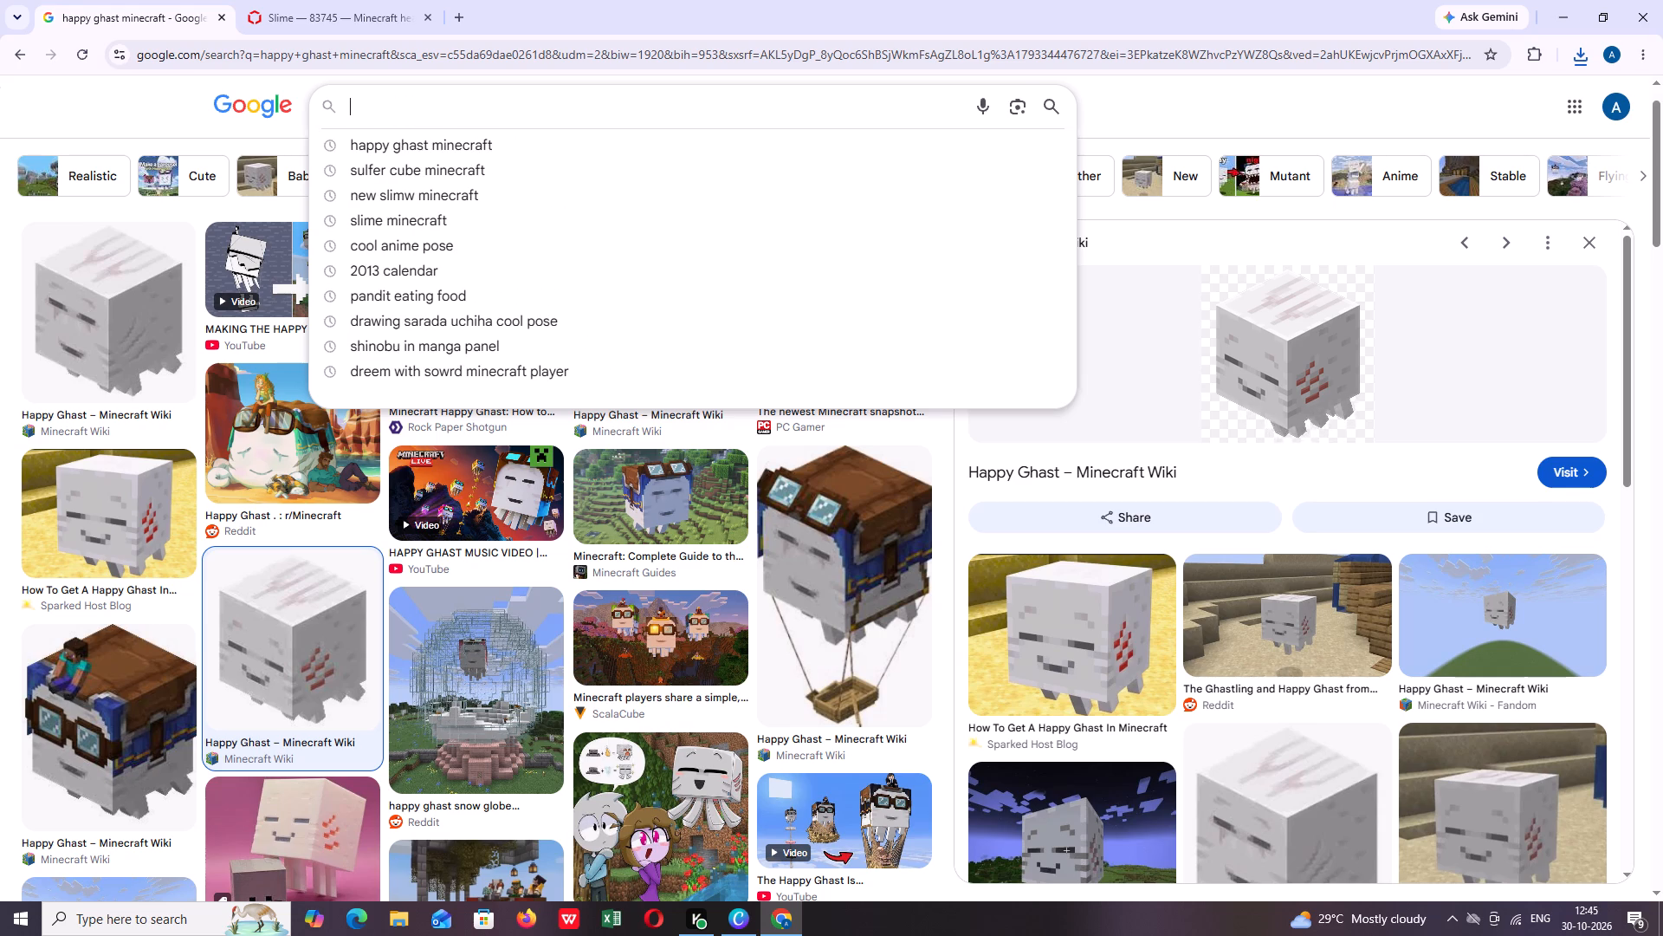
text(solger)
key(space)
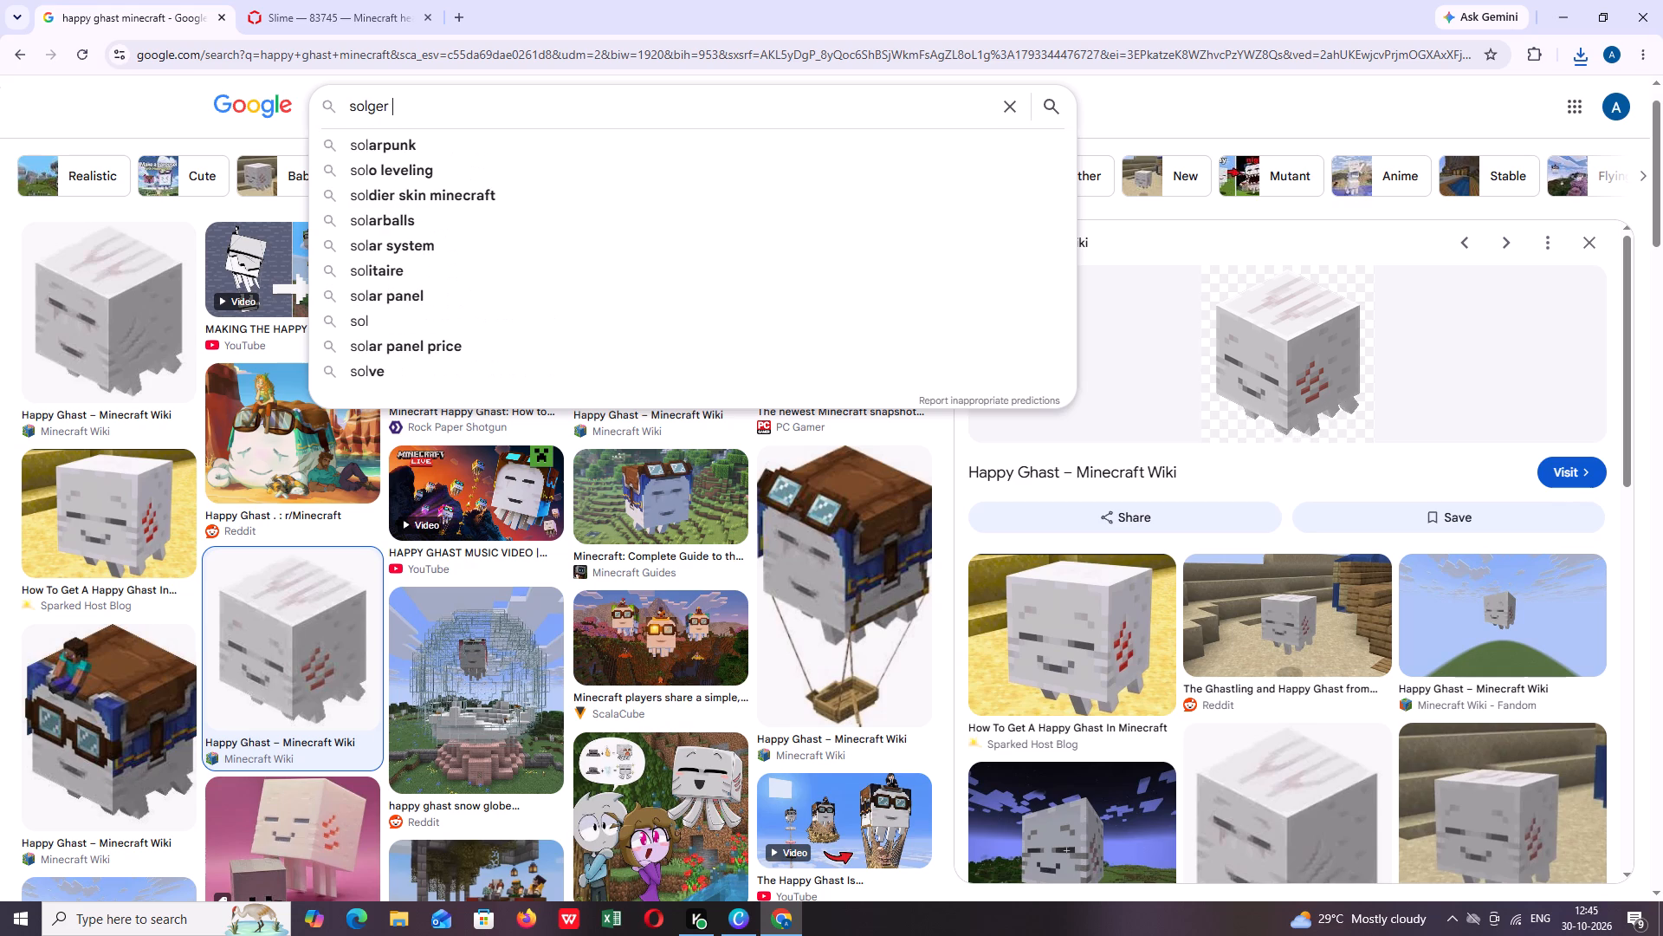
text(shoked meme)
key(Return)
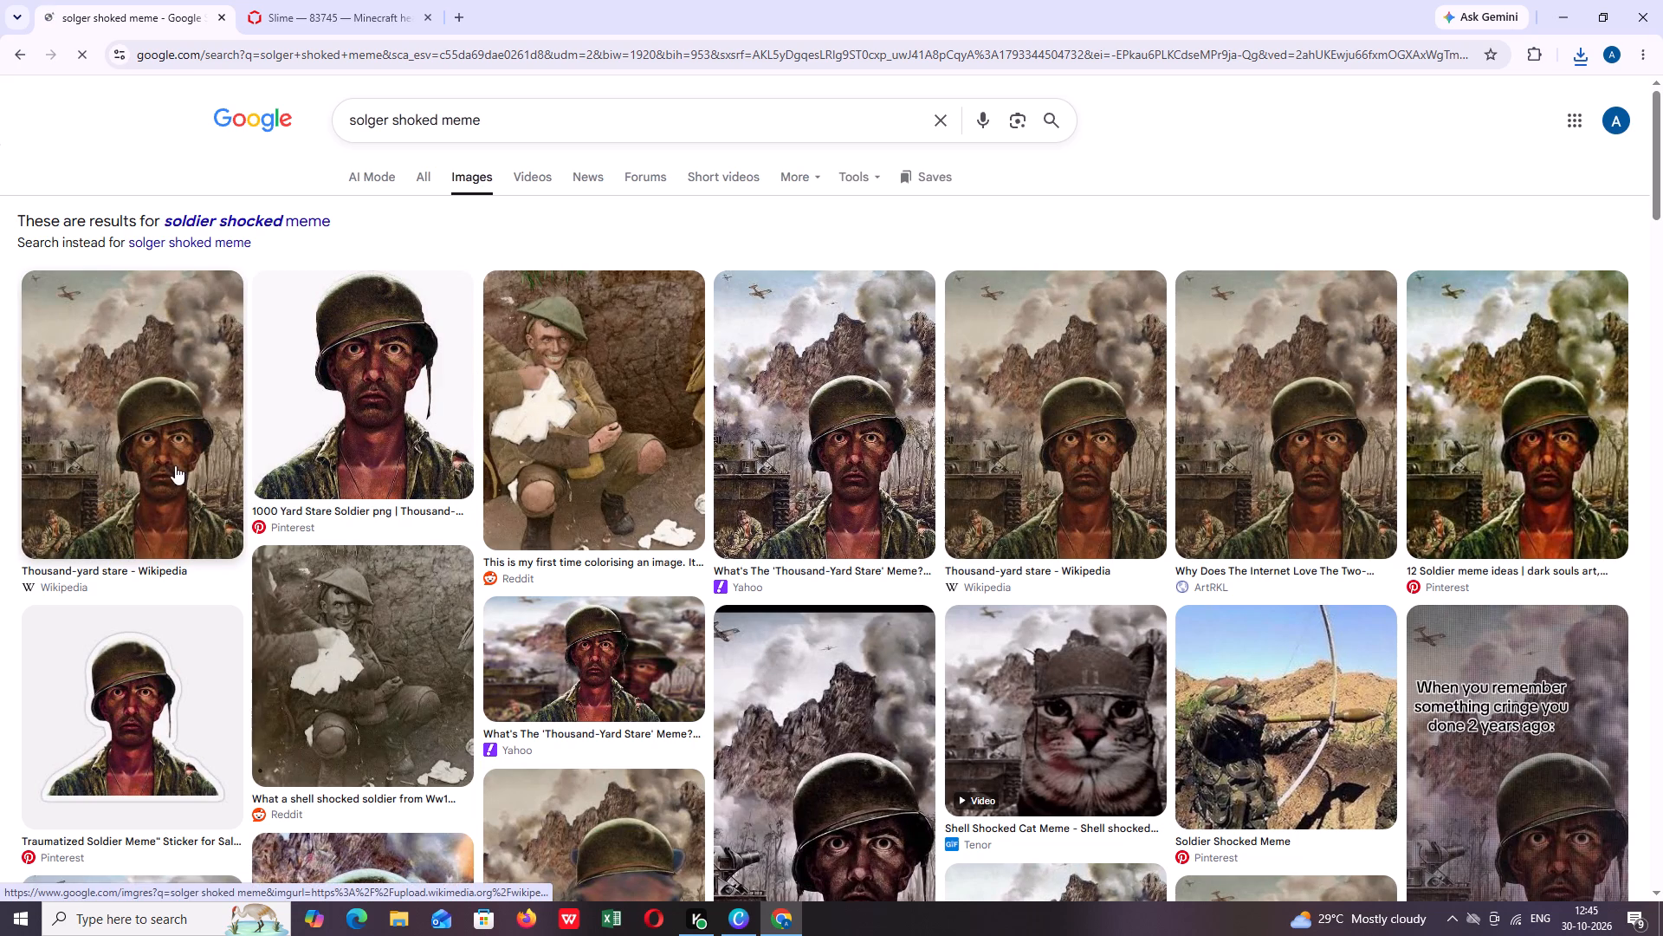
Save the Pinterest 1000 Yard Stare soldier picture with the white background to the Pictures folder as 9332ae7340d78e0f087548fb14b060fc.jpg.
click(360, 416)
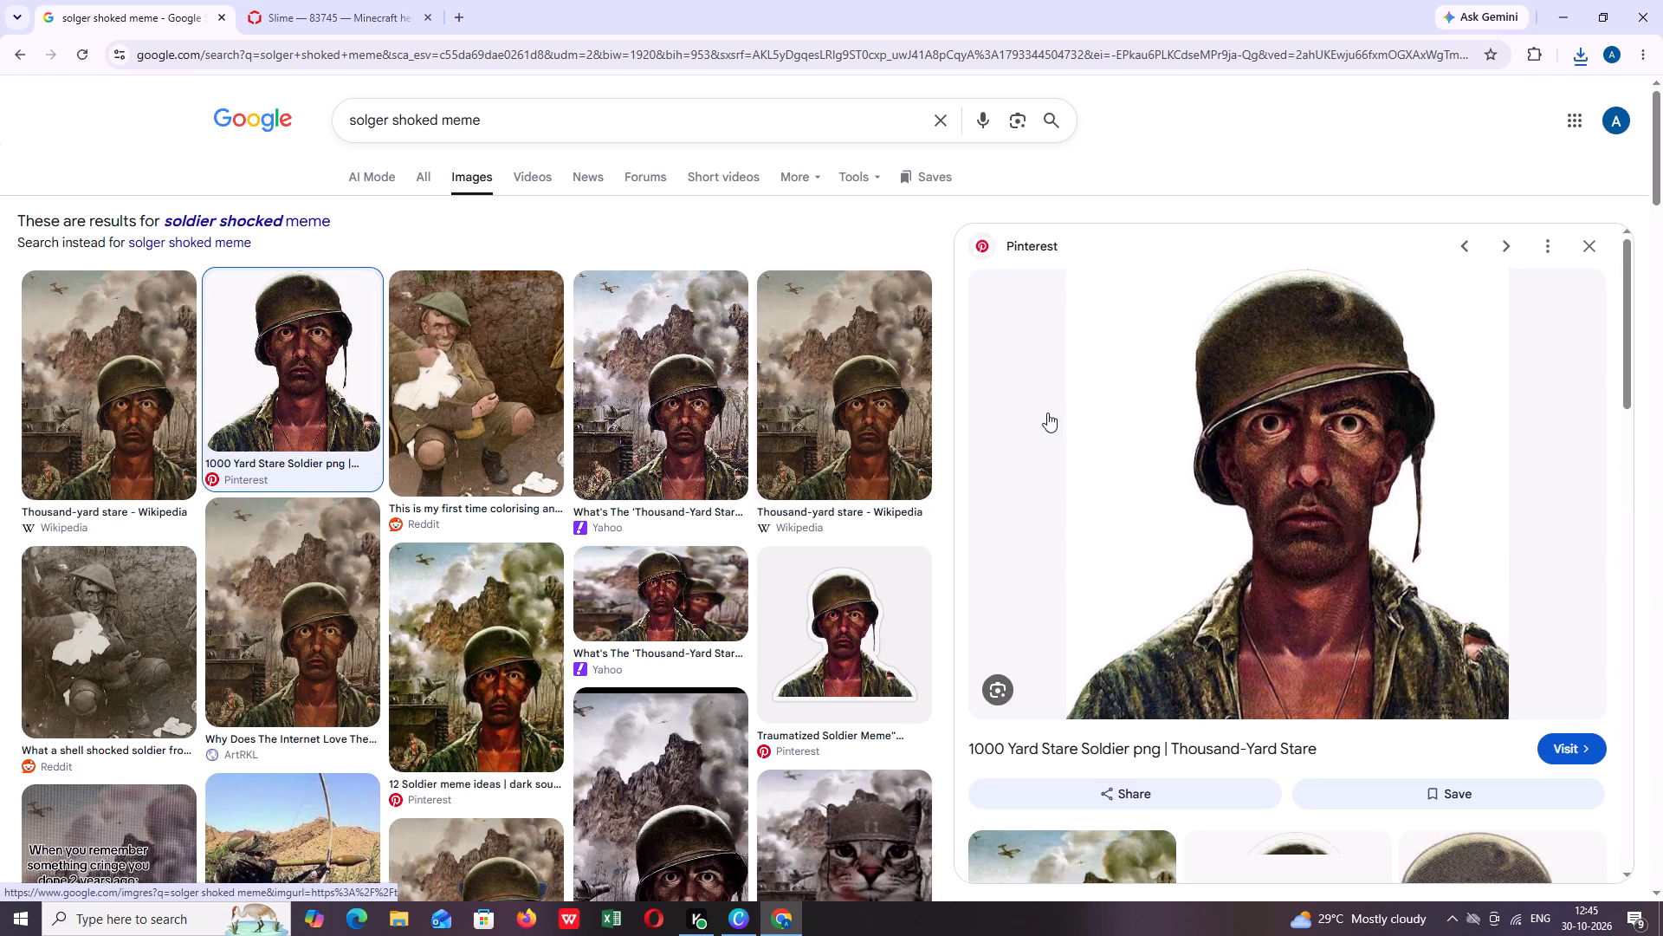
right_click(1298, 452)
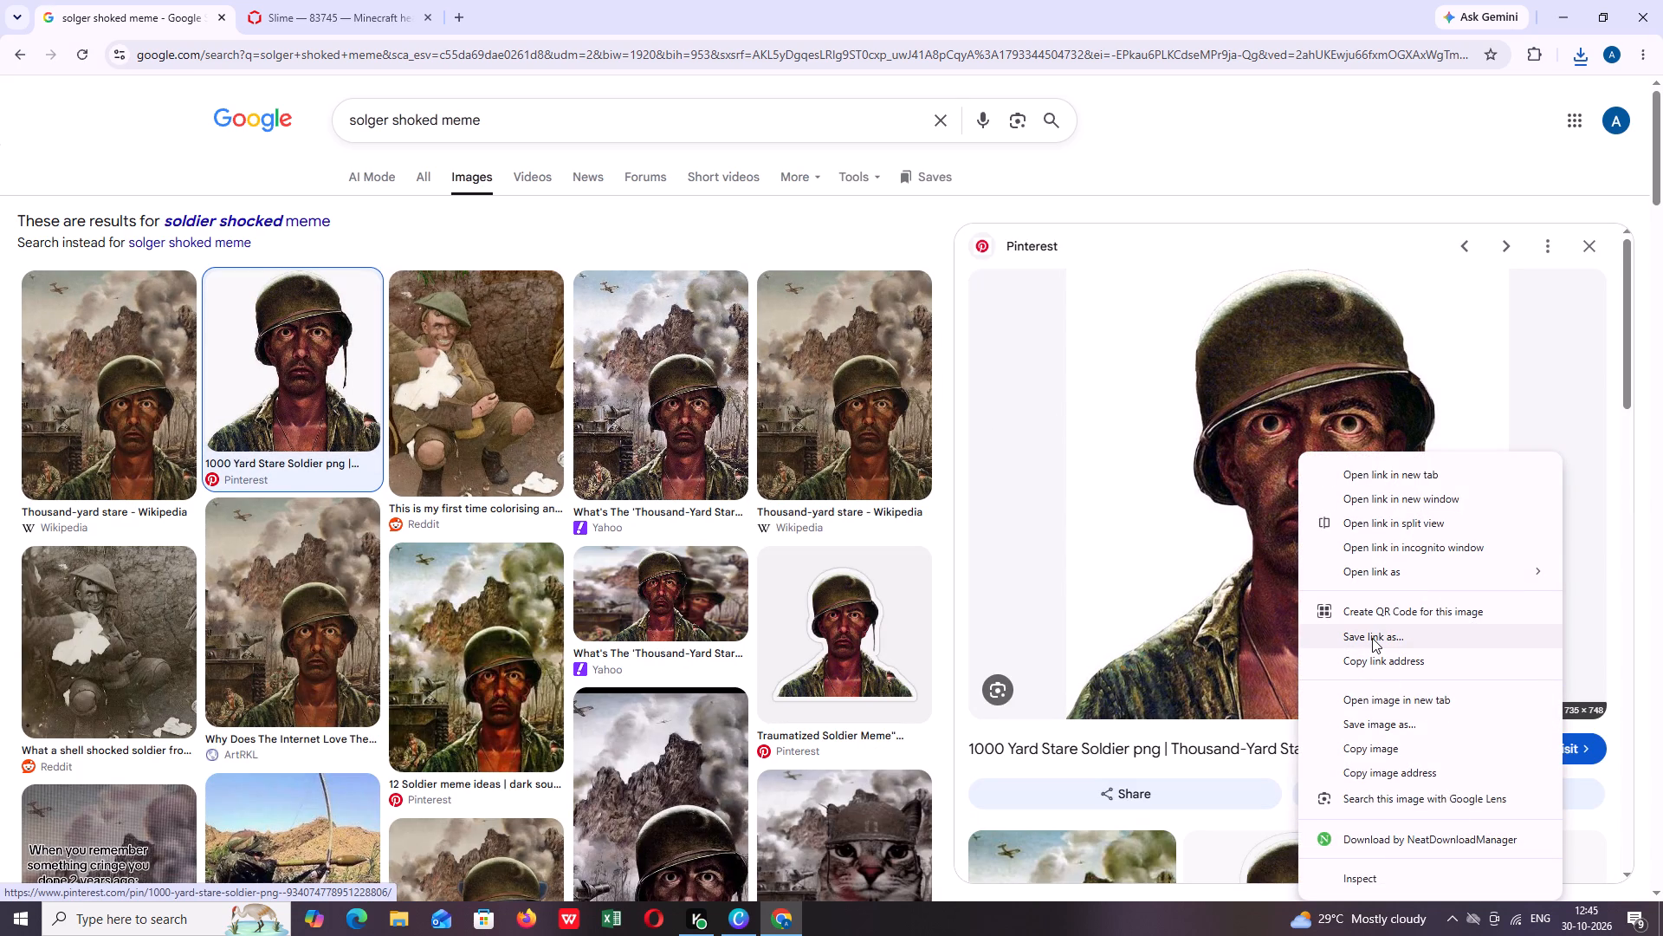
click(1401, 721)
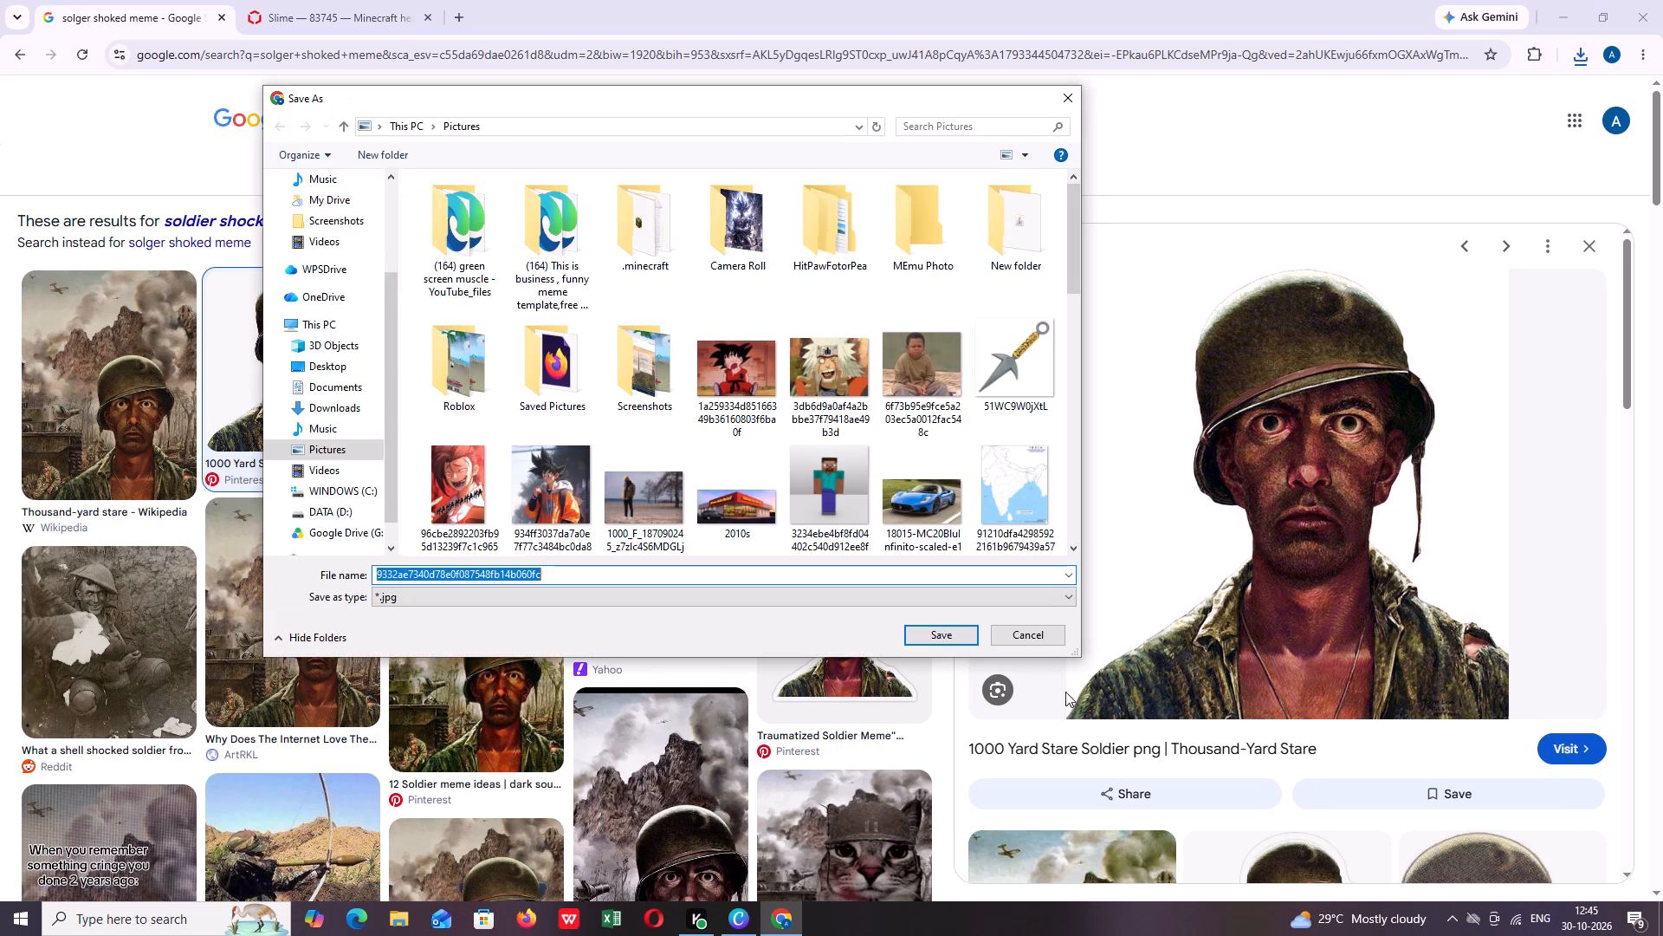
click(963, 641)
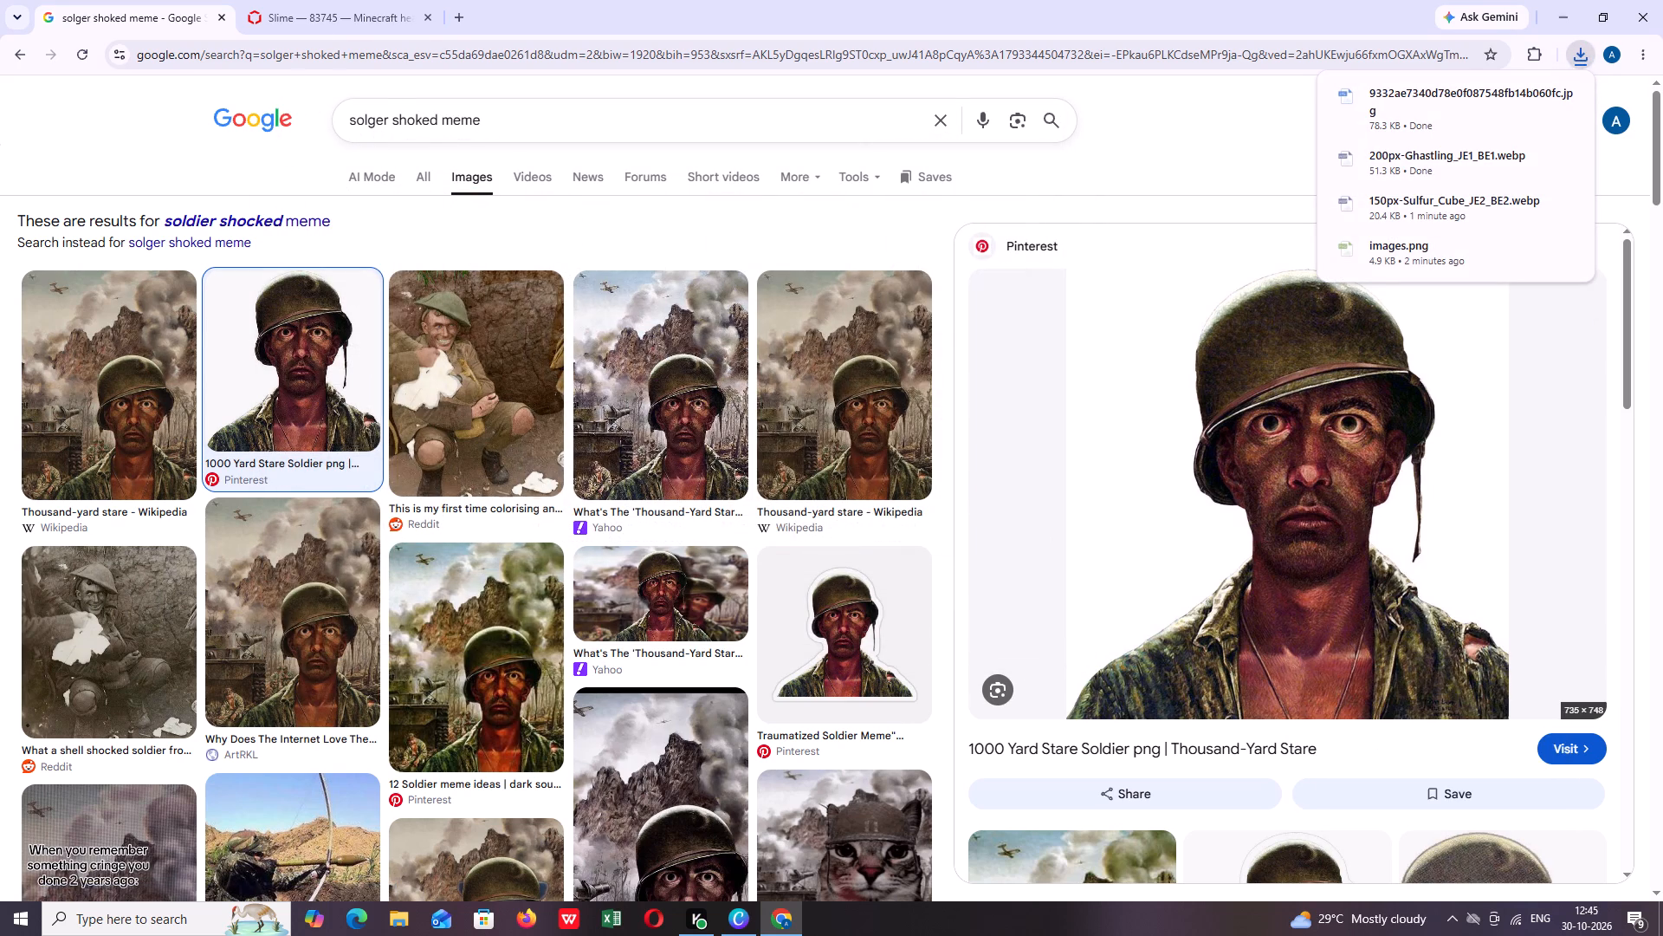
Open a new blank browser tab and return to the soldier meme image results.
click(450, 12)
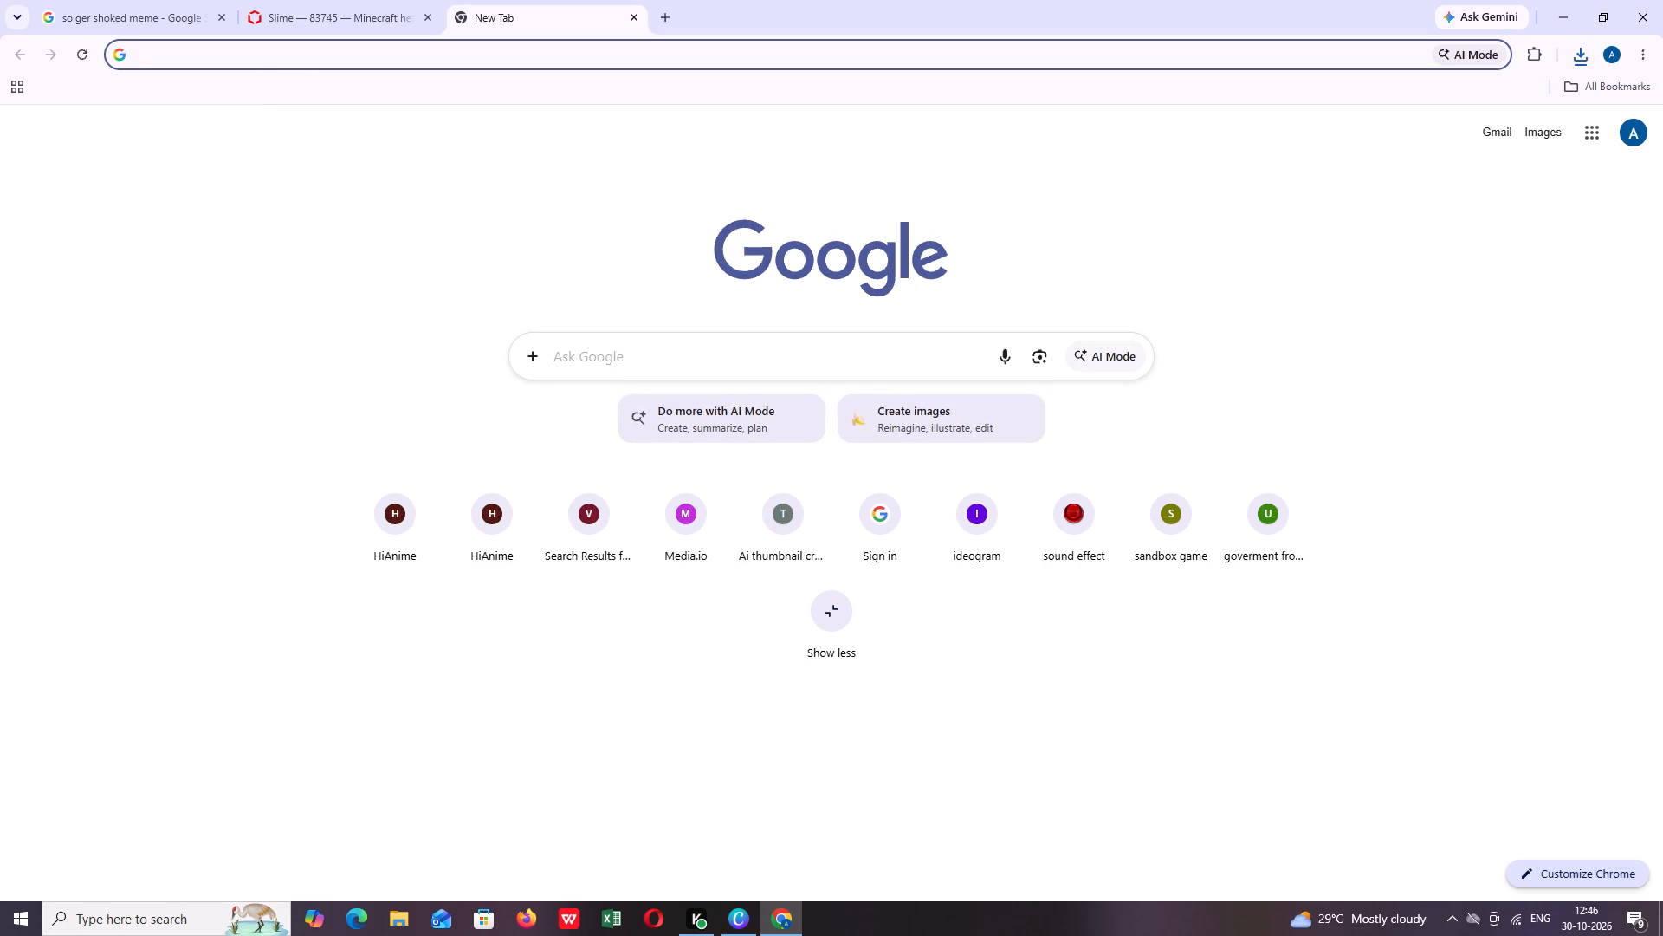
click(306, 16)
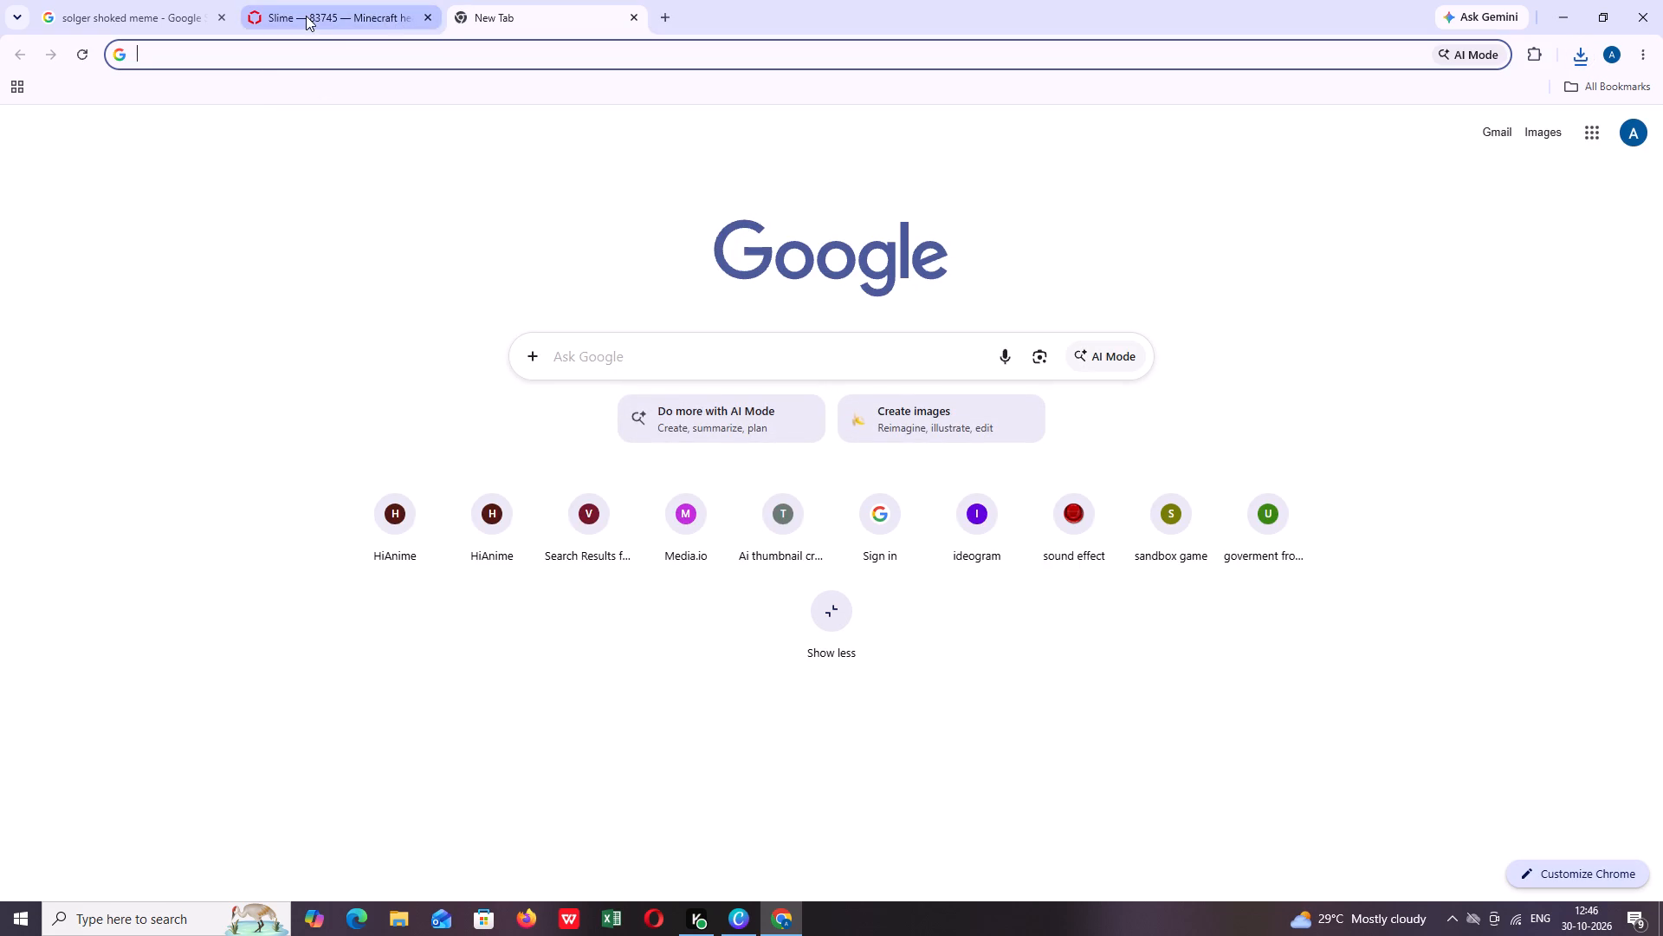
click(187, 3)
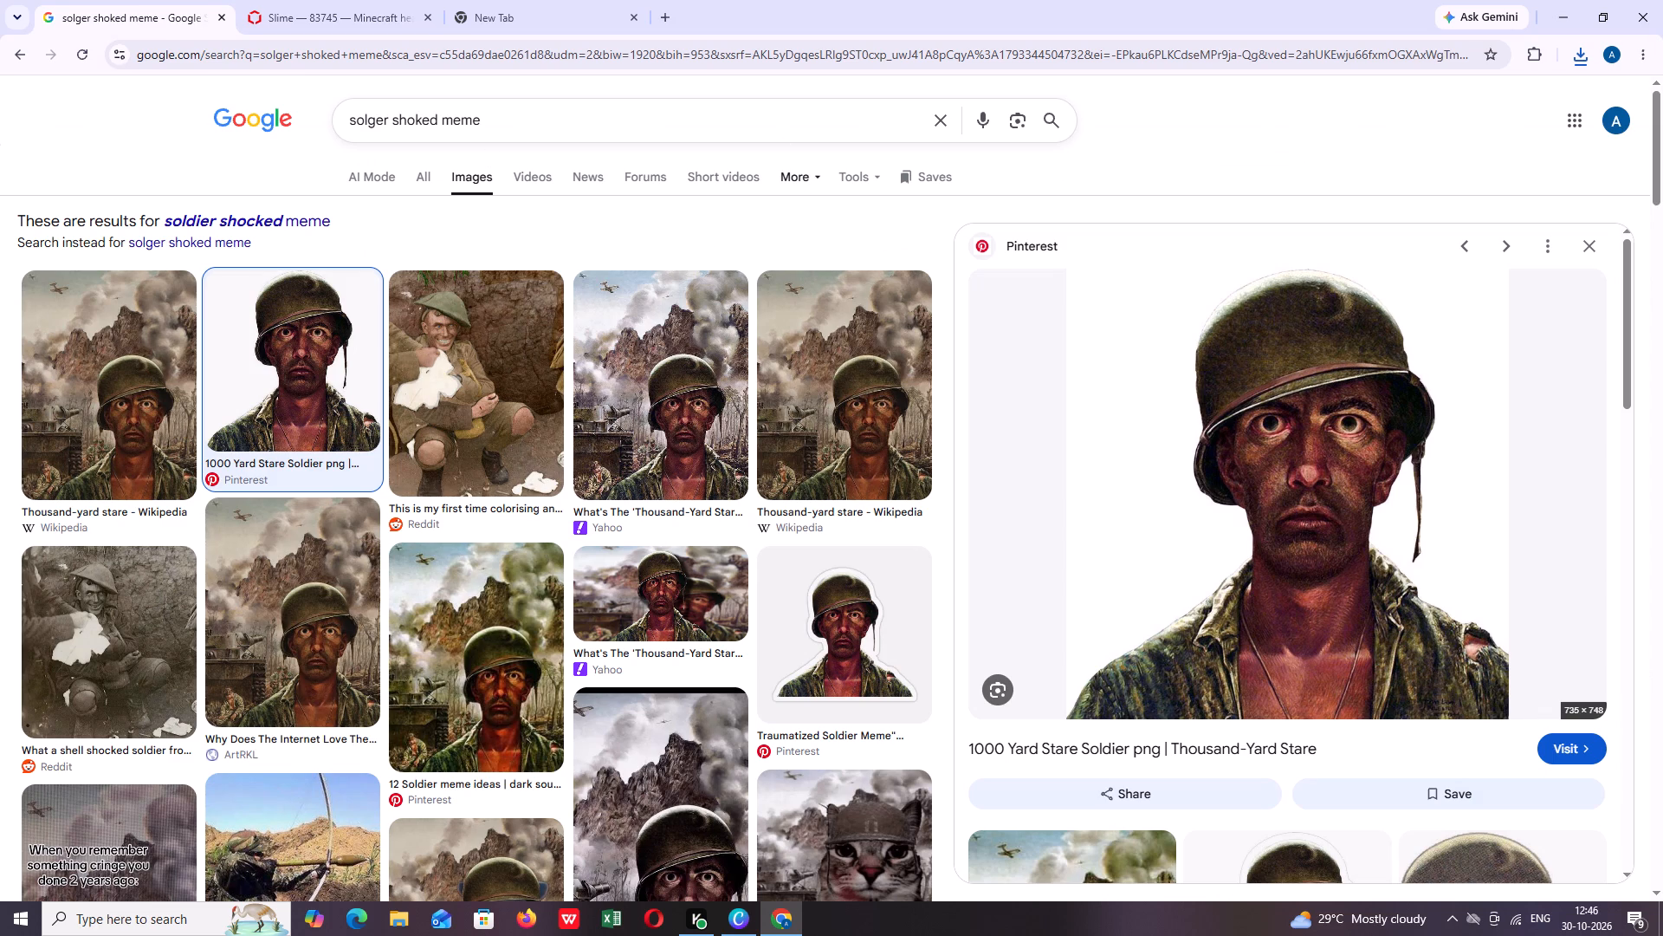
Replace the image search query with "steve shoked image" and run the search.
click(619, 115)
key(BackSpace)
key(BackSpace)
key(BackSpace)
key(BackSpace)
key(BackSpace)
key(BackSpace)
key(BackSpace)
key(BackSpace)
key(BackSpace)
key(BackSpace)
key(BackSpace)
key(BackSpace)
key(BackSpace)
key(BackSpace)
key(BackSpace)
key(BackSpace)
key(BackSpace)
key(BackSpace)
key(BackSpace)
key(BackSpace)
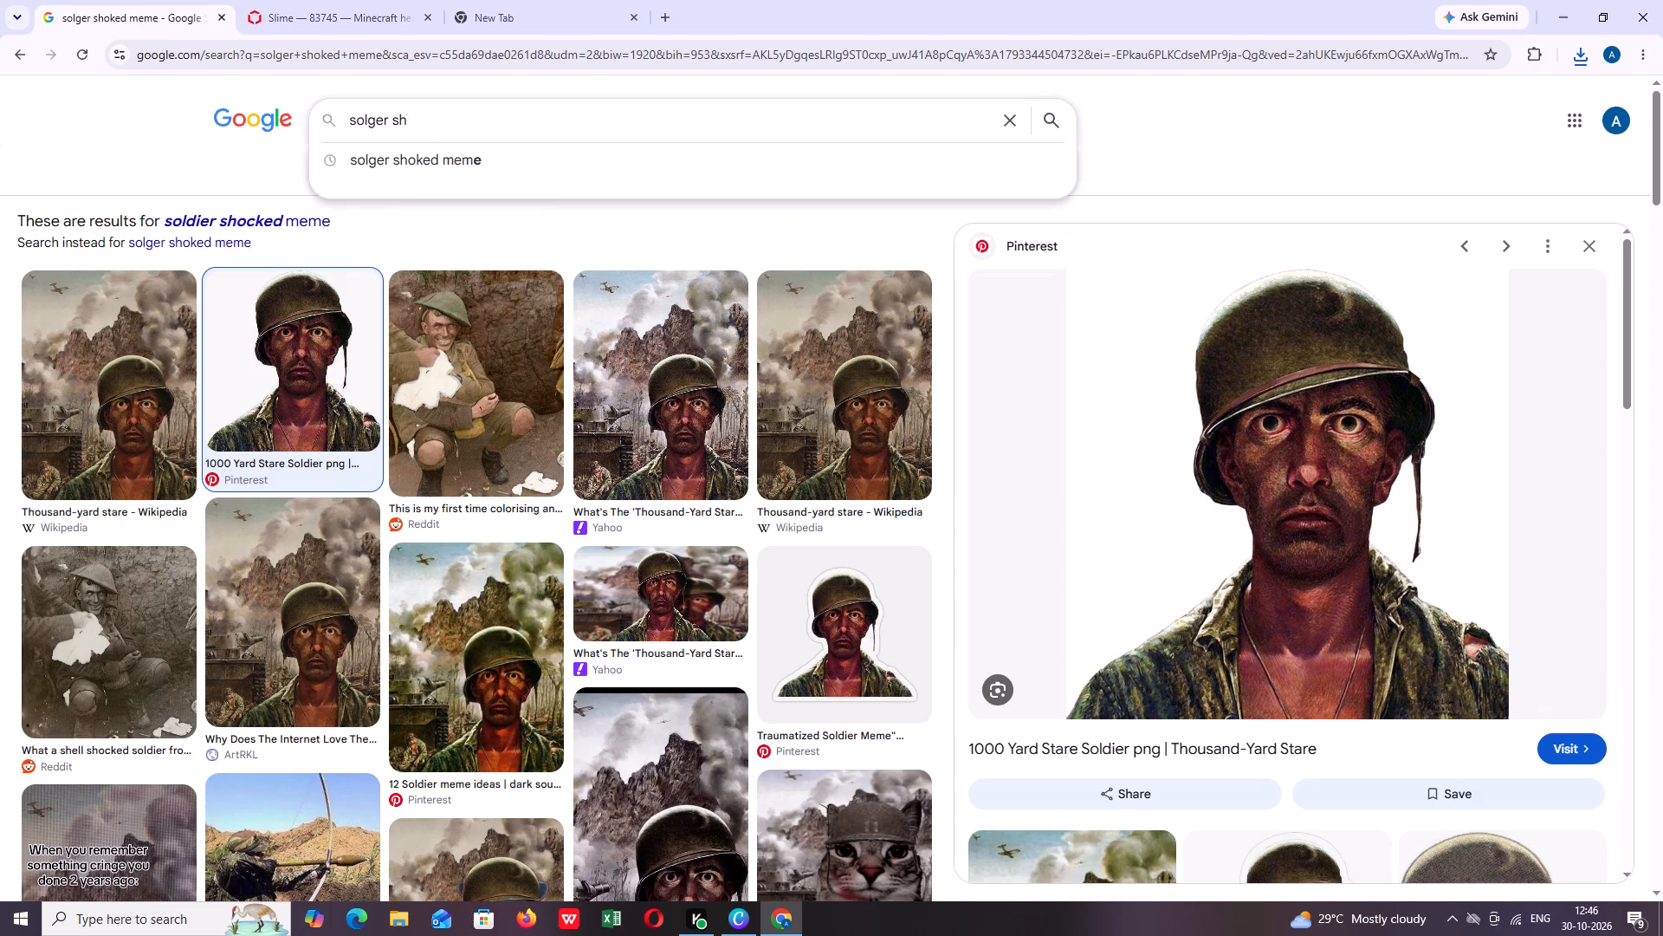
text(steve)
key(space)
text(shoked image)
key(Return)
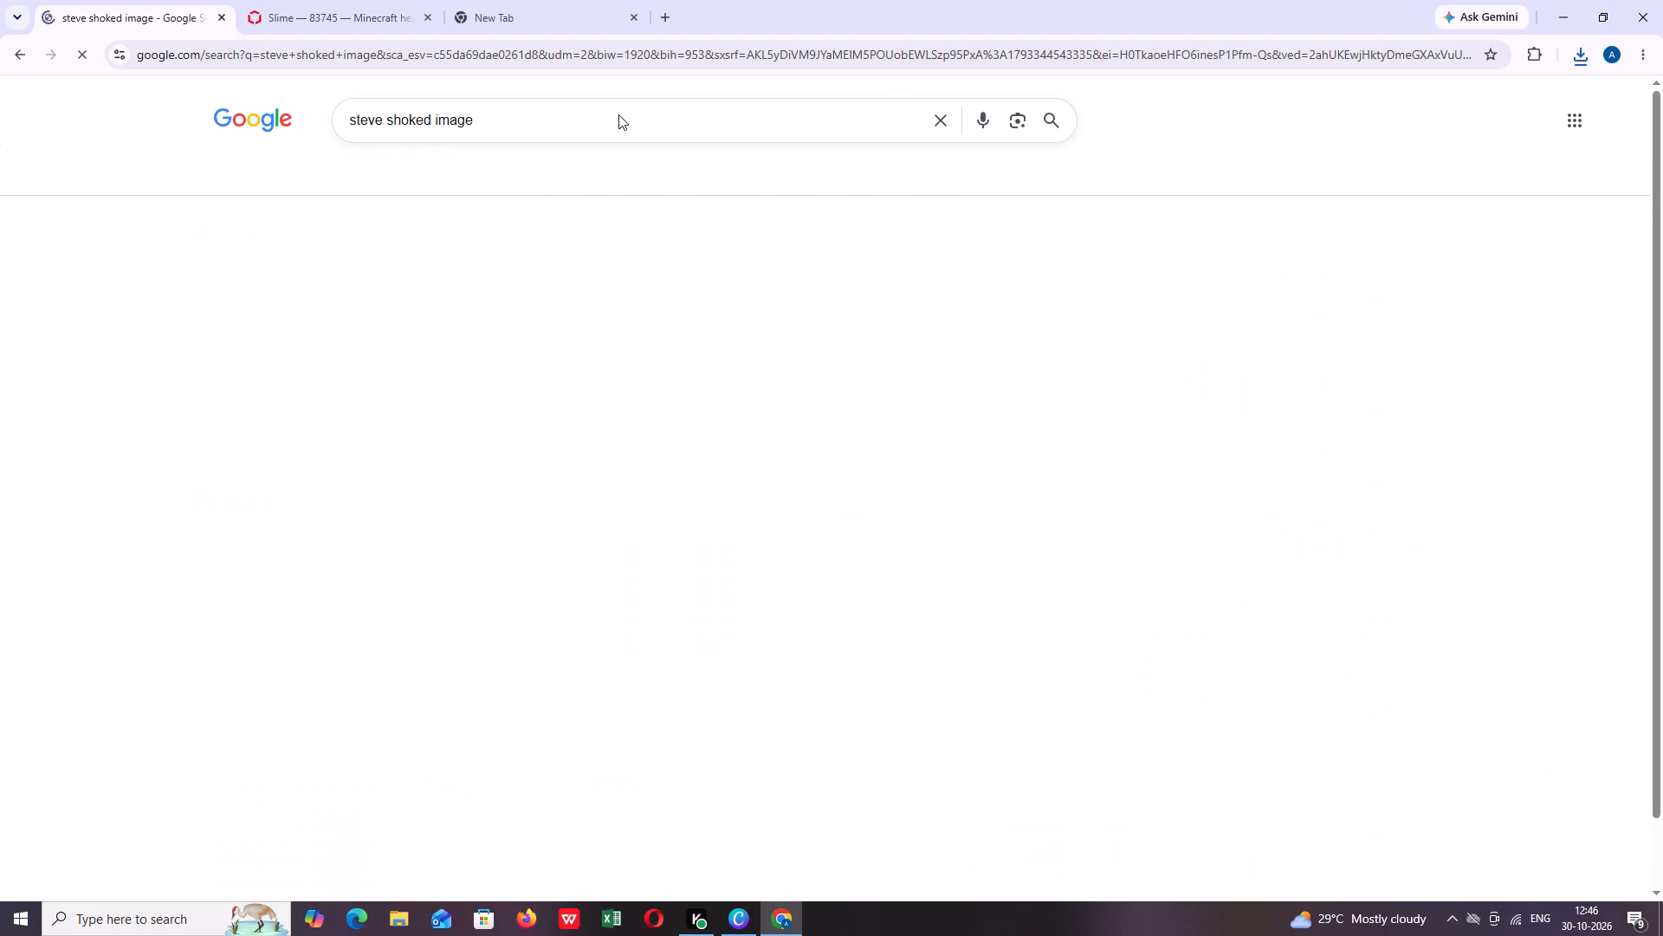
Look through the image results for a suitable shocked Steve picture.
scroll(542, 557, down, 1)
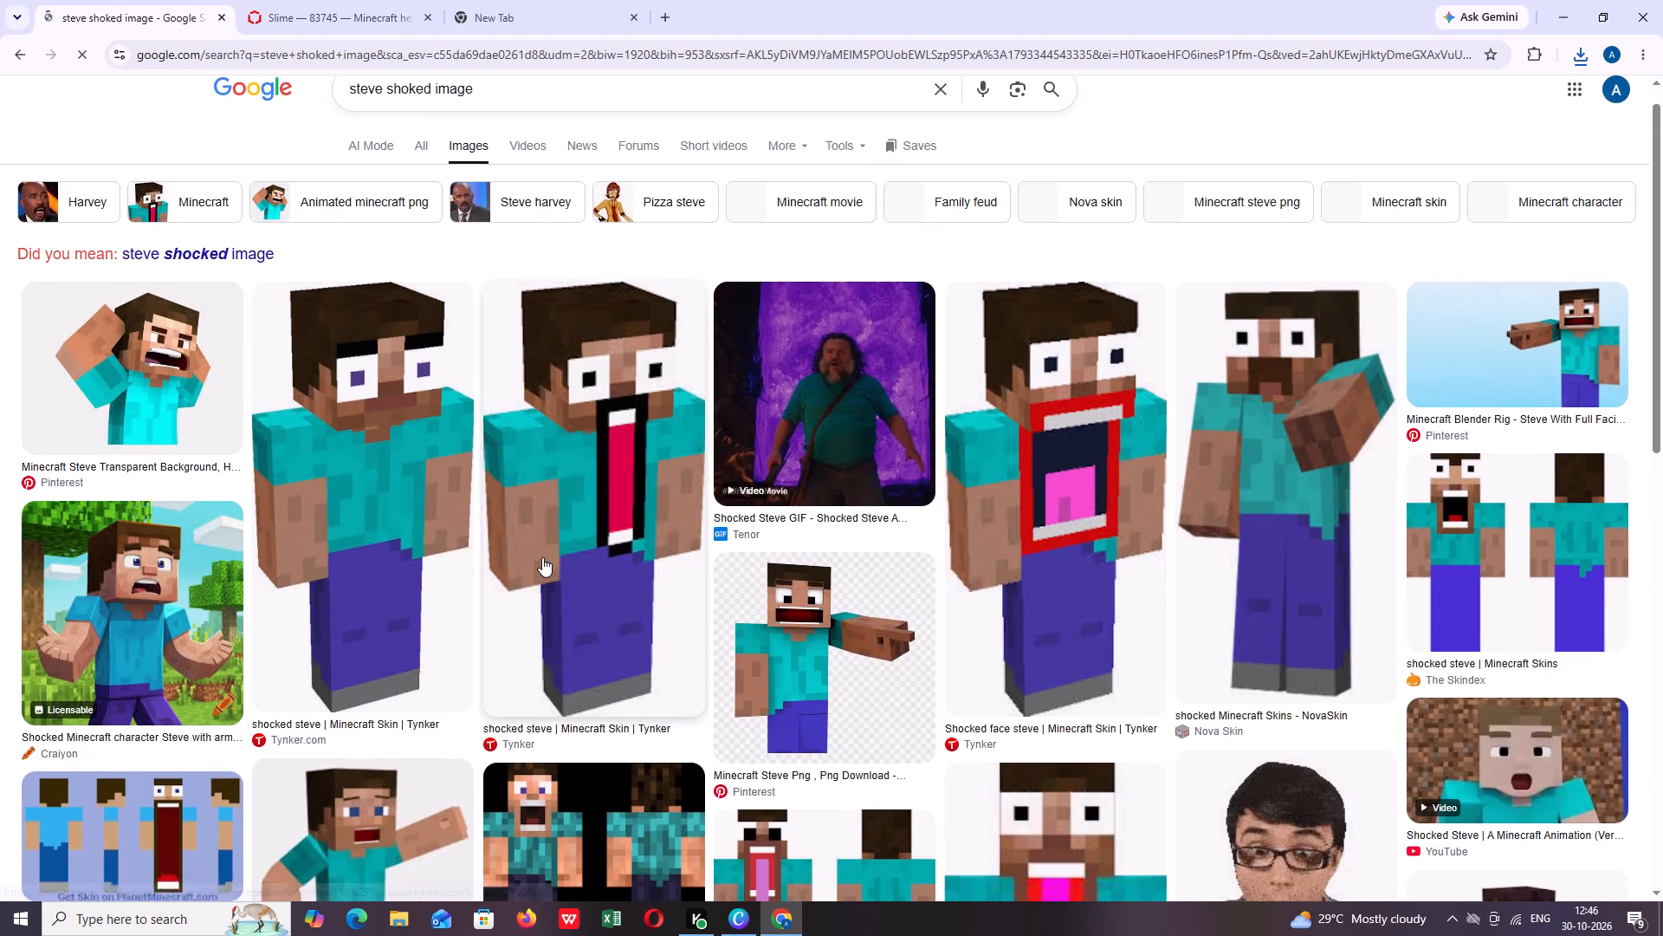
scroll(542, 557, down, 4)
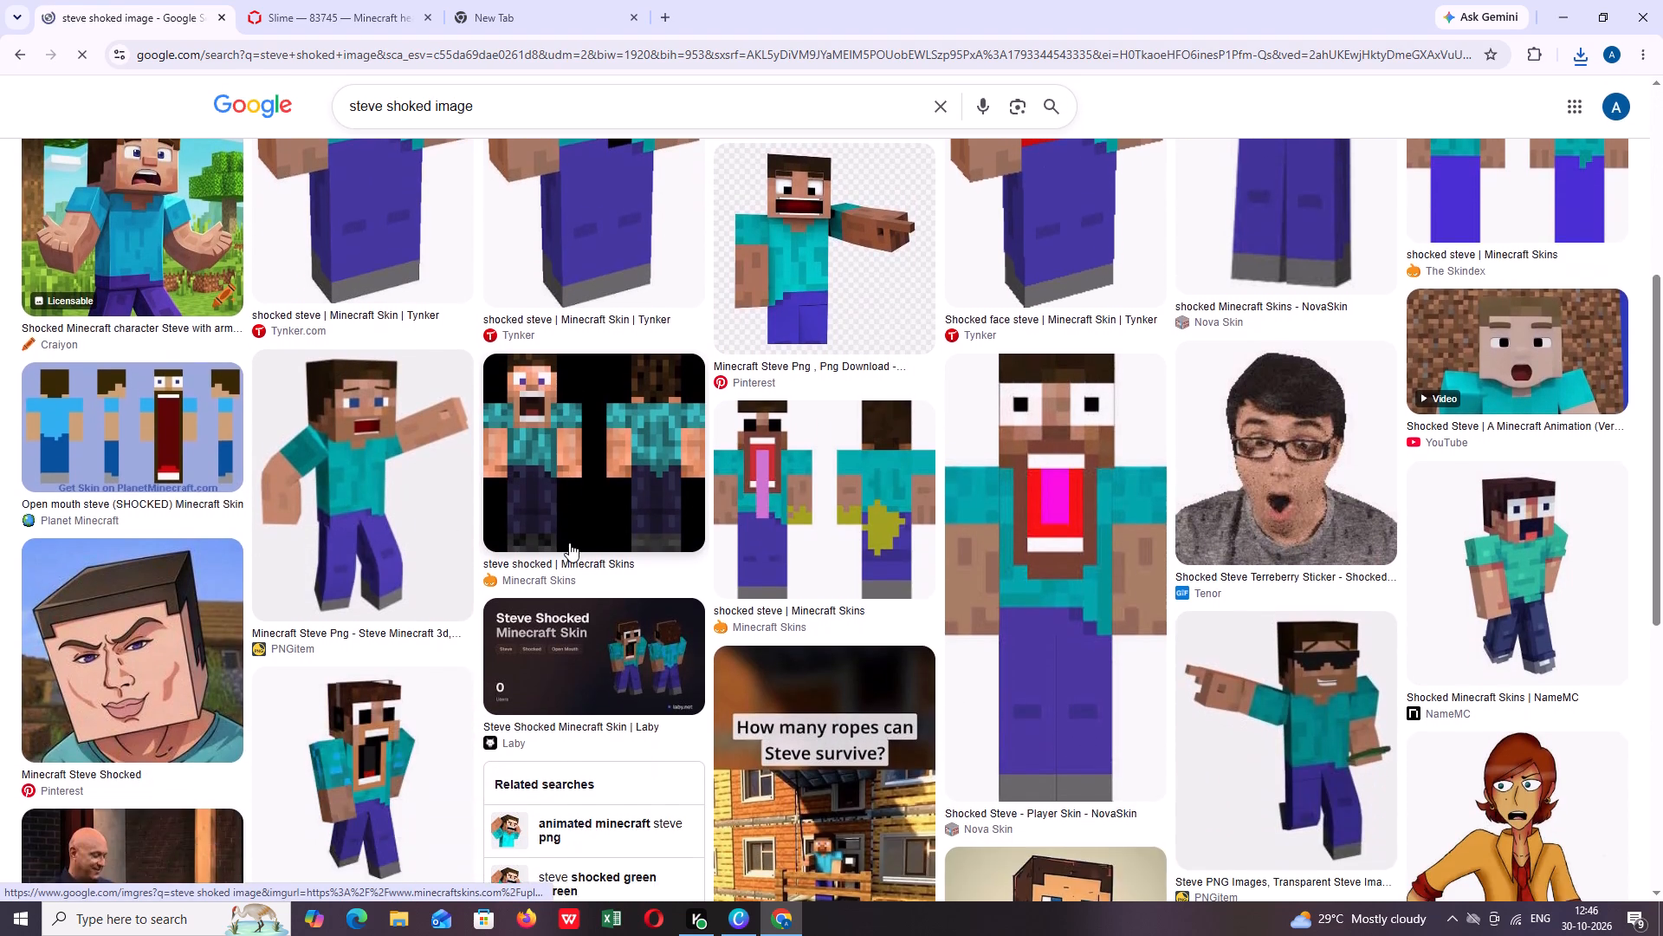
scroll(569, 543, down, 3)
scroll(570, 542, up, 1)
scroll(570, 542, down, 1)
scroll(579, 539, up, 1)
scroll(579, 539, down, 1)
scroll(579, 540, up, 1)
scroll(579, 540, down, 1)
scroll(579, 540, up, 1)
scroll(586, 536, down, 5)
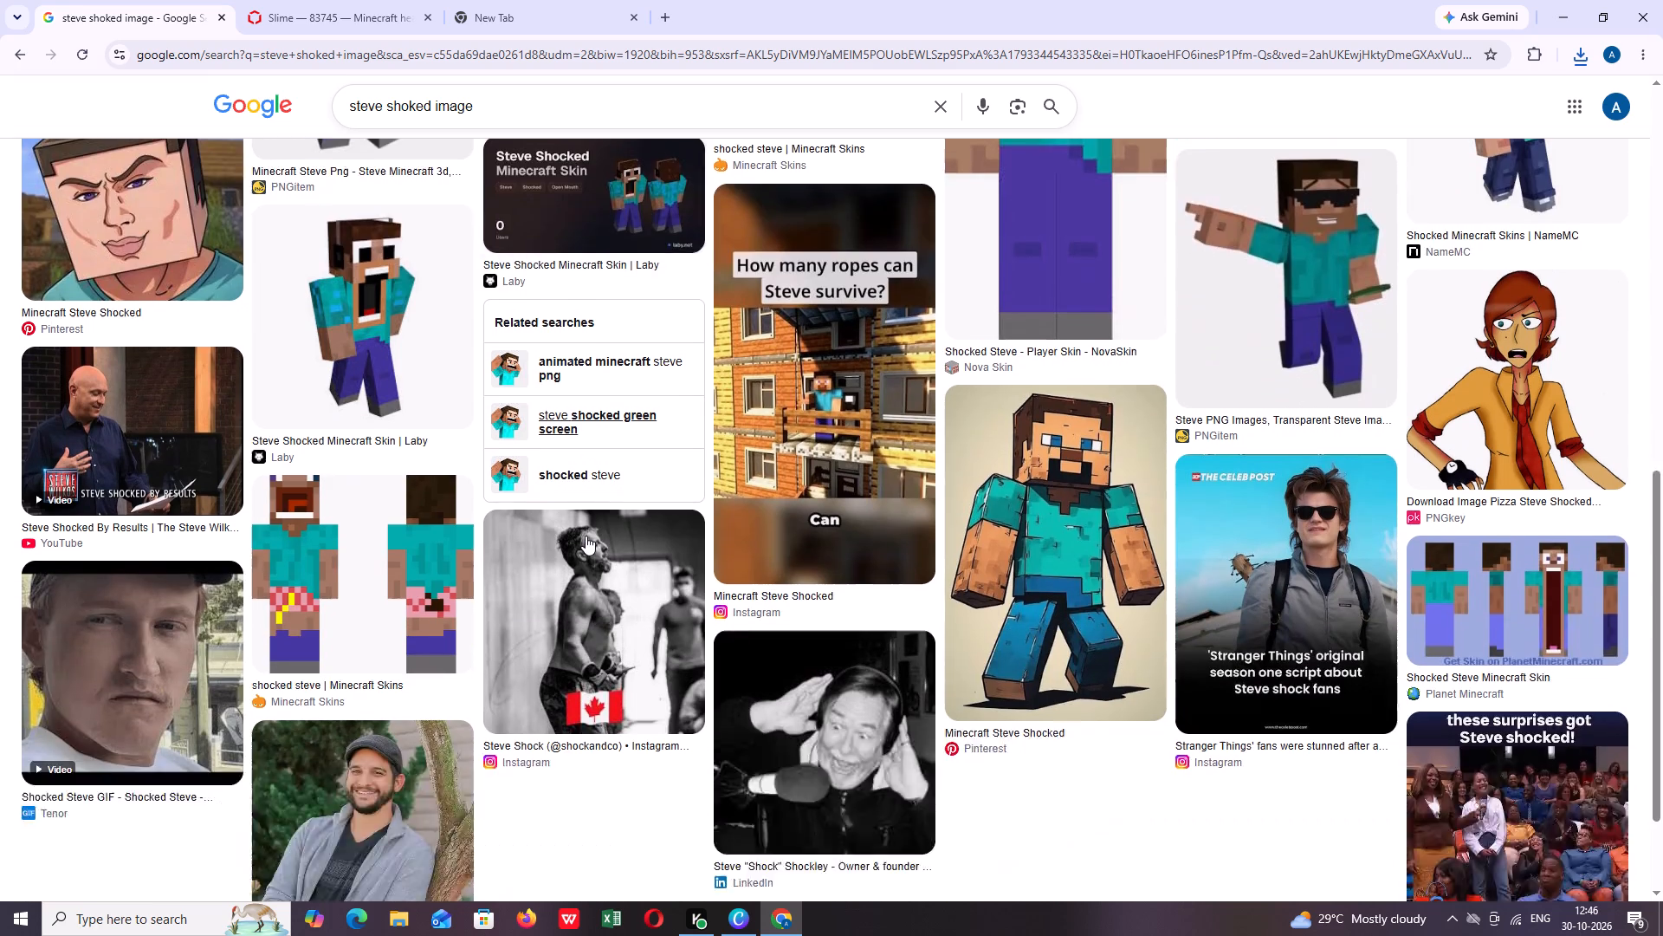
scroll(586, 536, up, 3)
scroll(586, 536, down, 1)
scroll(586, 531, up, 1)
scroll(586, 530, down, 1)
scroll(586, 530, up, 3)
scroll(587, 528, down, 1)
scroll(587, 528, up, 6)
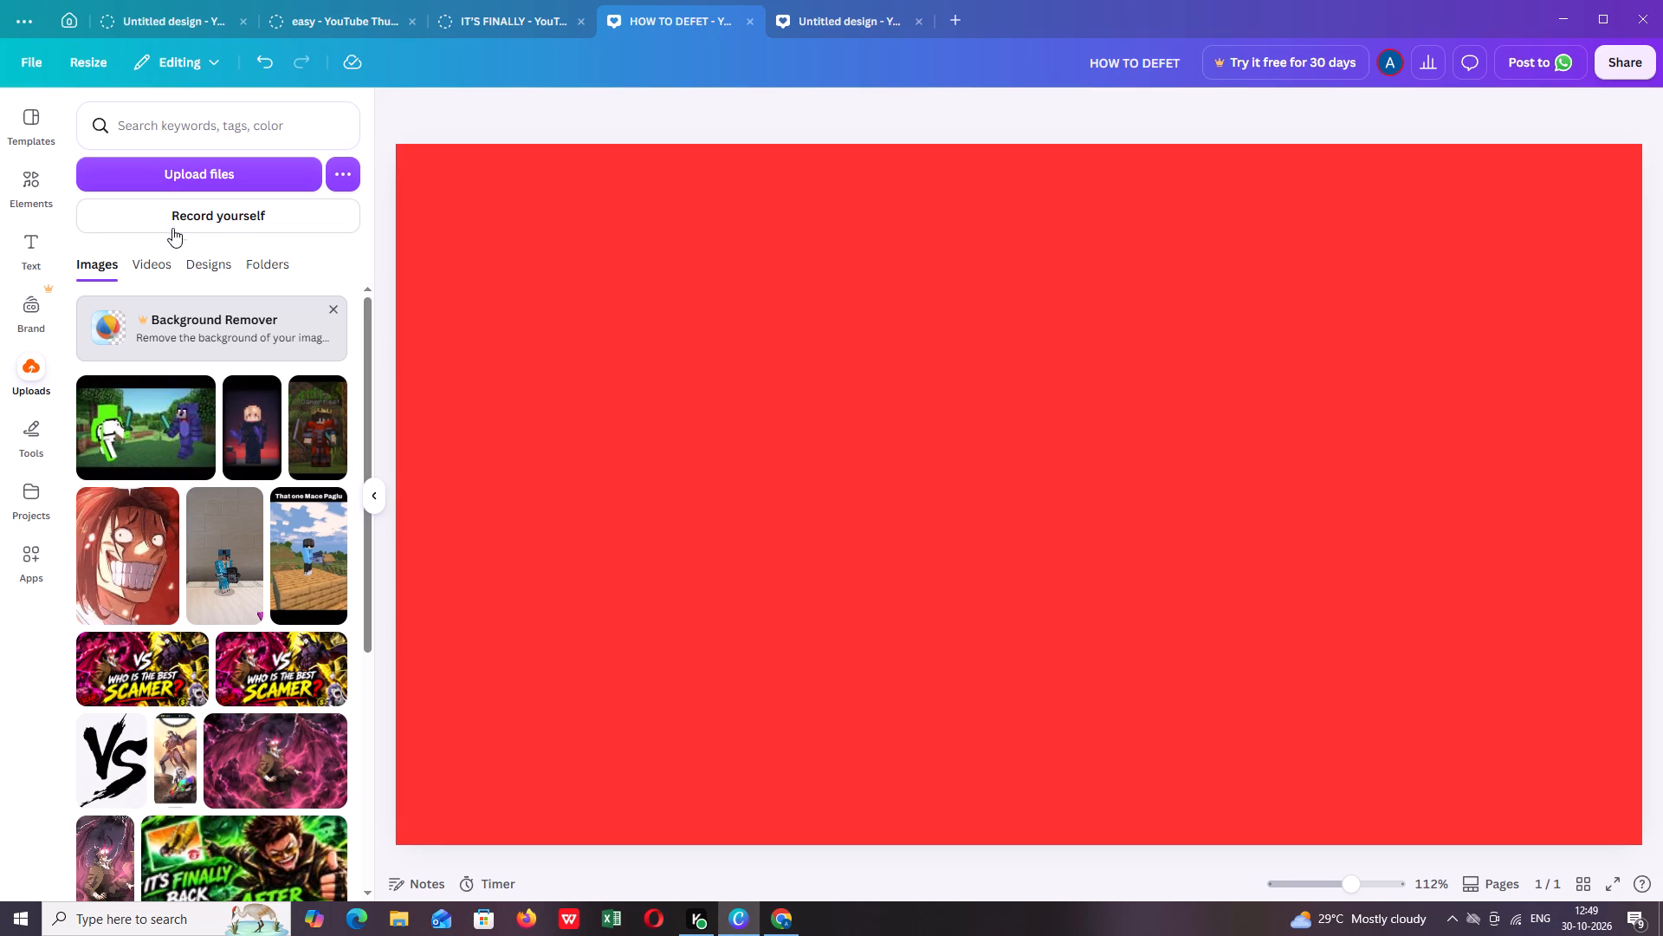
click(175, 178)
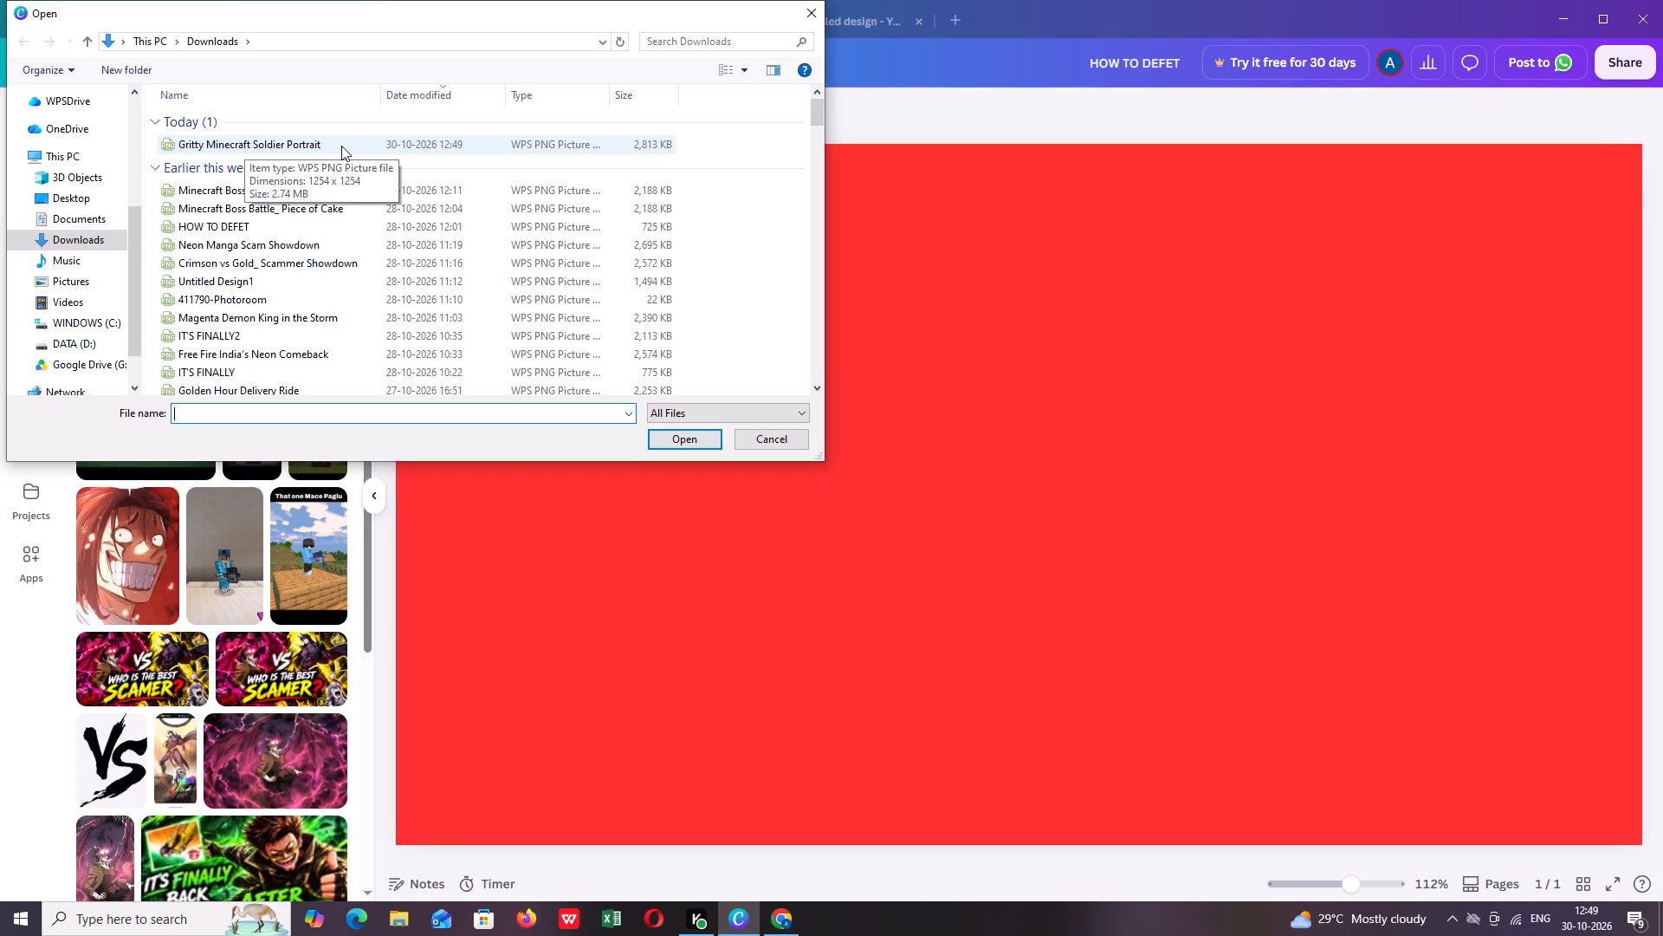
click(107, 253)
click(107, 239)
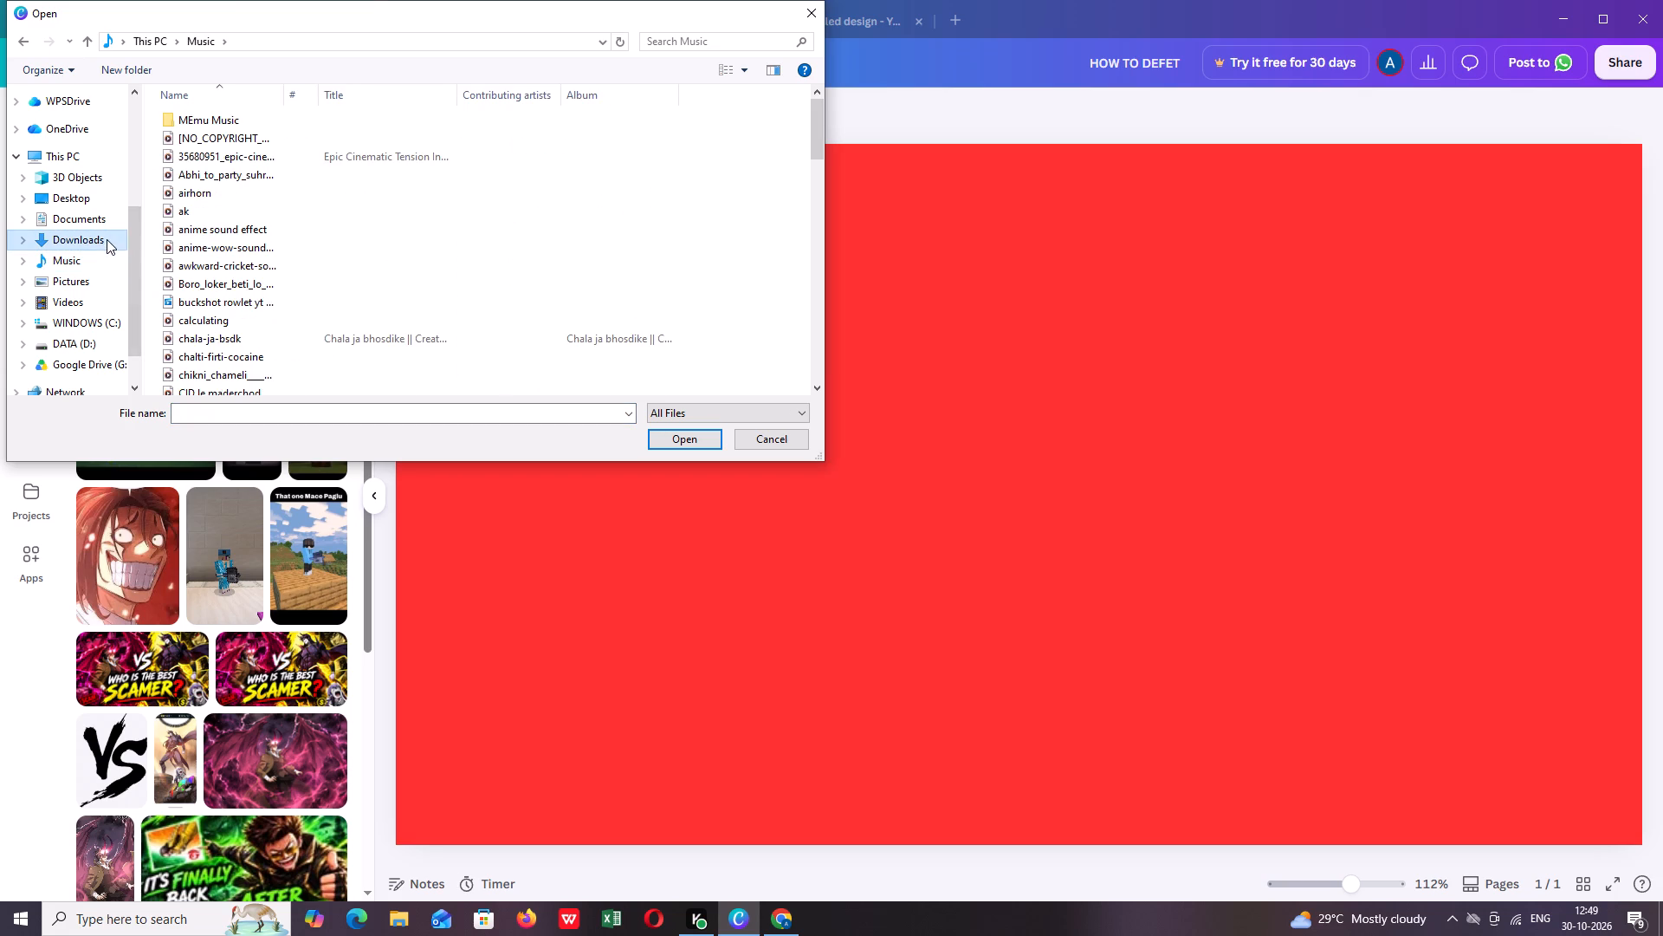
click(89, 284)
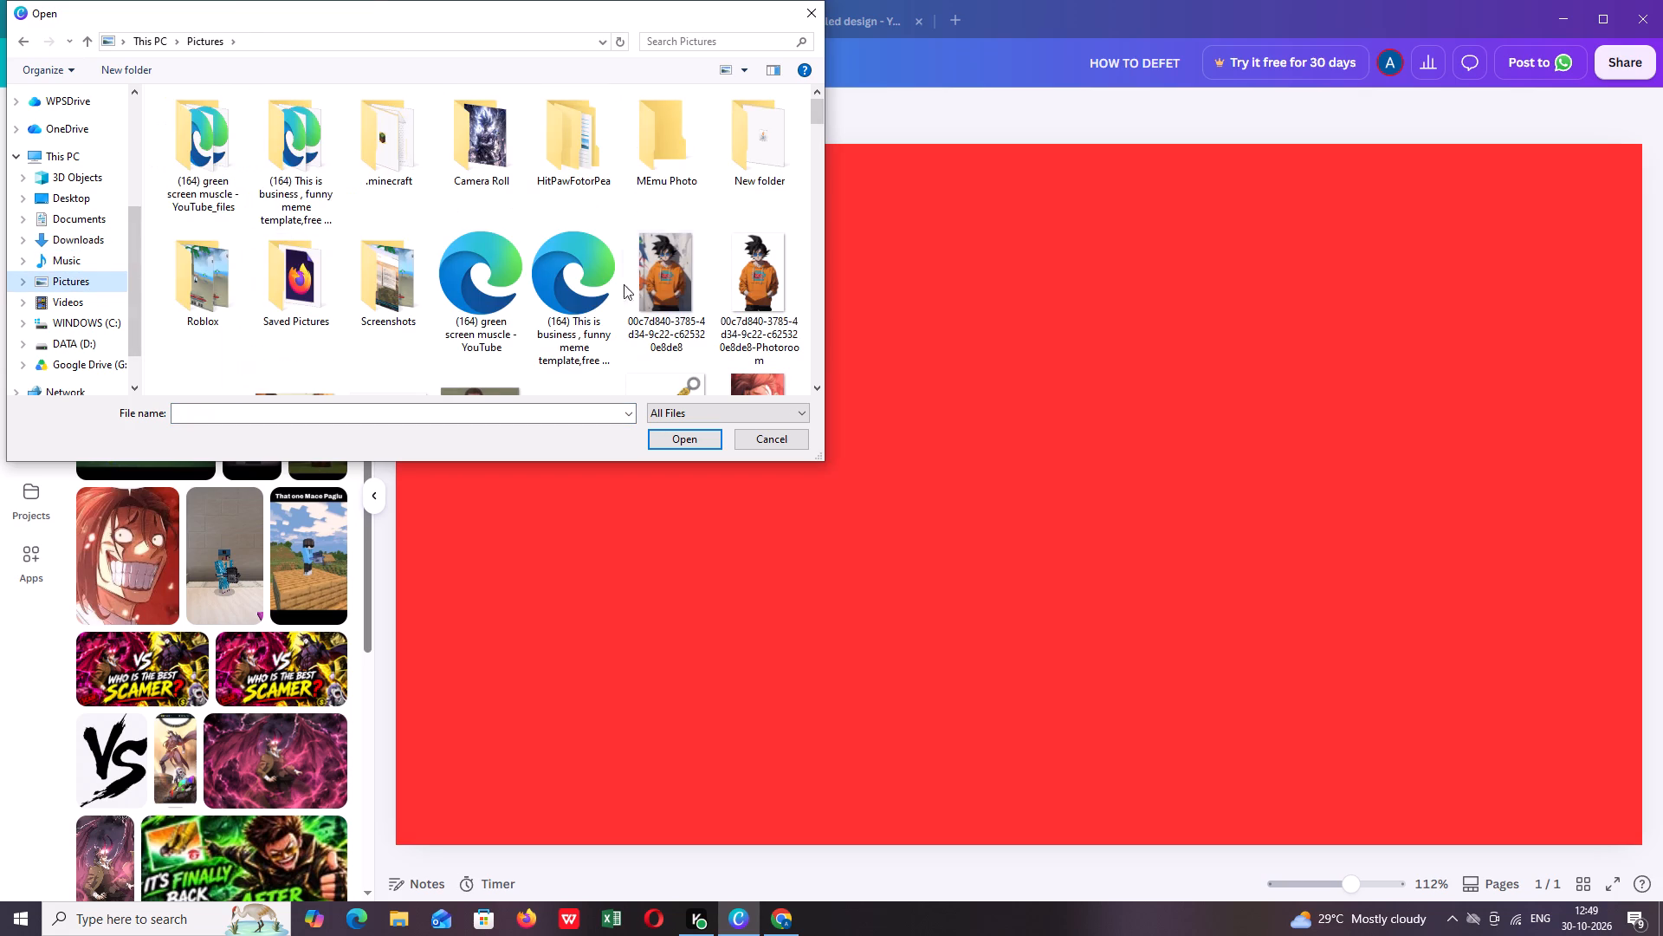
scroll(659, 290, down, 6)
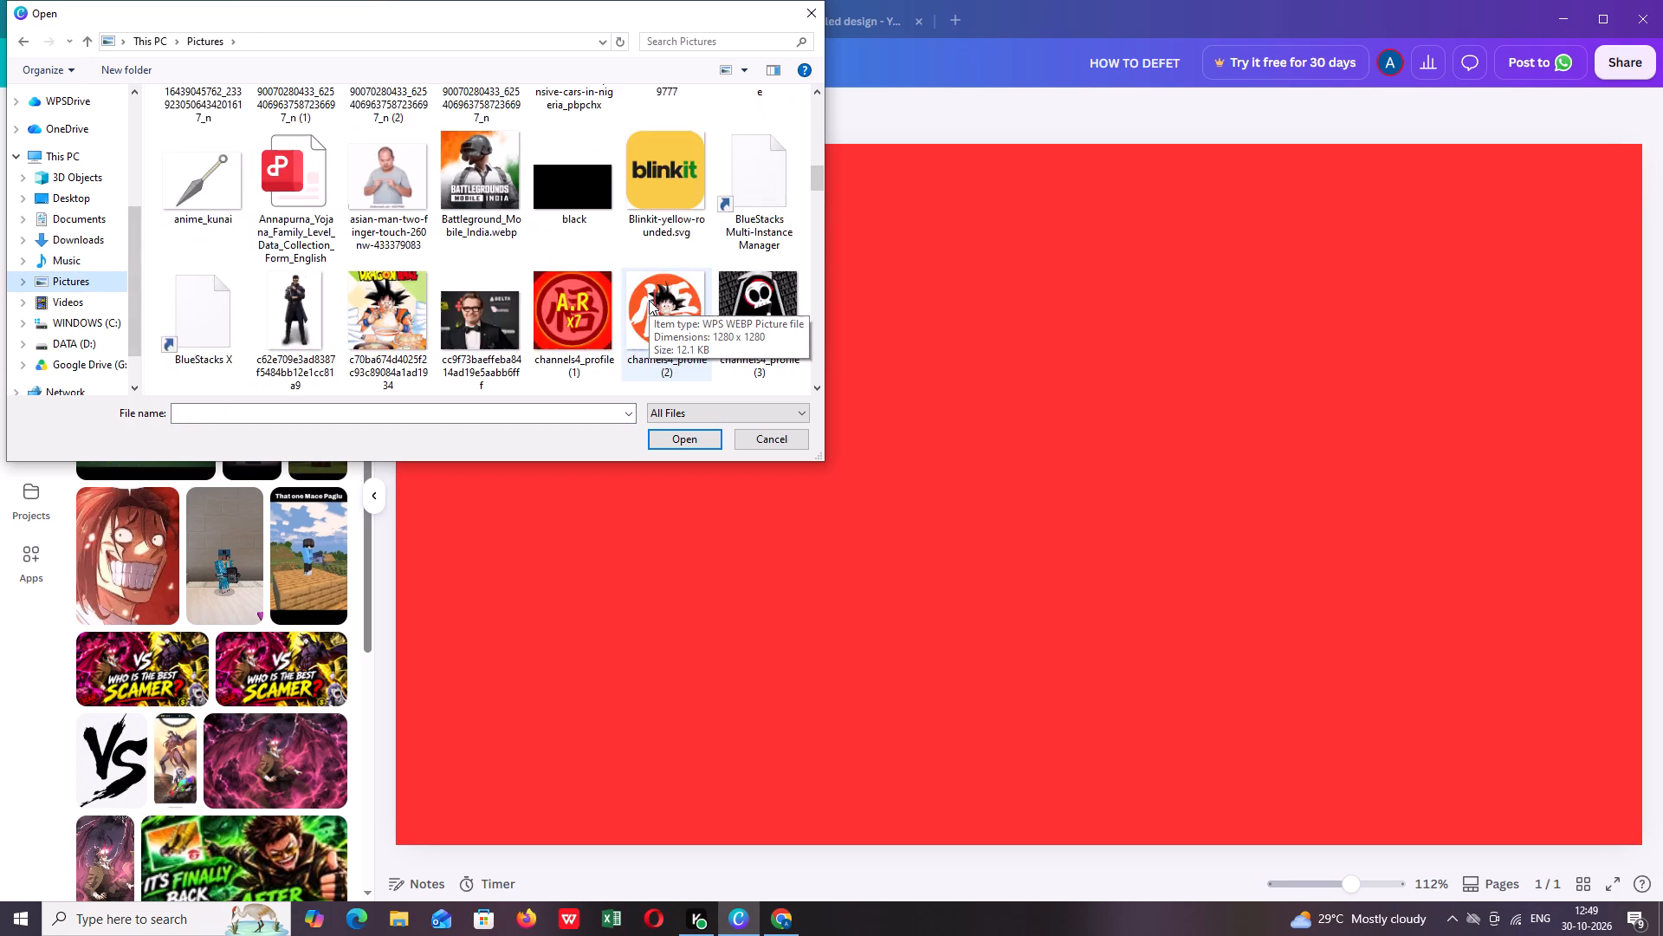
scroll(649, 300, down, 1)
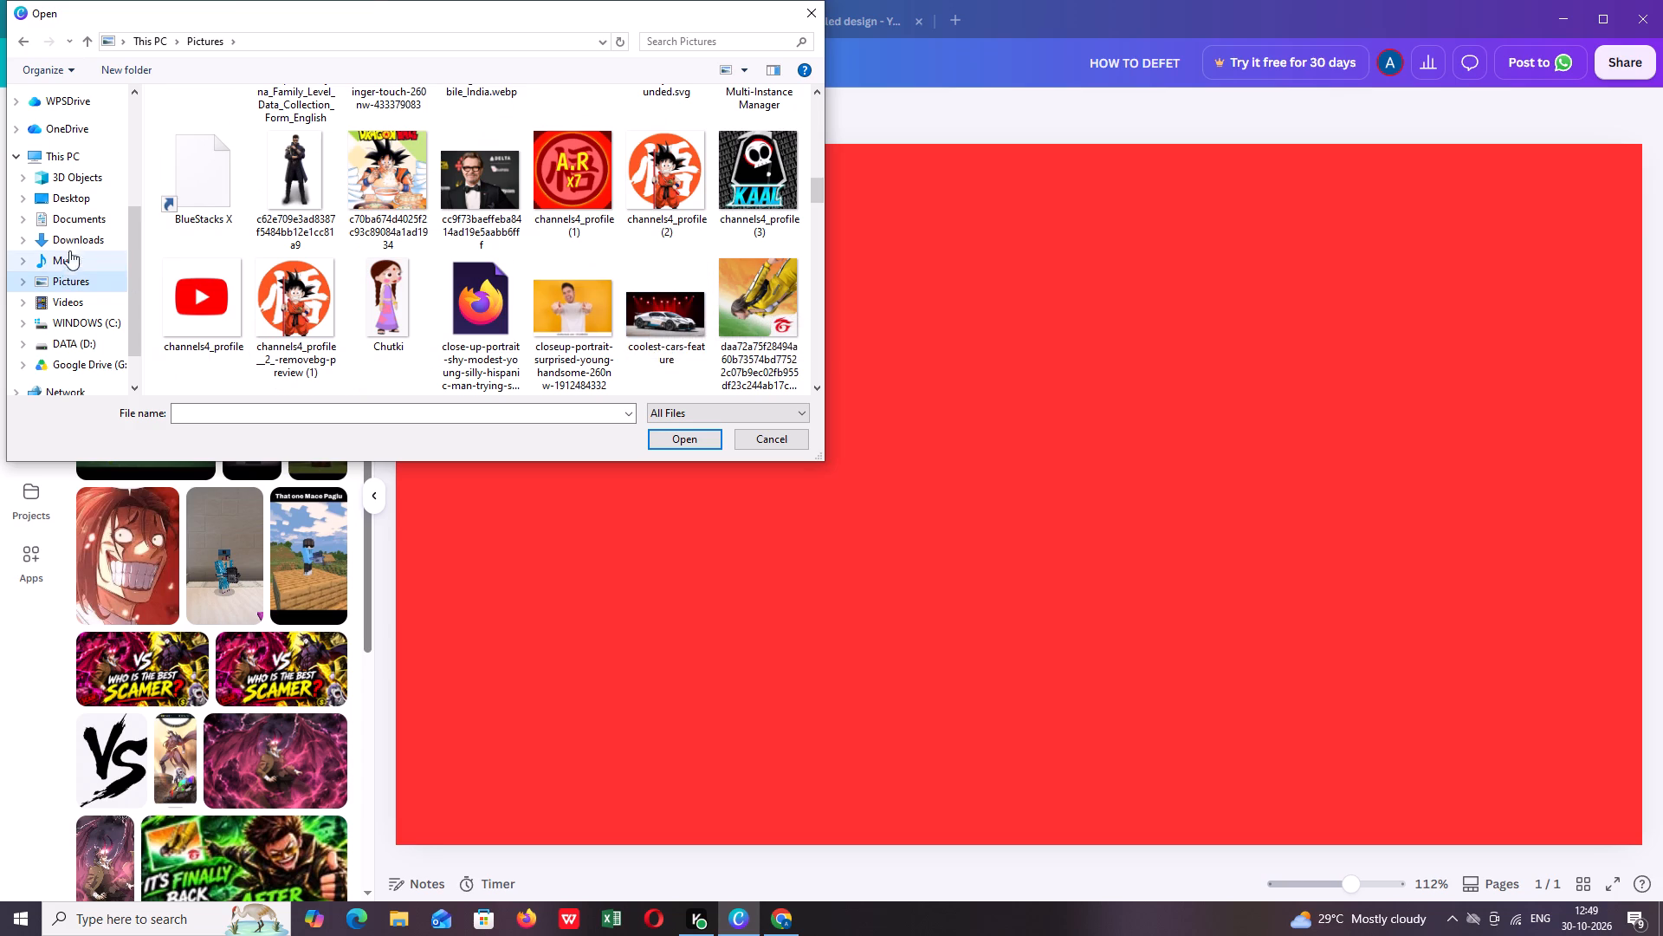
click(79, 241)
click(216, 148)
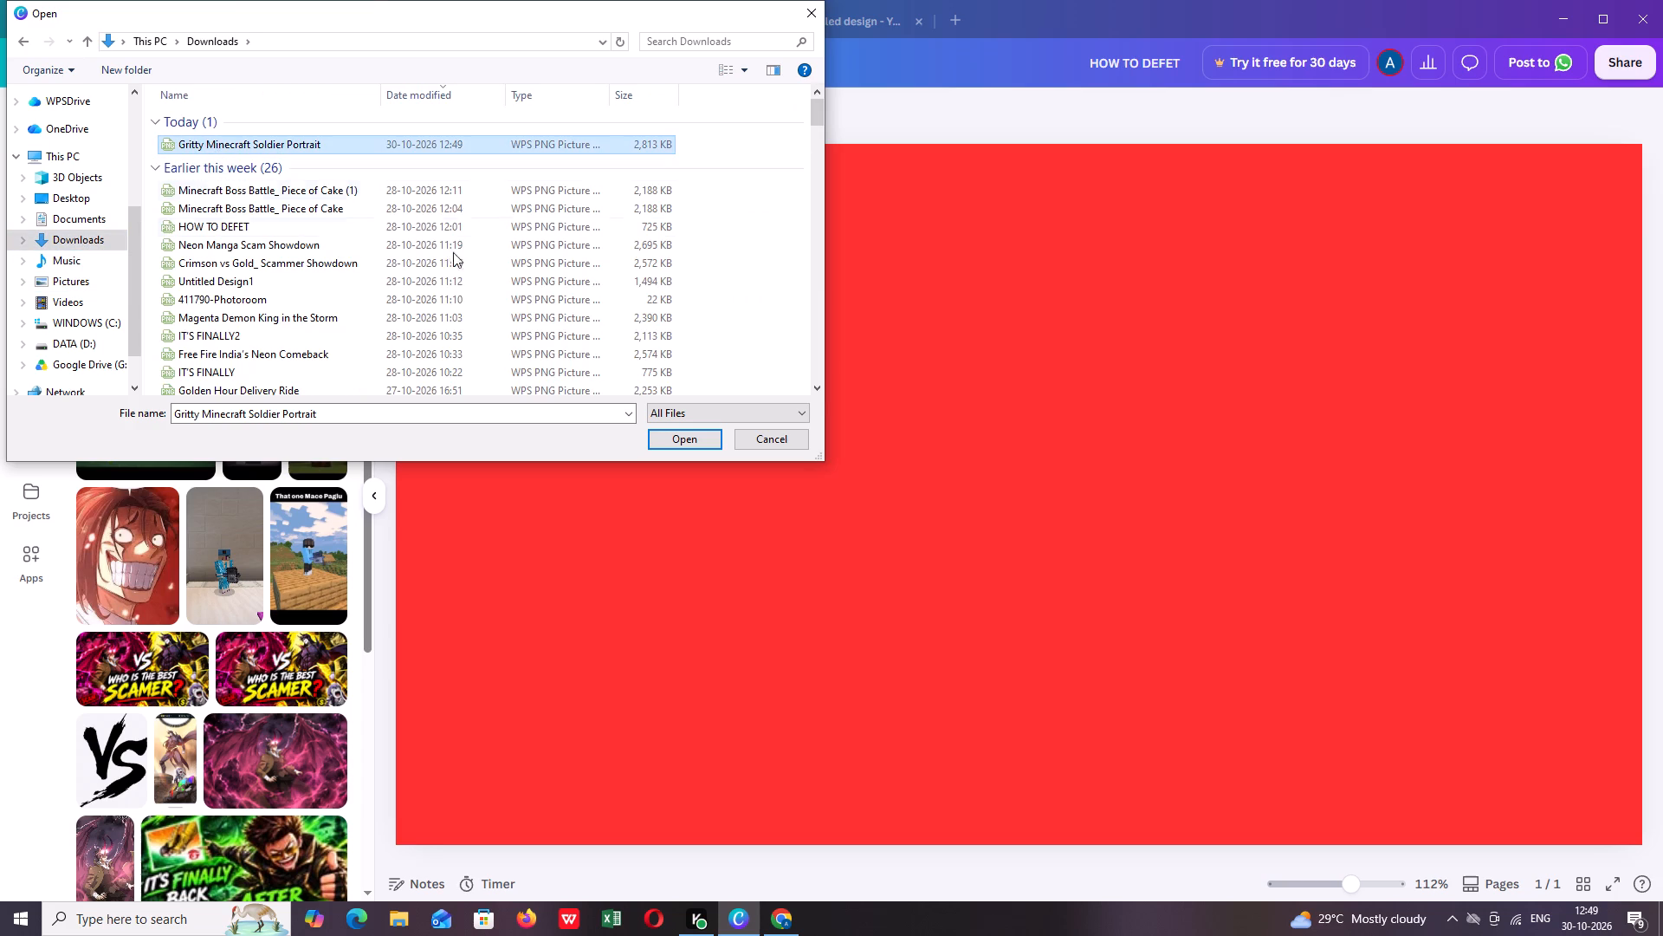
click(707, 441)
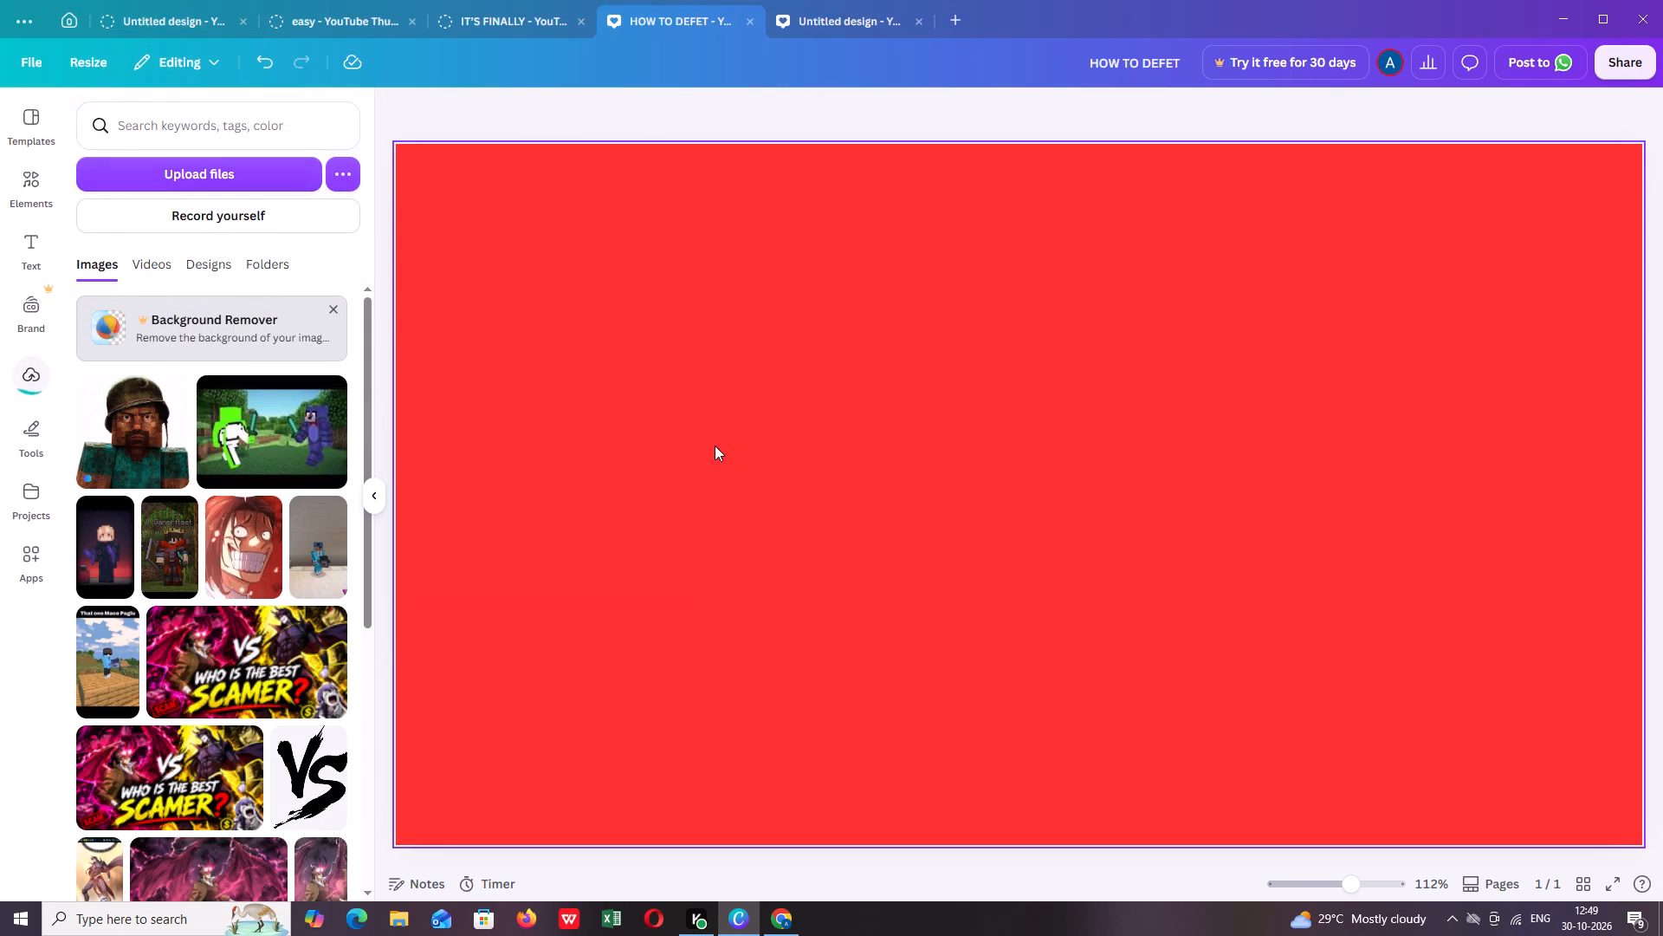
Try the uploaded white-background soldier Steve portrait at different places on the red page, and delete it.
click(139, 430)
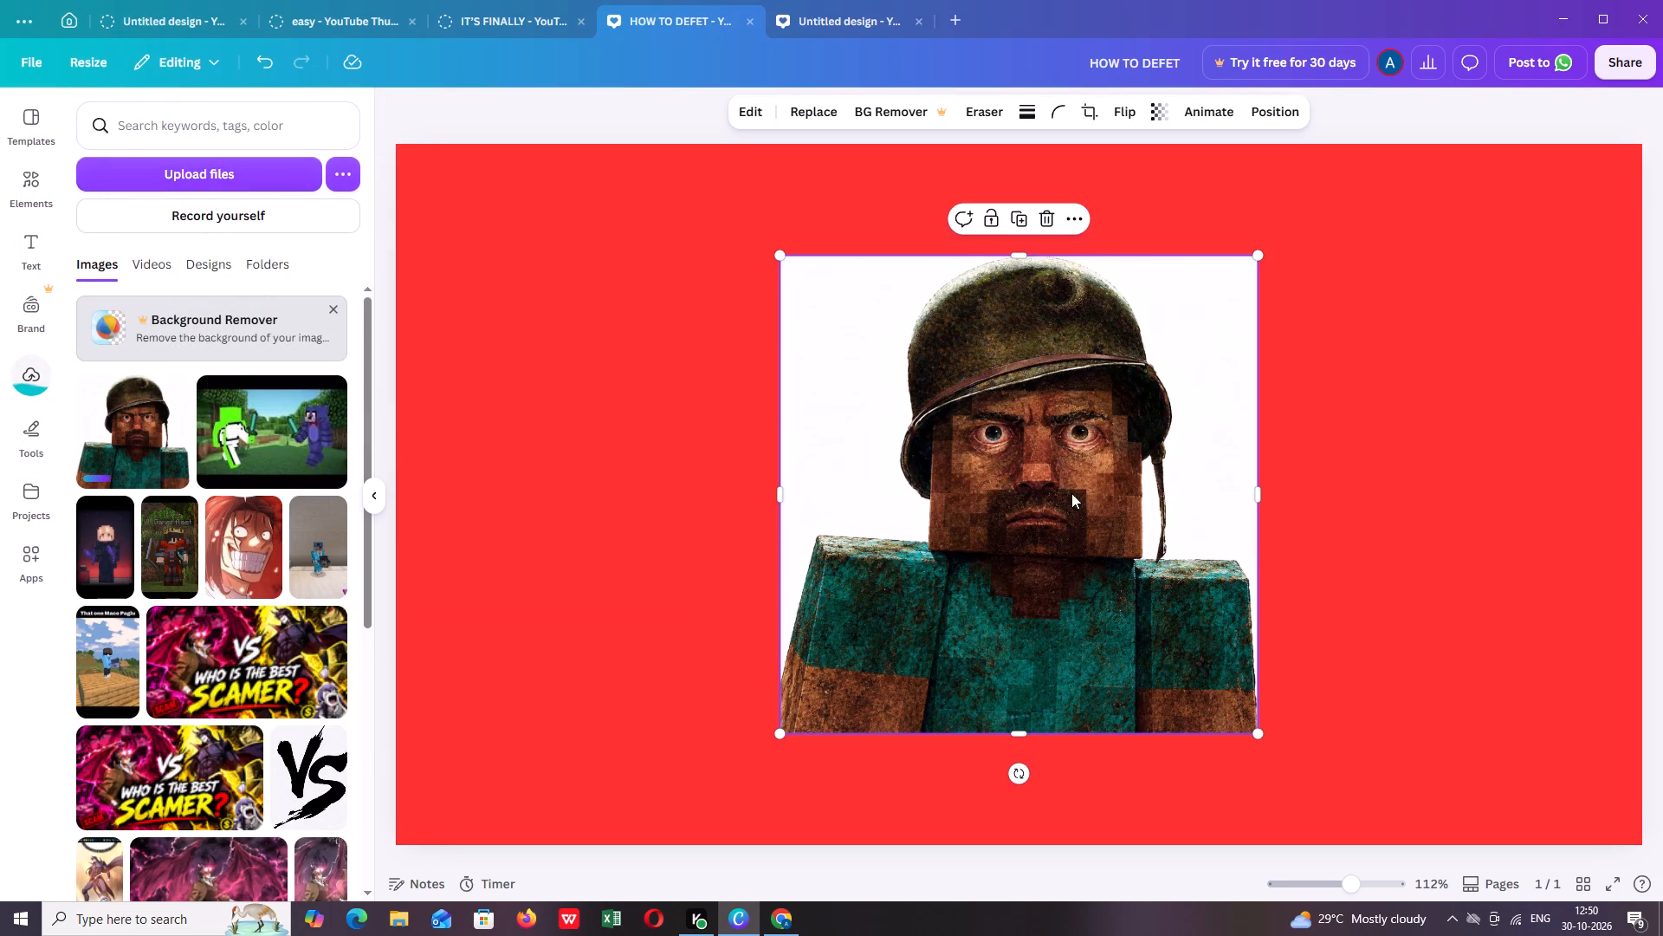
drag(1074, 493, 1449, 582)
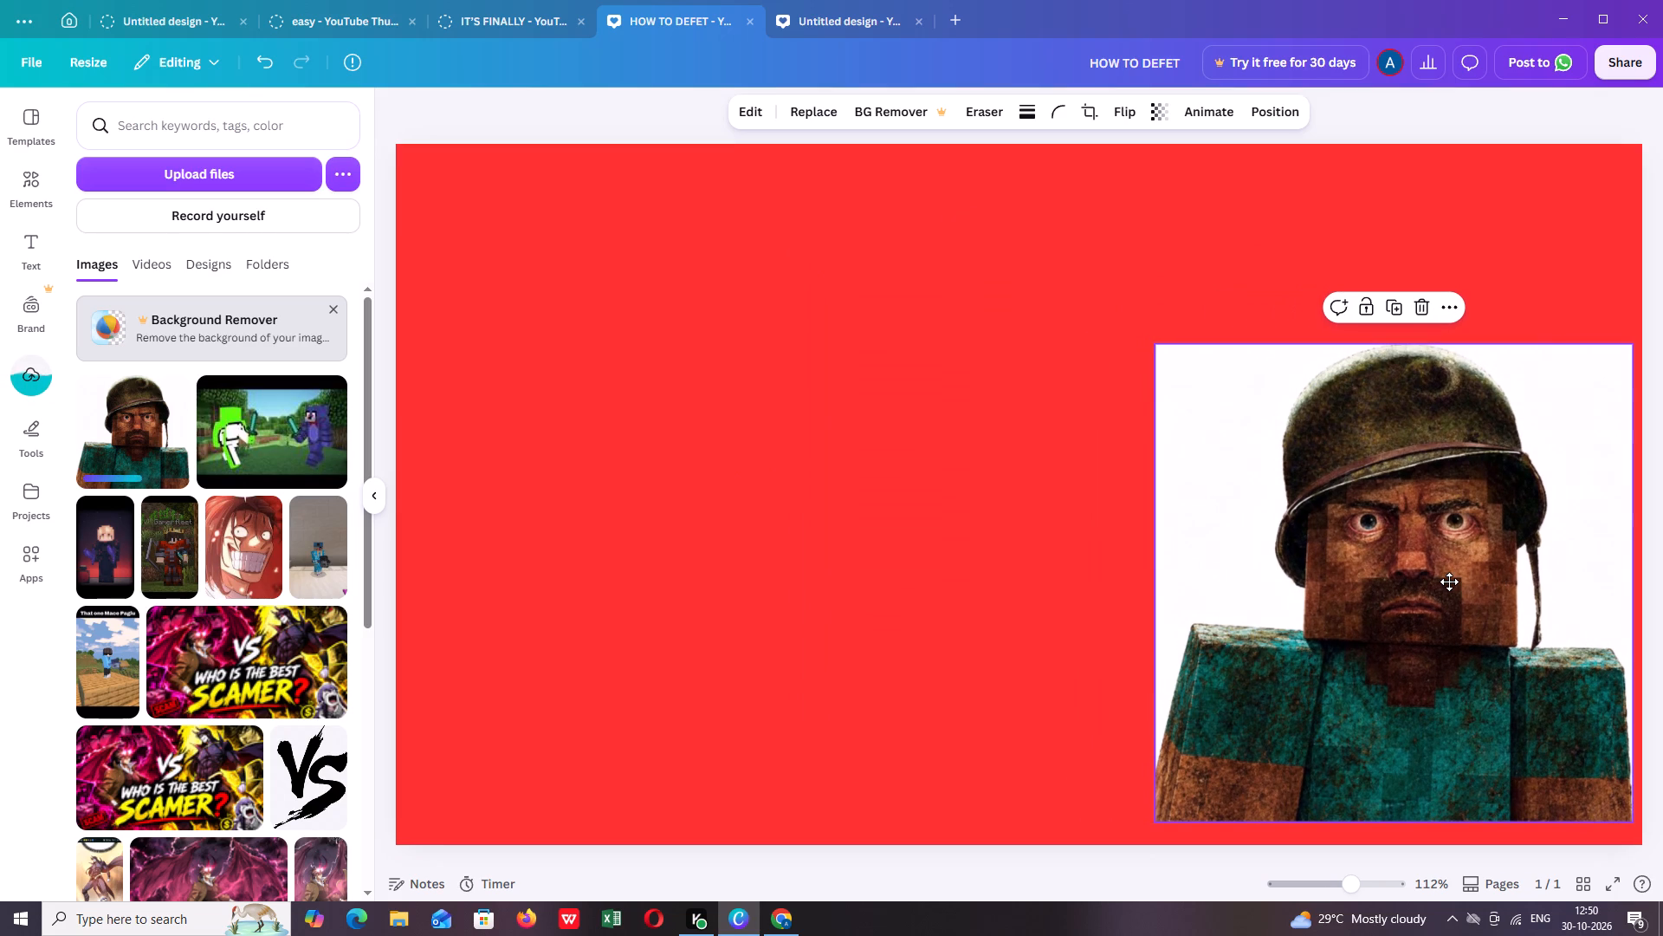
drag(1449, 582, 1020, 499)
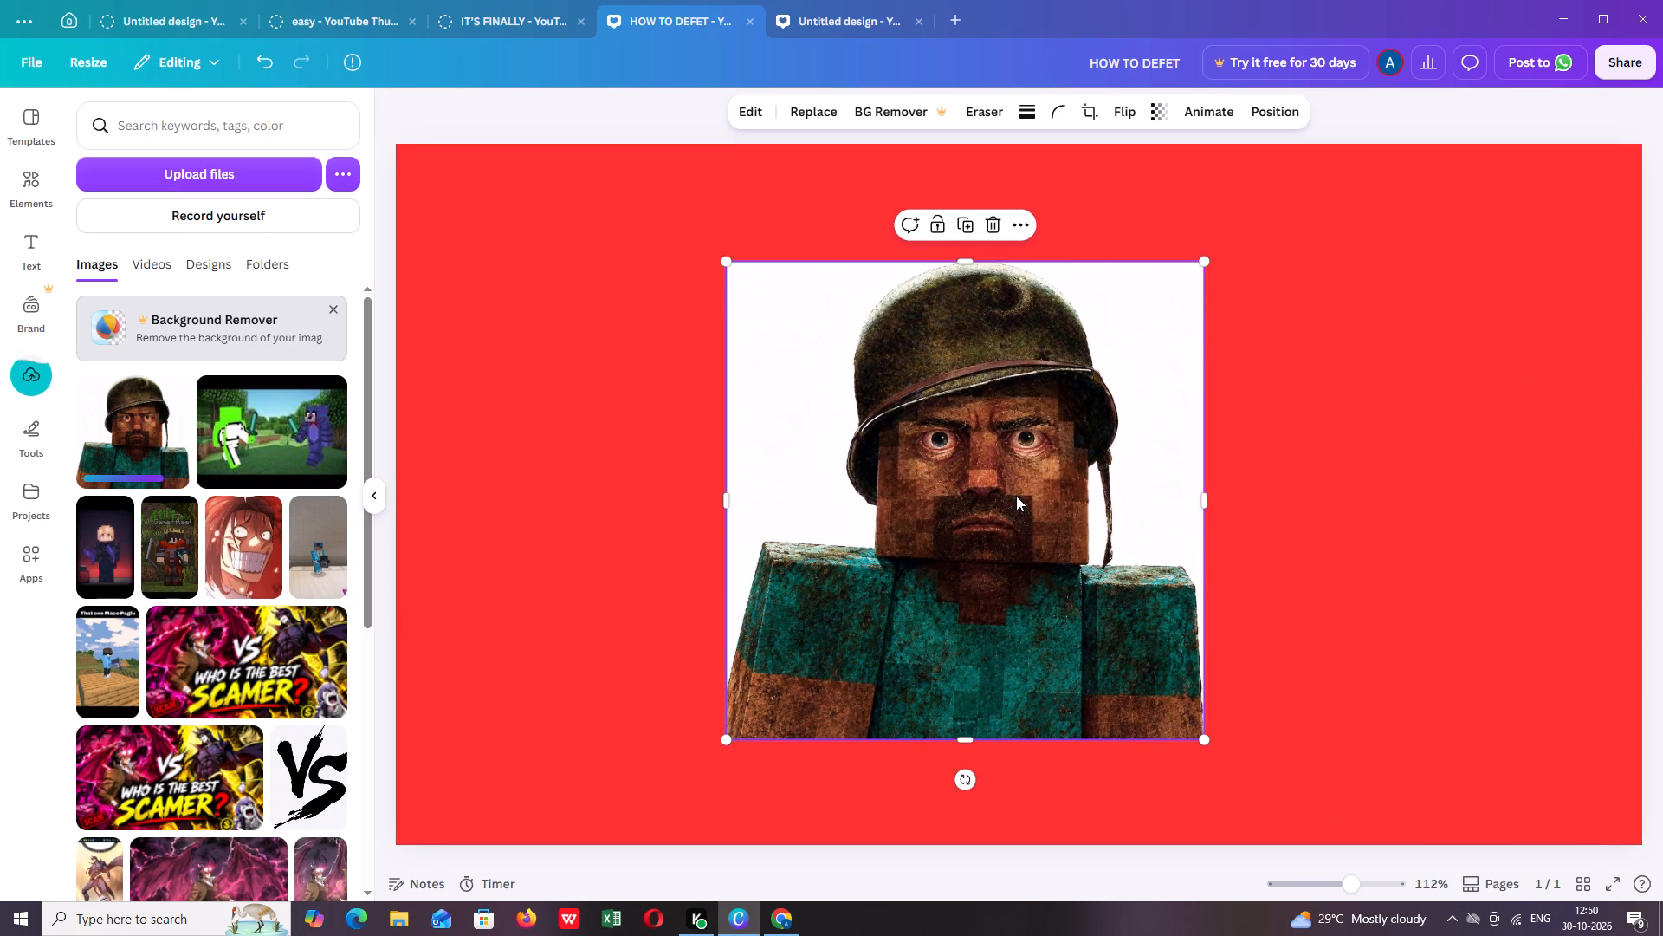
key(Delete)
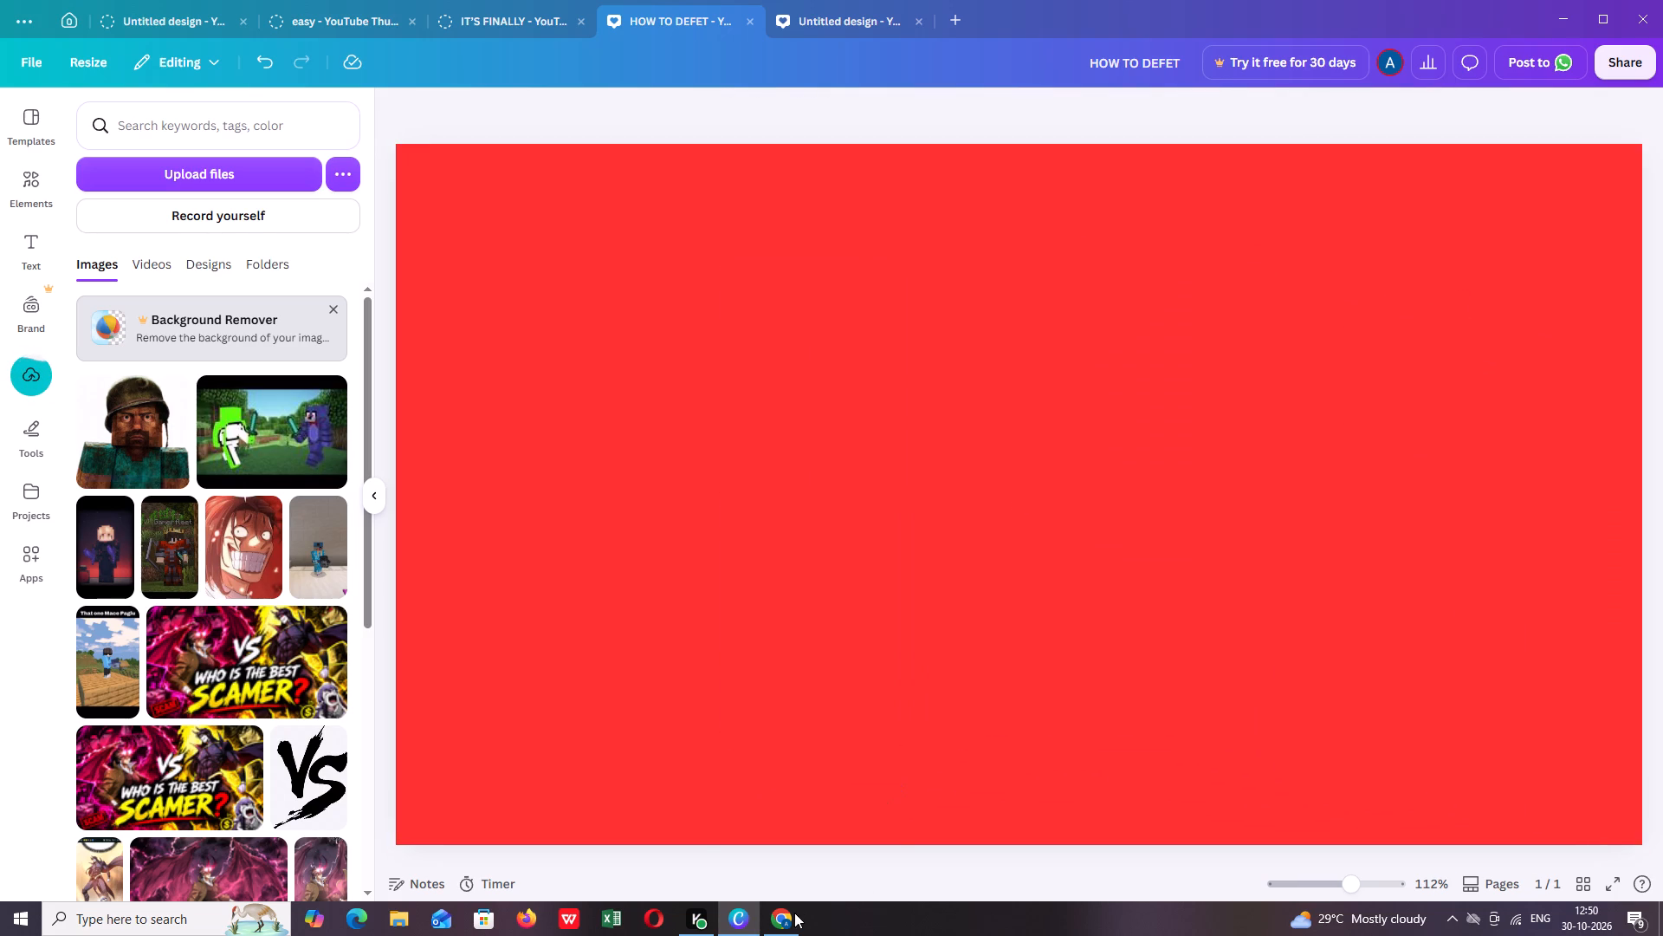
Switch to Chrome and search Google in a new tab for "bacgraund erazer".
click(790, 916)
click(663, 12)
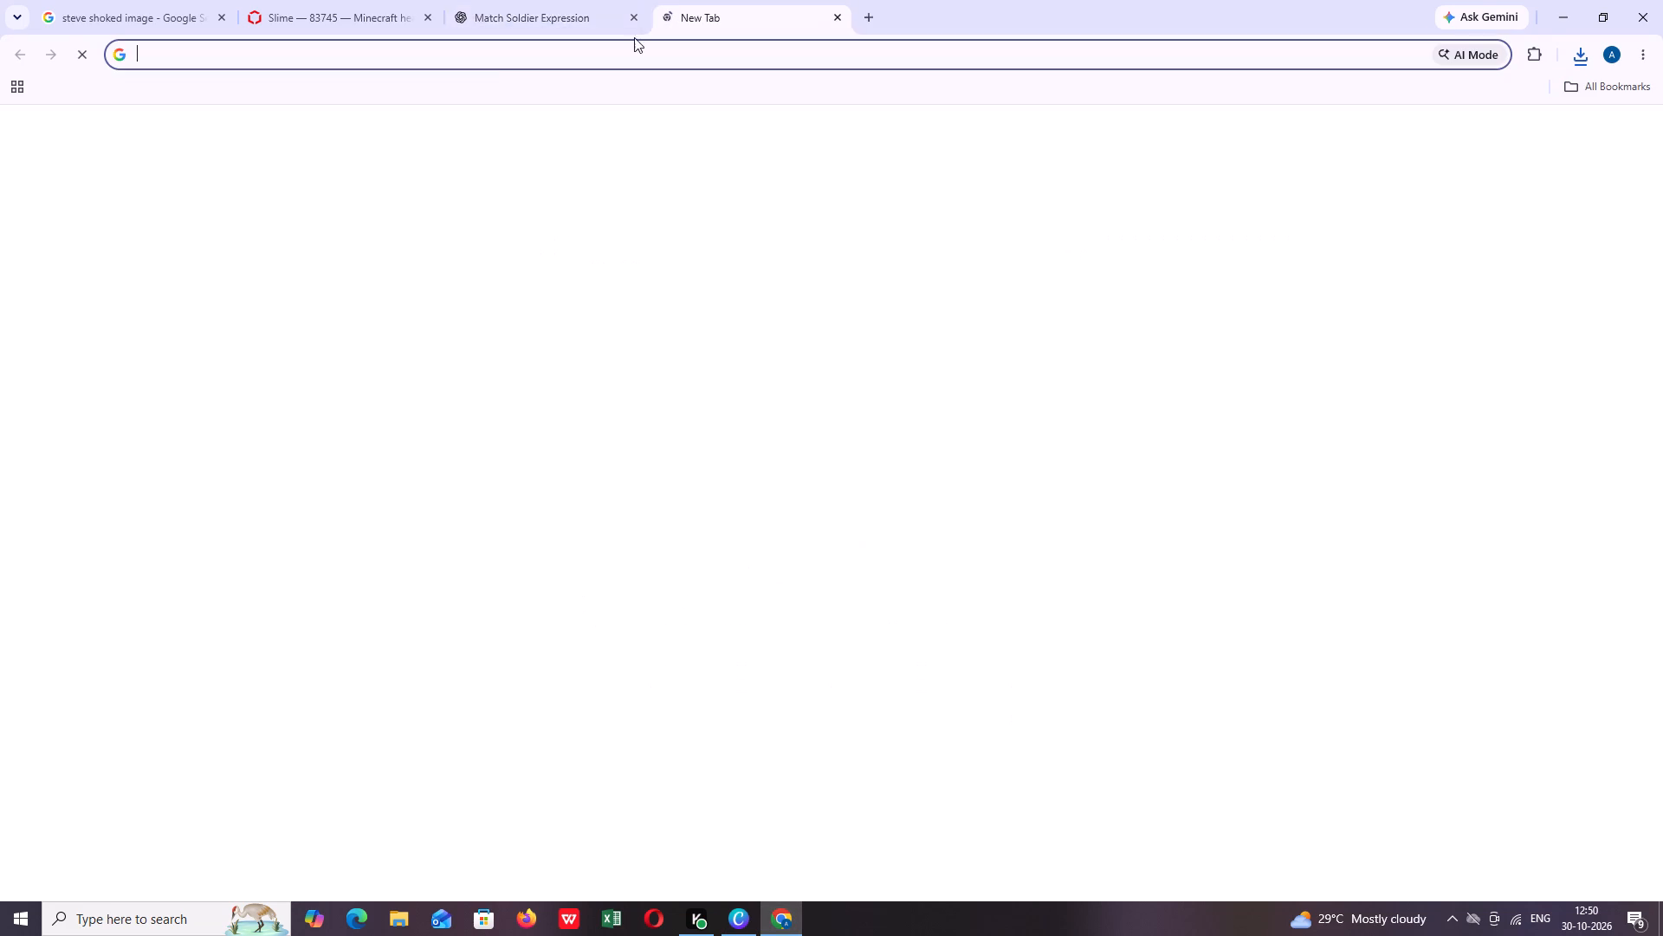
text(bac)
text(graund erazer)
key(Return)
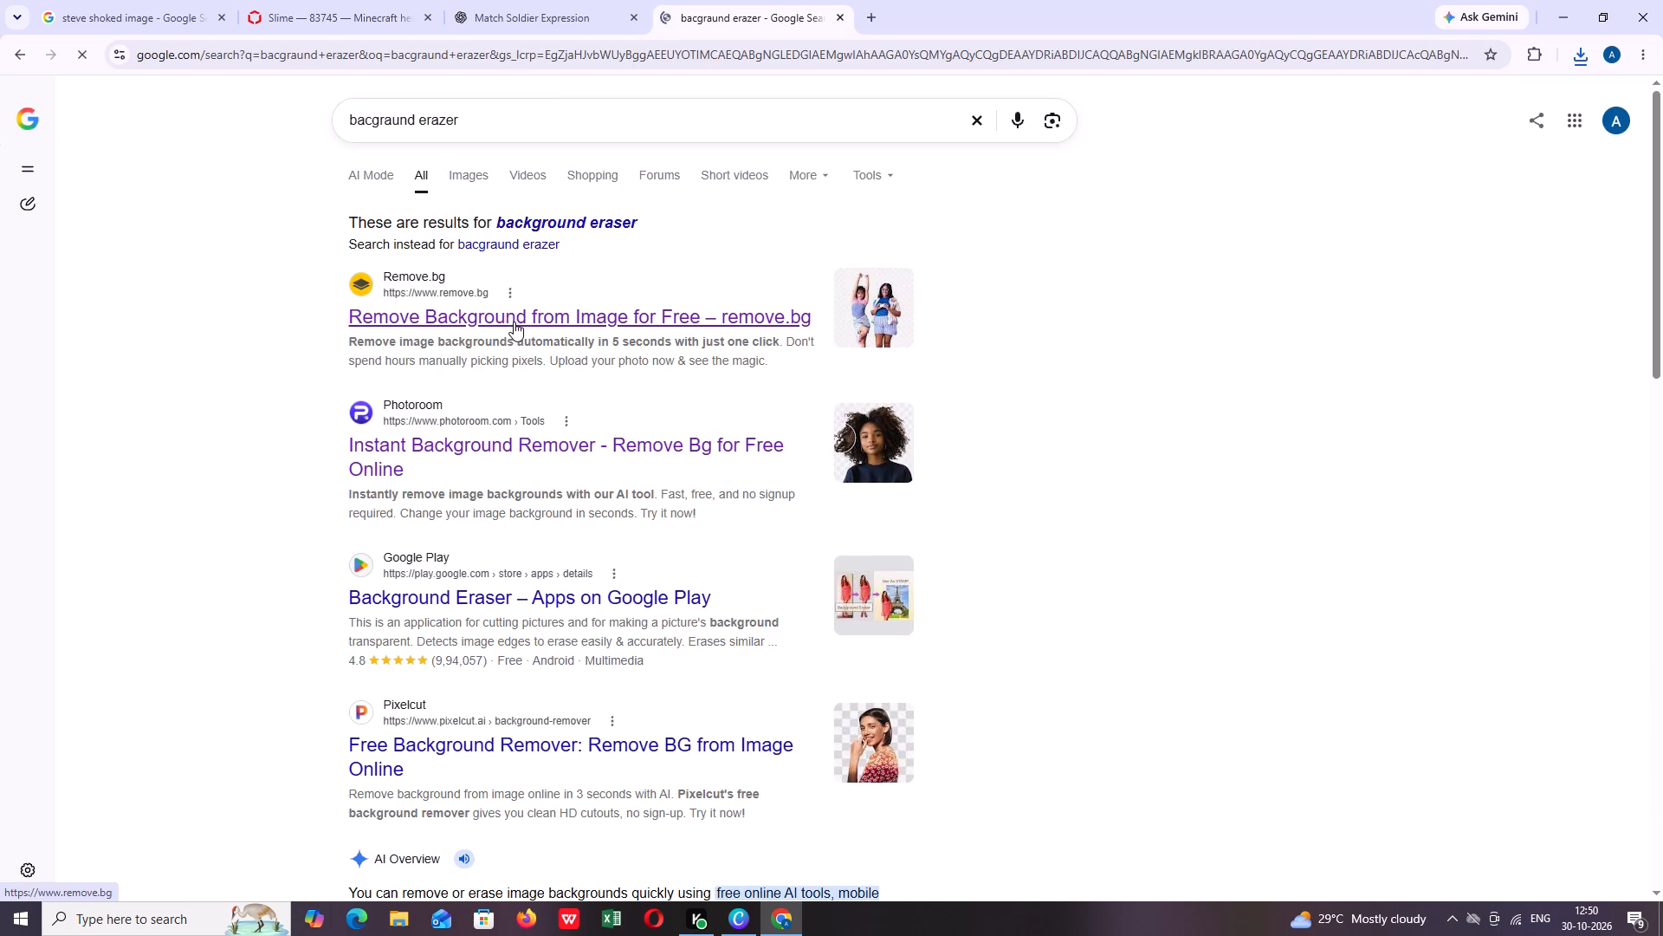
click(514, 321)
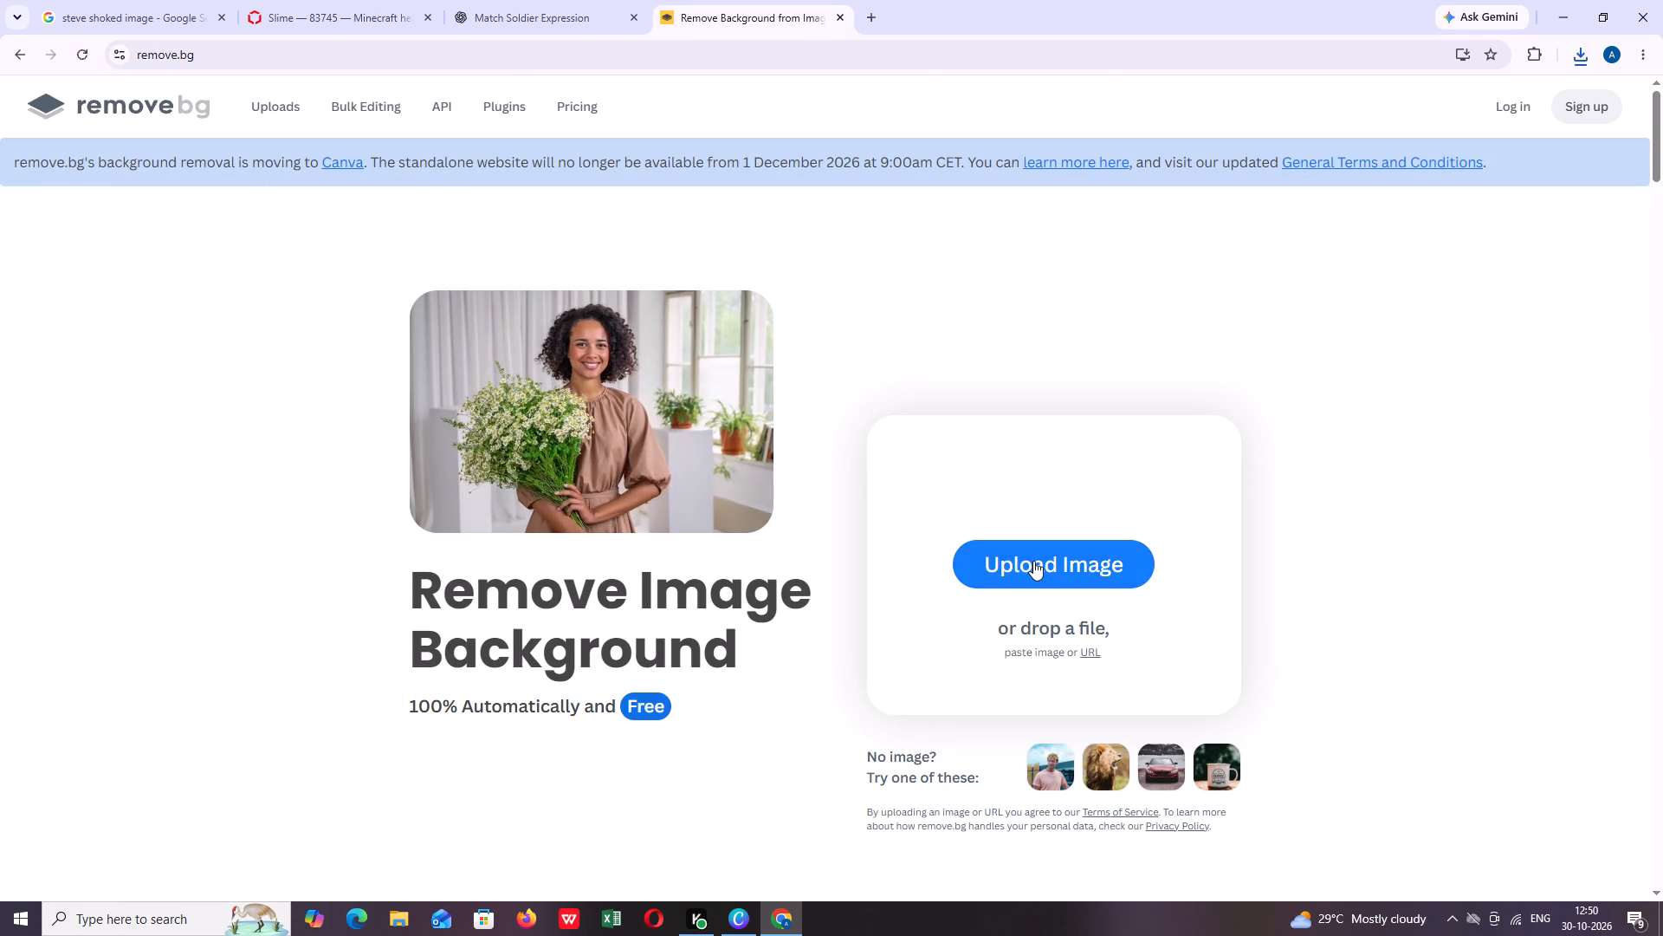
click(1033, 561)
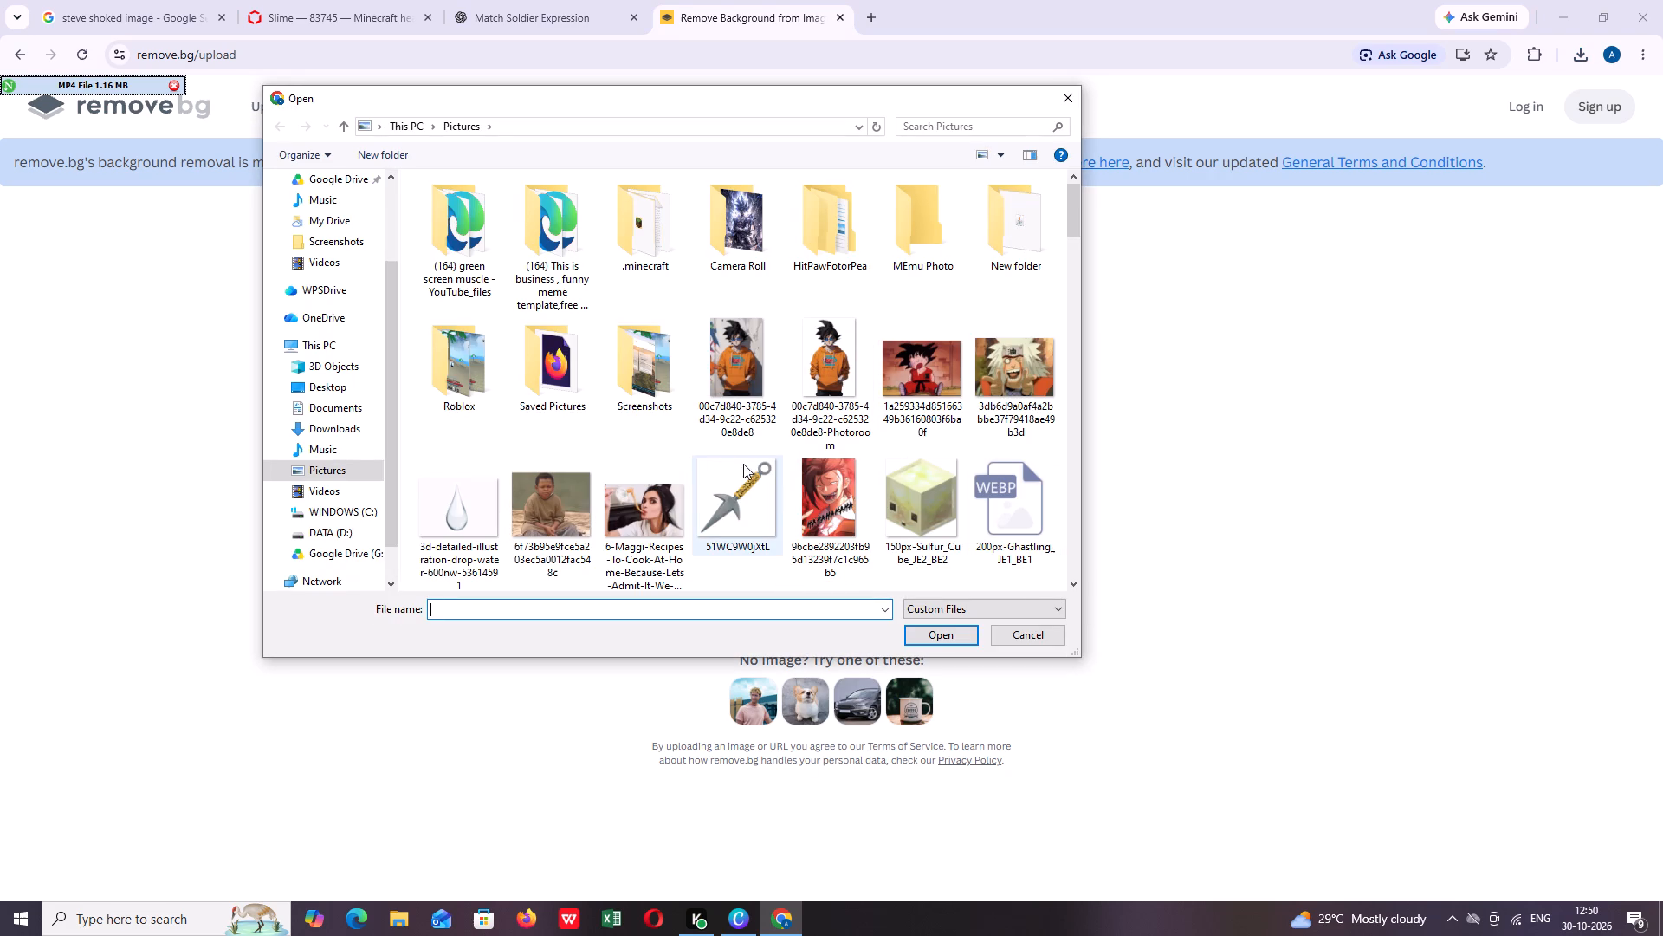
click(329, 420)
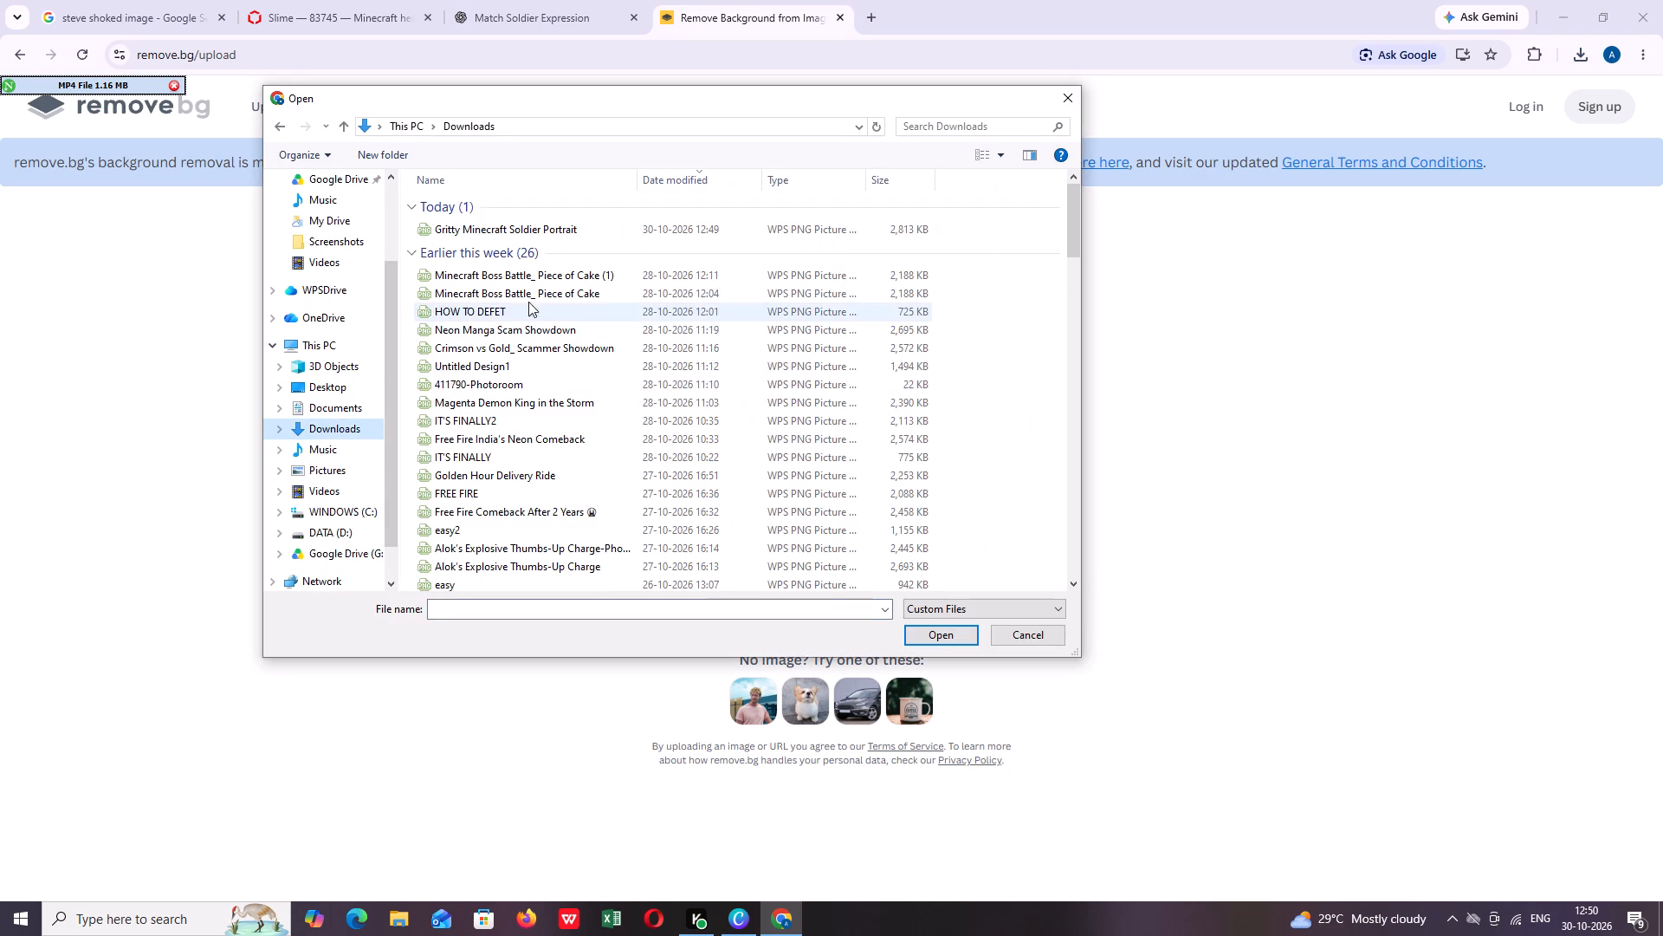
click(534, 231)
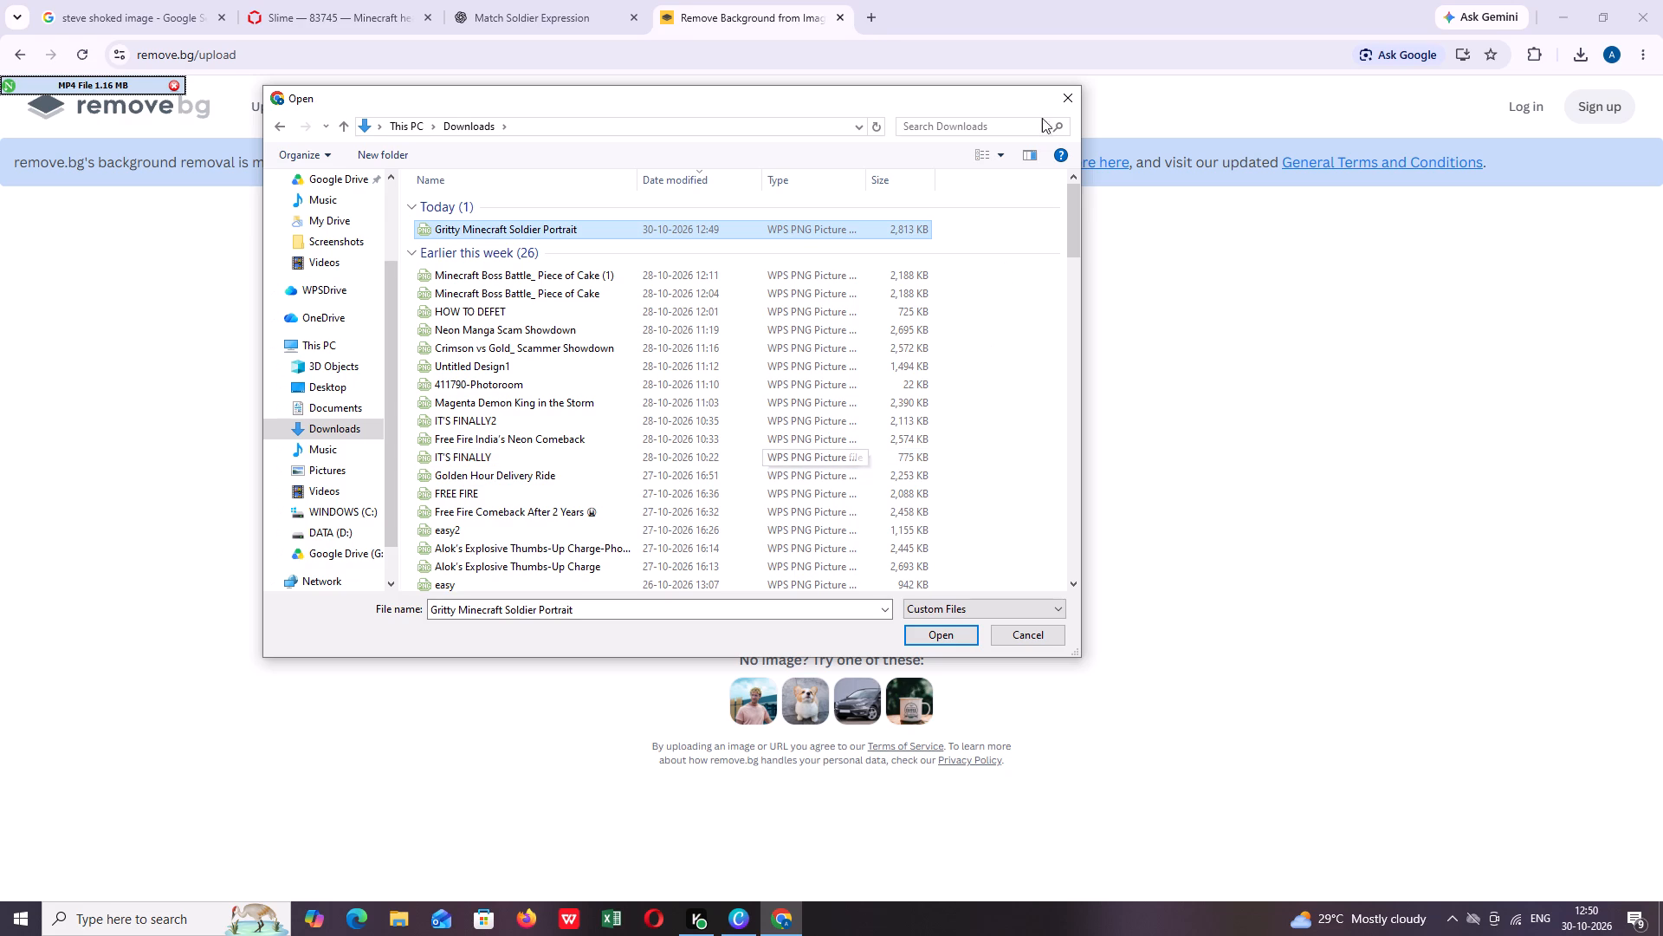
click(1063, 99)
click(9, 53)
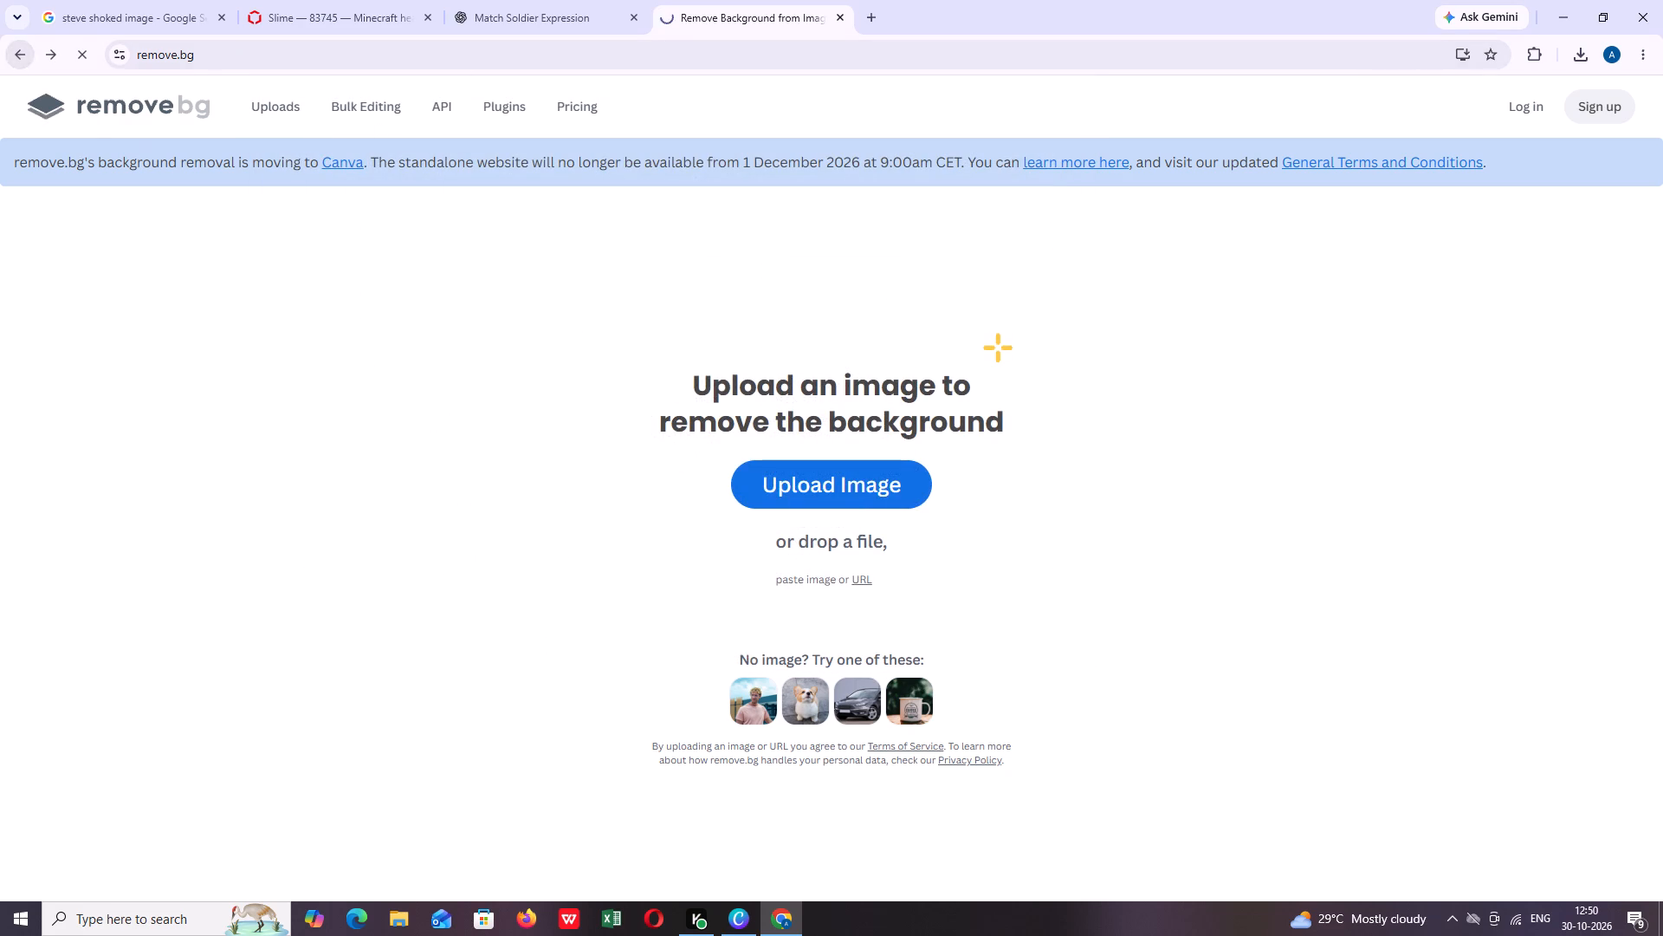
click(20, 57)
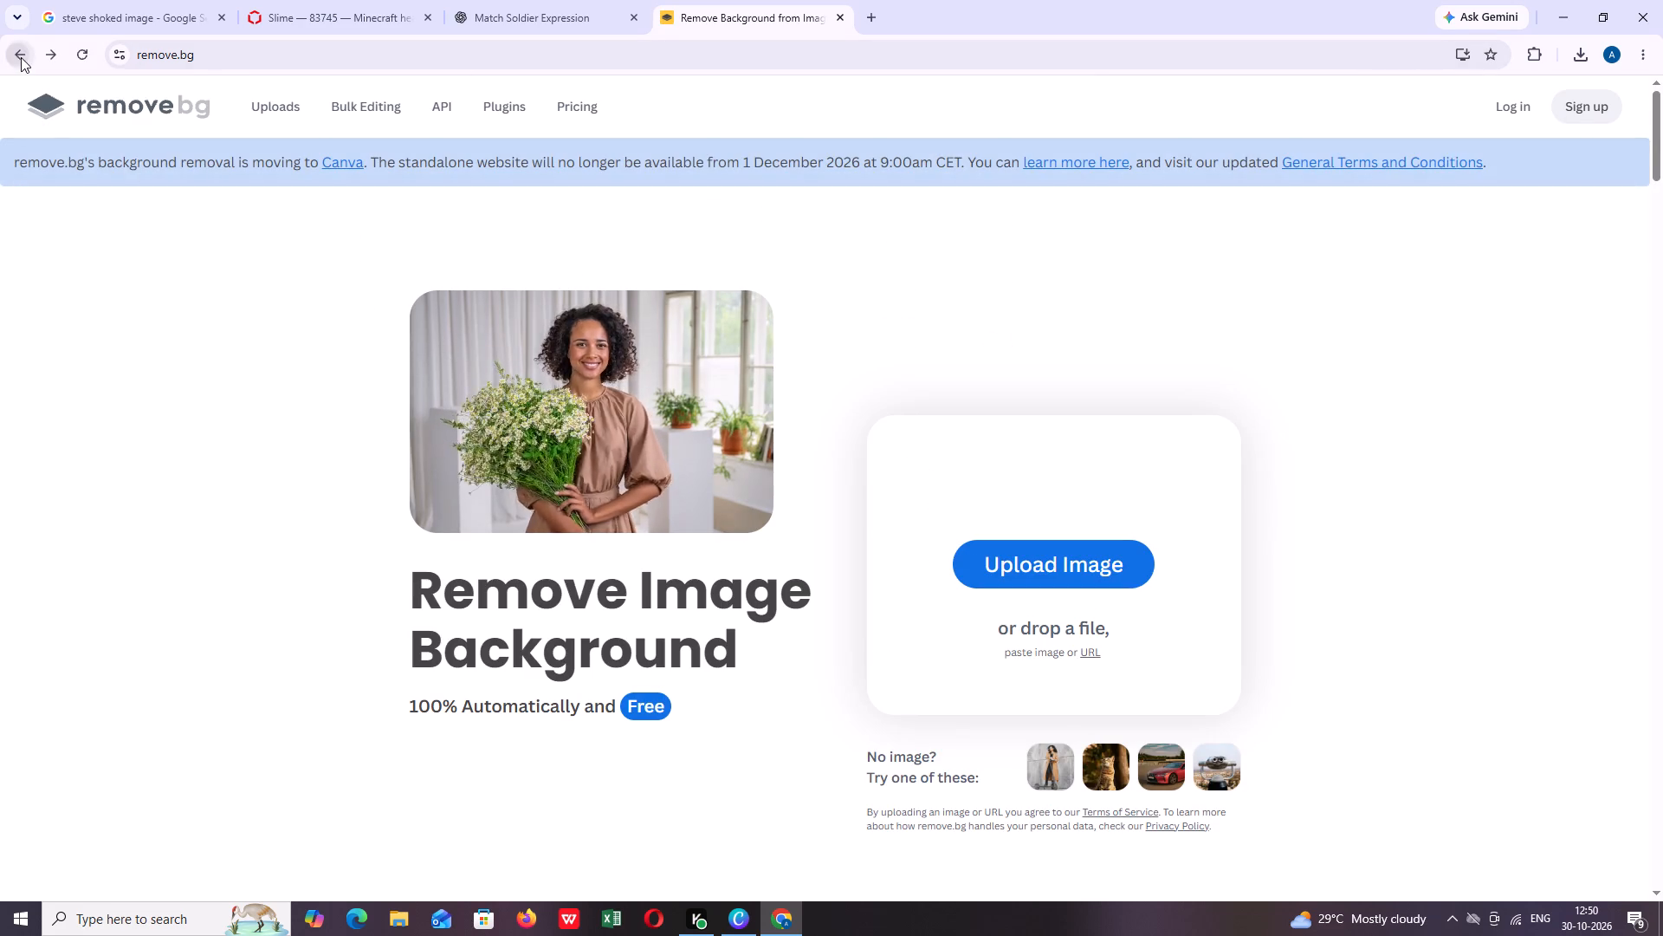
Open Photoroom's Instant Background Remover from the search results and upload "Gritty Minecraft Soldier Portrait" from Downloads.
scroll(806, 436, down, 1)
click(398, 359)
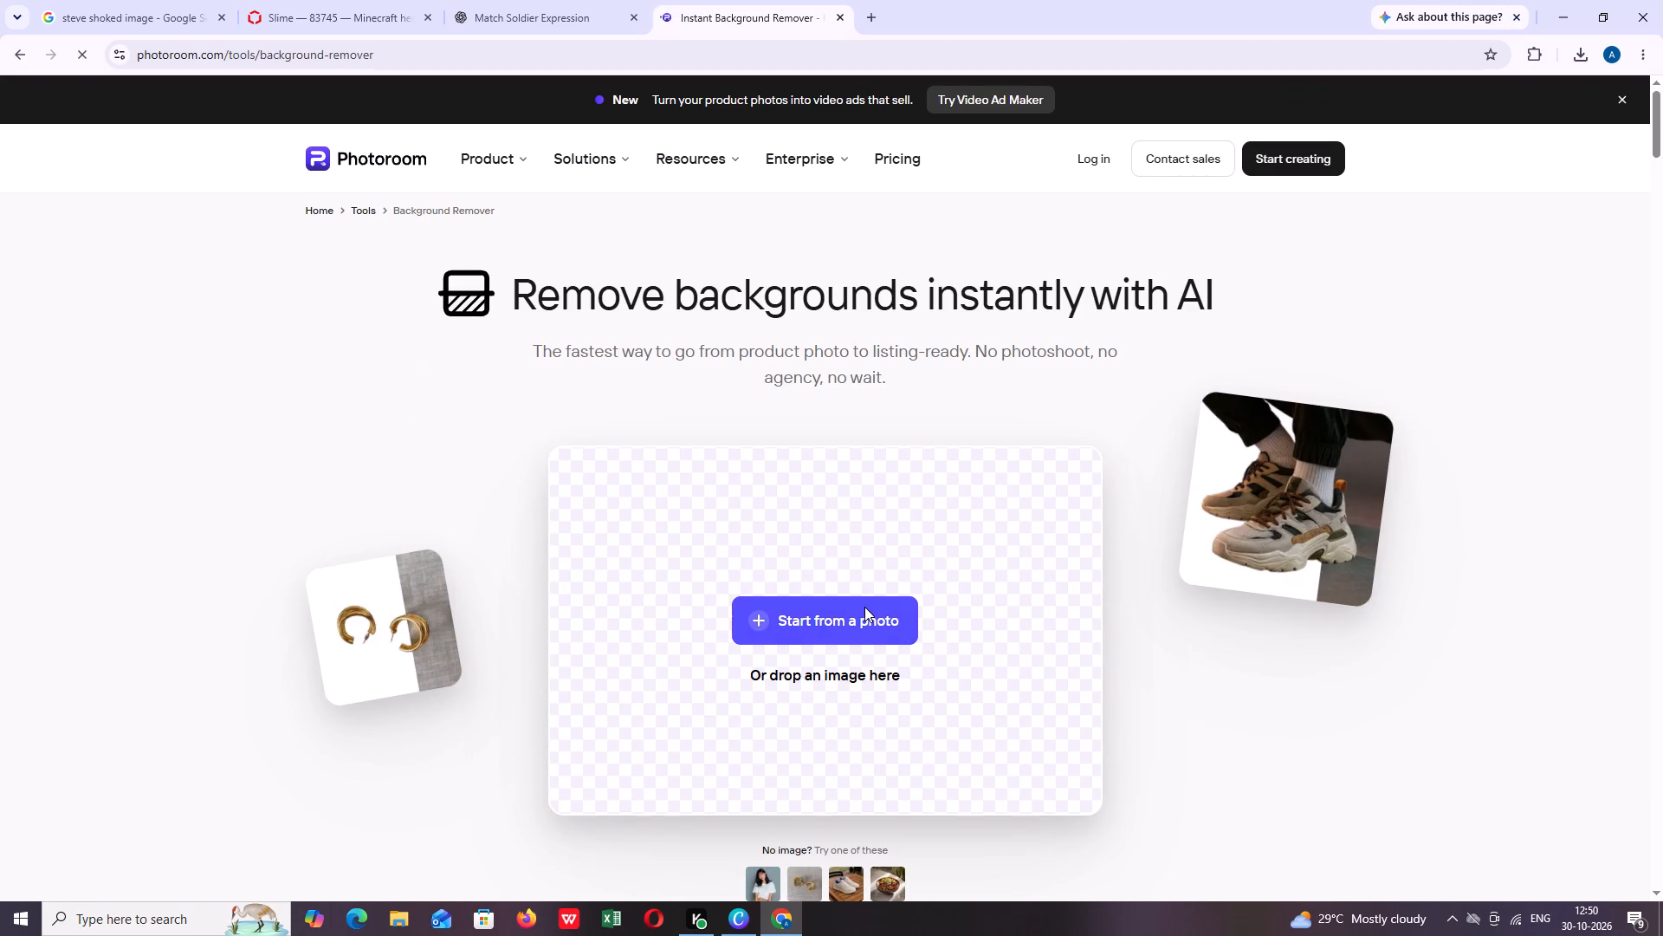
click(864, 607)
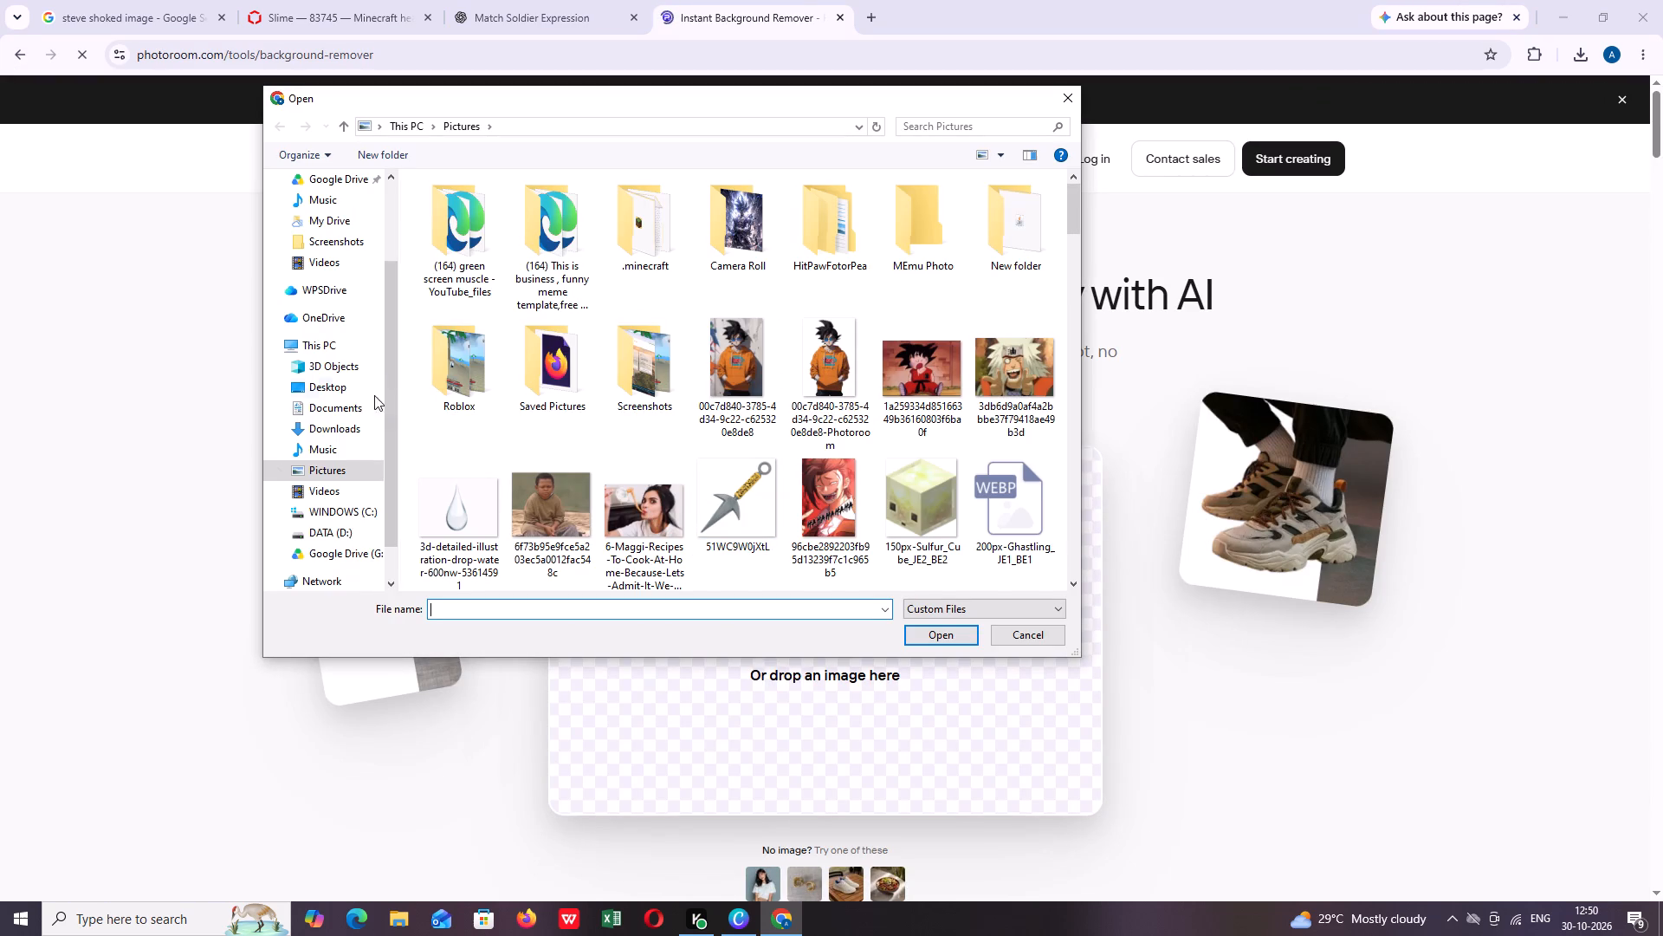
click(340, 430)
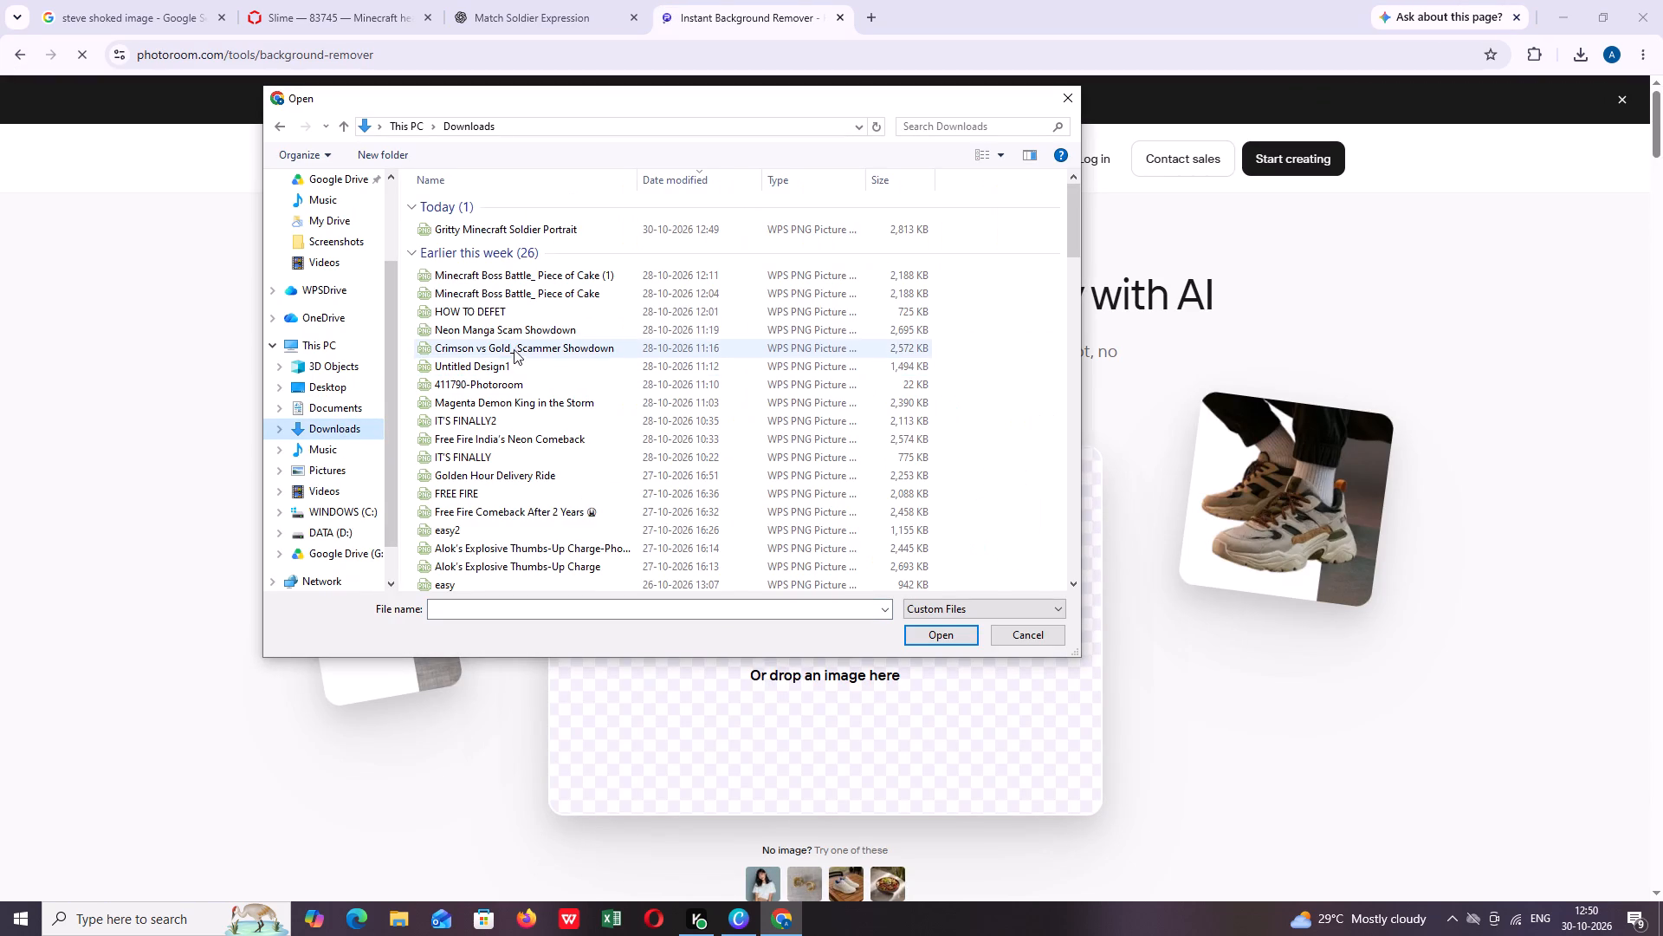
click(564, 231)
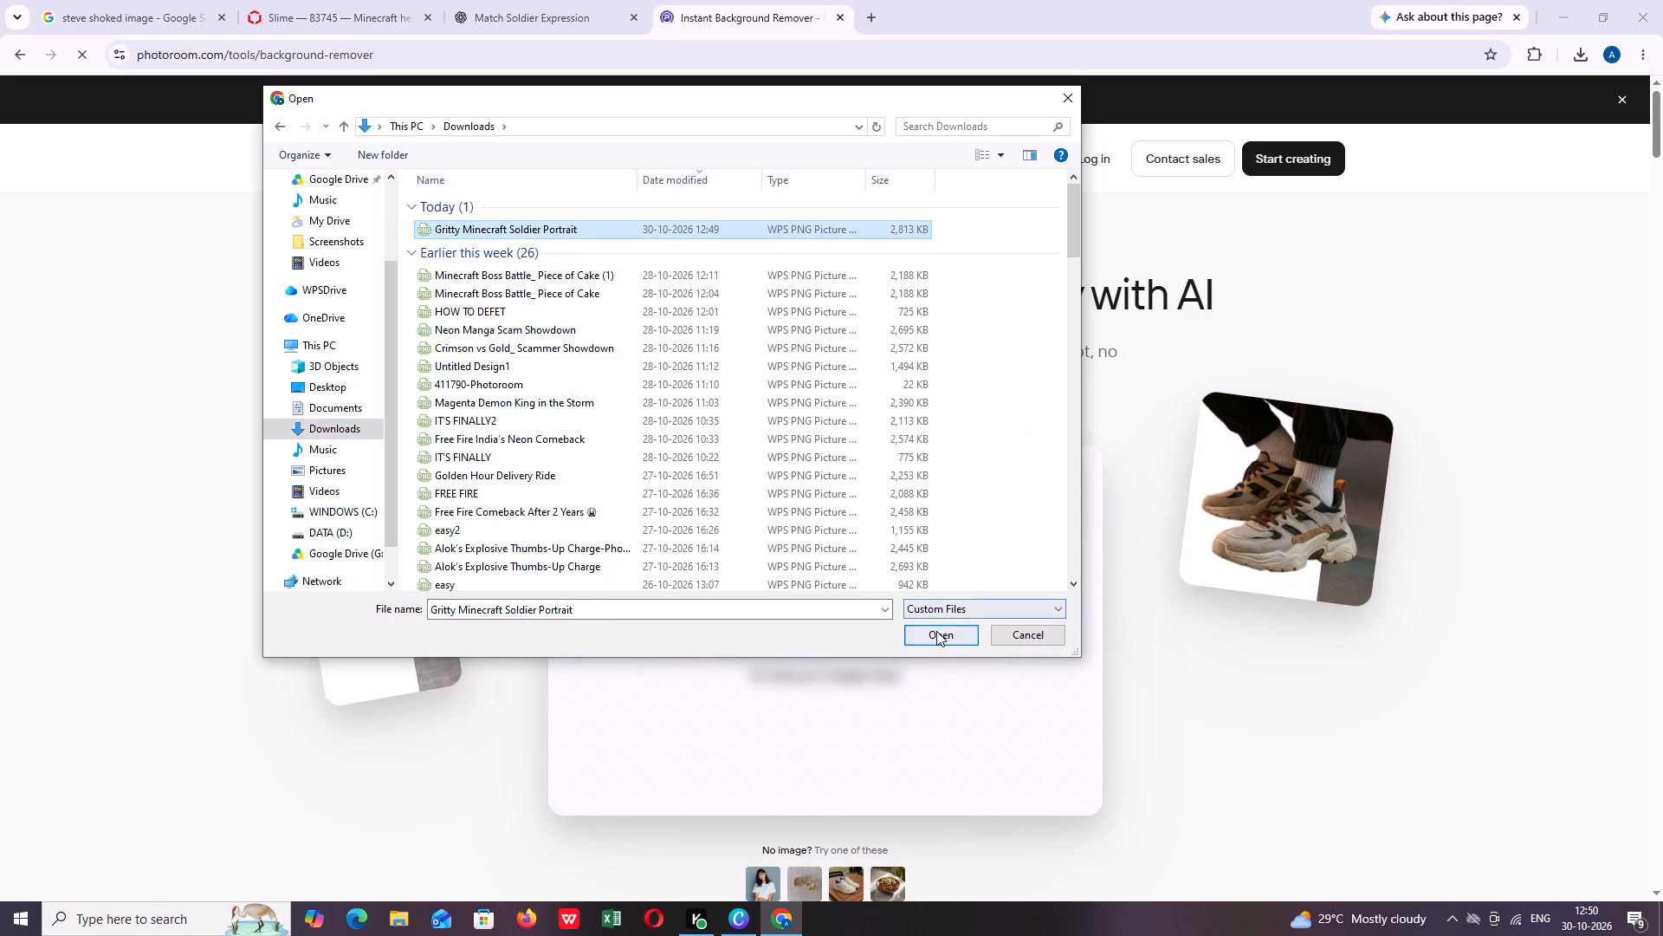
click(936, 631)
Download the soldier Steve cutout with its background removed and dismiss the product-page rating offer.
click(773, 631)
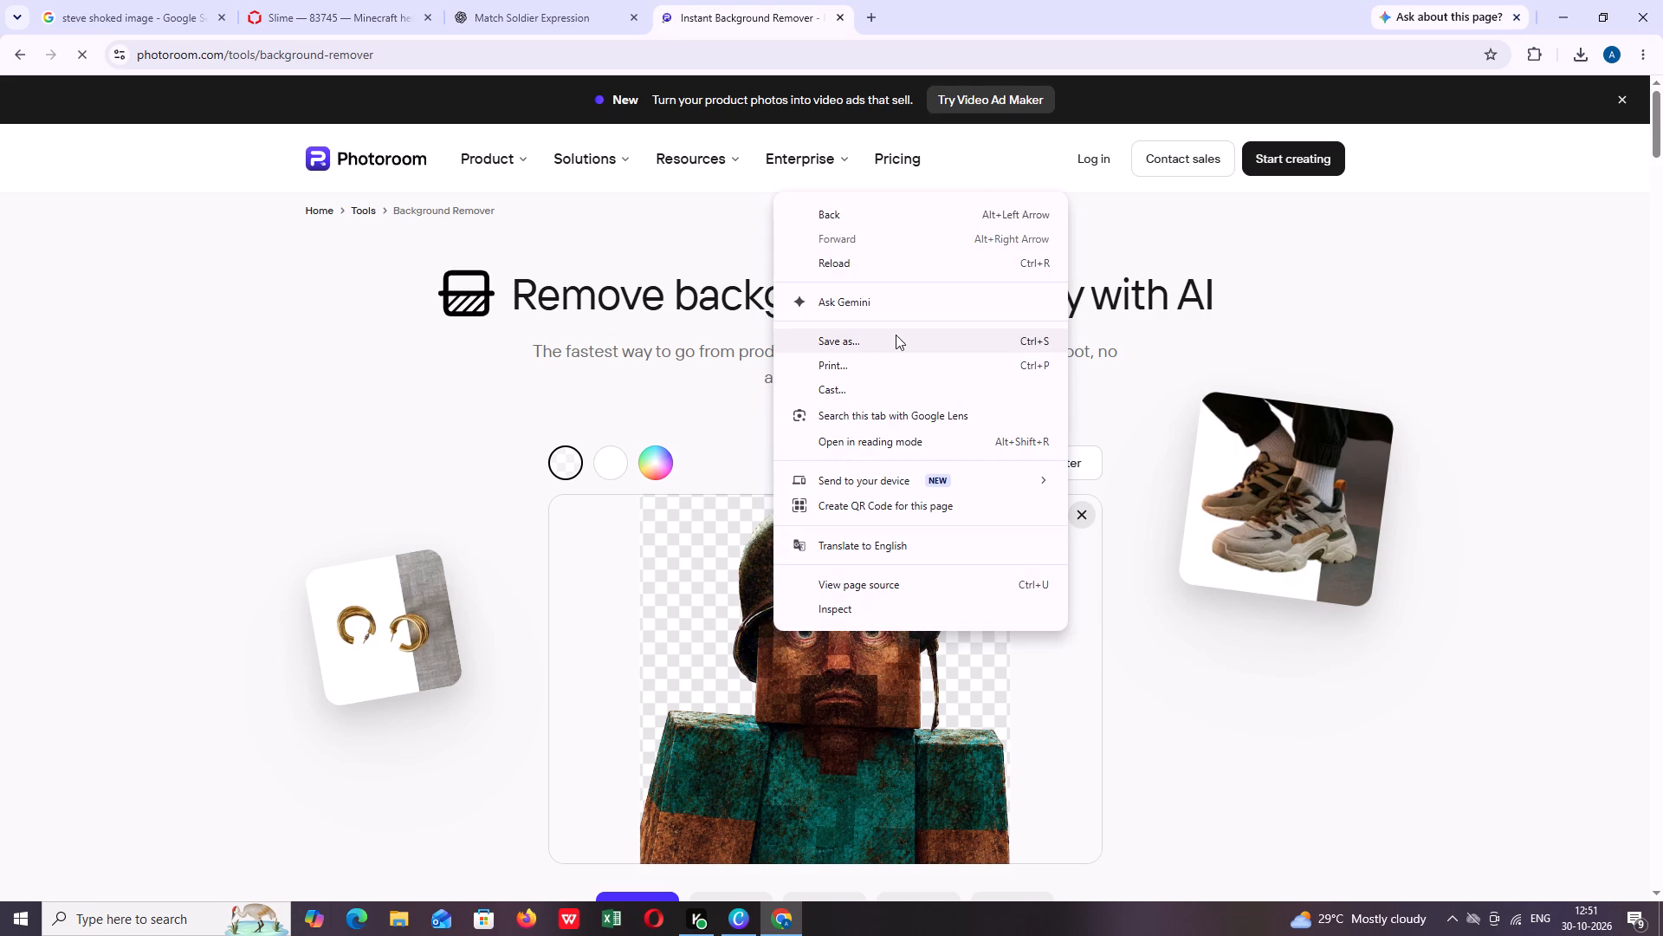
click(1275, 325)
scroll(869, 631, down, 2)
scroll(869, 632, up, 1)
scroll(869, 633, down, 1)
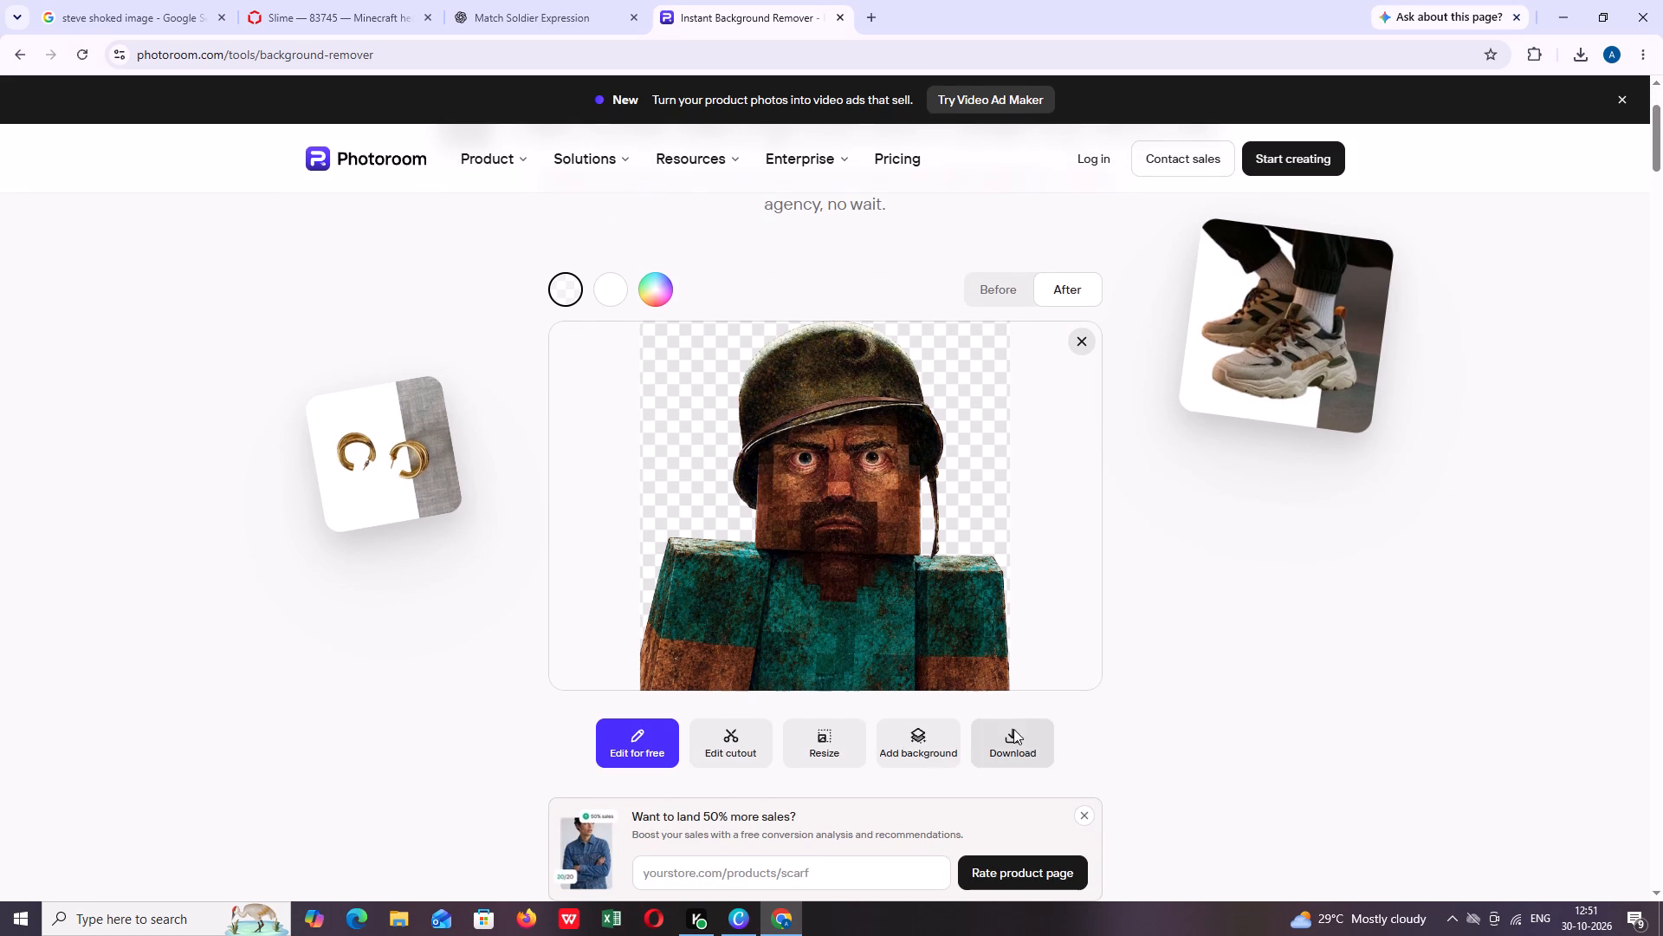
click(1014, 731)
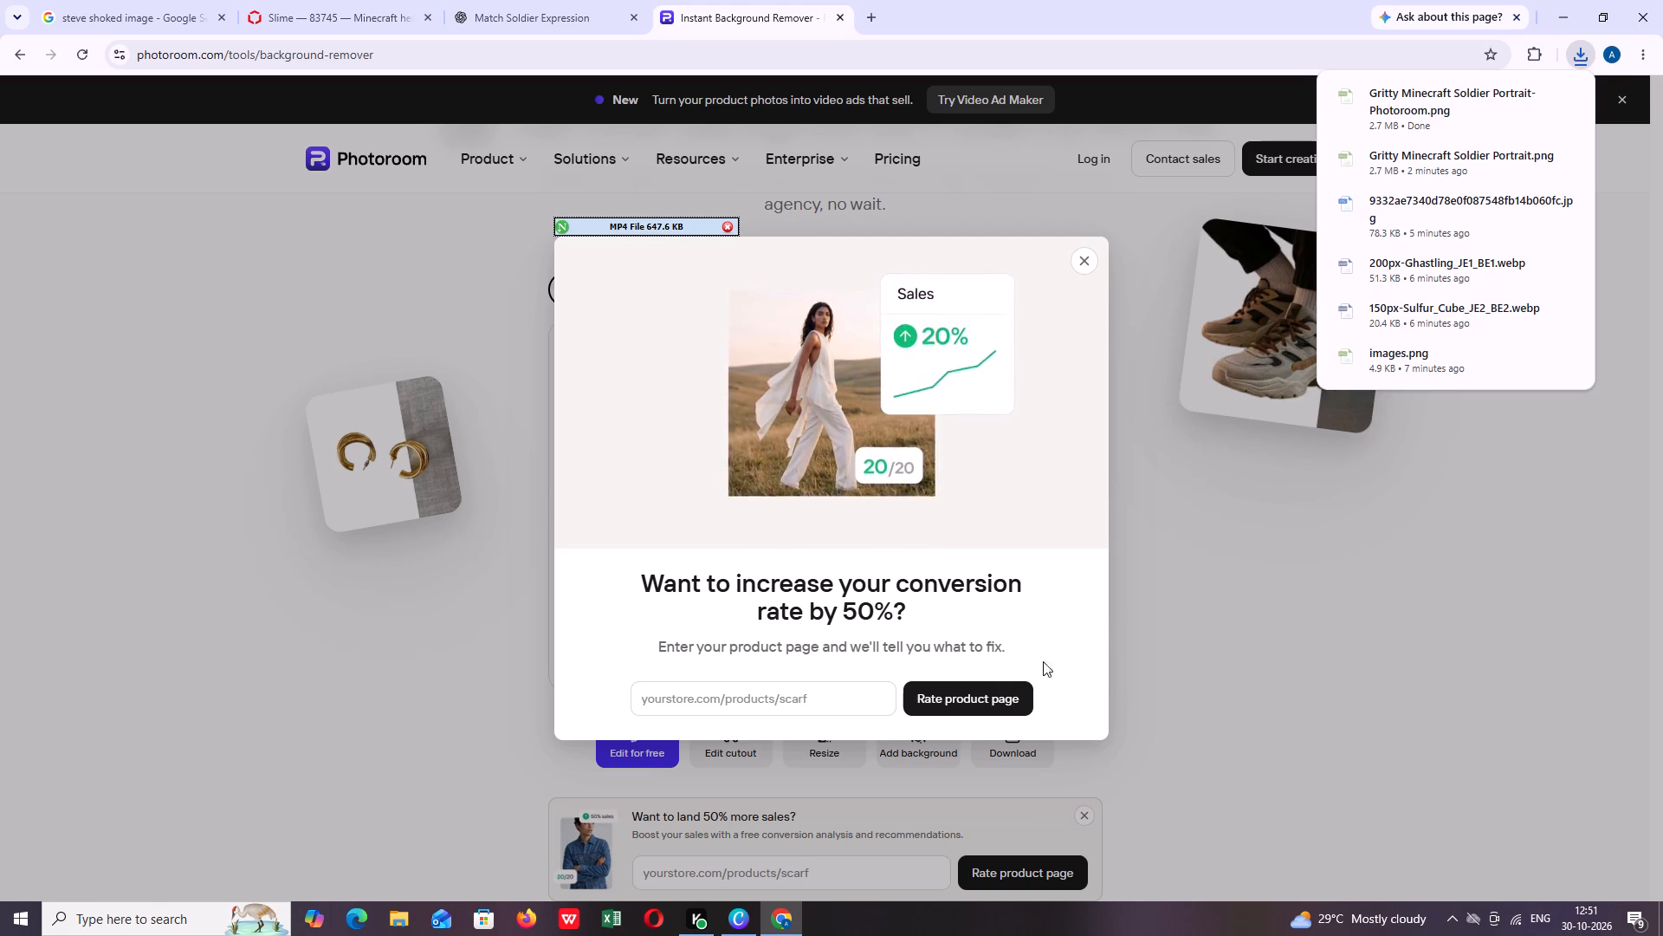
click(1078, 263)
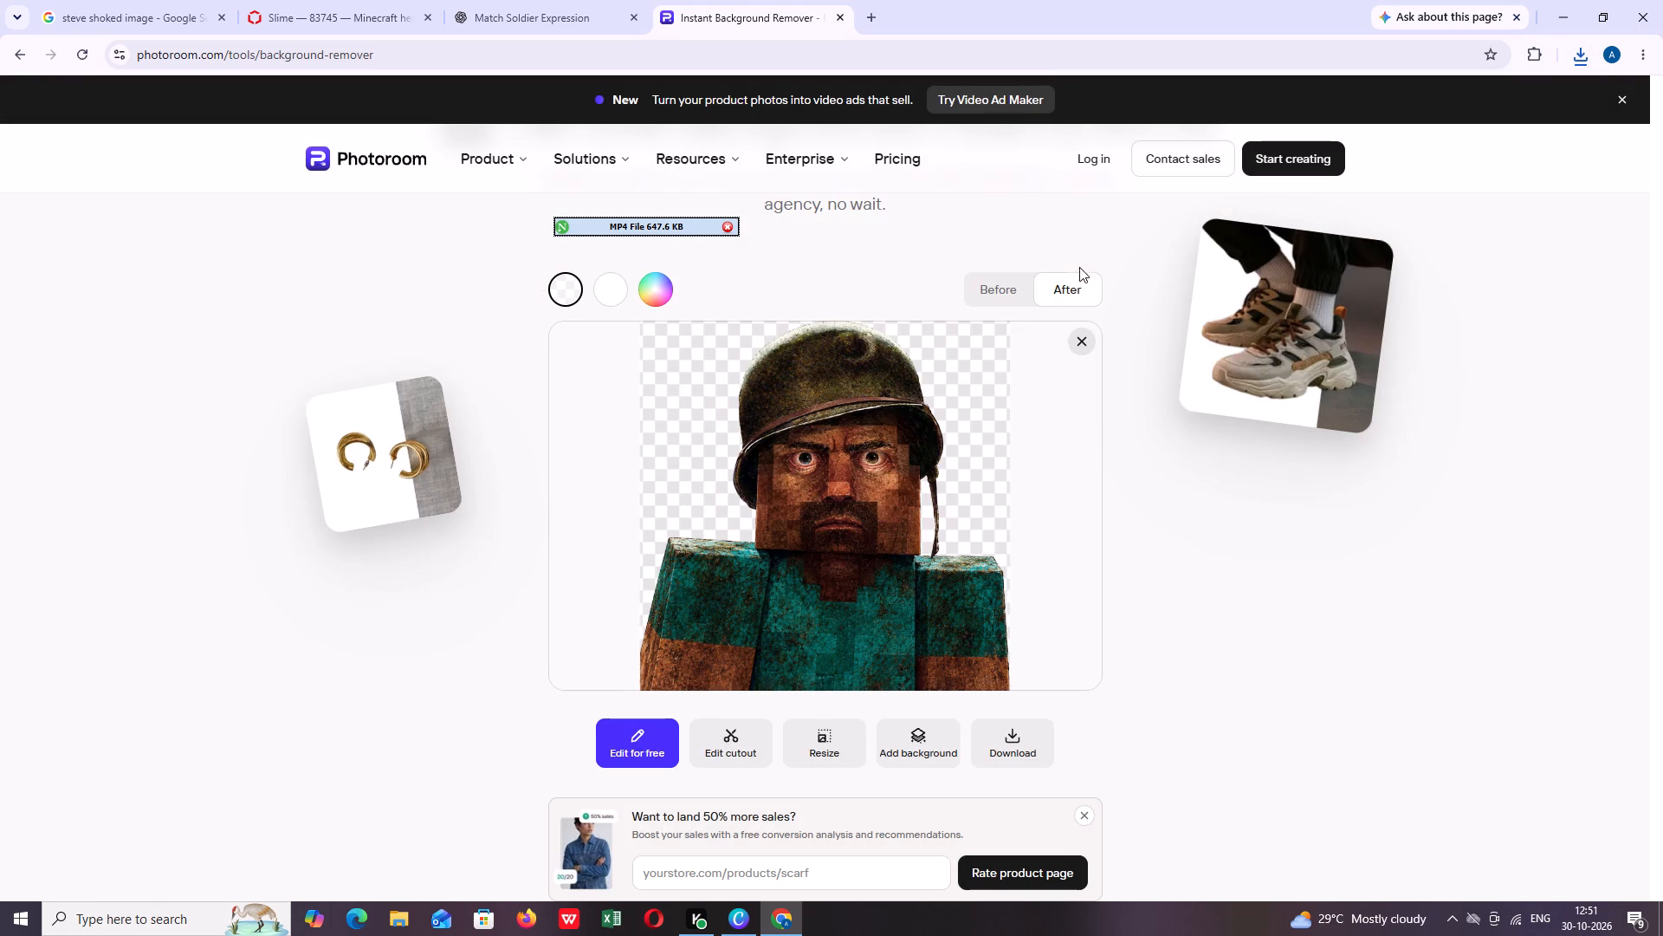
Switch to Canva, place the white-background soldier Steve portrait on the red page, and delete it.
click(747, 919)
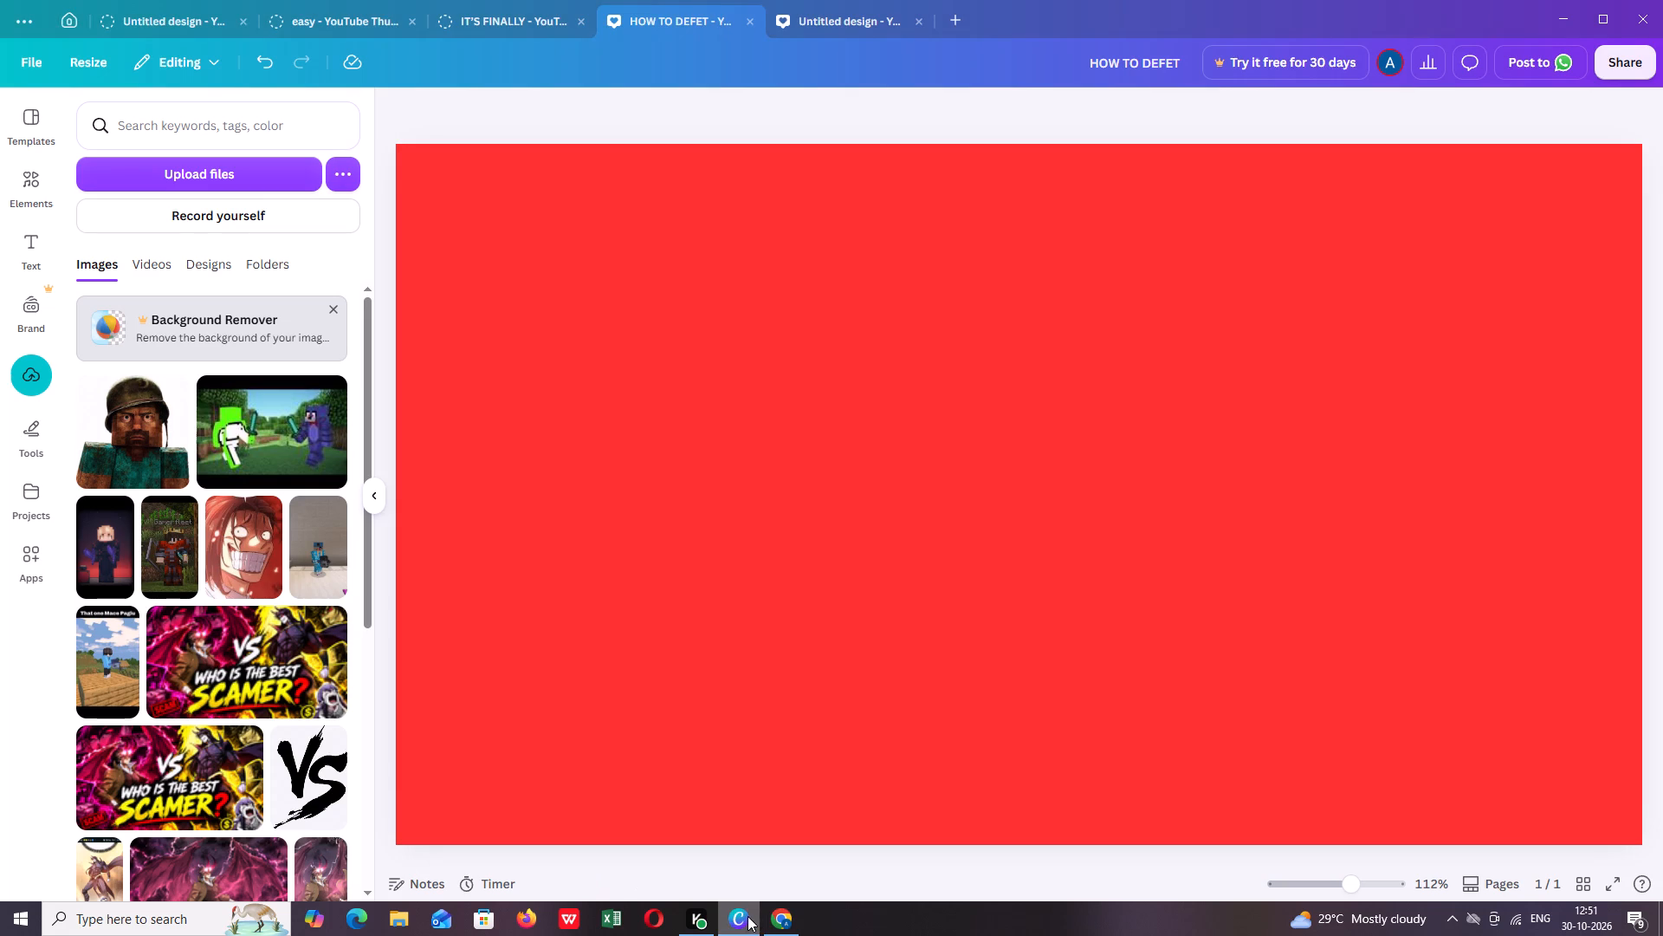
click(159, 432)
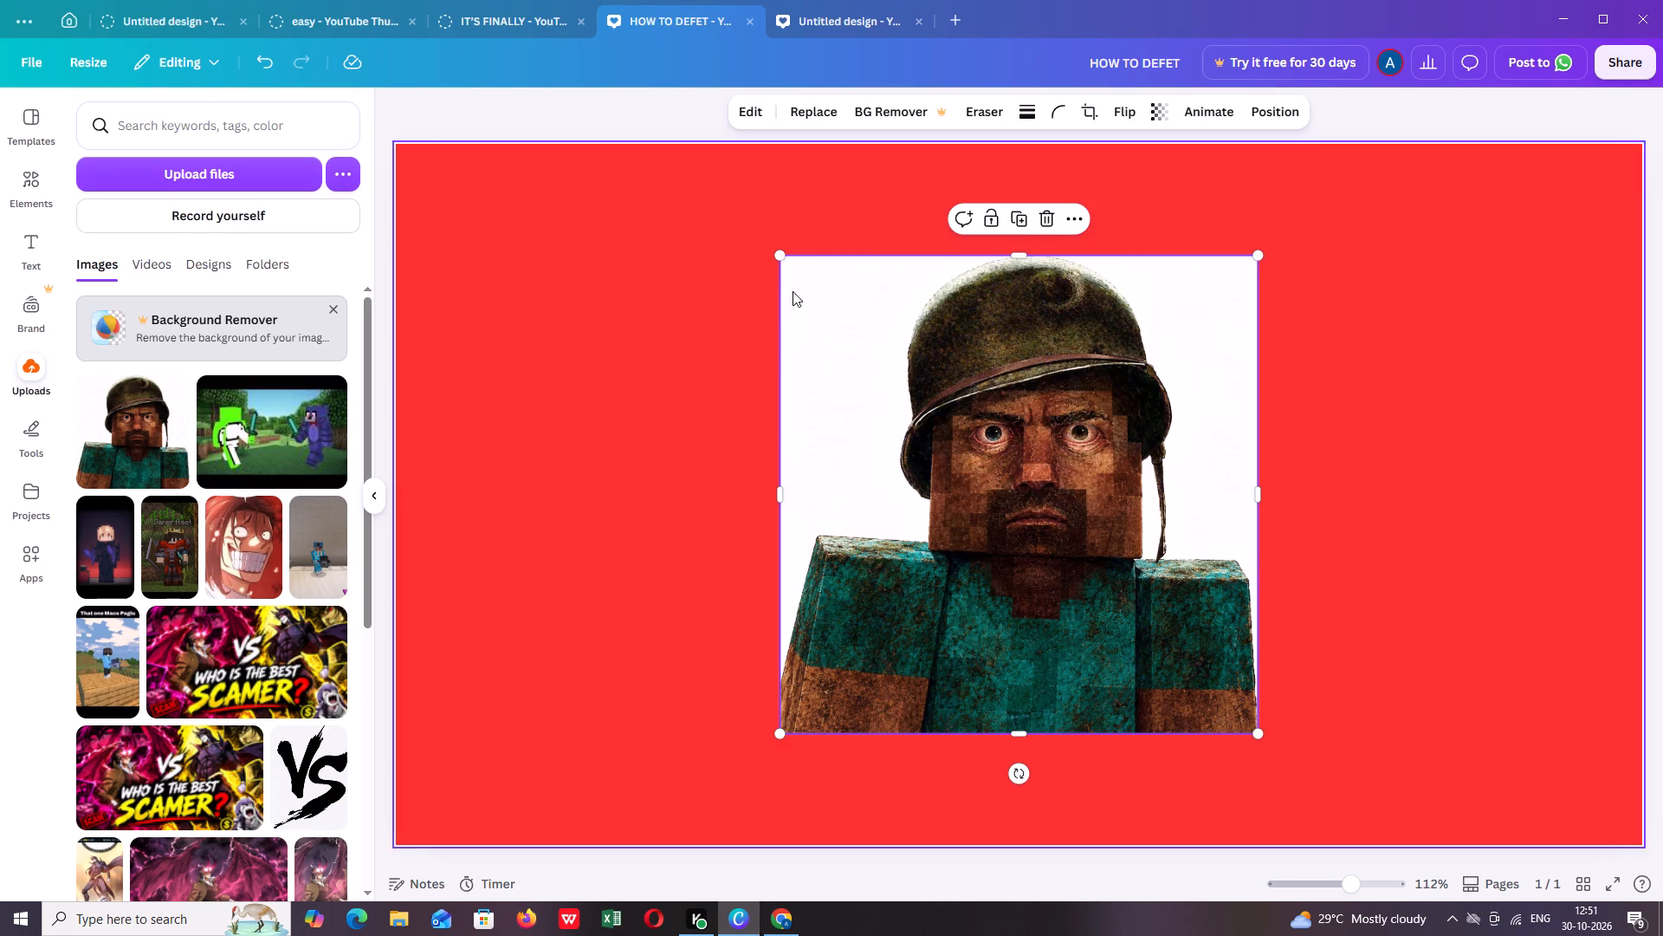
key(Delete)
Upload "Gritty Minecraft Soldier Portrait-Photoroom" from Downloads and add the soldier Steve cutout to the red page.
click(215, 172)
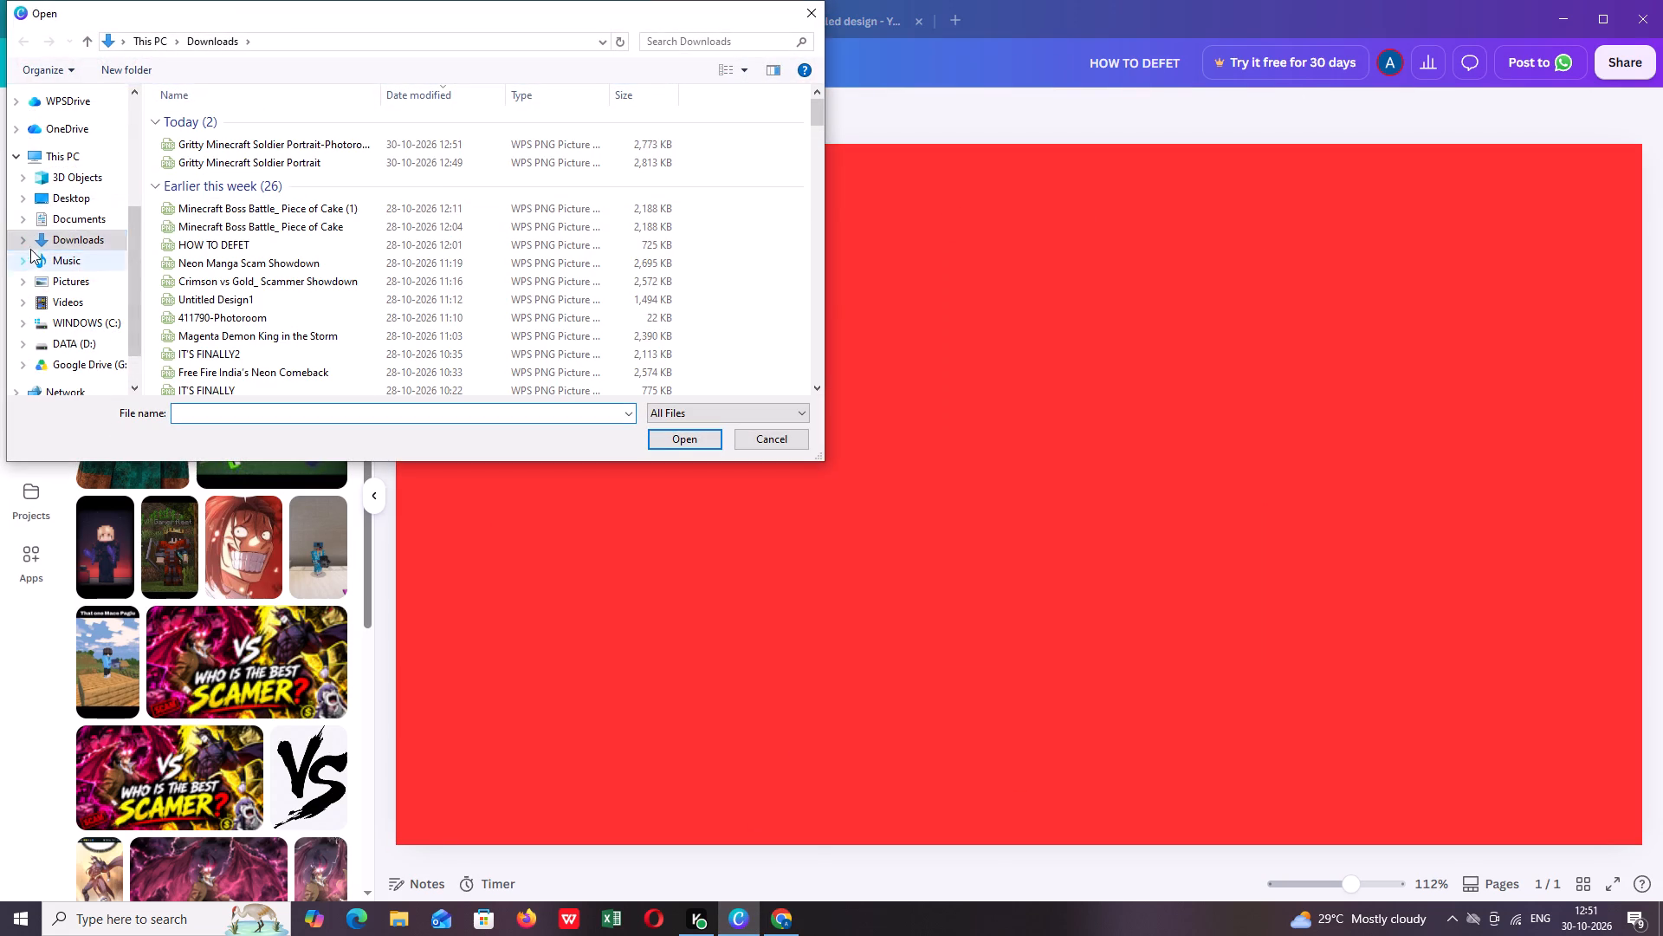
click(385, 137)
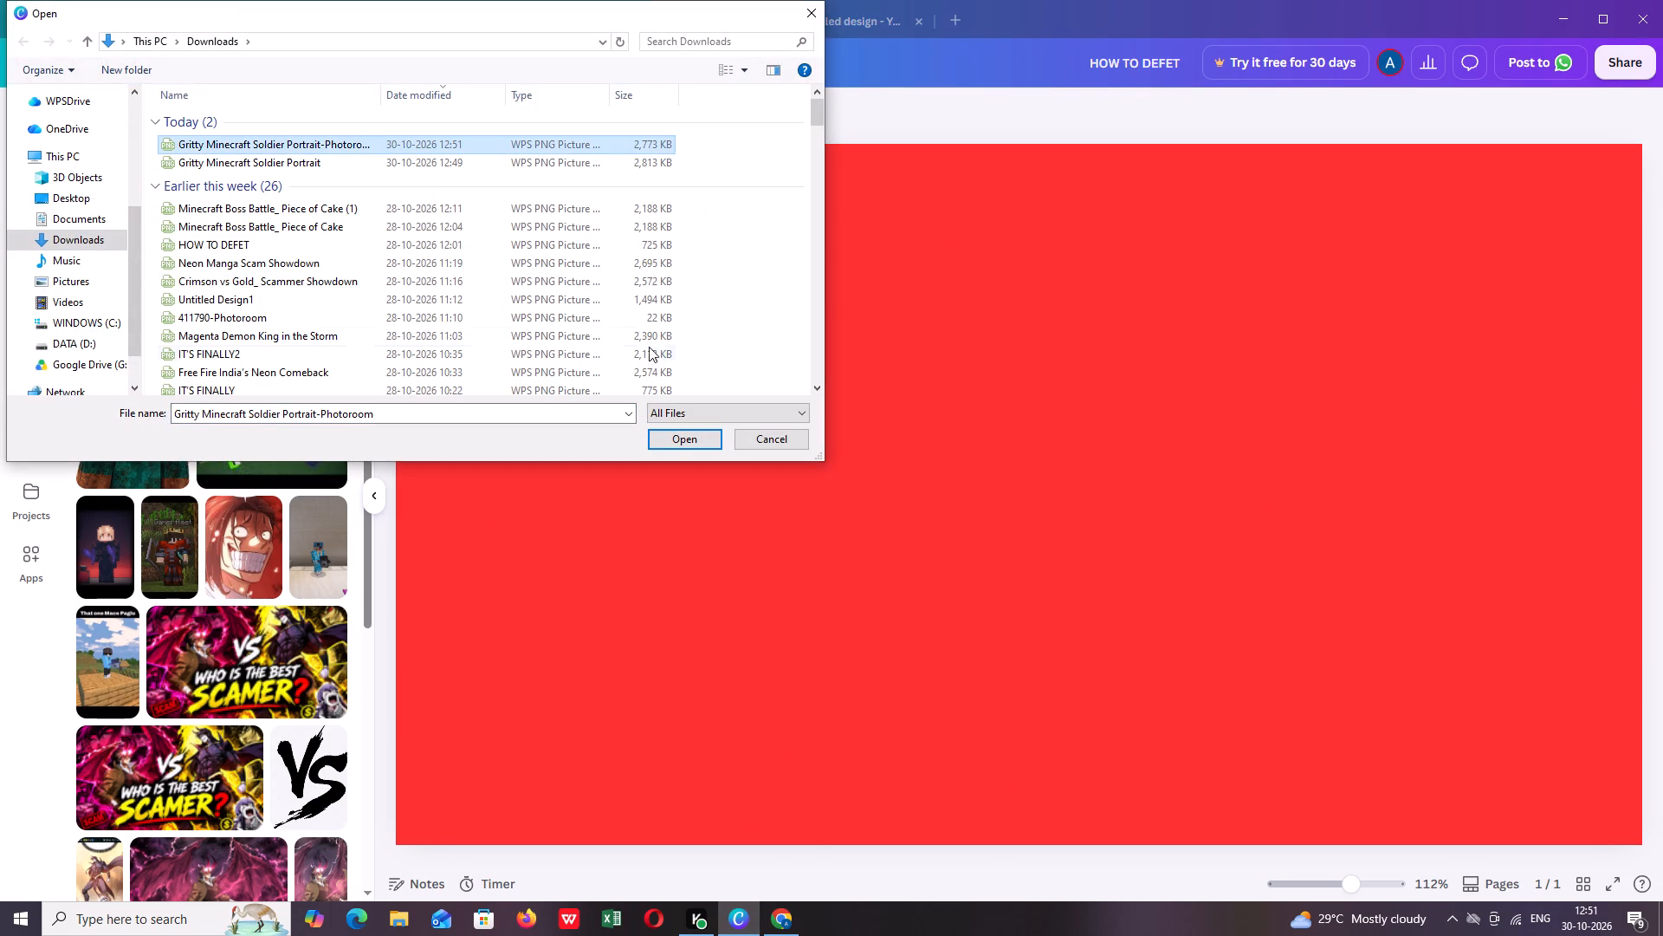
click(670, 437)
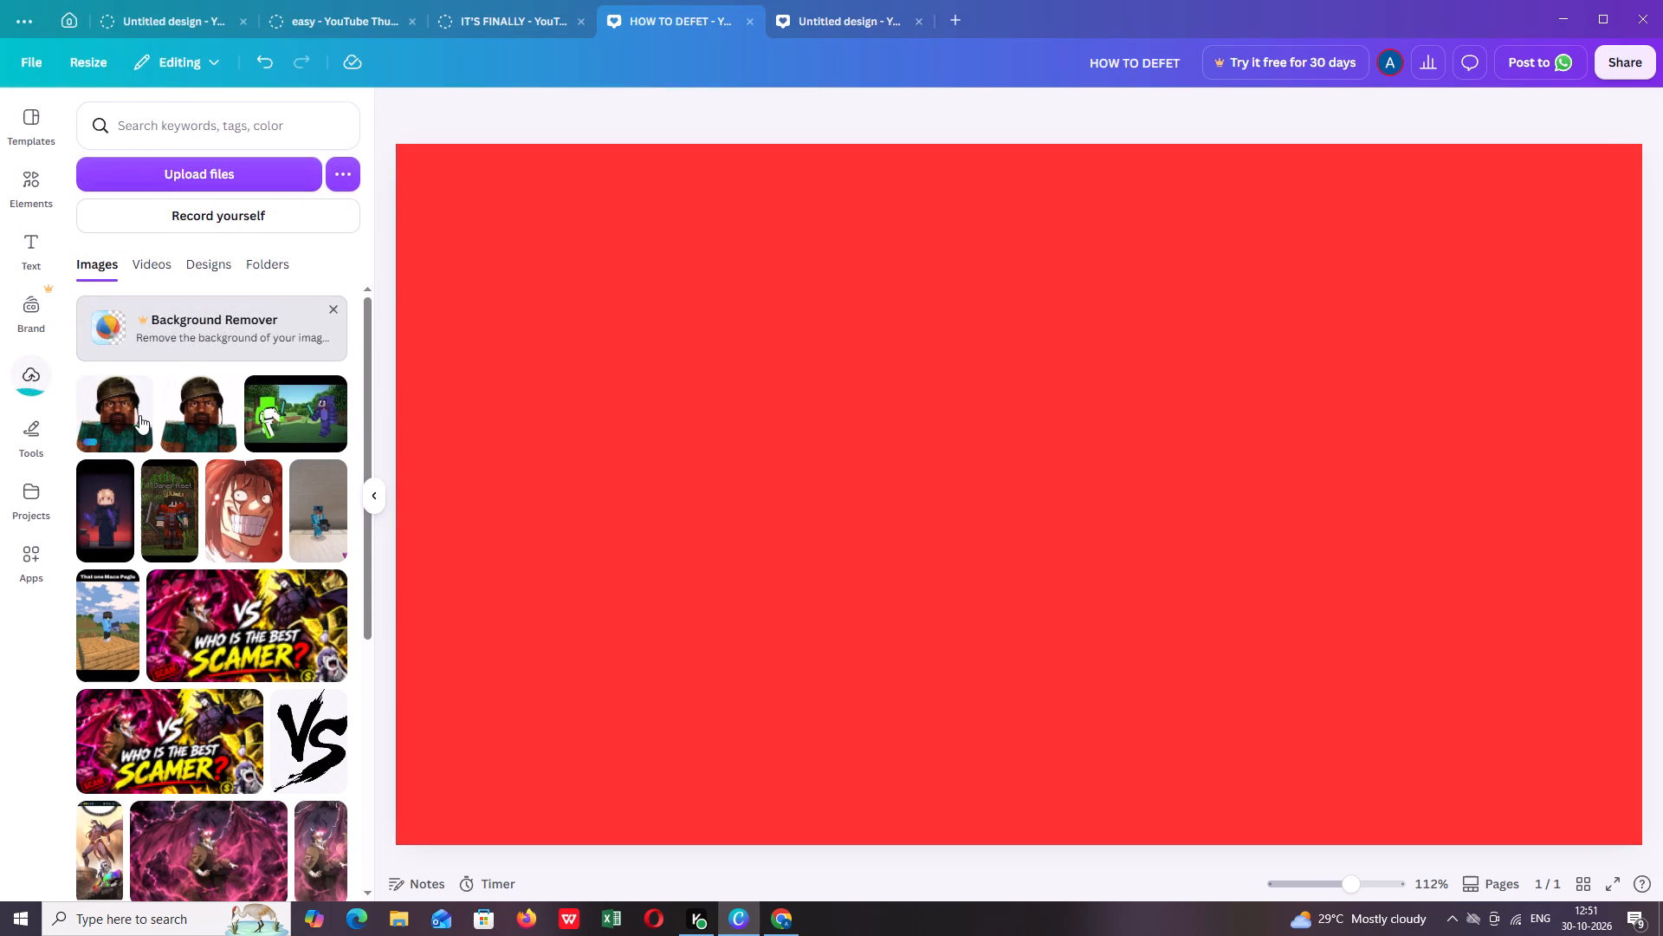
click(139, 415)
Flip the soldier Steve cutout horizontally, enlarge it to about 620 by 620, and fit it in the page's bottom-right corner.
drag(1155, 584, 1431, 655)
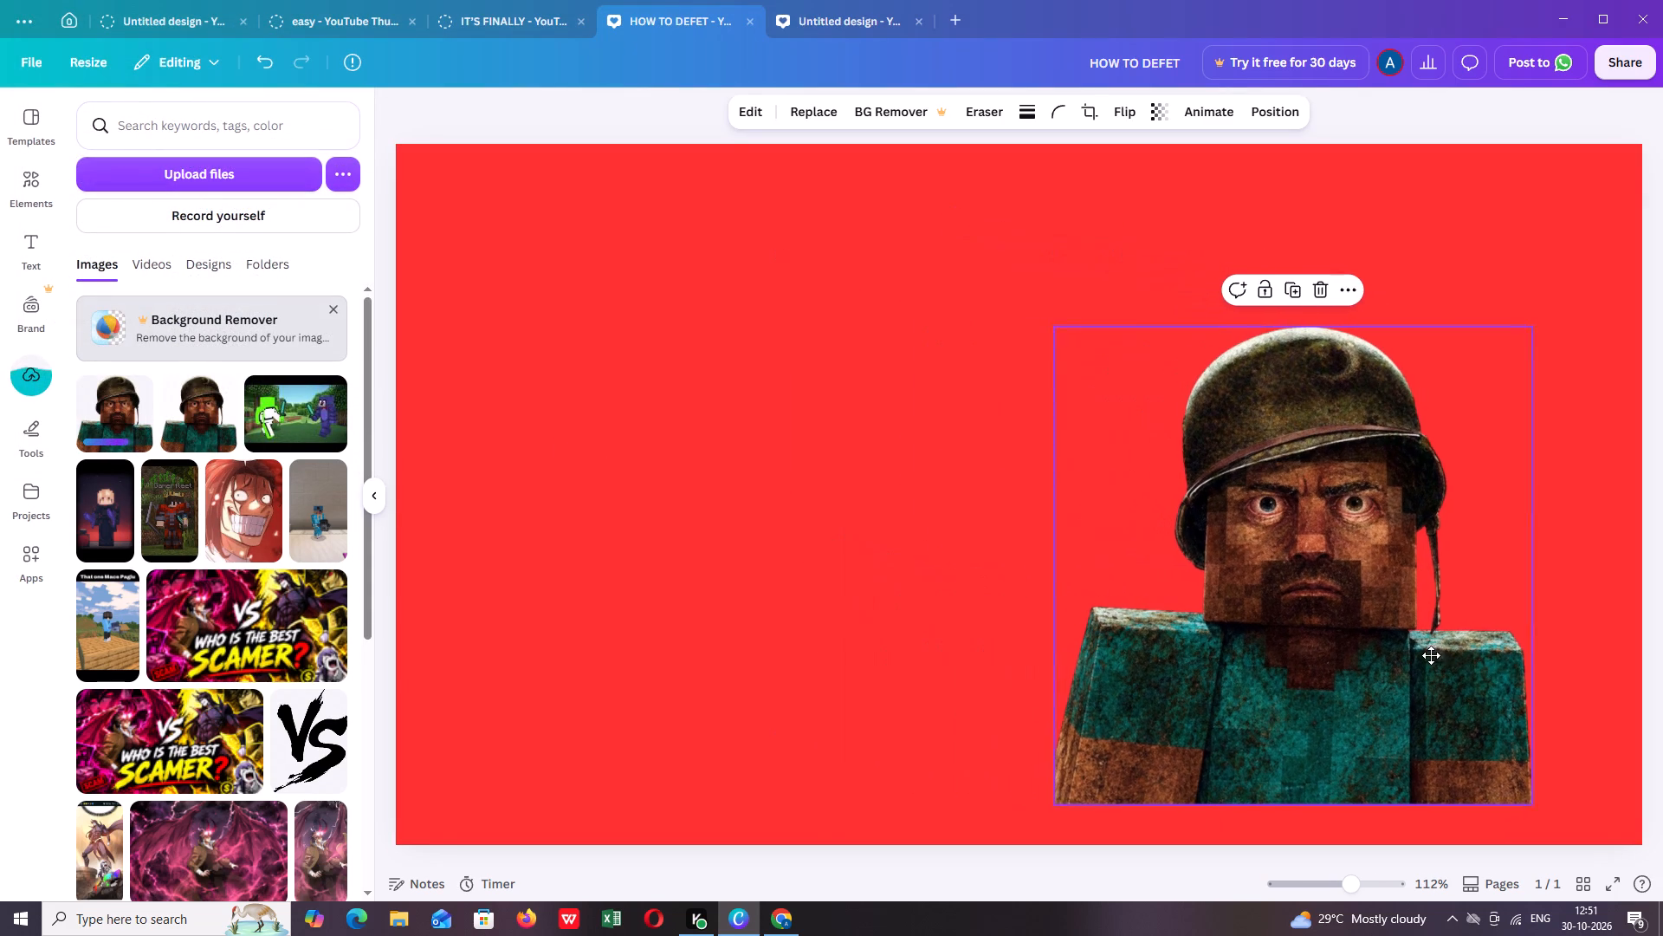
drag(1431, 655, 1509, 676)
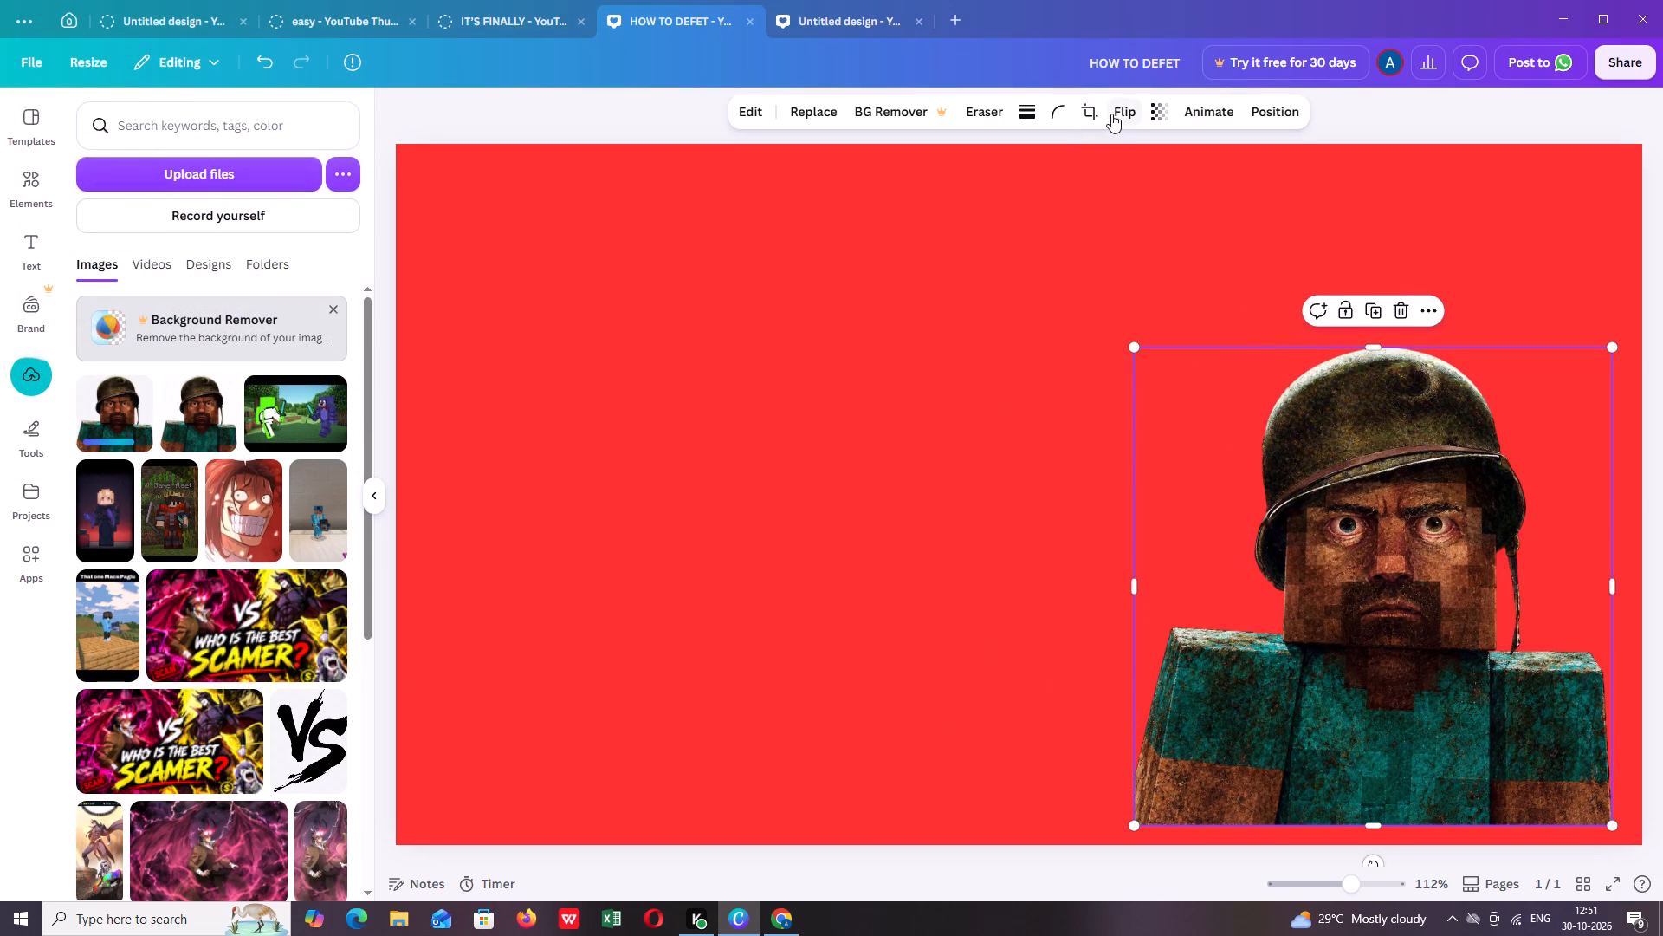
click(1115, 114)
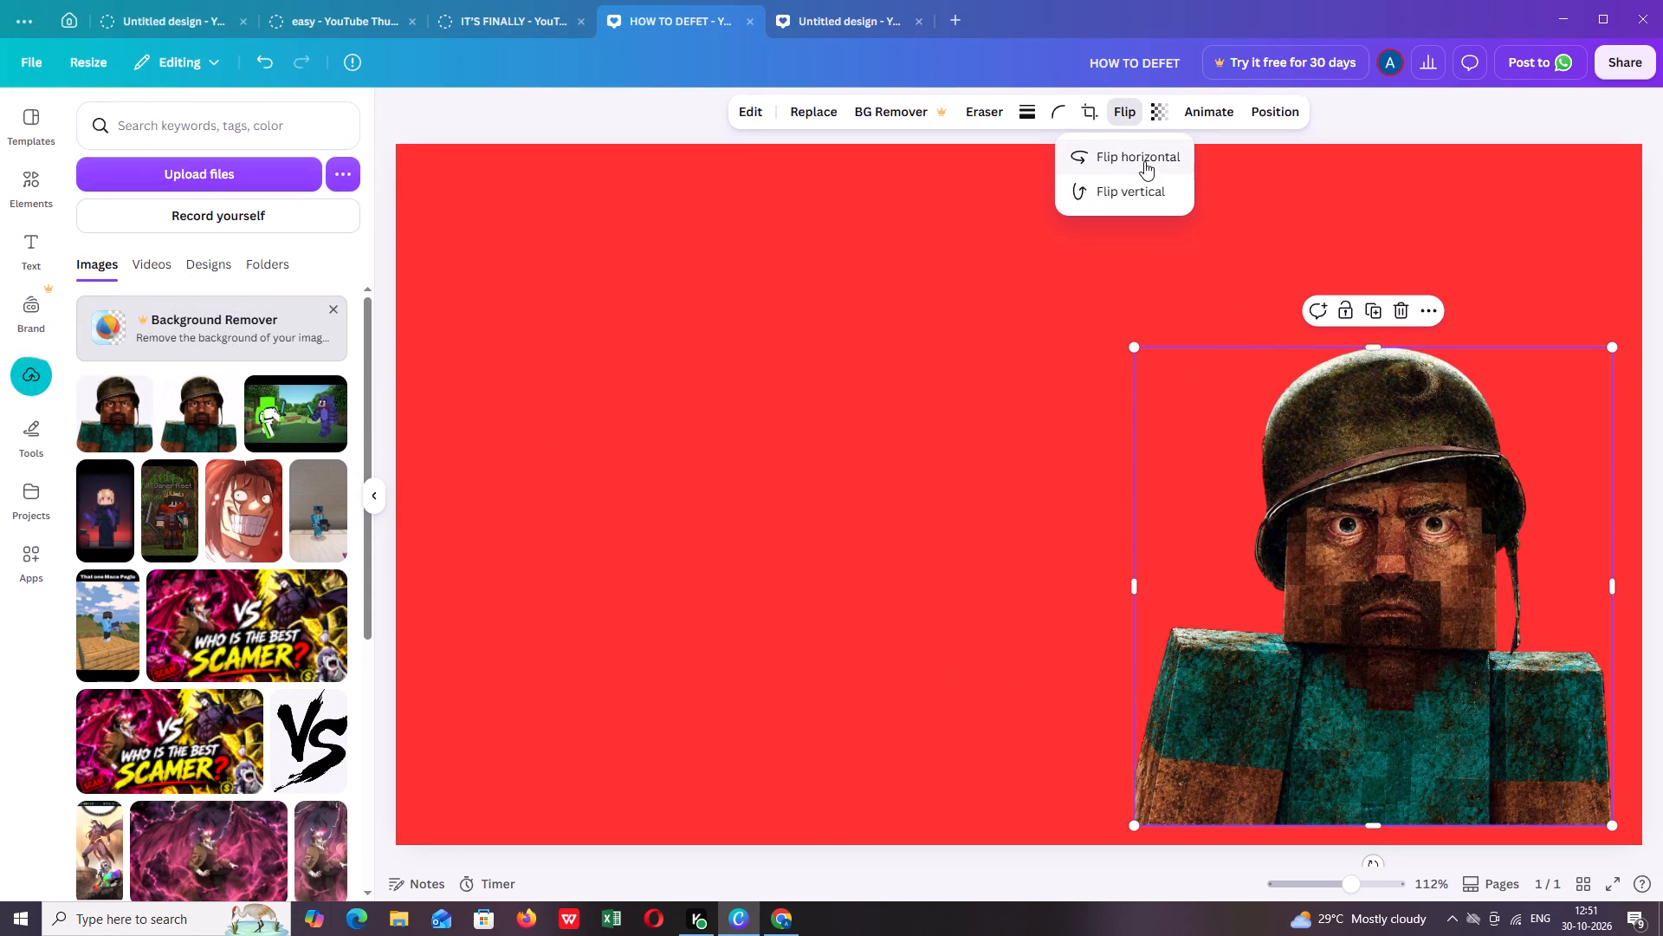
click(1144, 161)
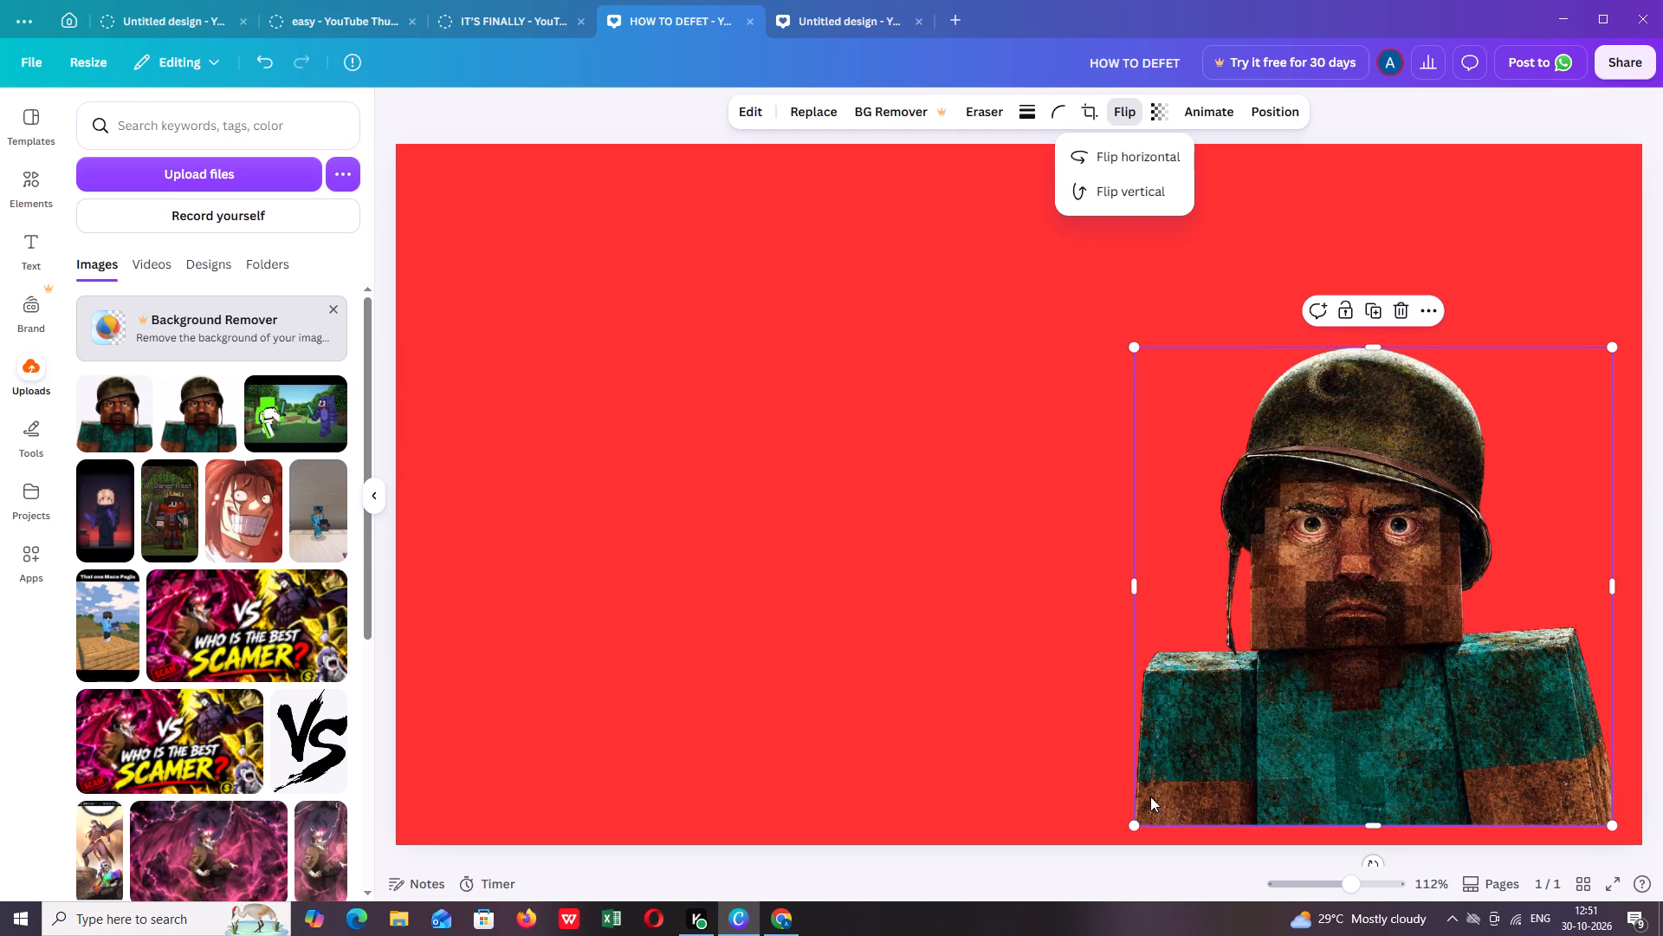
drag(1138, 822, 1123, 841)
drag(1336, 571, 1361, 573)
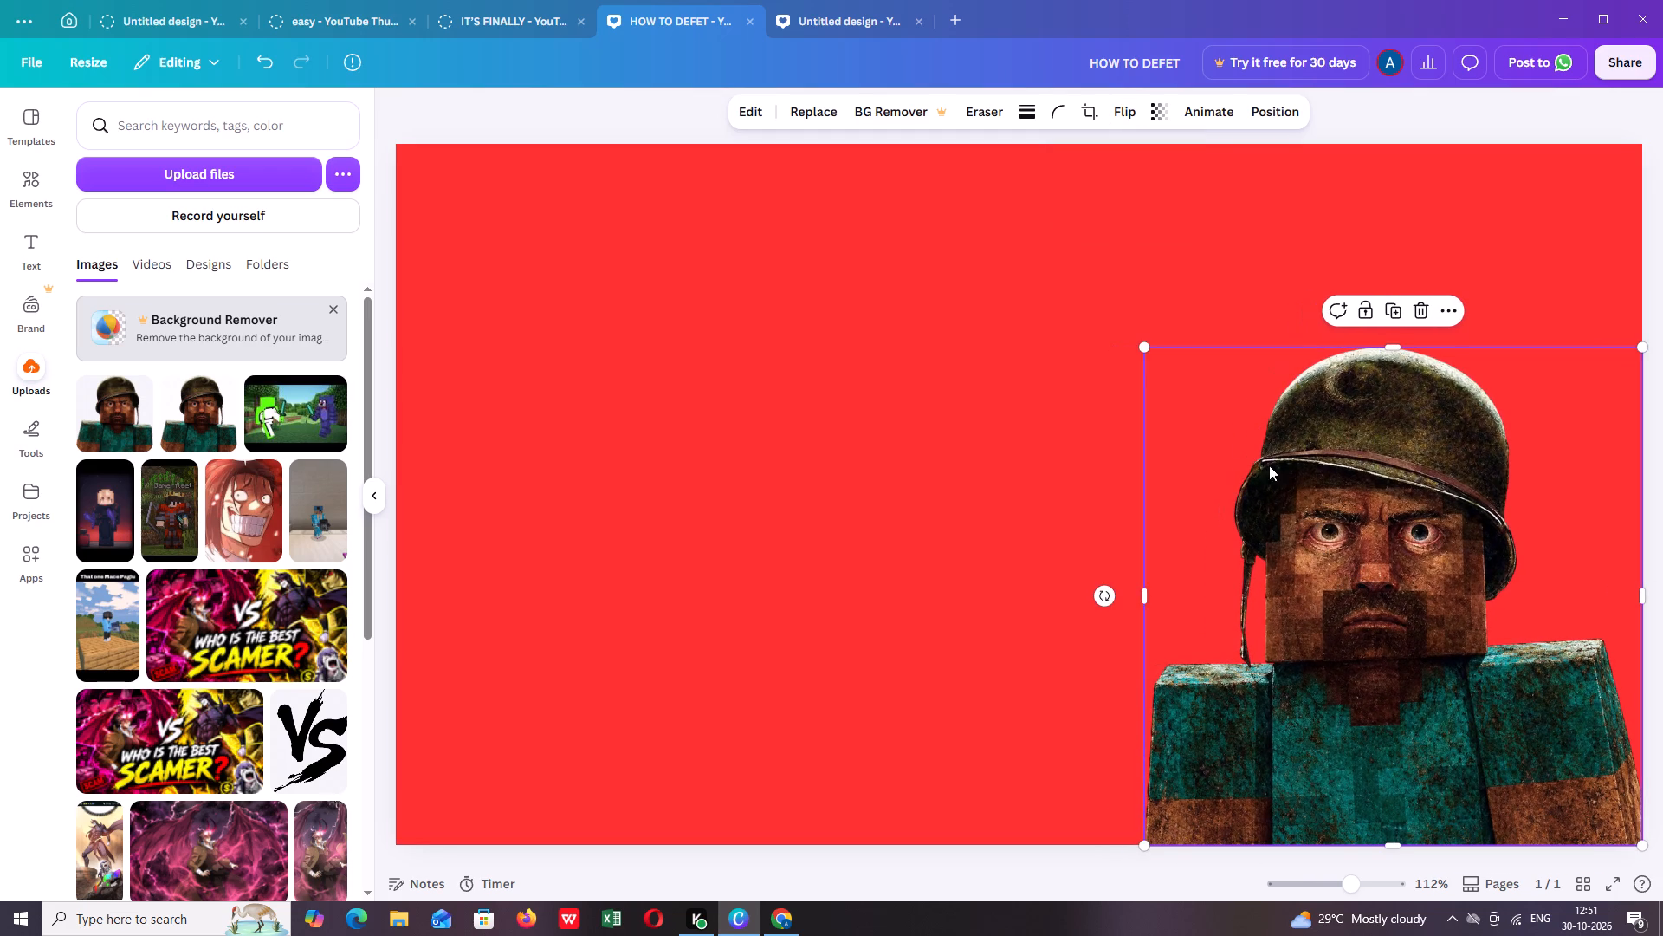
drag(1146, 345, 1068, 205)
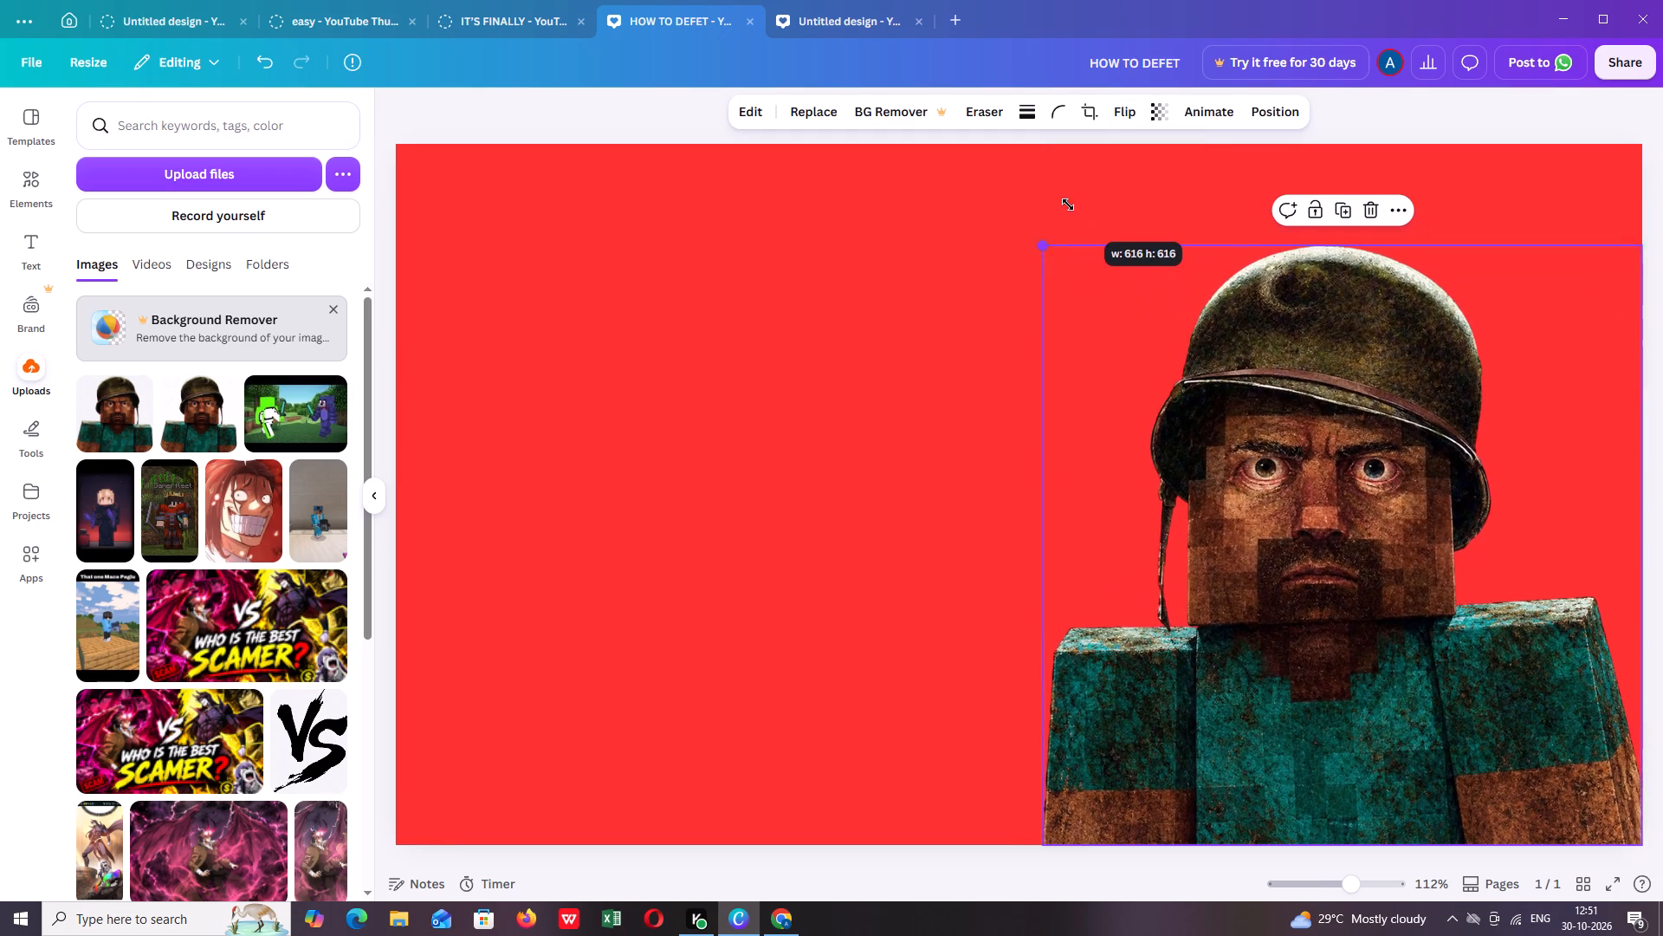
drag(1068, 205, 1067, 205)
click(948, 427)
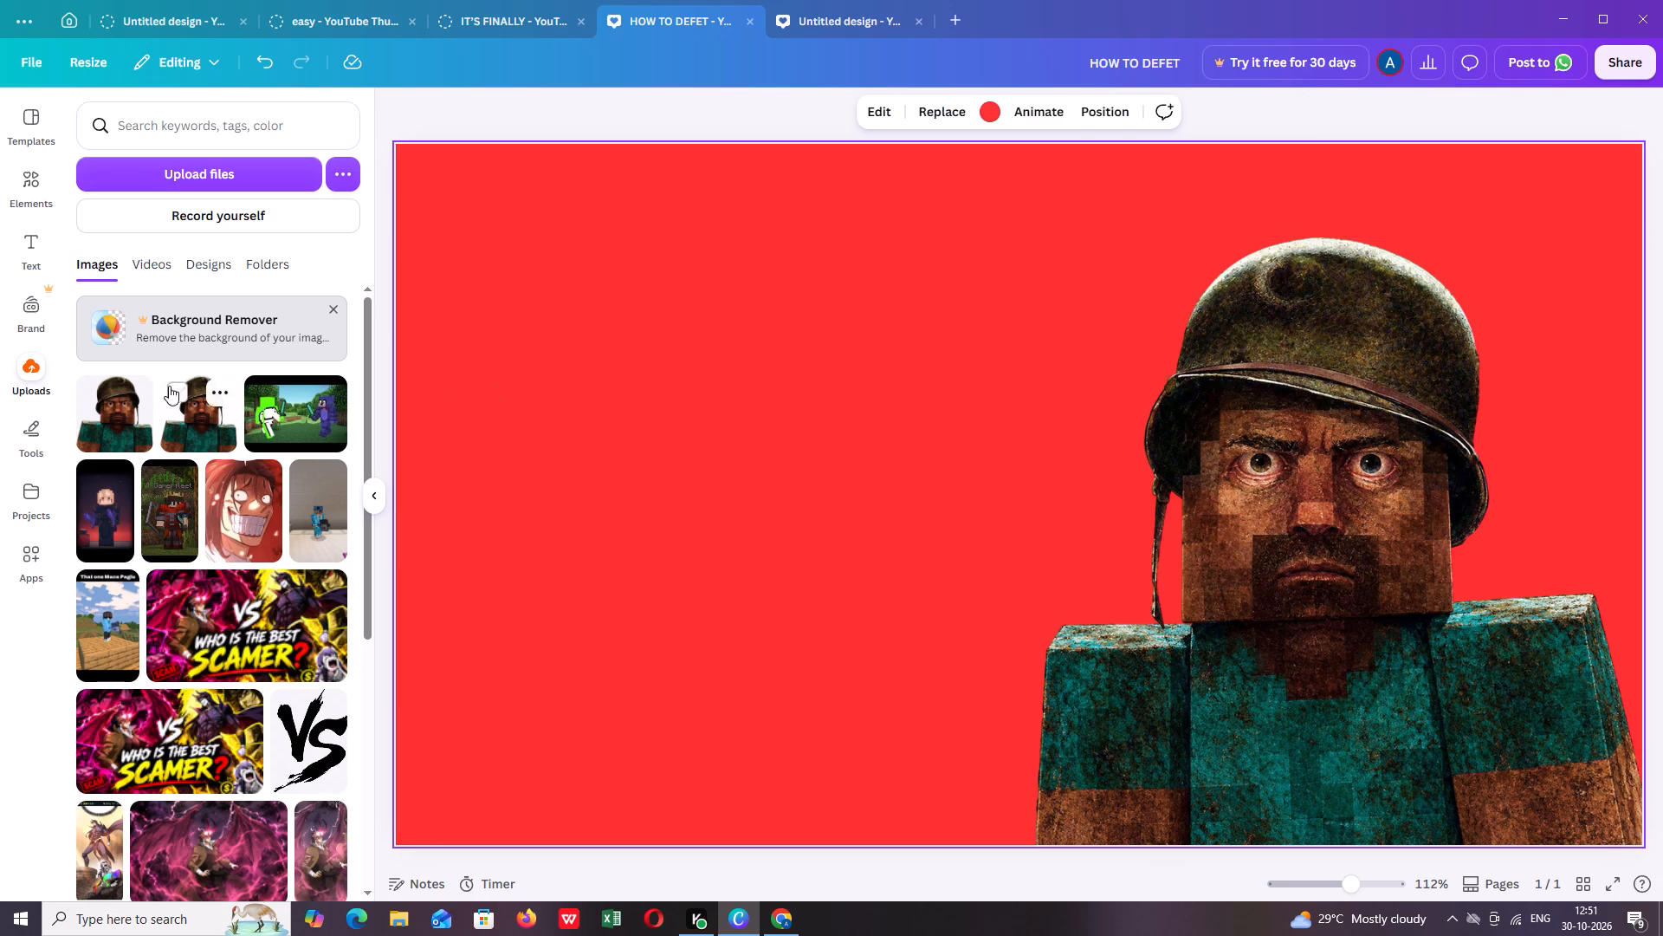
Upload the image "150px-Sulfur_Cube_JE2_BE2" from the Pictures folder.
click(178, 176)
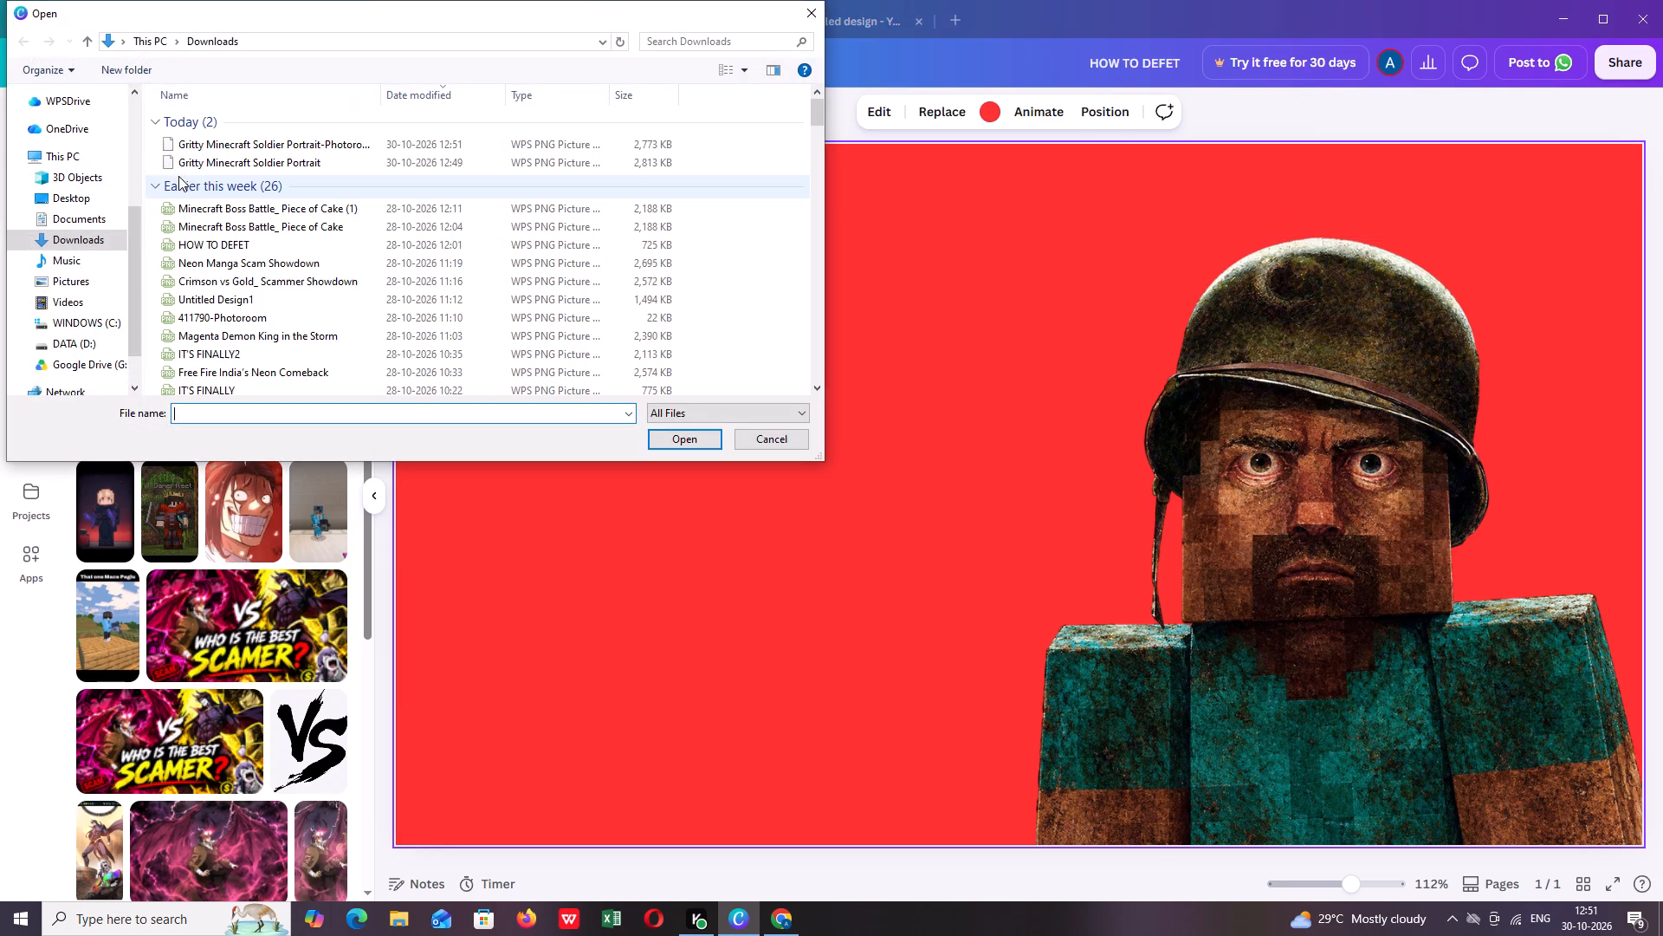
click(85, 283)
scroll(409, 302, up, 1)
scroll(414, 302, down, 3)
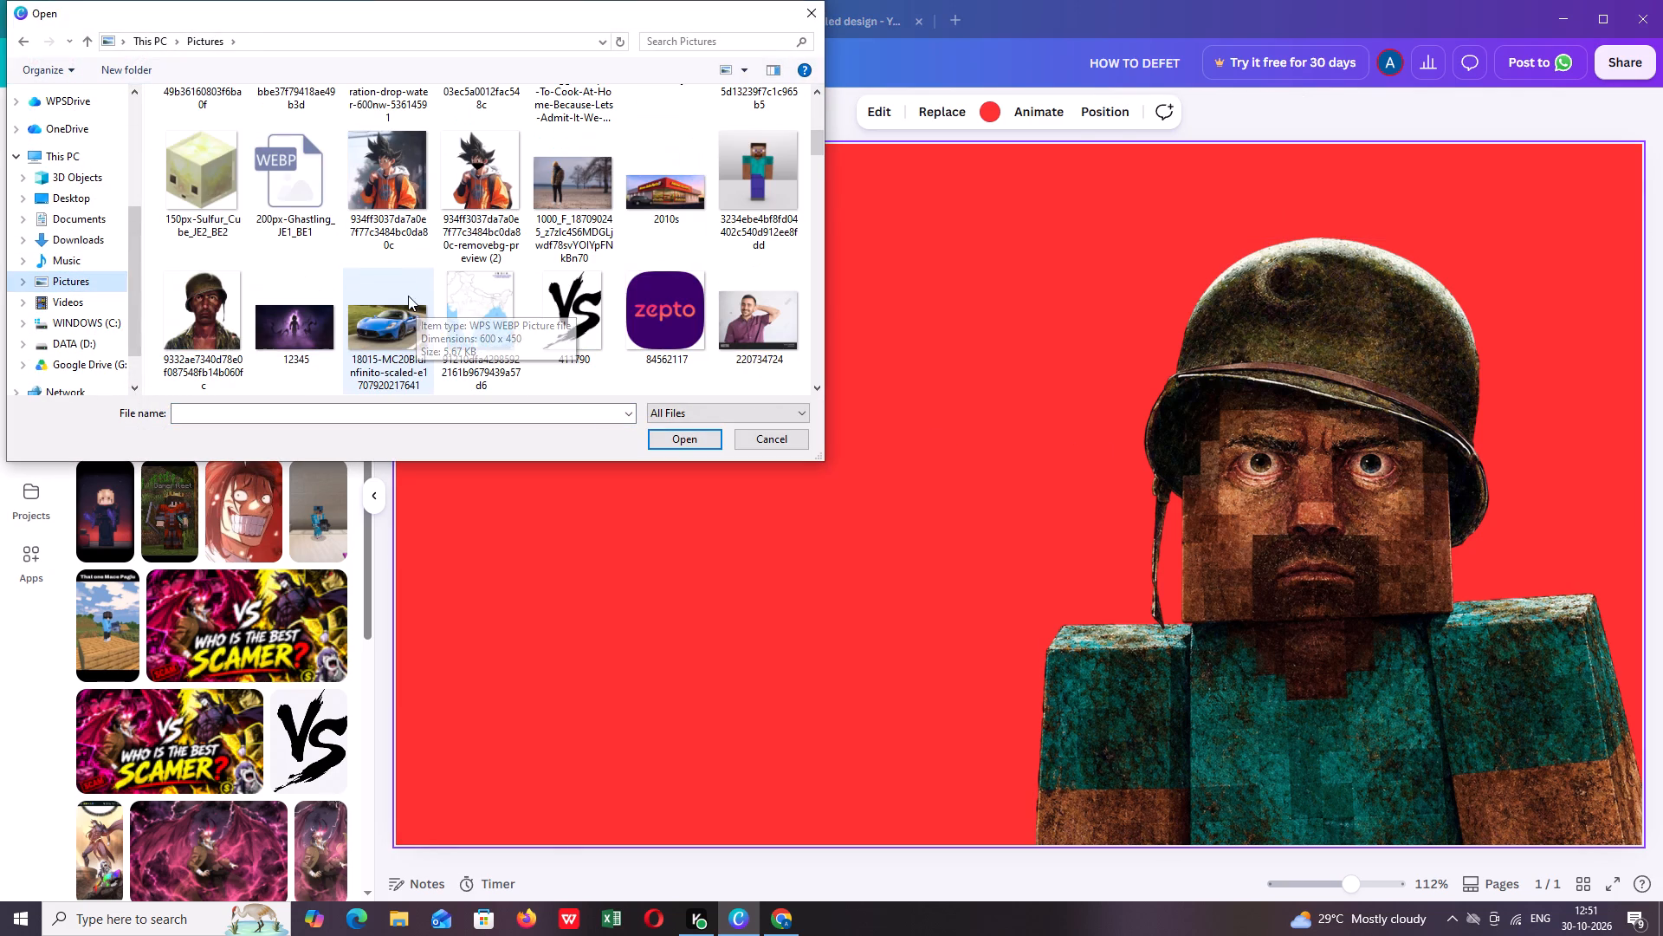
click(197, 185)
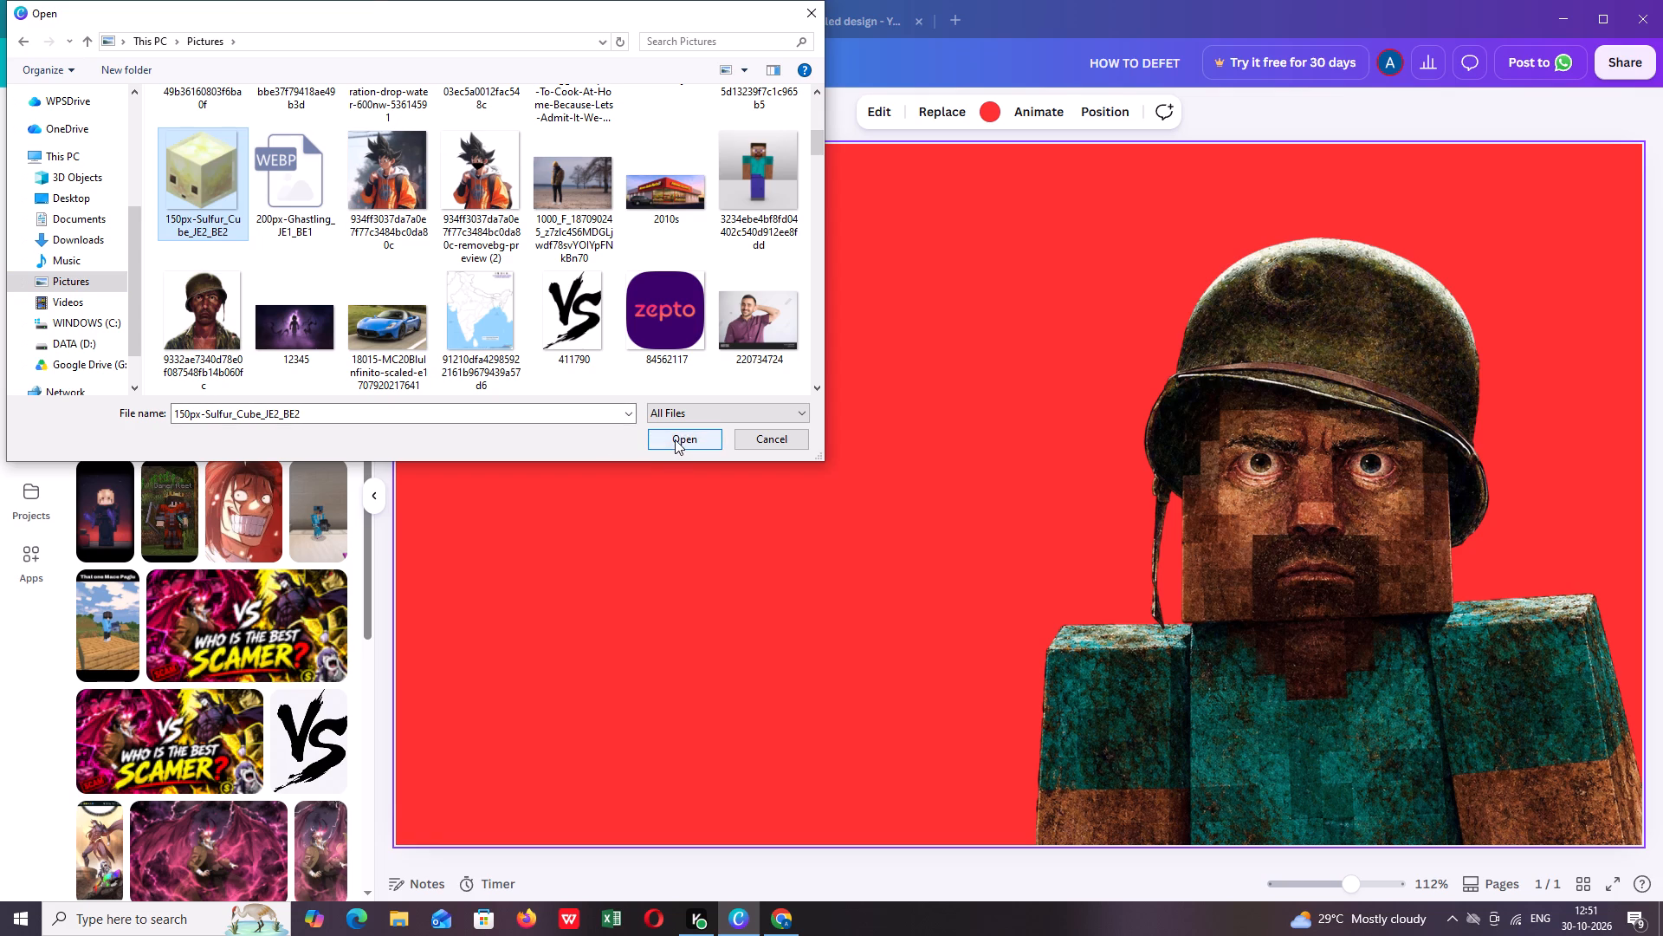
click(675, 439)
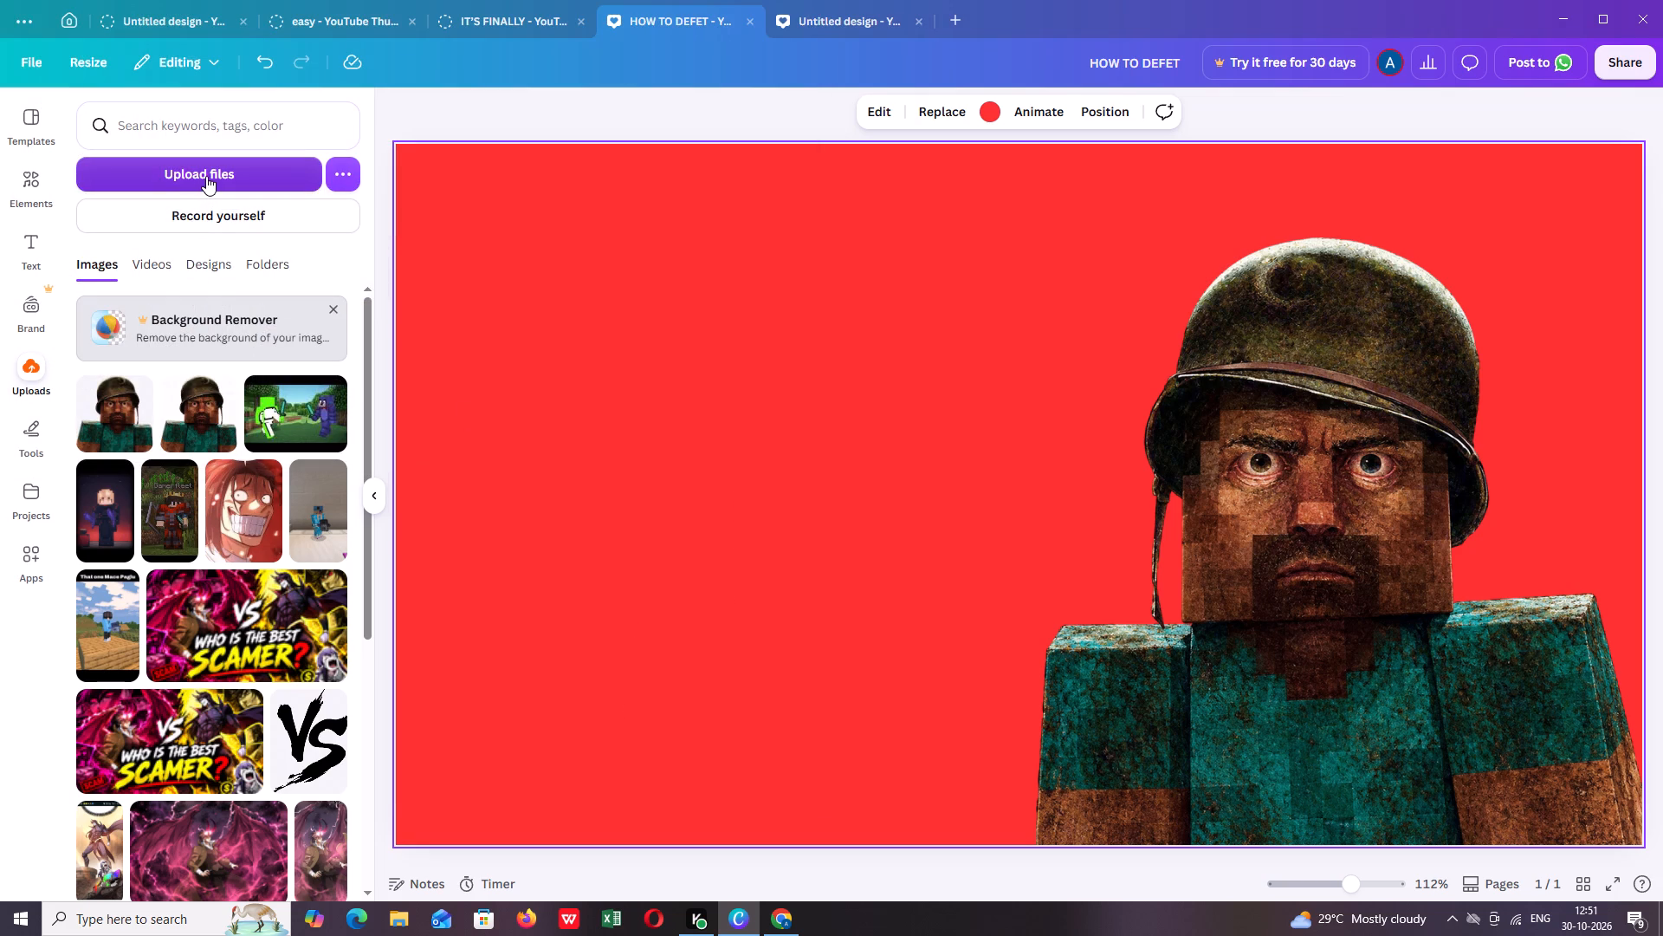
Upload the green slime head with black sunglasses, named "images", from the Pictures folder.
click(207, 175)
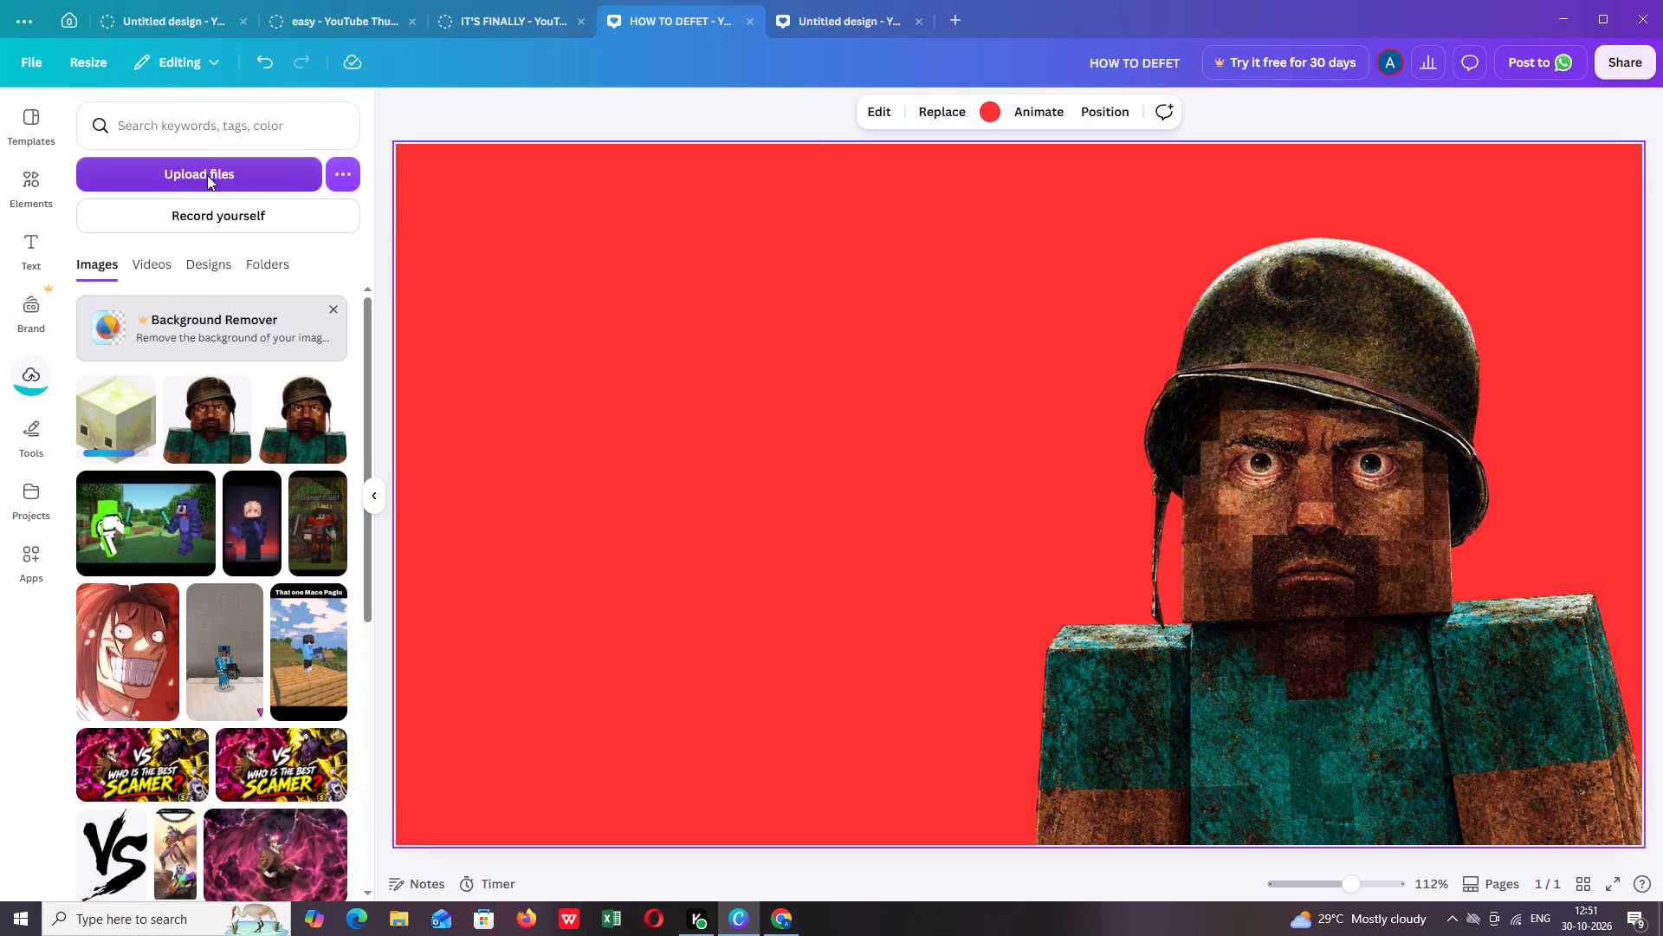
scroll(436, 293, up, 1)
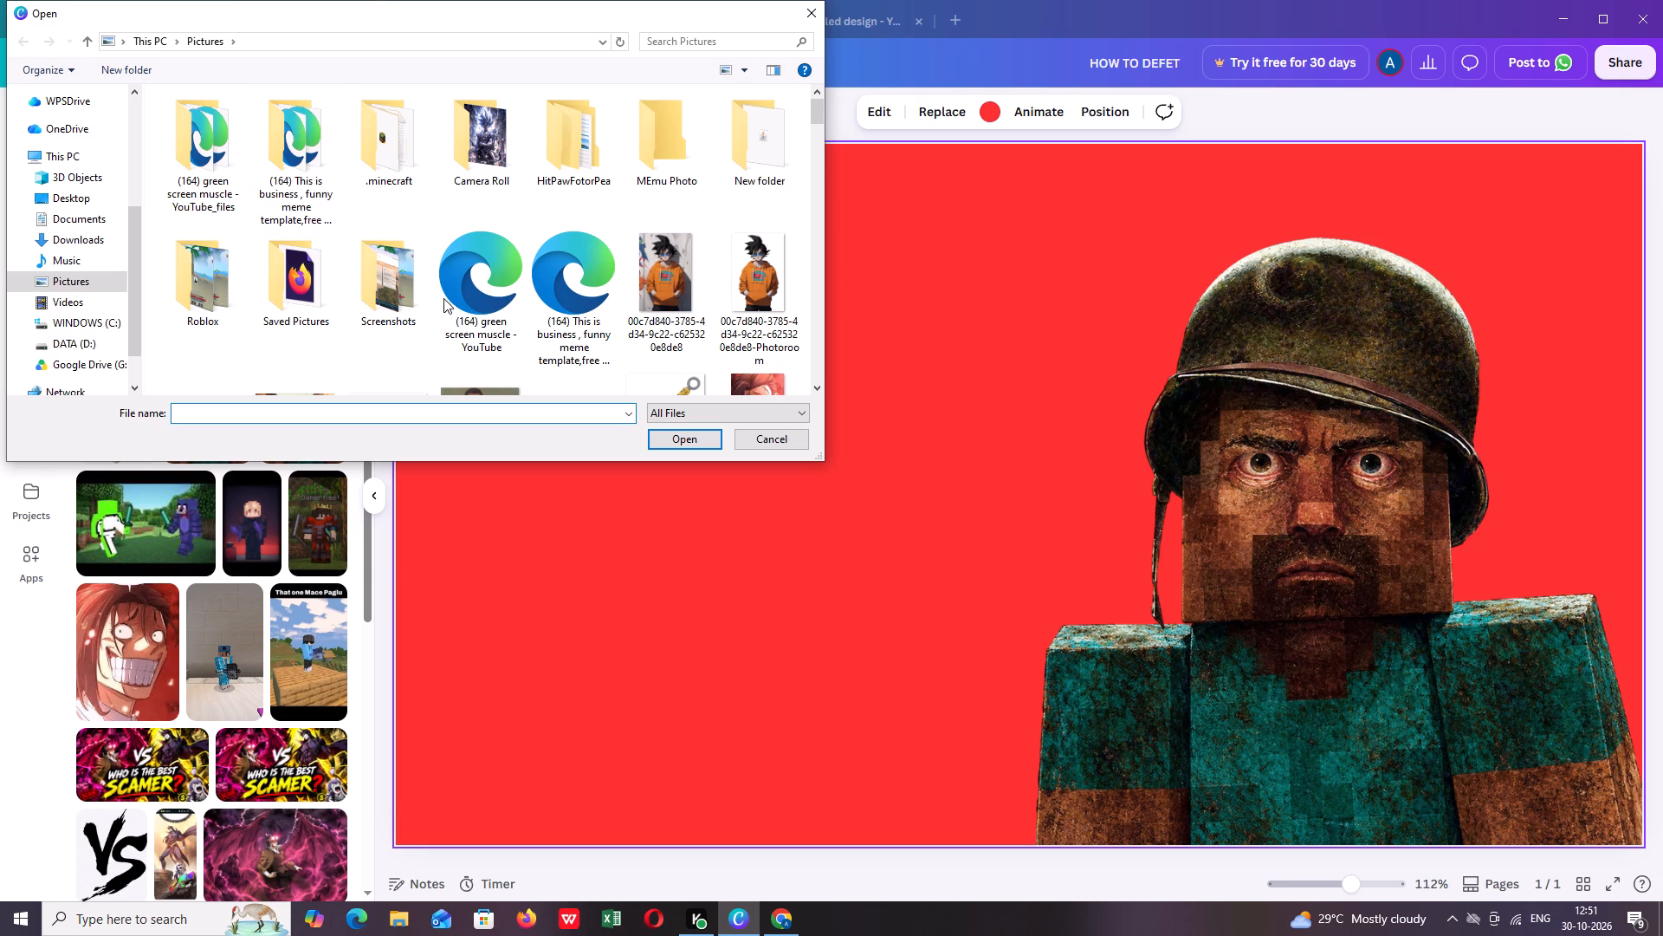
scroll(469, 289, down, 3)
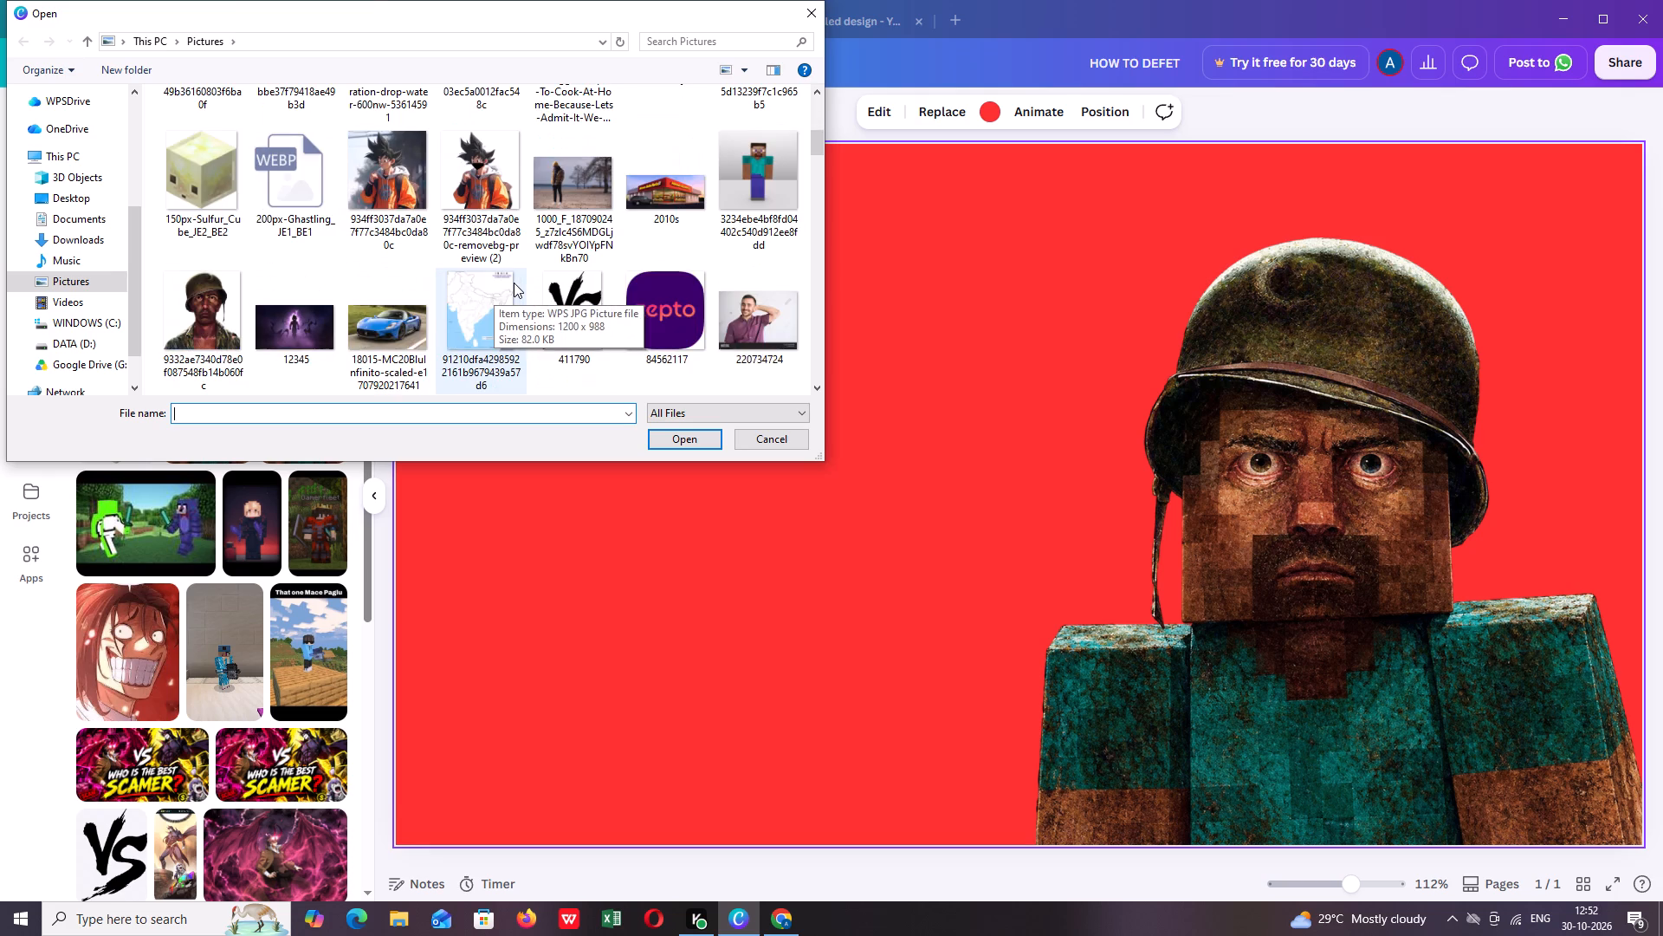
scroll(514, 283, down, 3)
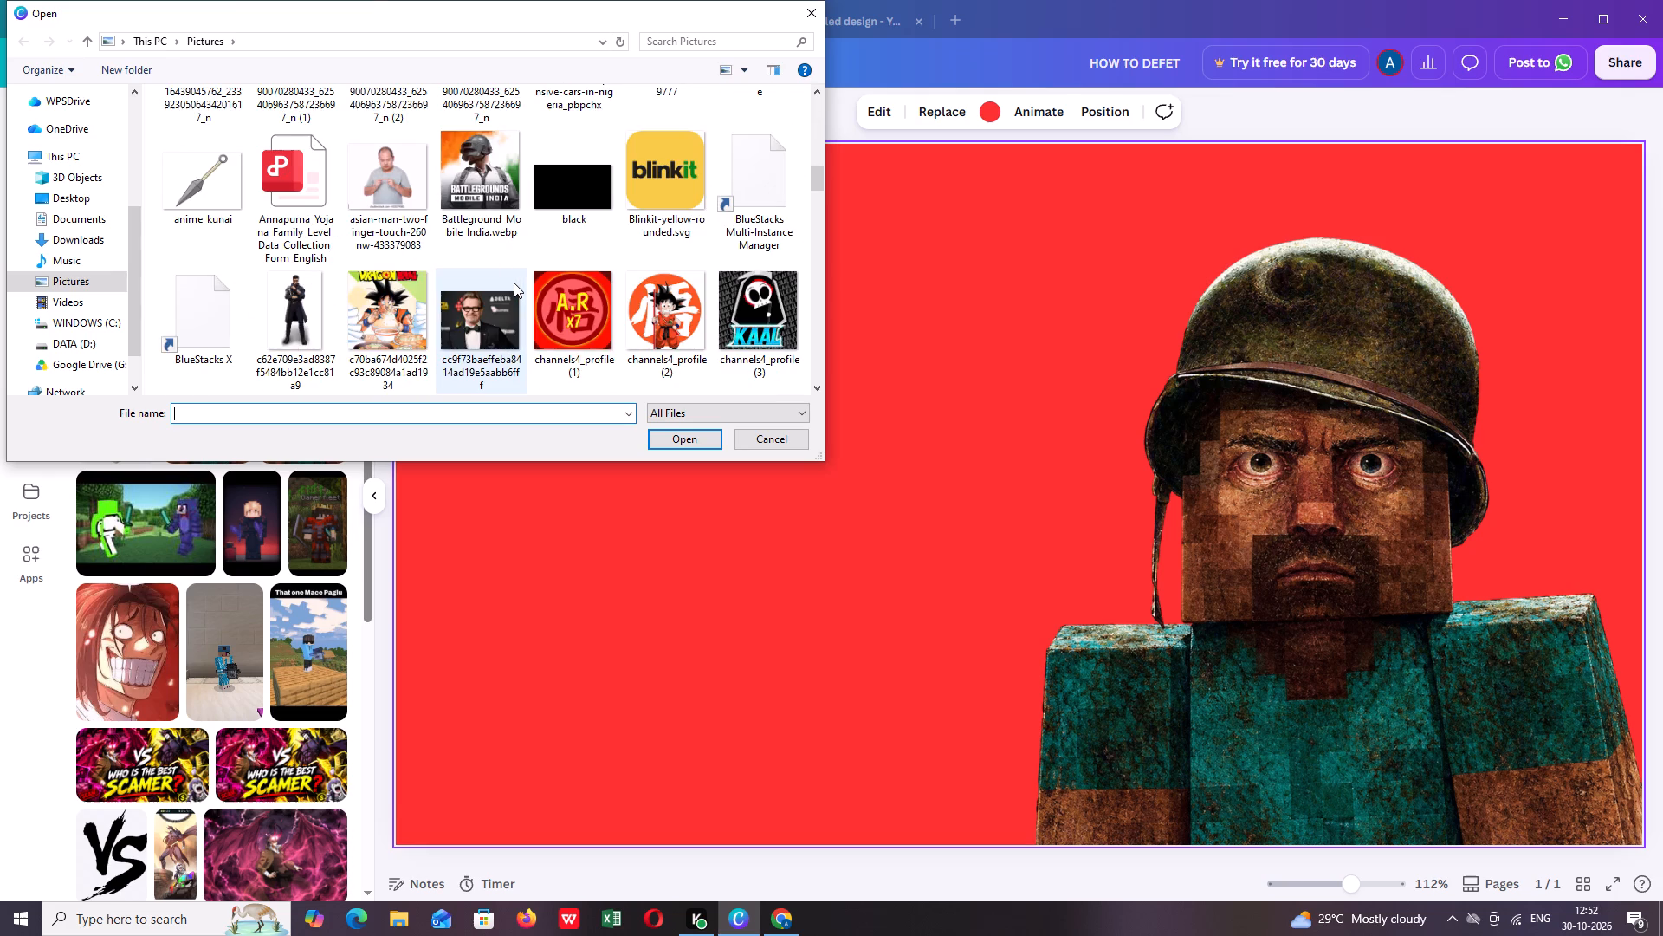
scroll(514, 283, down, 3)
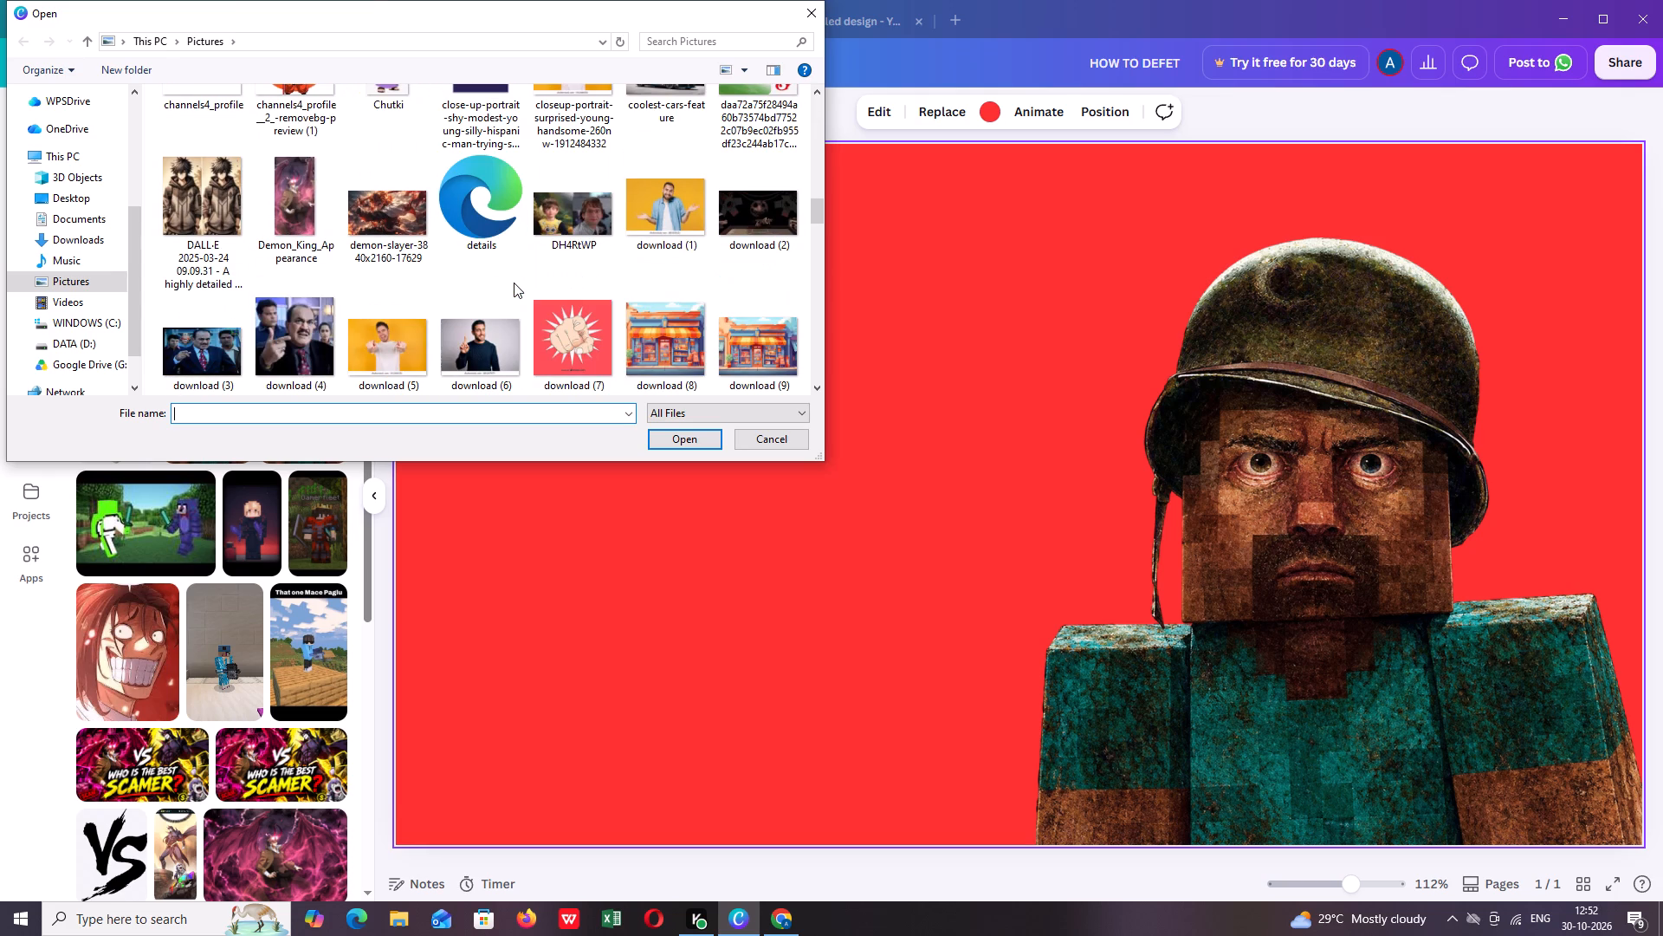
scroll(514, 283, down, 3)
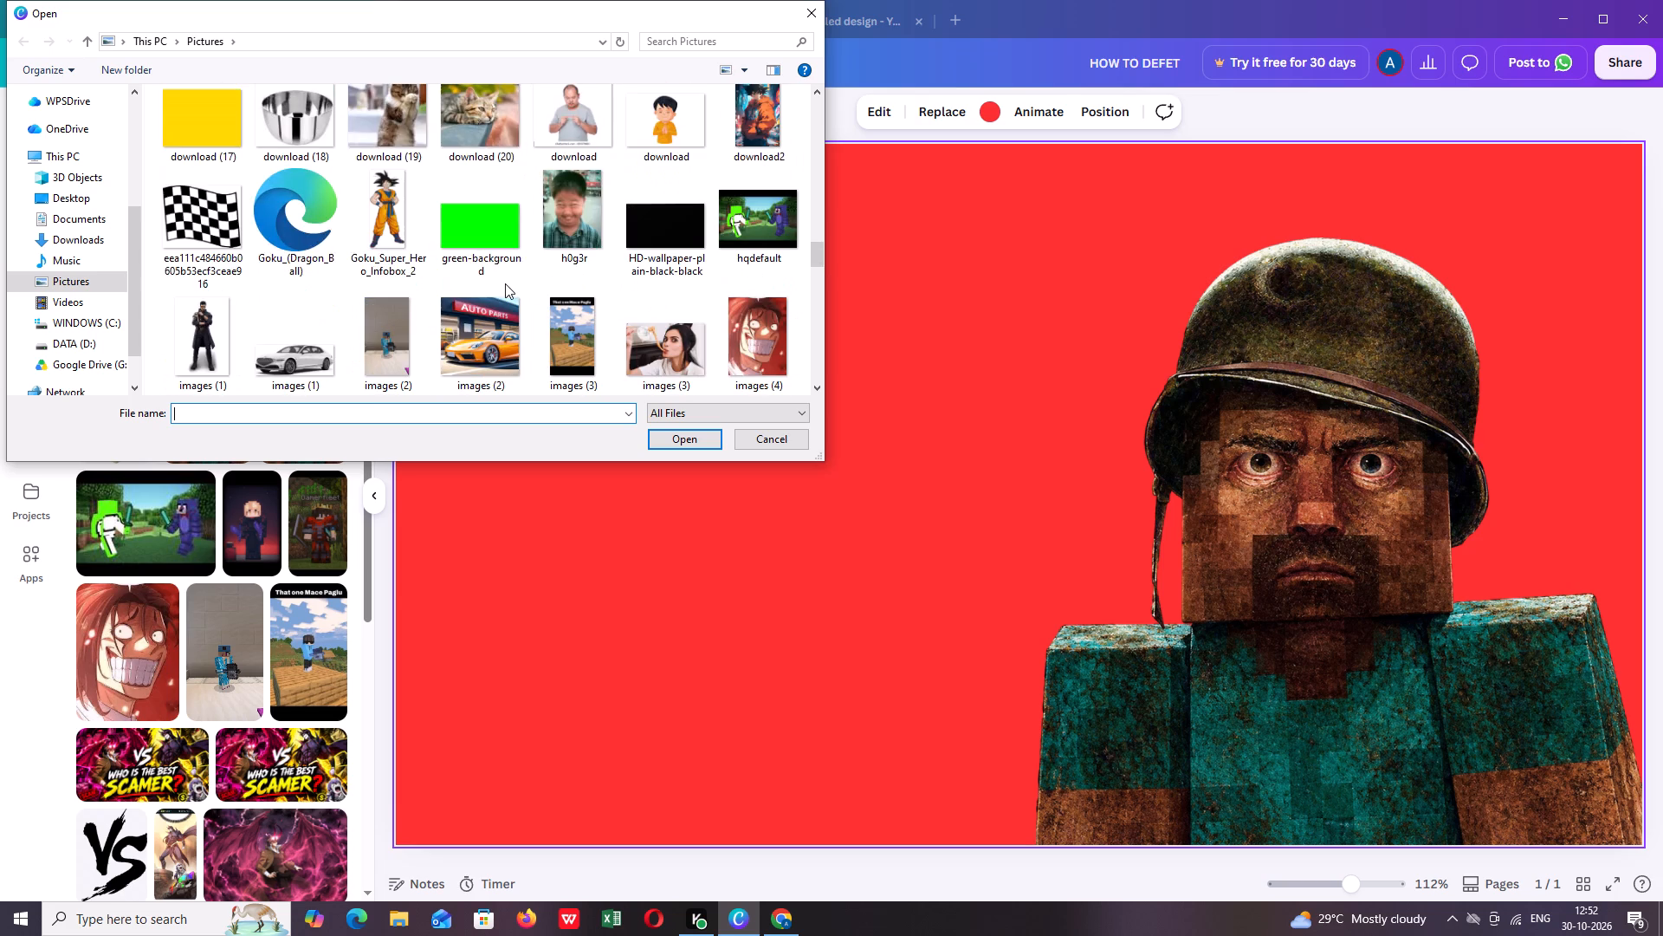
scroll(505, 283, down, 2)
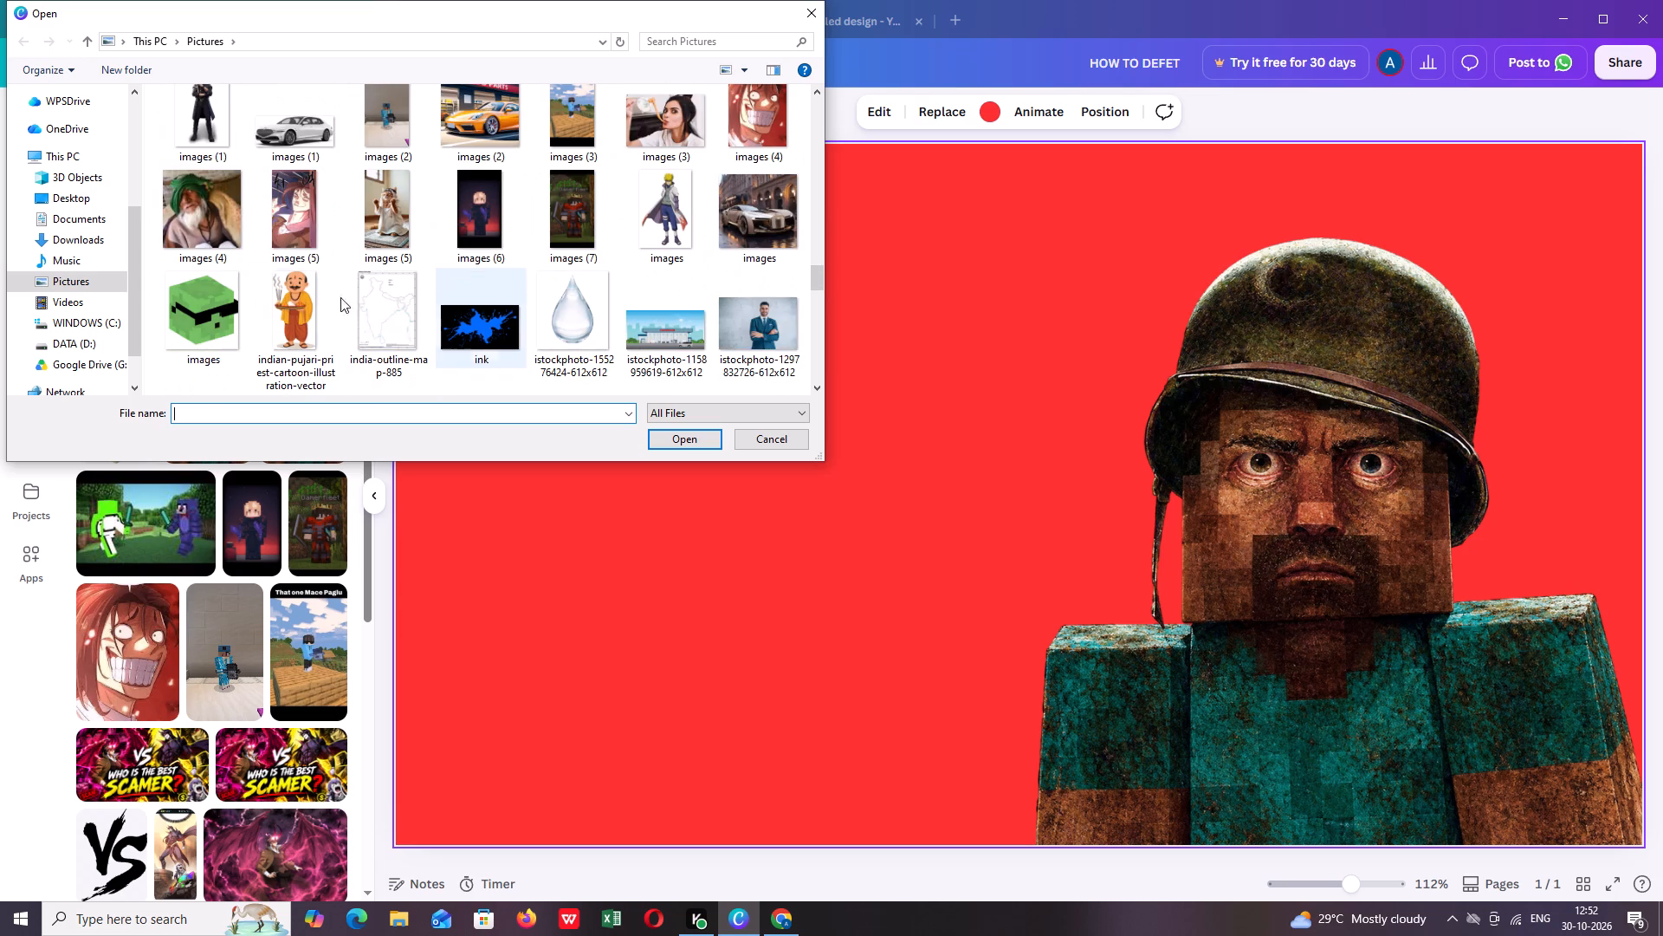
click(236, 304)
click(690, 440)
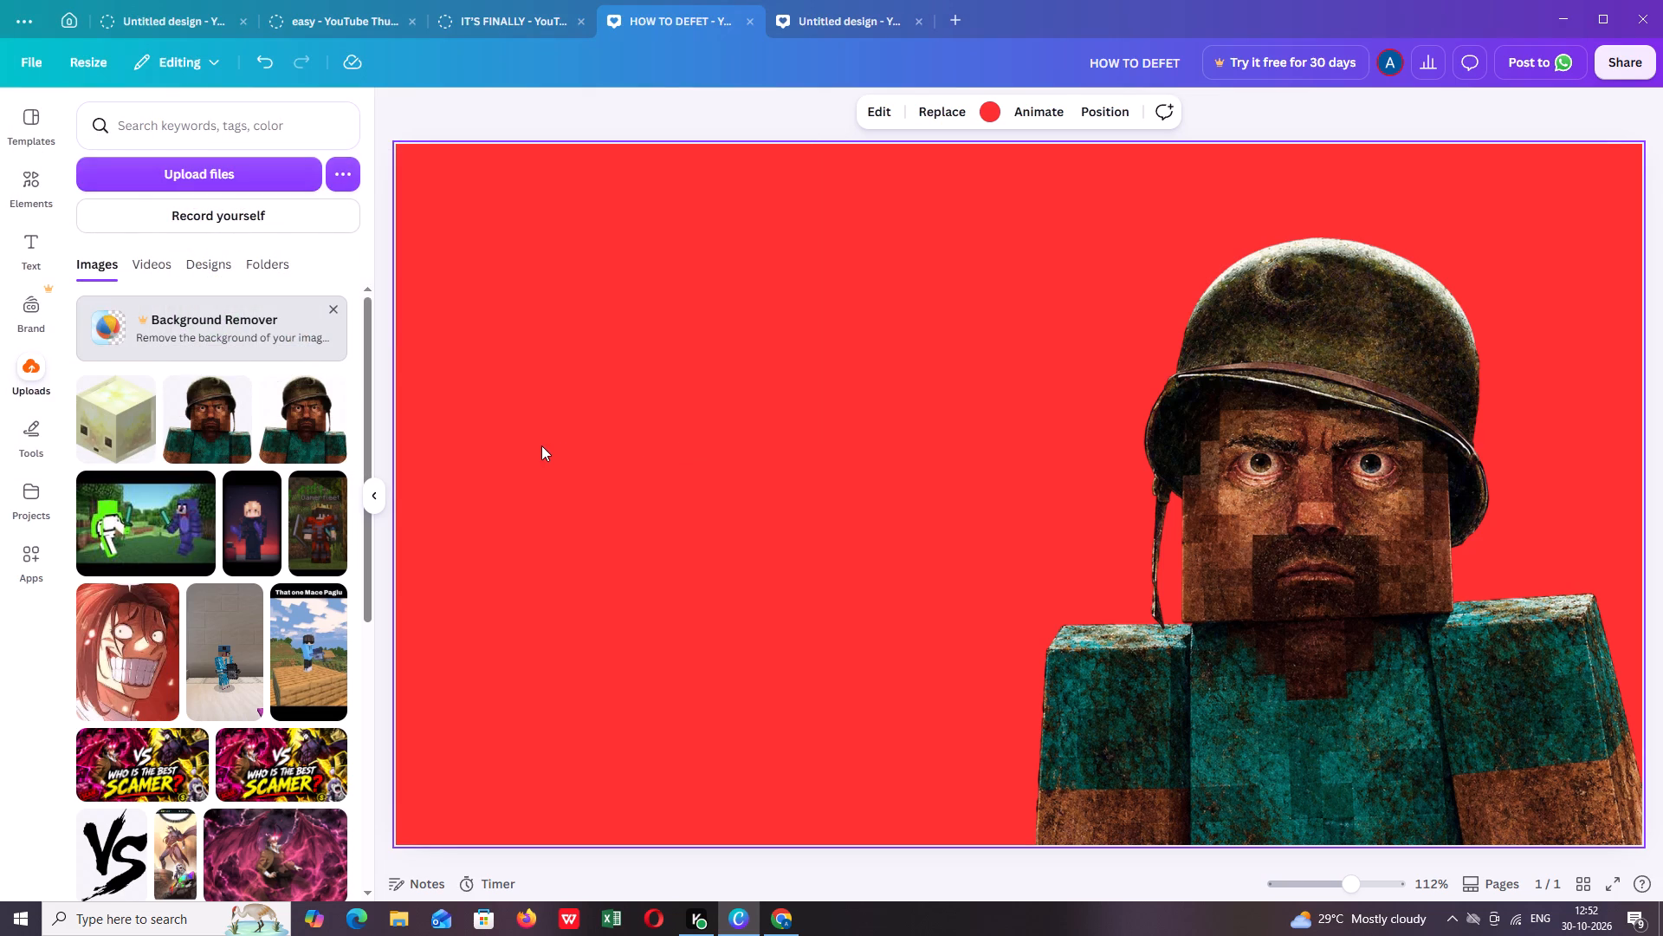
Browse the whole Pictures folder in the upload dialog for another image to use in the thumbnail.
click(221, 176)
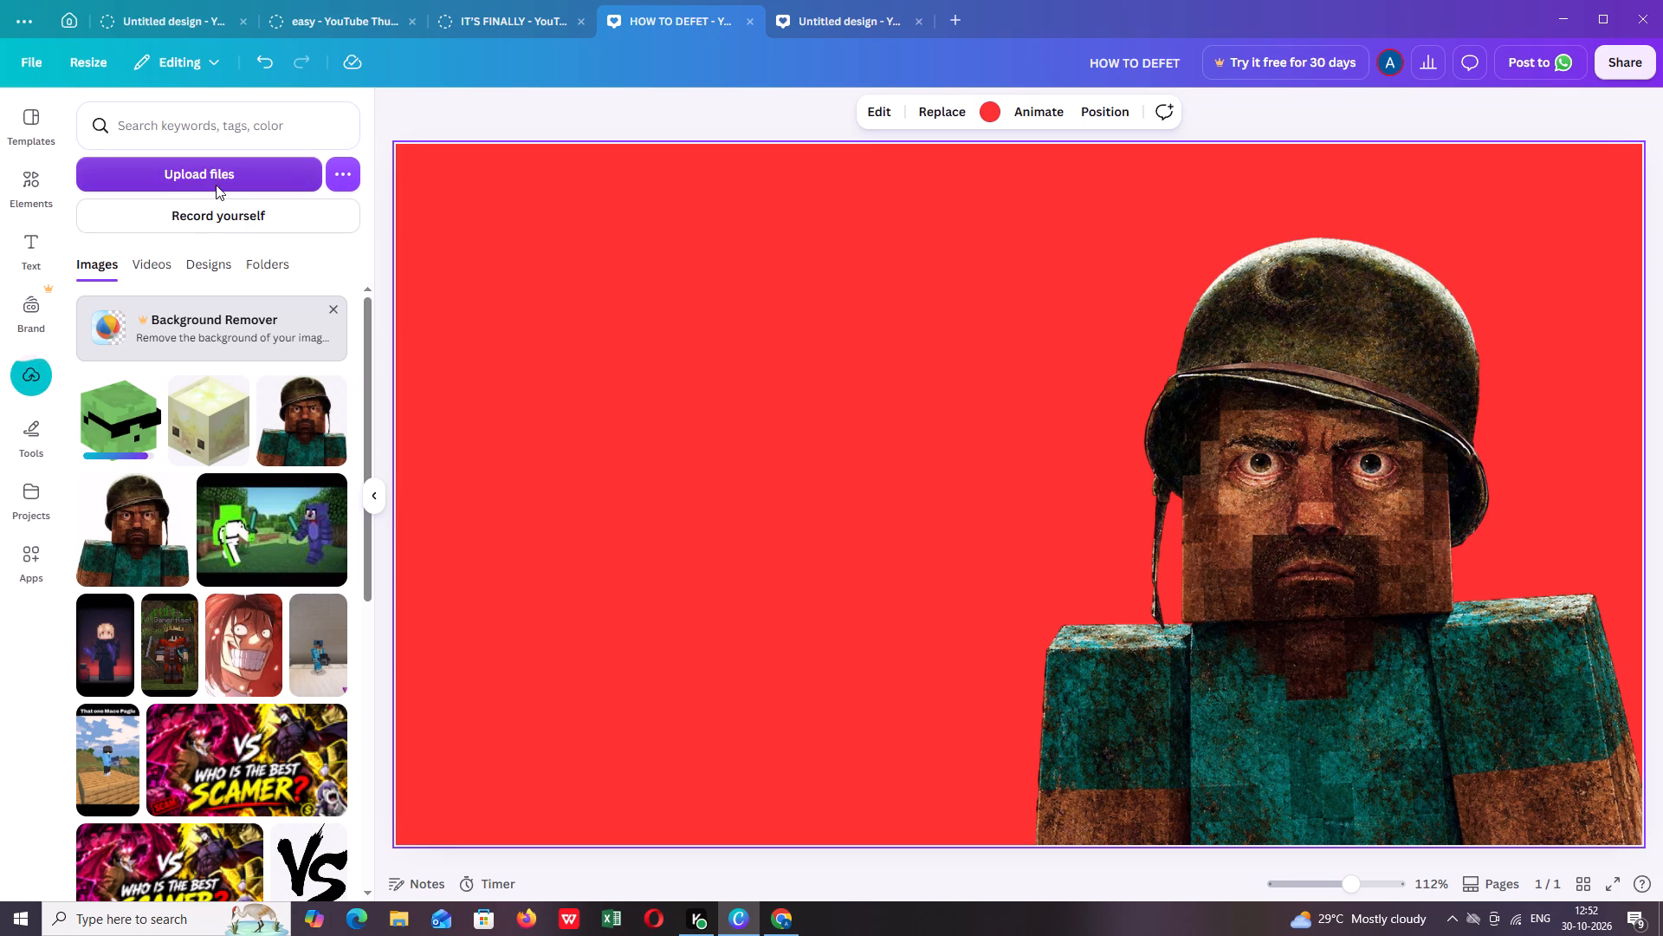
scroll(619, 272, down, 2)
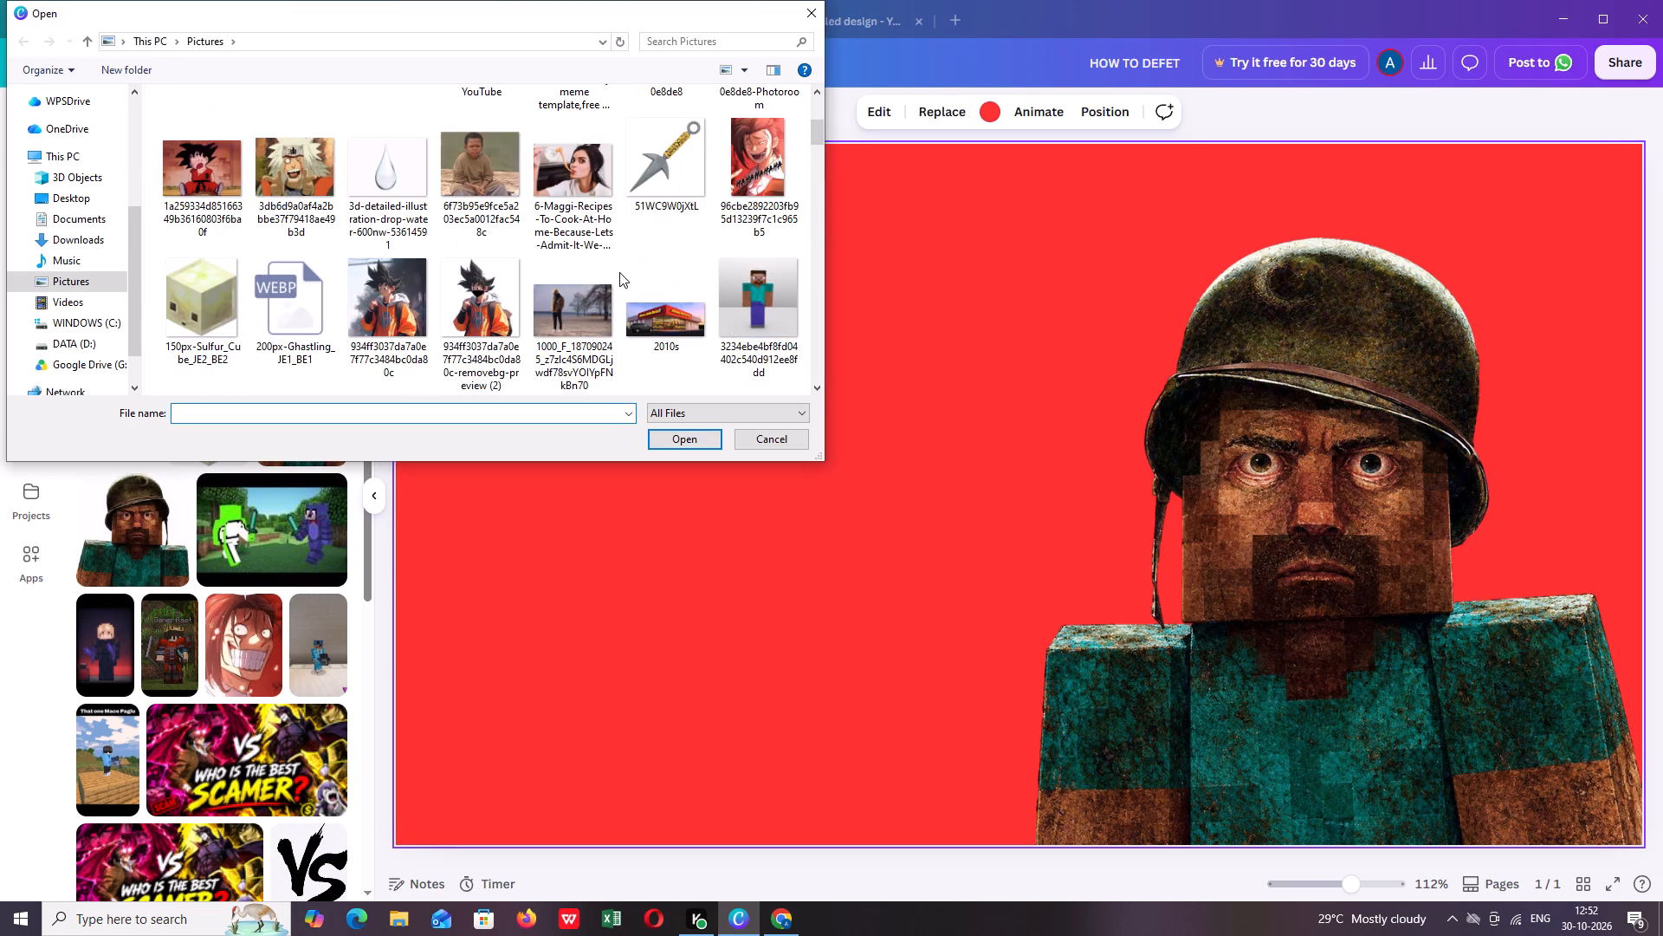
scroll(619, 272, down, 3)
scroll(619, 272, up, 1)
scroll(619, 272, down, 1)
scroll(619, 272, up, 1)
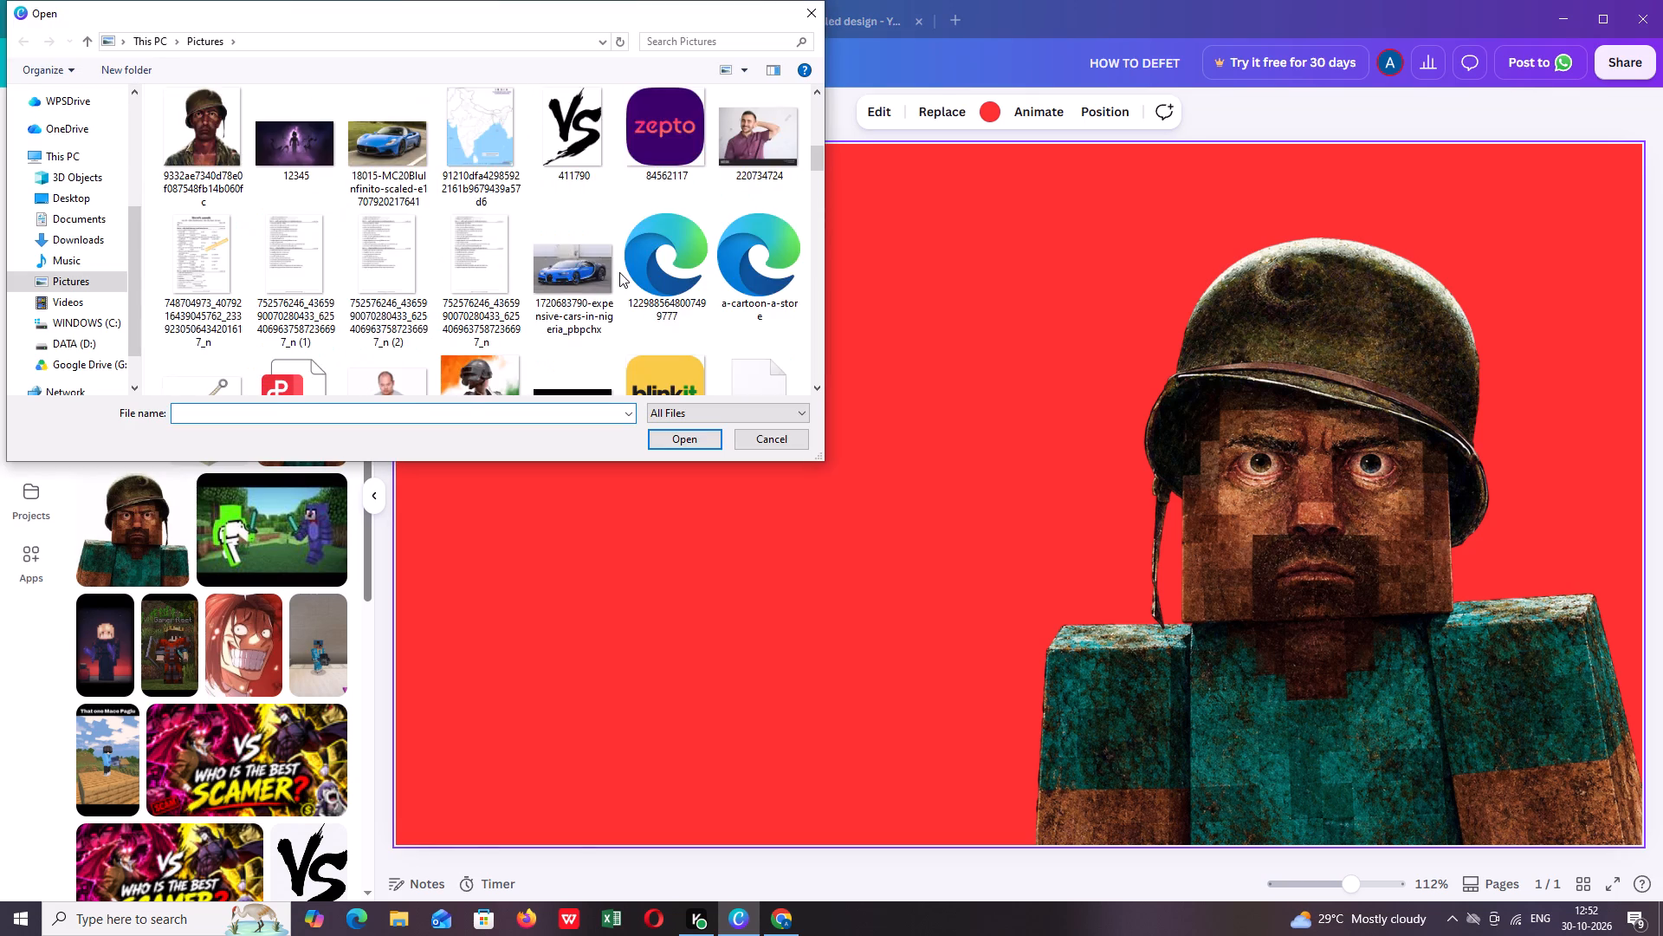
scroll(619, 272, down, 4)
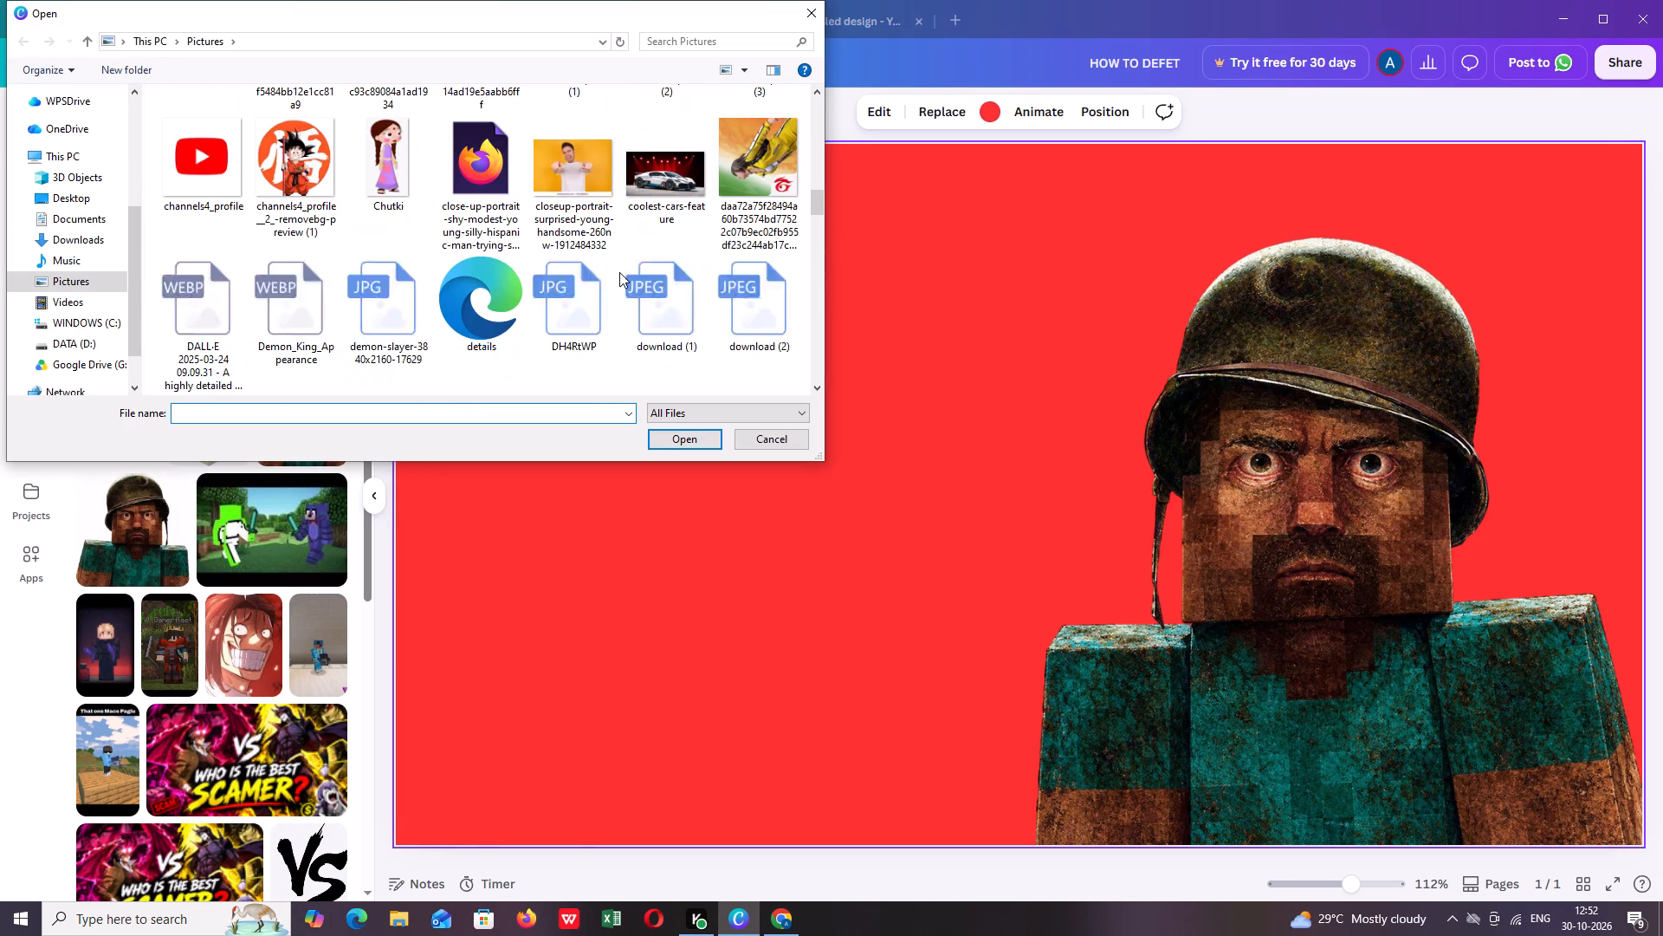
scroll(619, 272, down, 4)
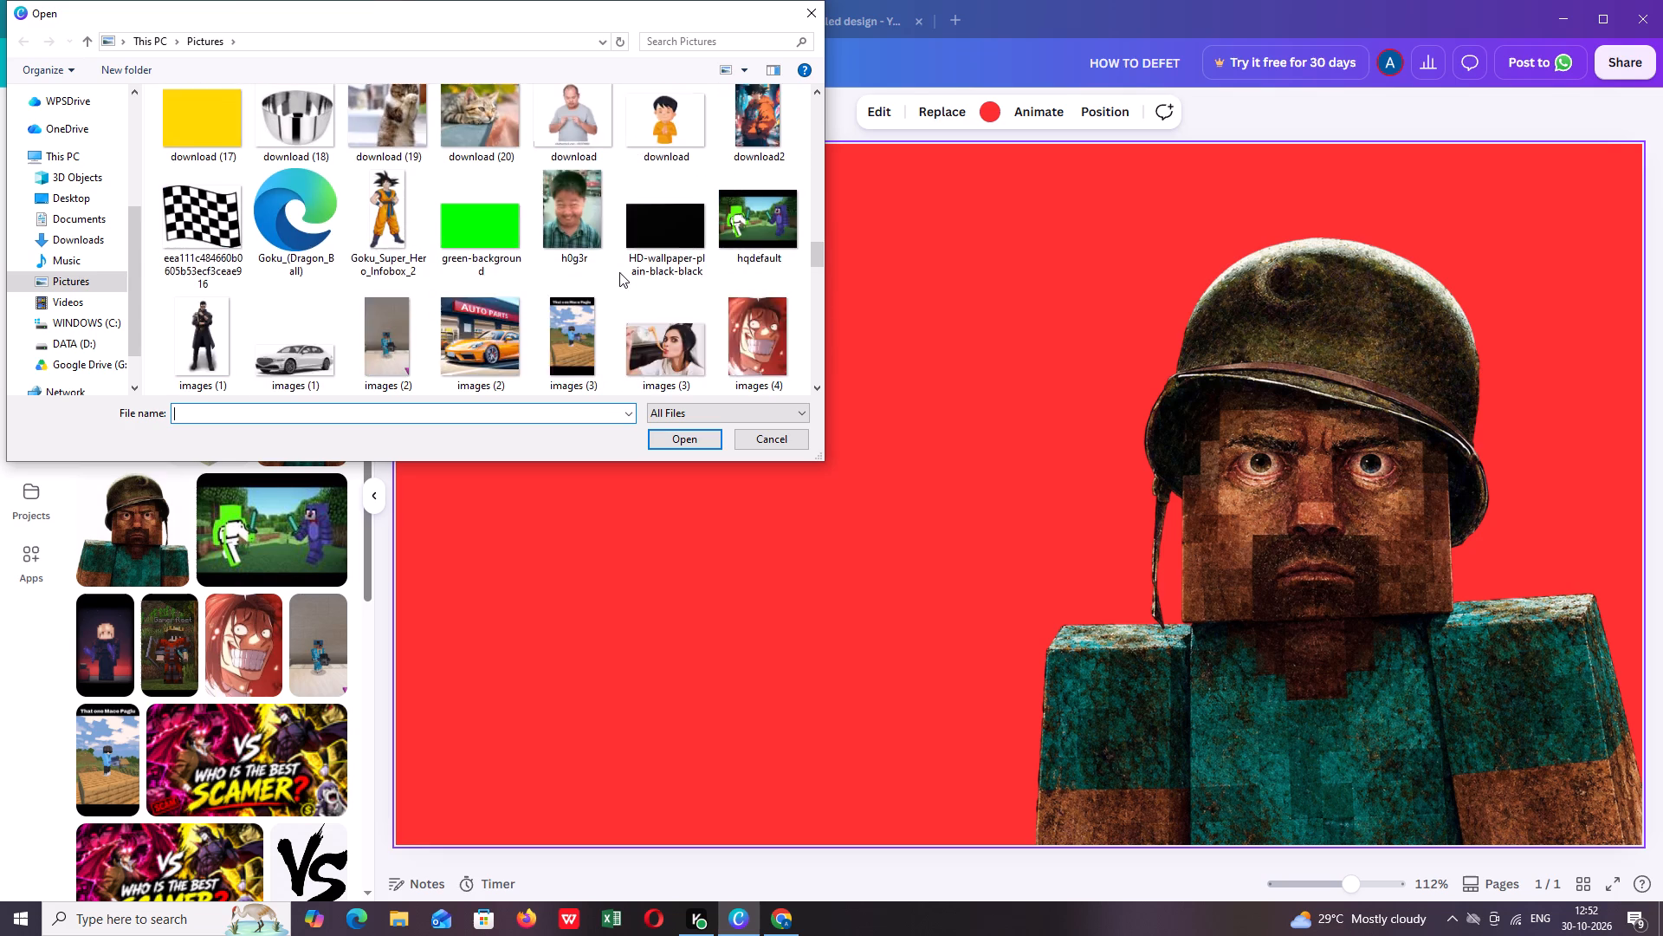
scroll(619, 272, down, 4)
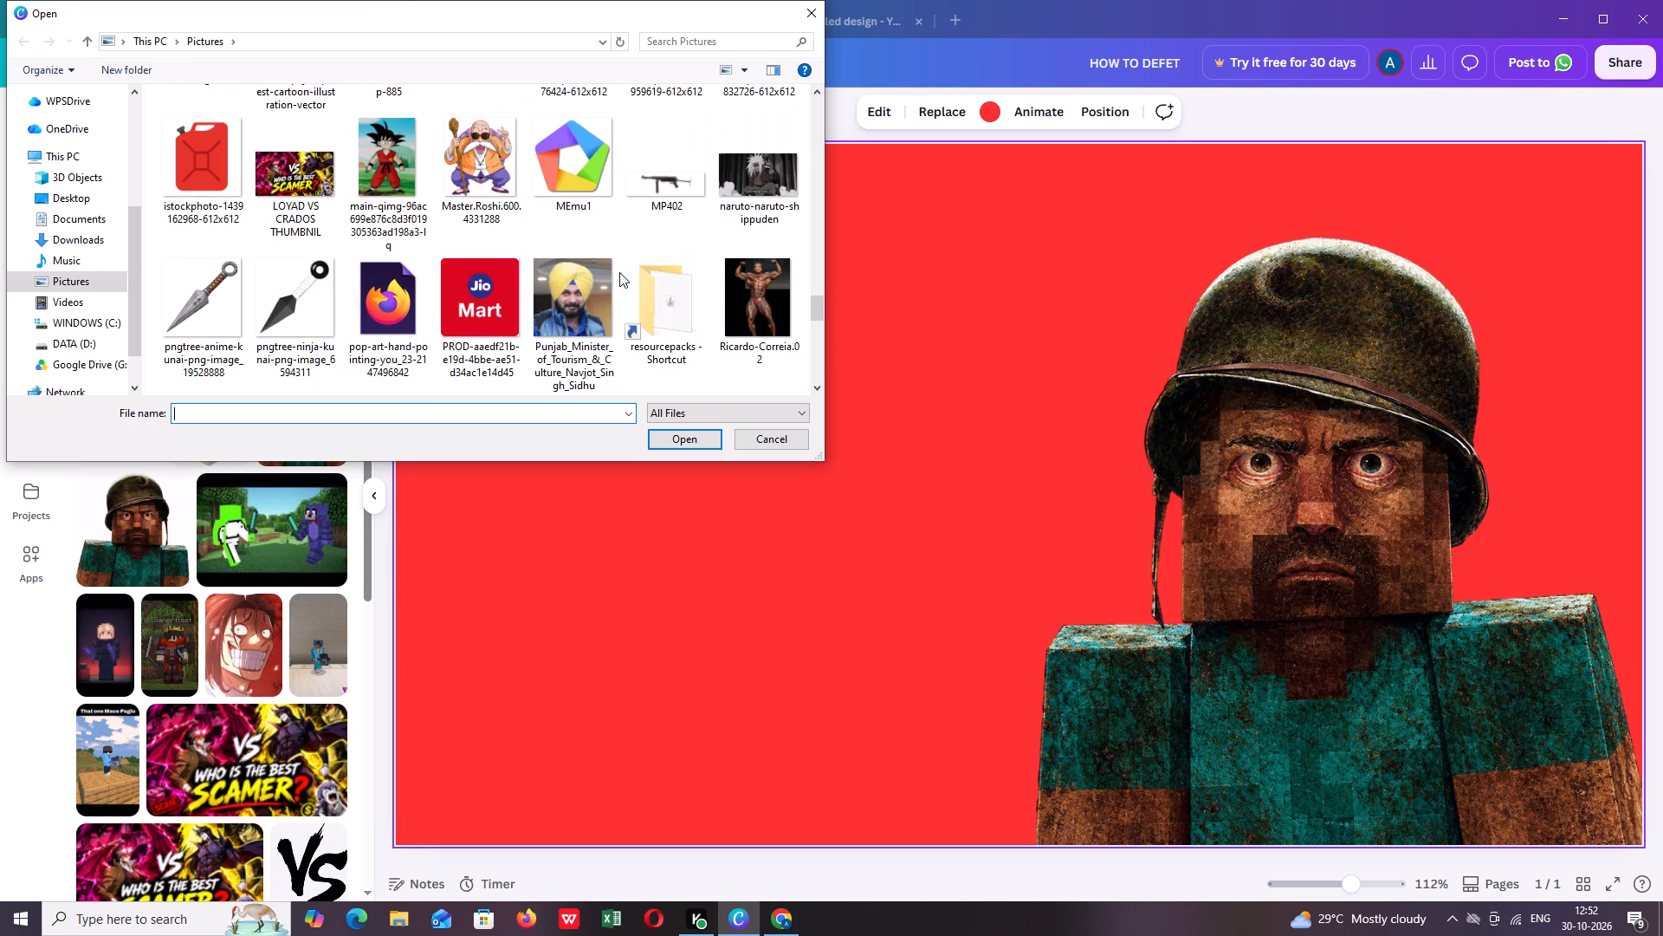
scroll(619, 272, down, 4)
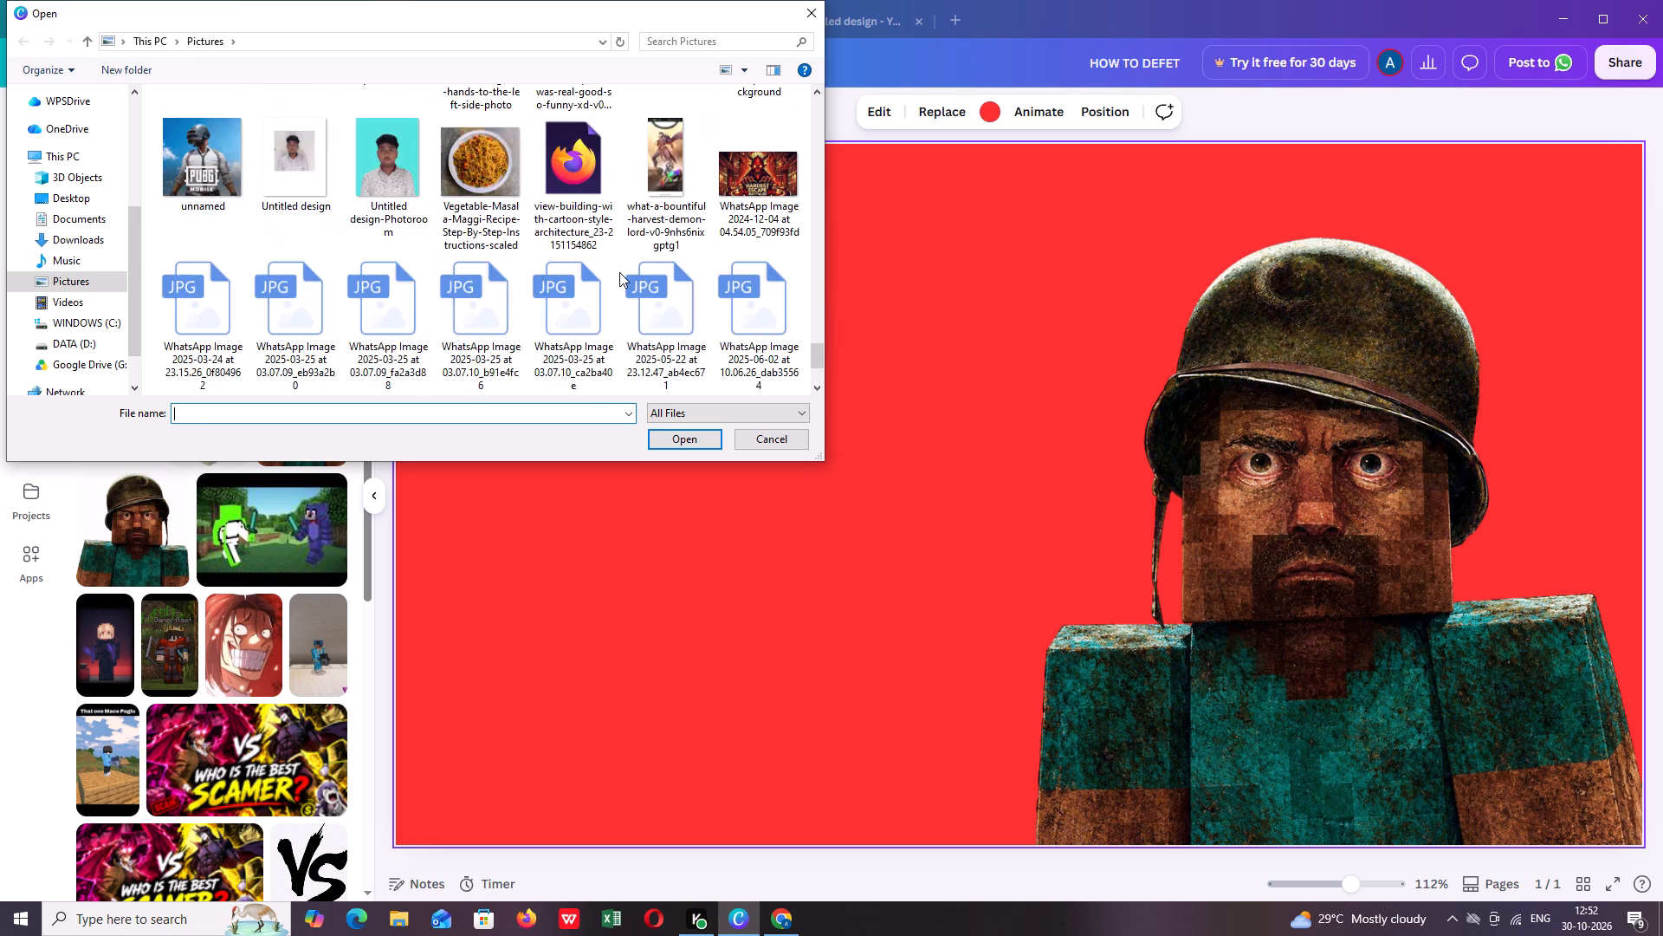
scroll(619, 272, down, 4)
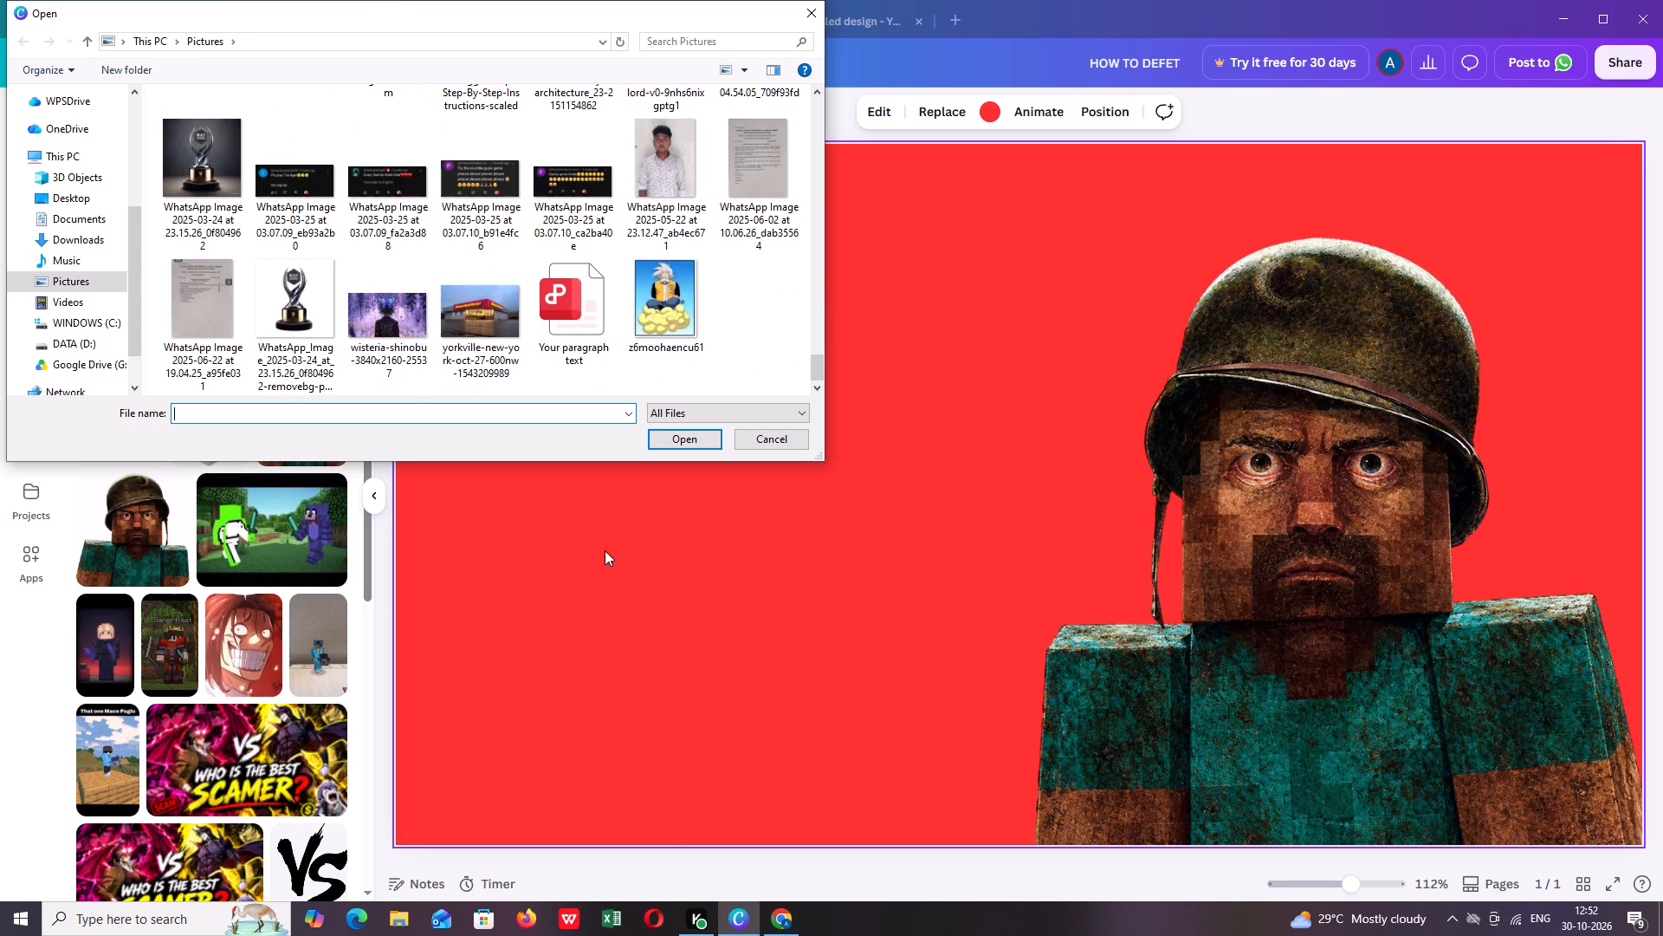
Switch to Chrome, check the other open tabs, close the Photoroom tab, and open a new blank tab.
click(767, 920)
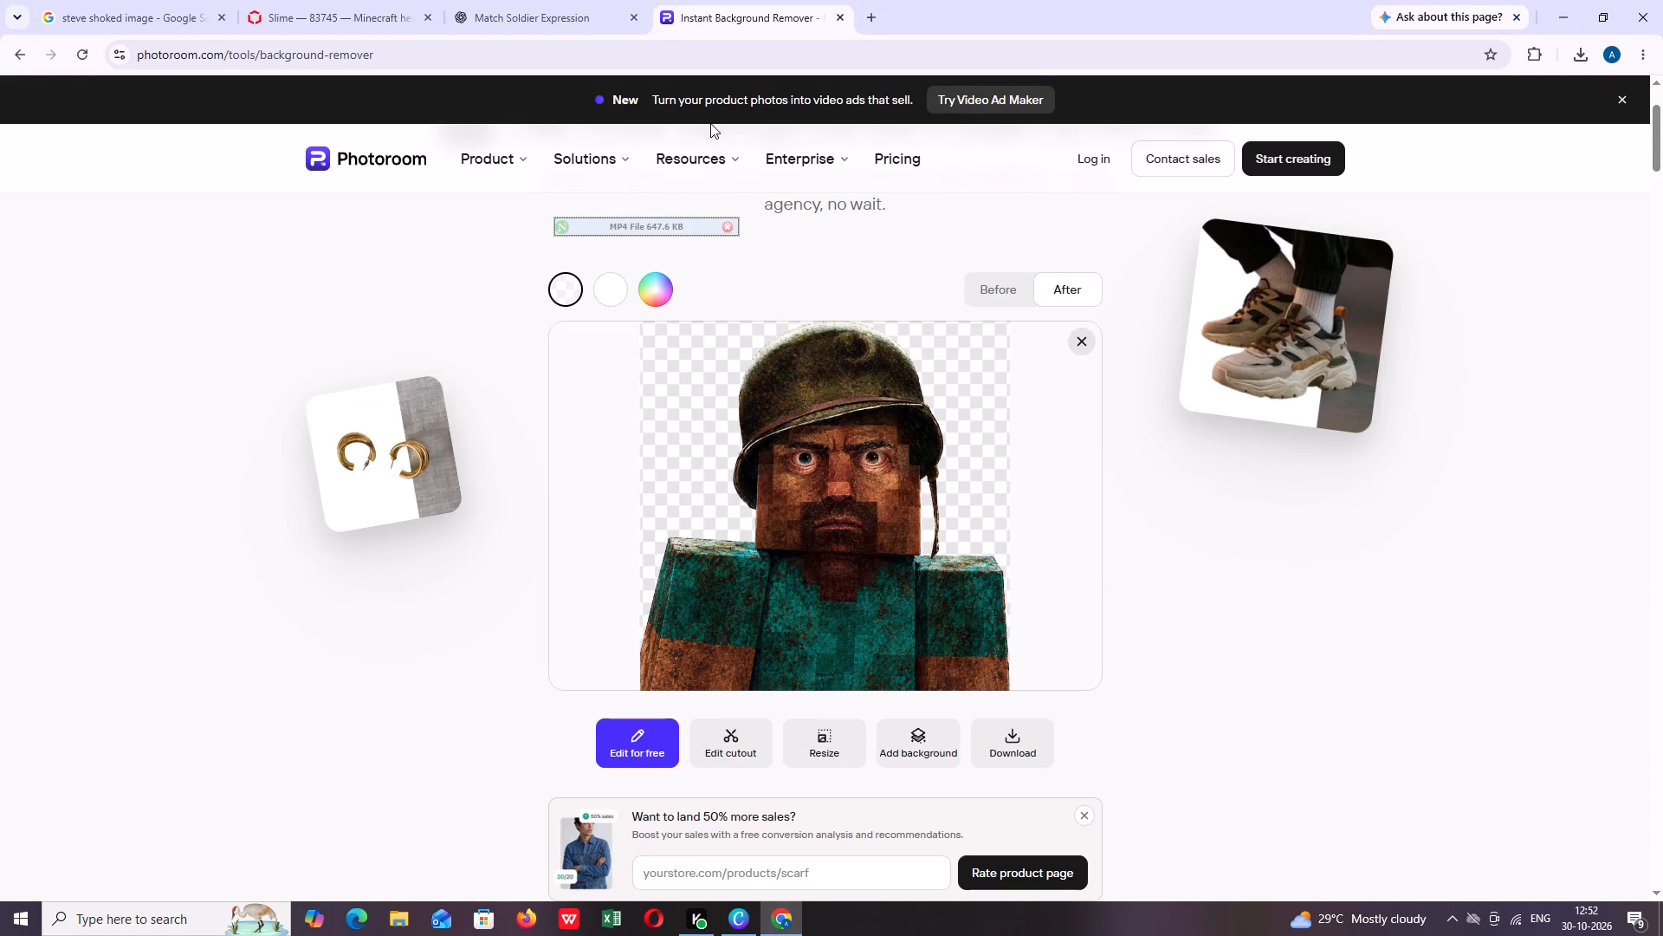
click(132, 13)
click(388, 19)
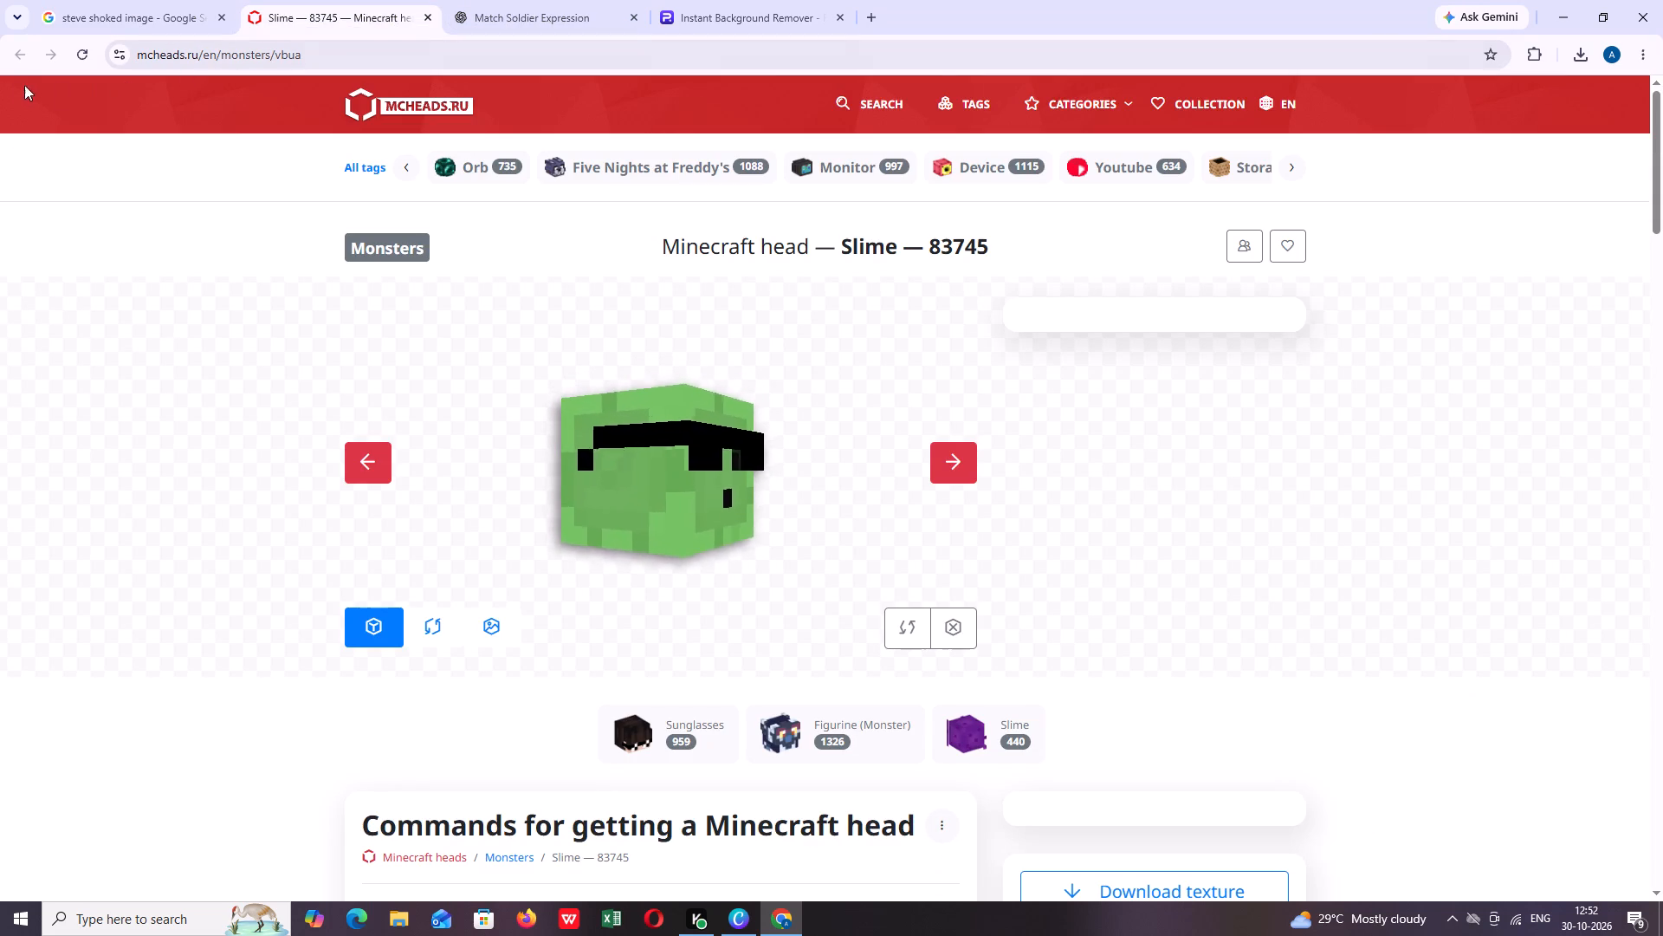
click(487, 23)
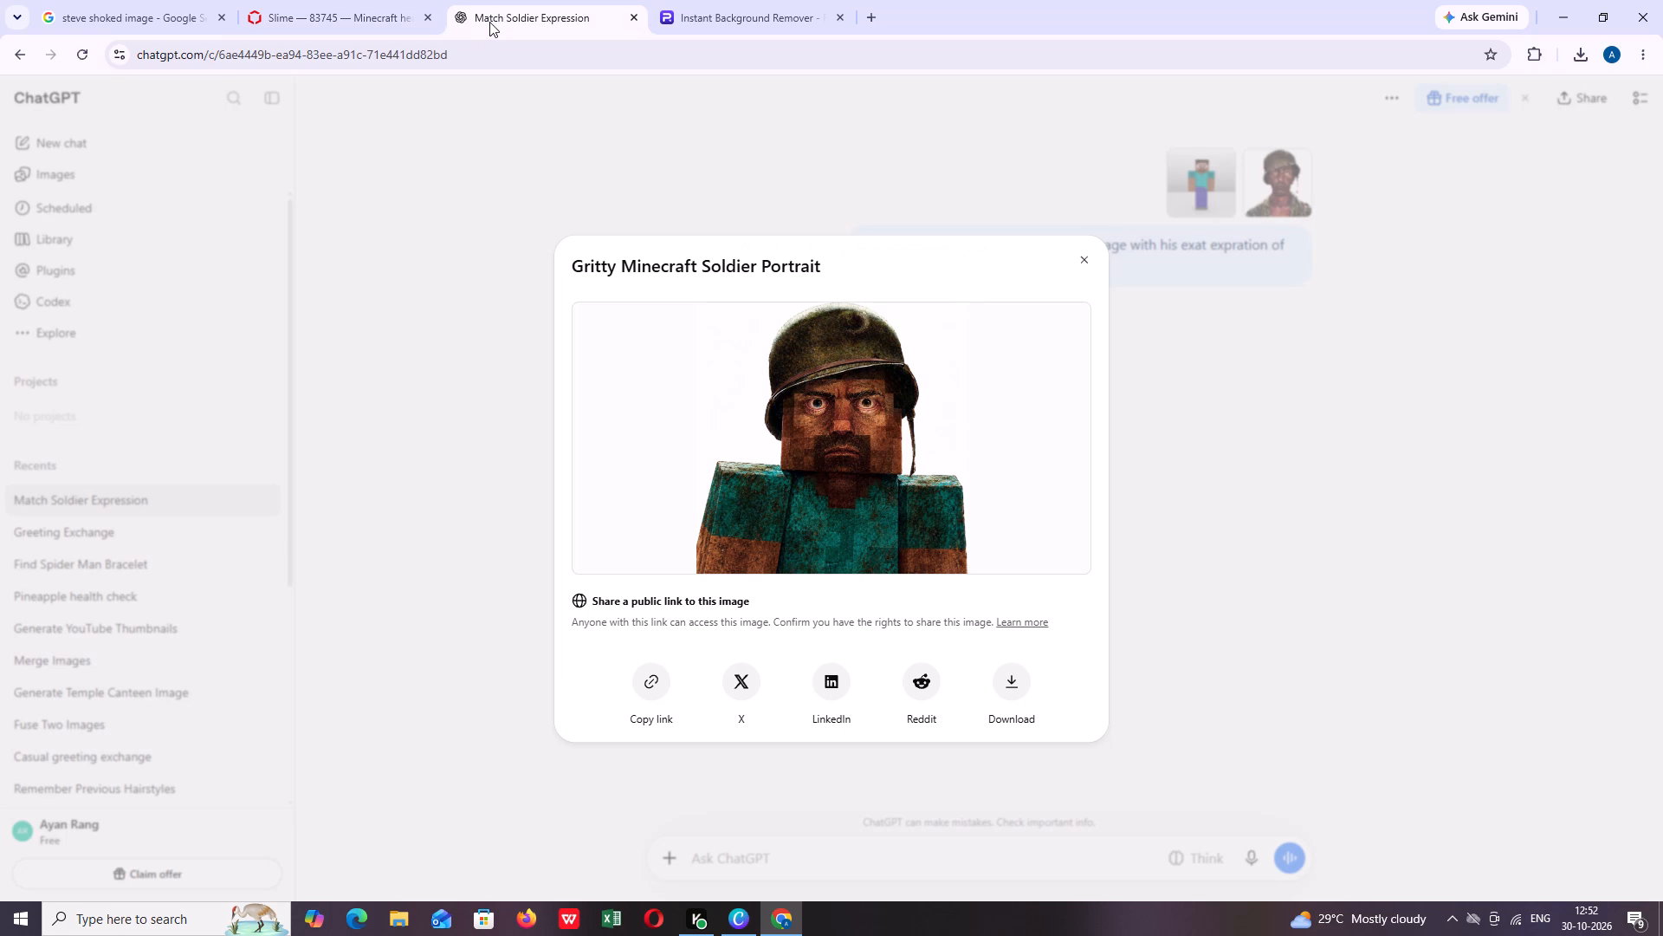
click(381, 21)
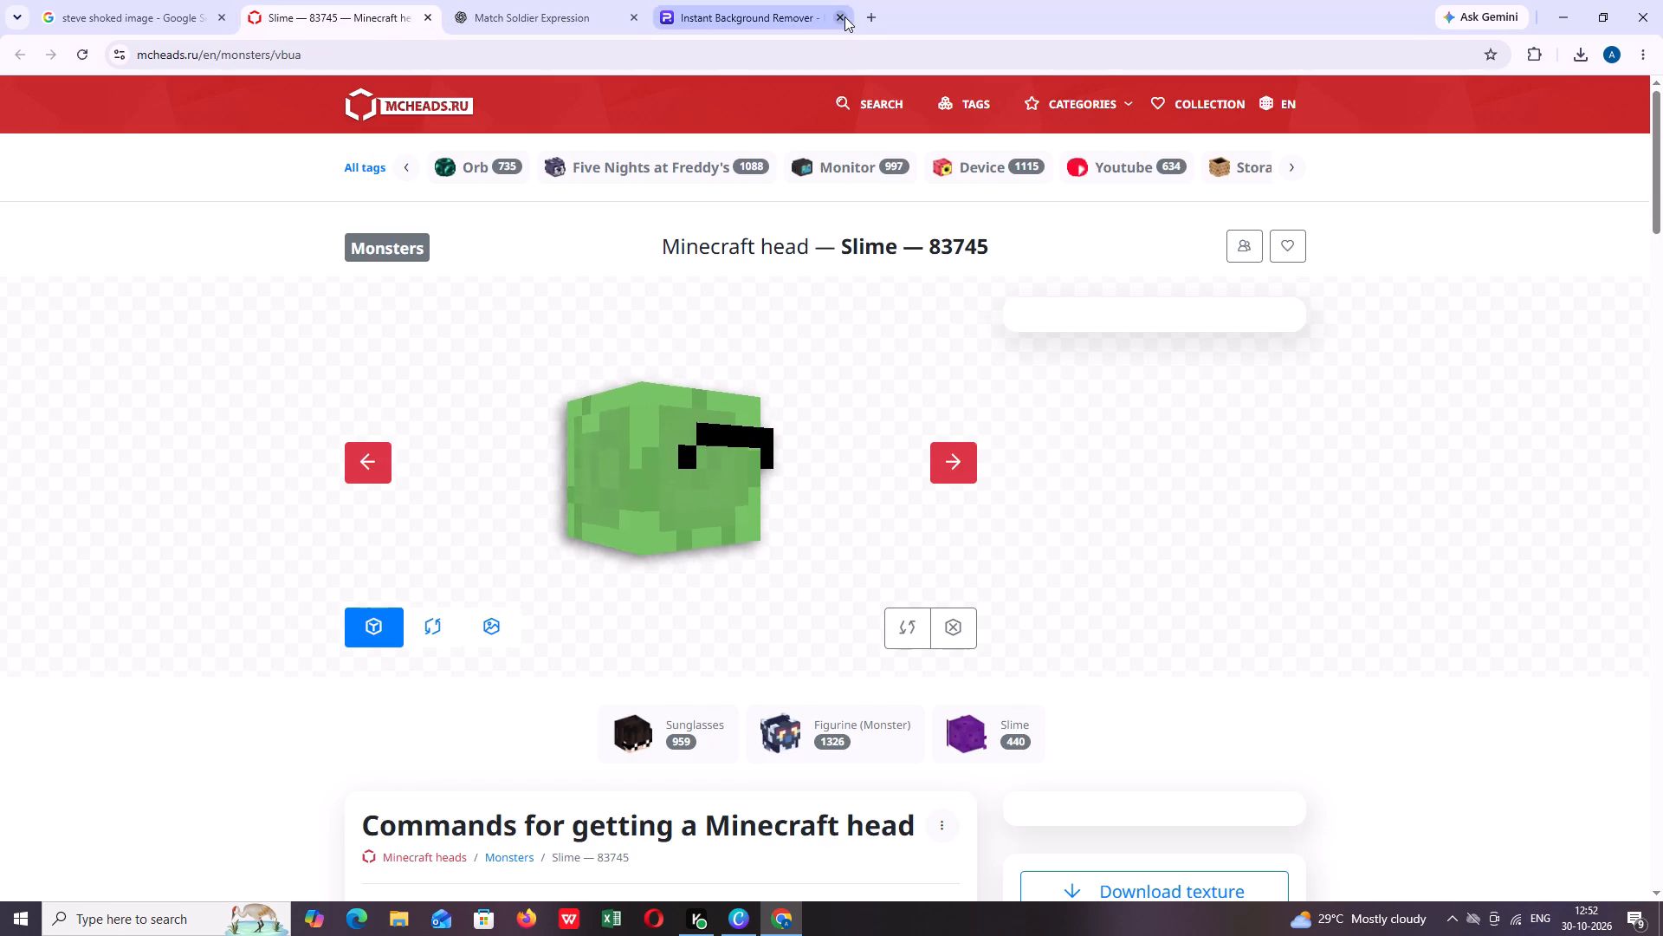
click(842, 16)
click(668, 22)
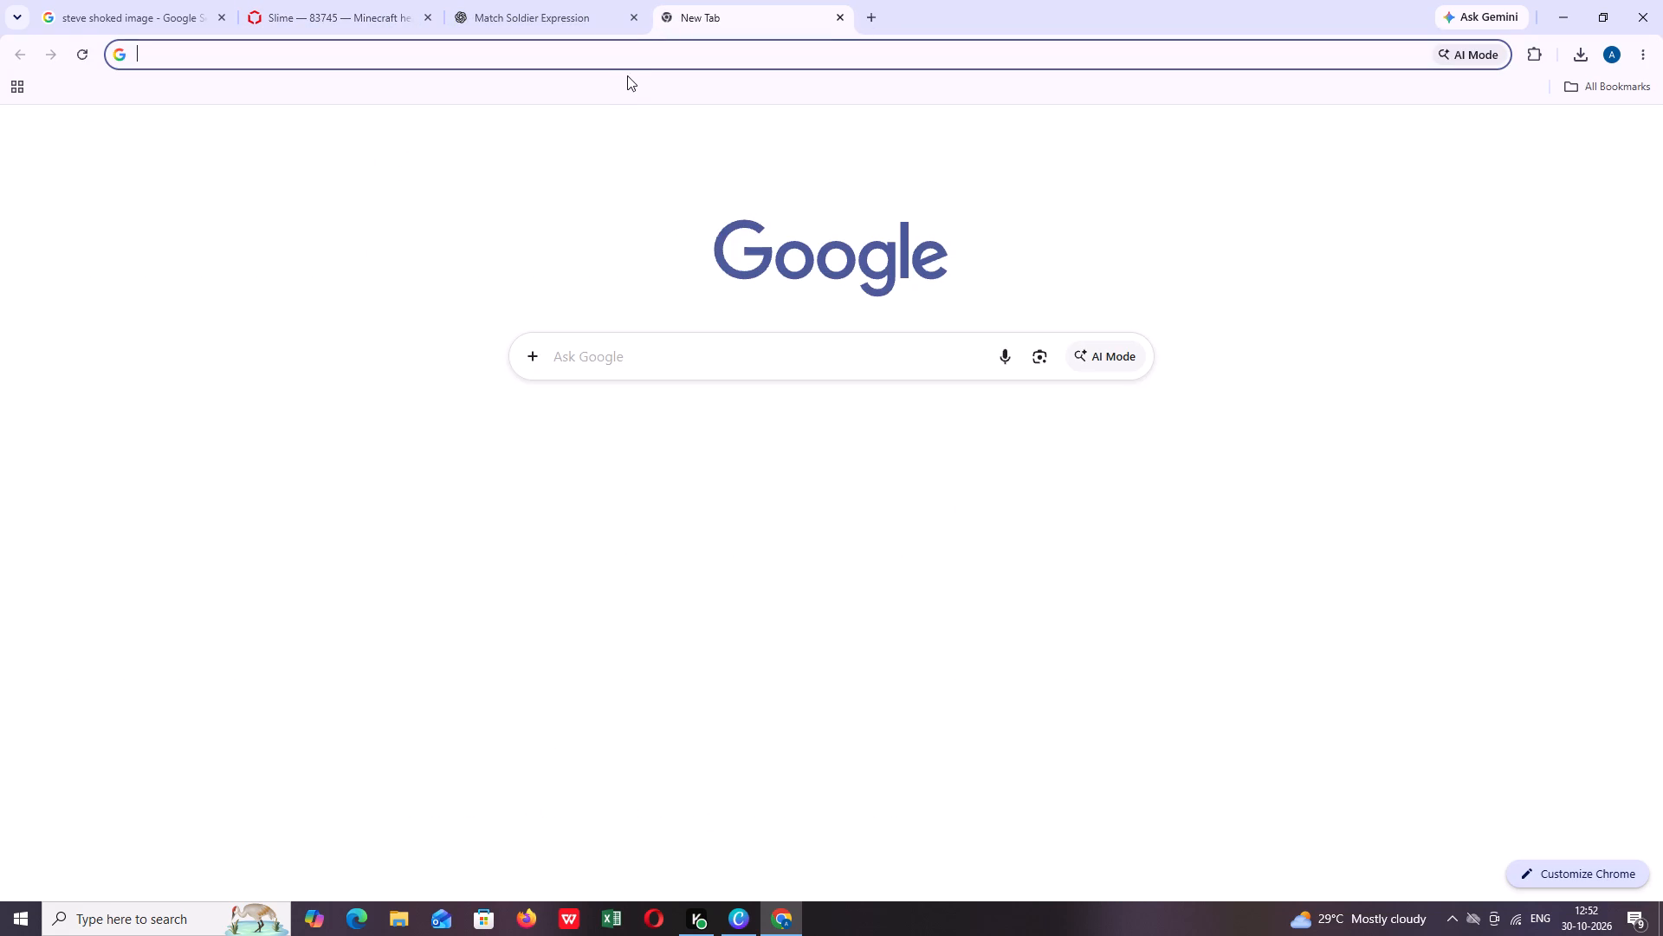
Search Google Images for "happy ghast minecraft" and open the Minecraft Wiki ghast picture with the red side markings.
text(happy gh)
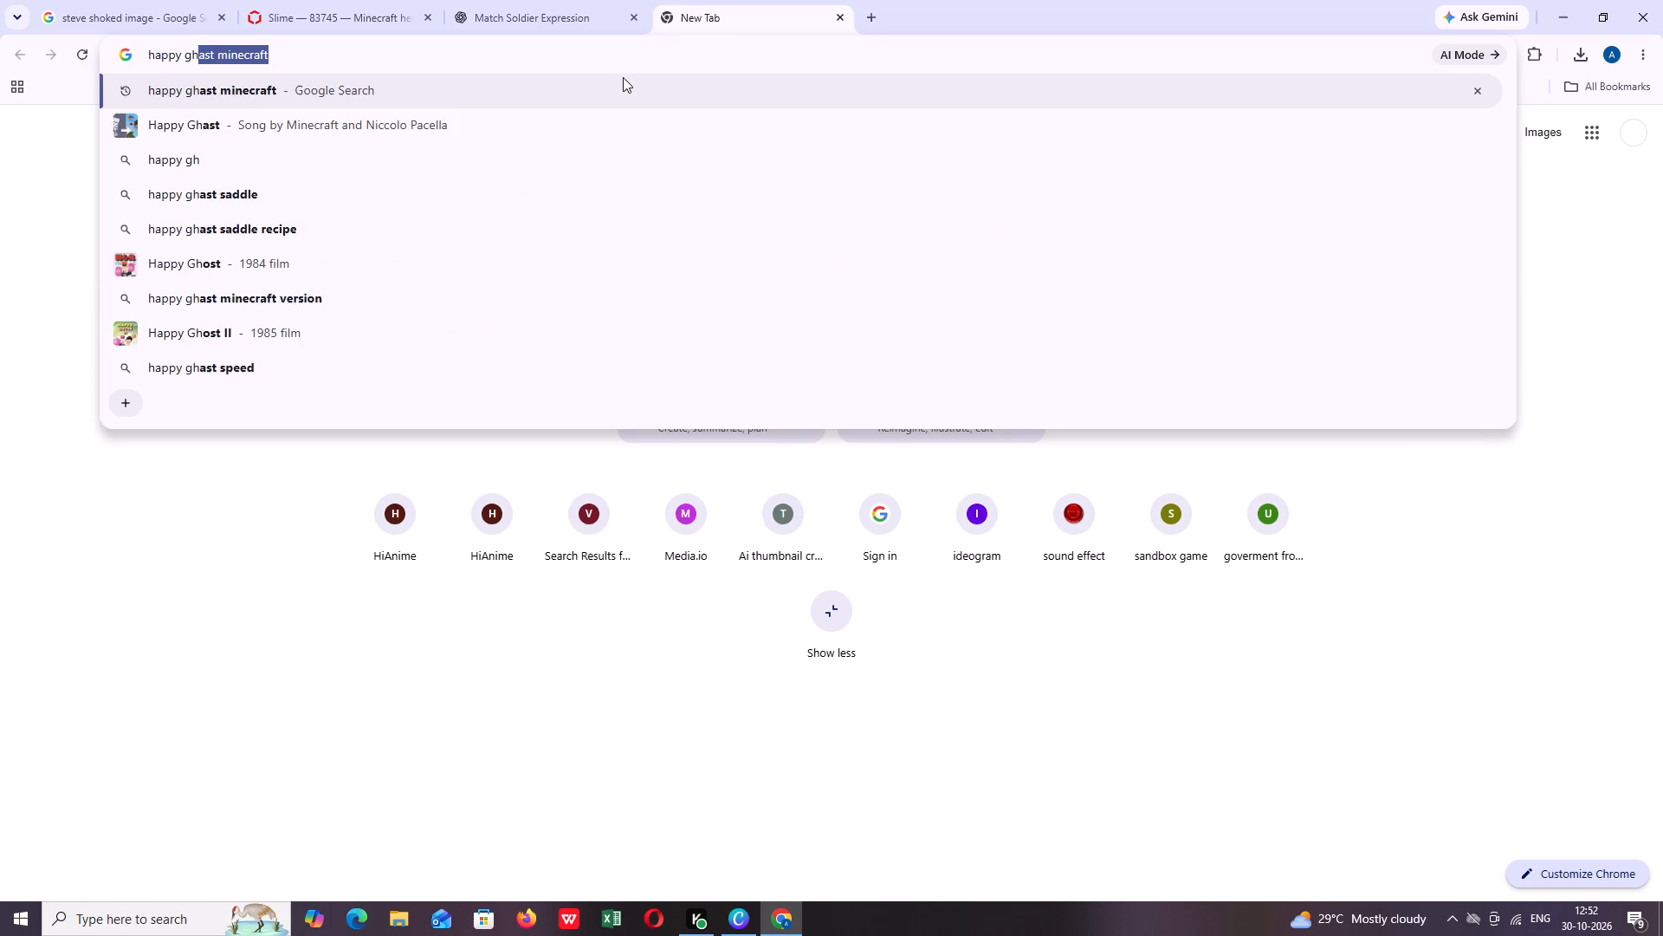
key(Return)
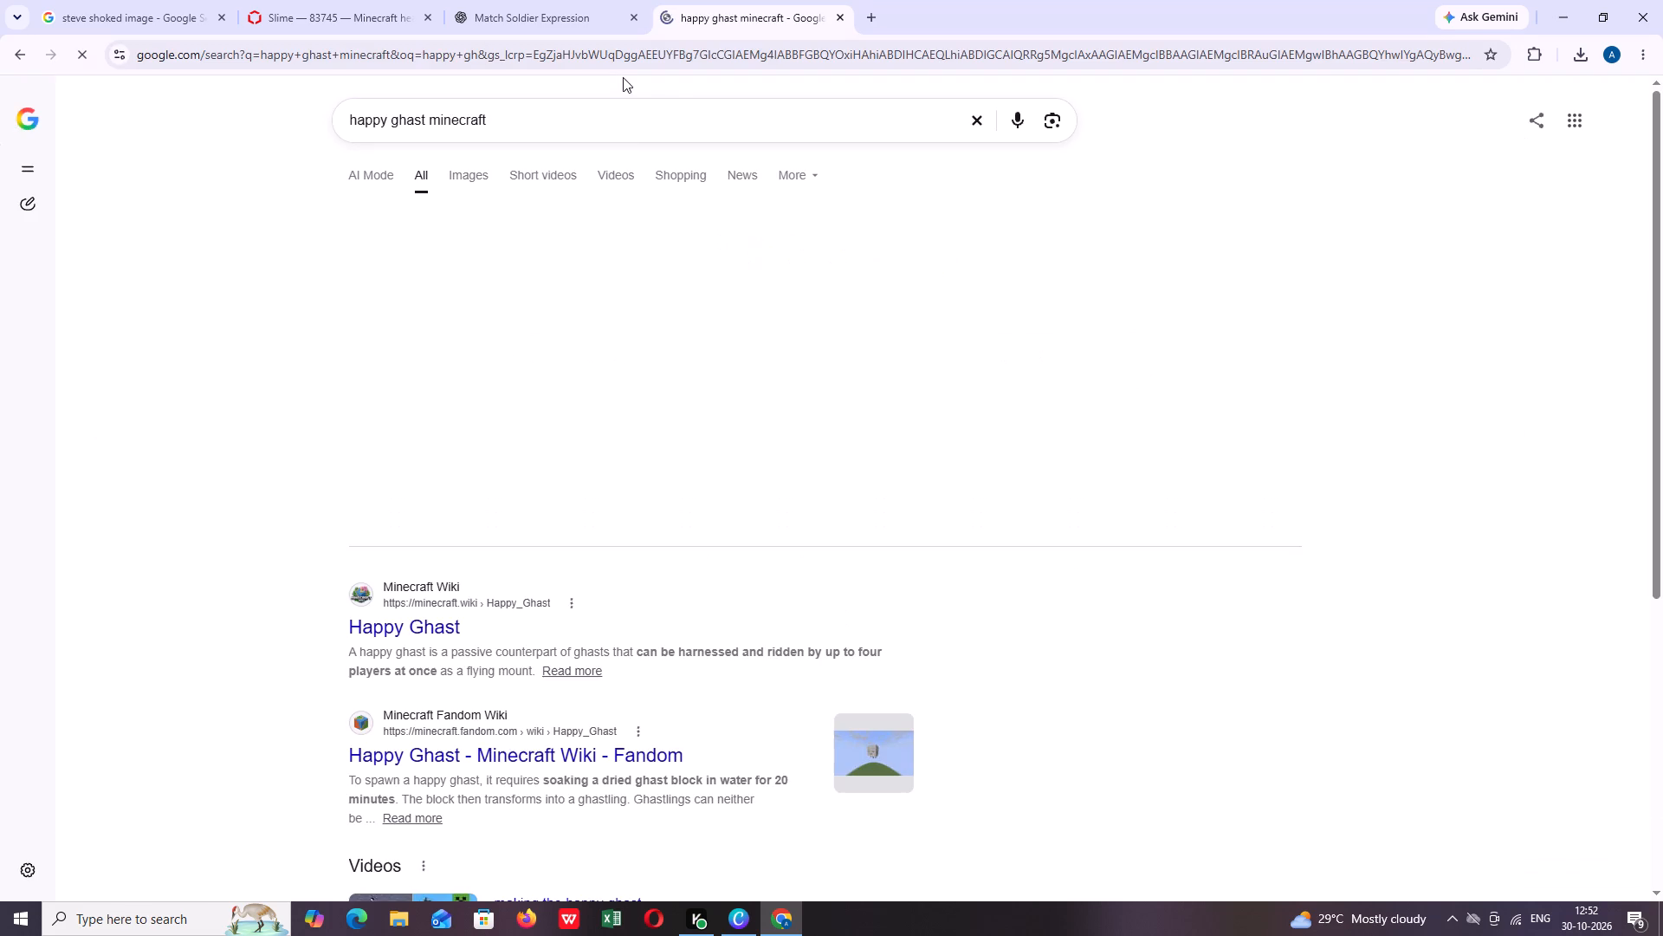
click(467, 178)
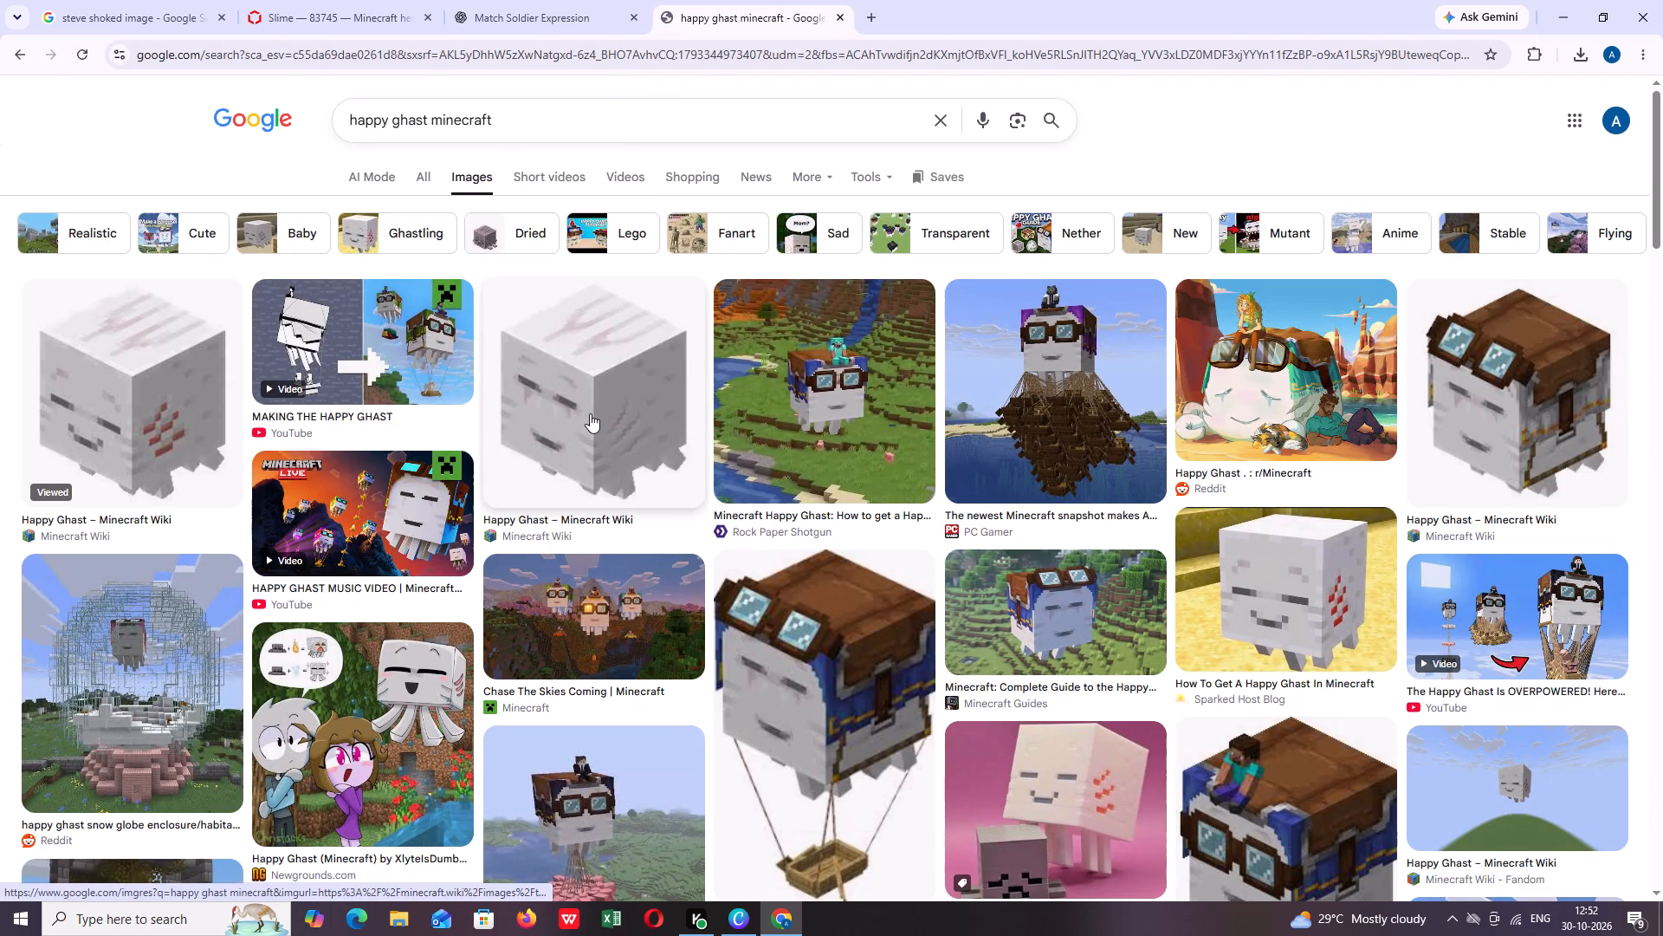
click(130, 400)
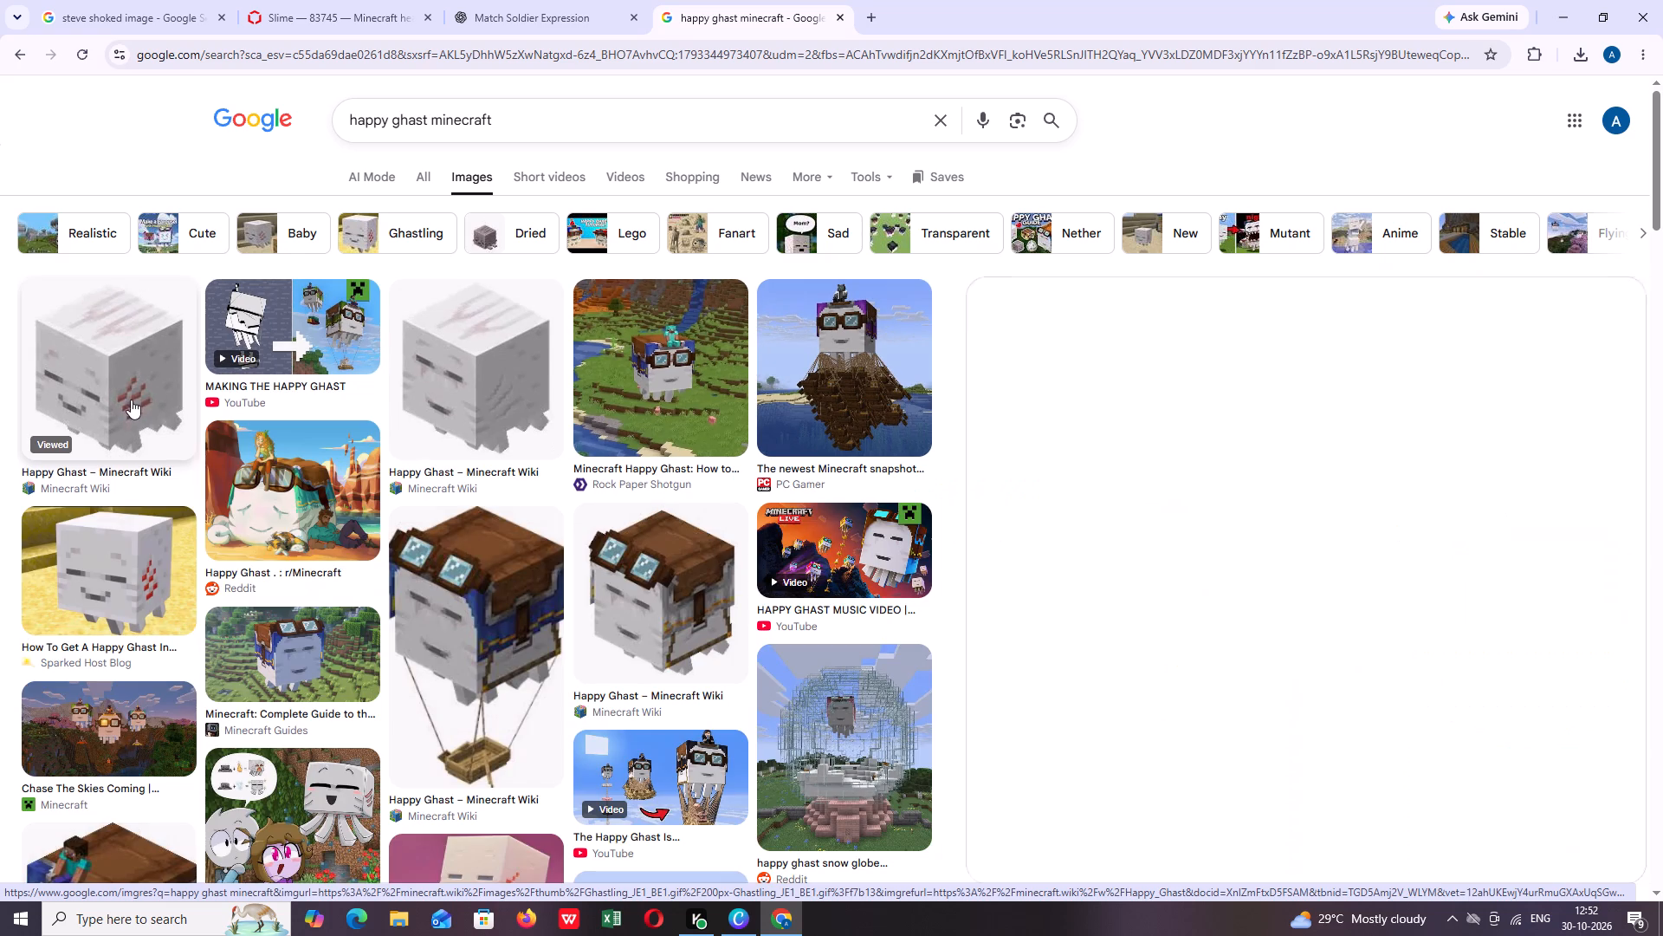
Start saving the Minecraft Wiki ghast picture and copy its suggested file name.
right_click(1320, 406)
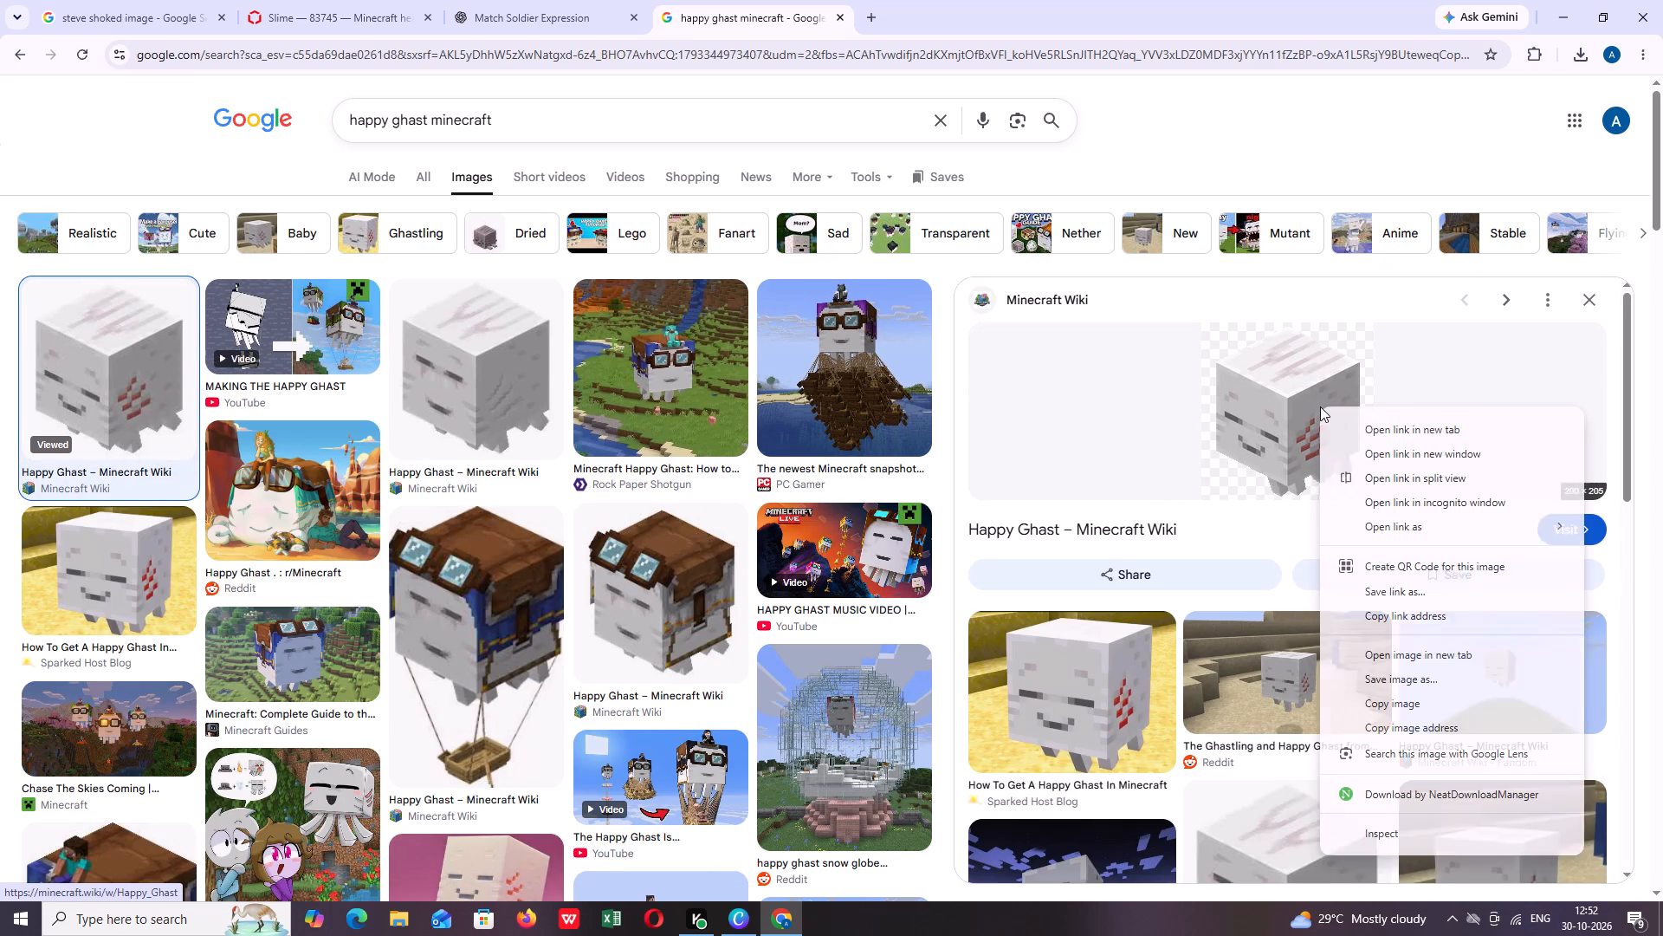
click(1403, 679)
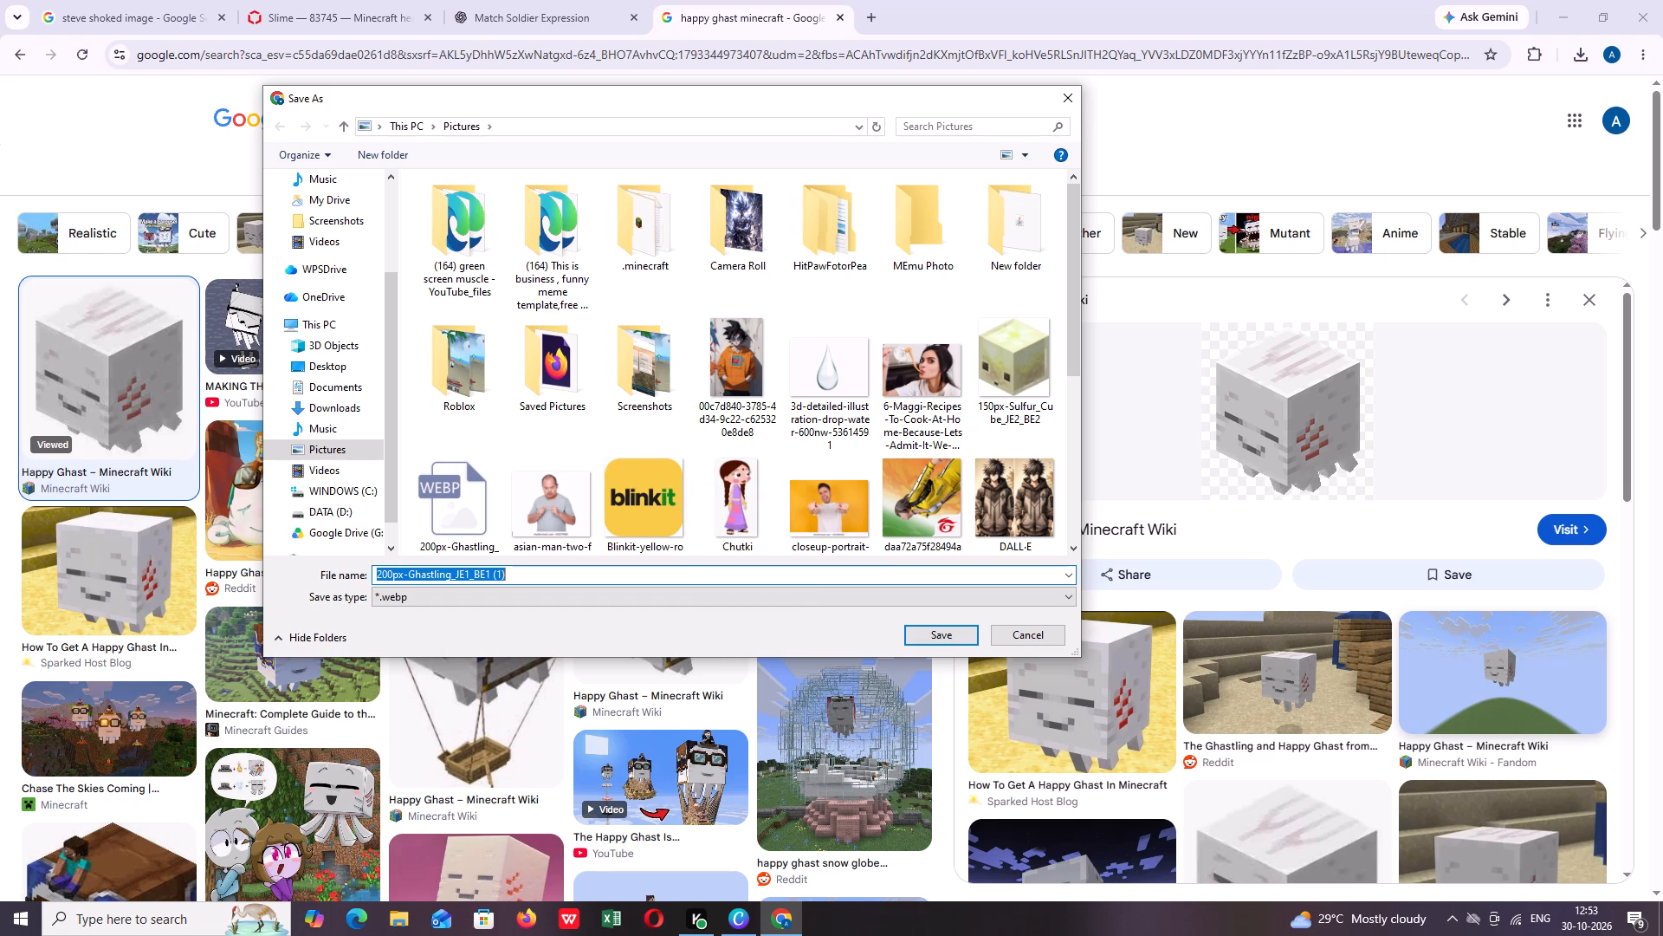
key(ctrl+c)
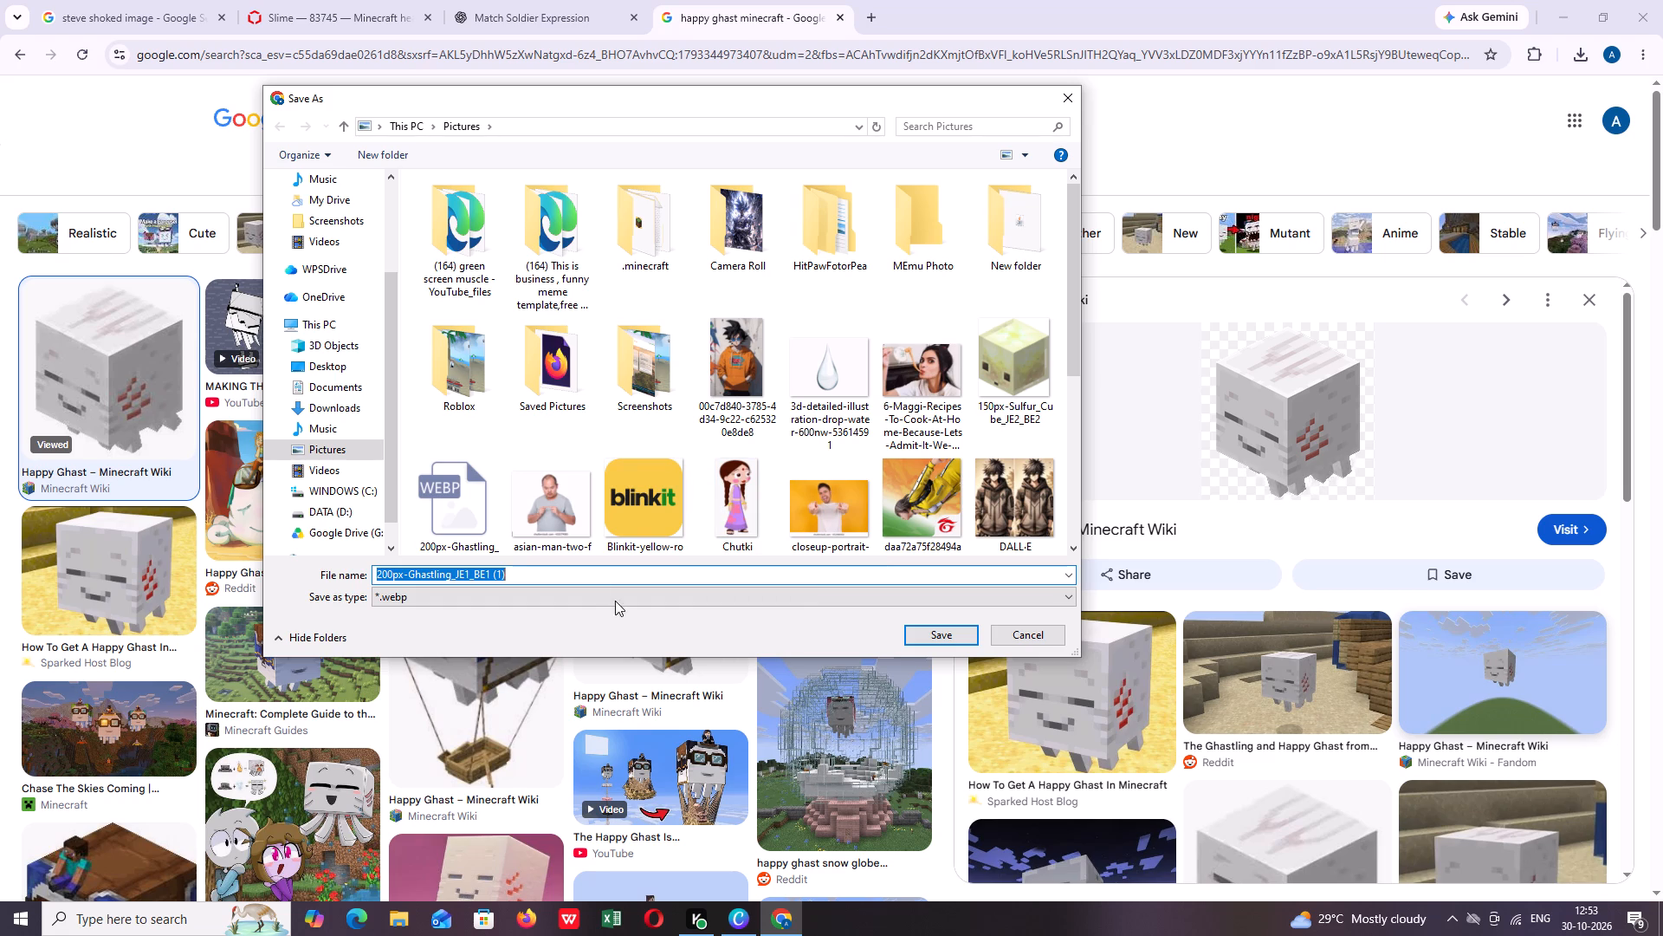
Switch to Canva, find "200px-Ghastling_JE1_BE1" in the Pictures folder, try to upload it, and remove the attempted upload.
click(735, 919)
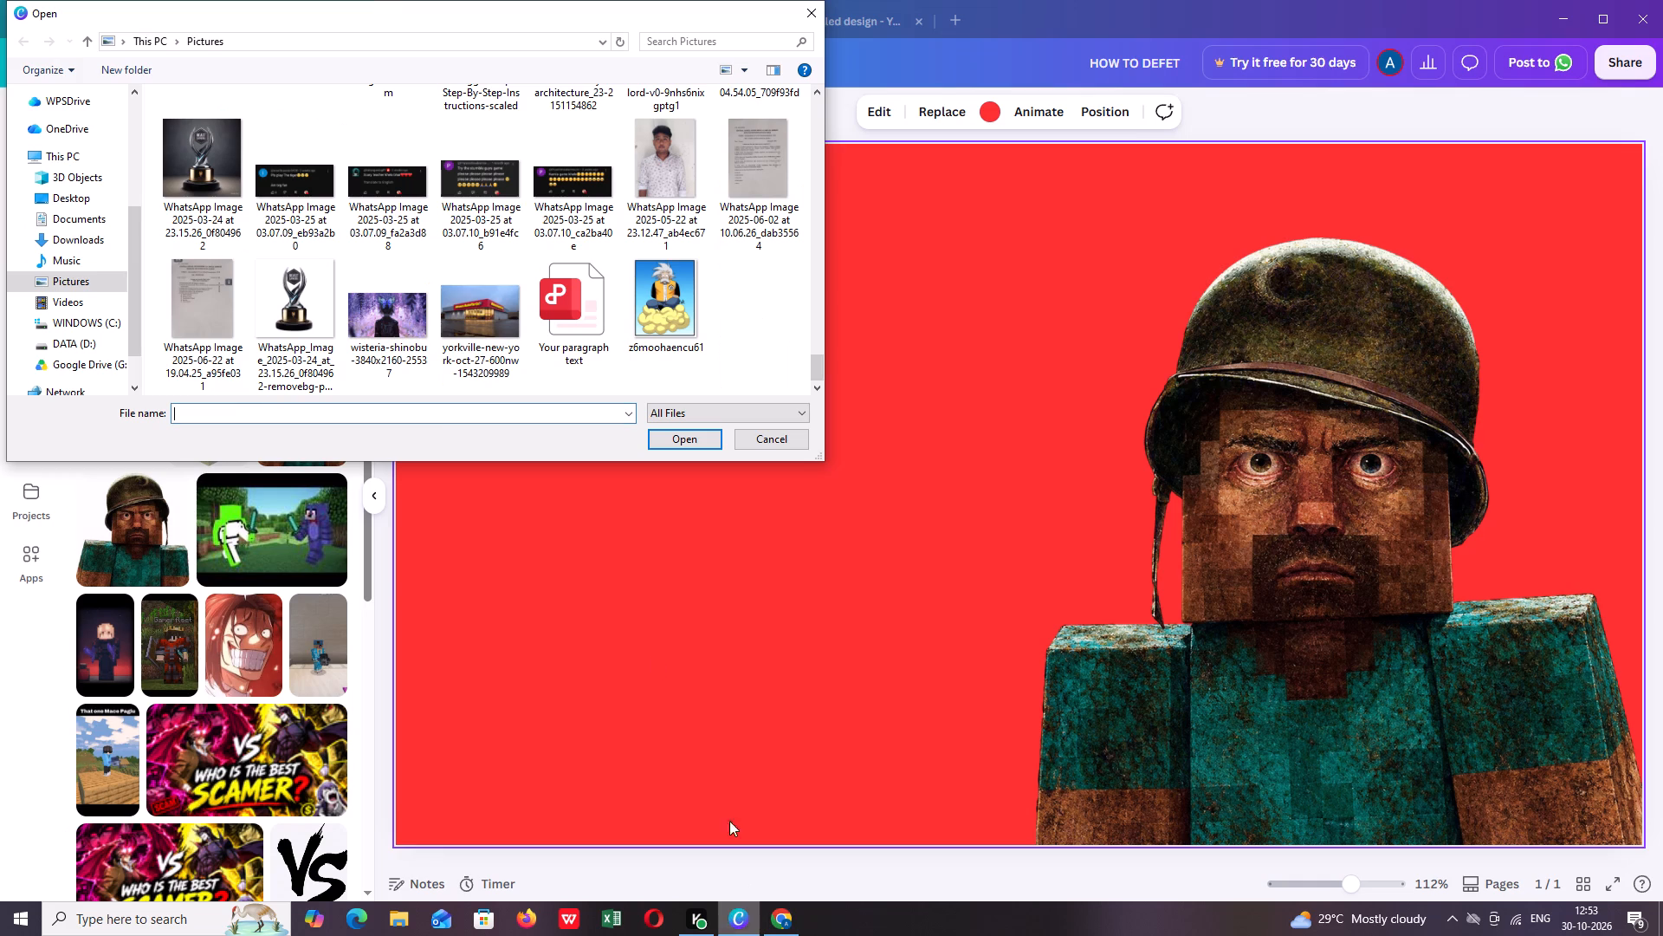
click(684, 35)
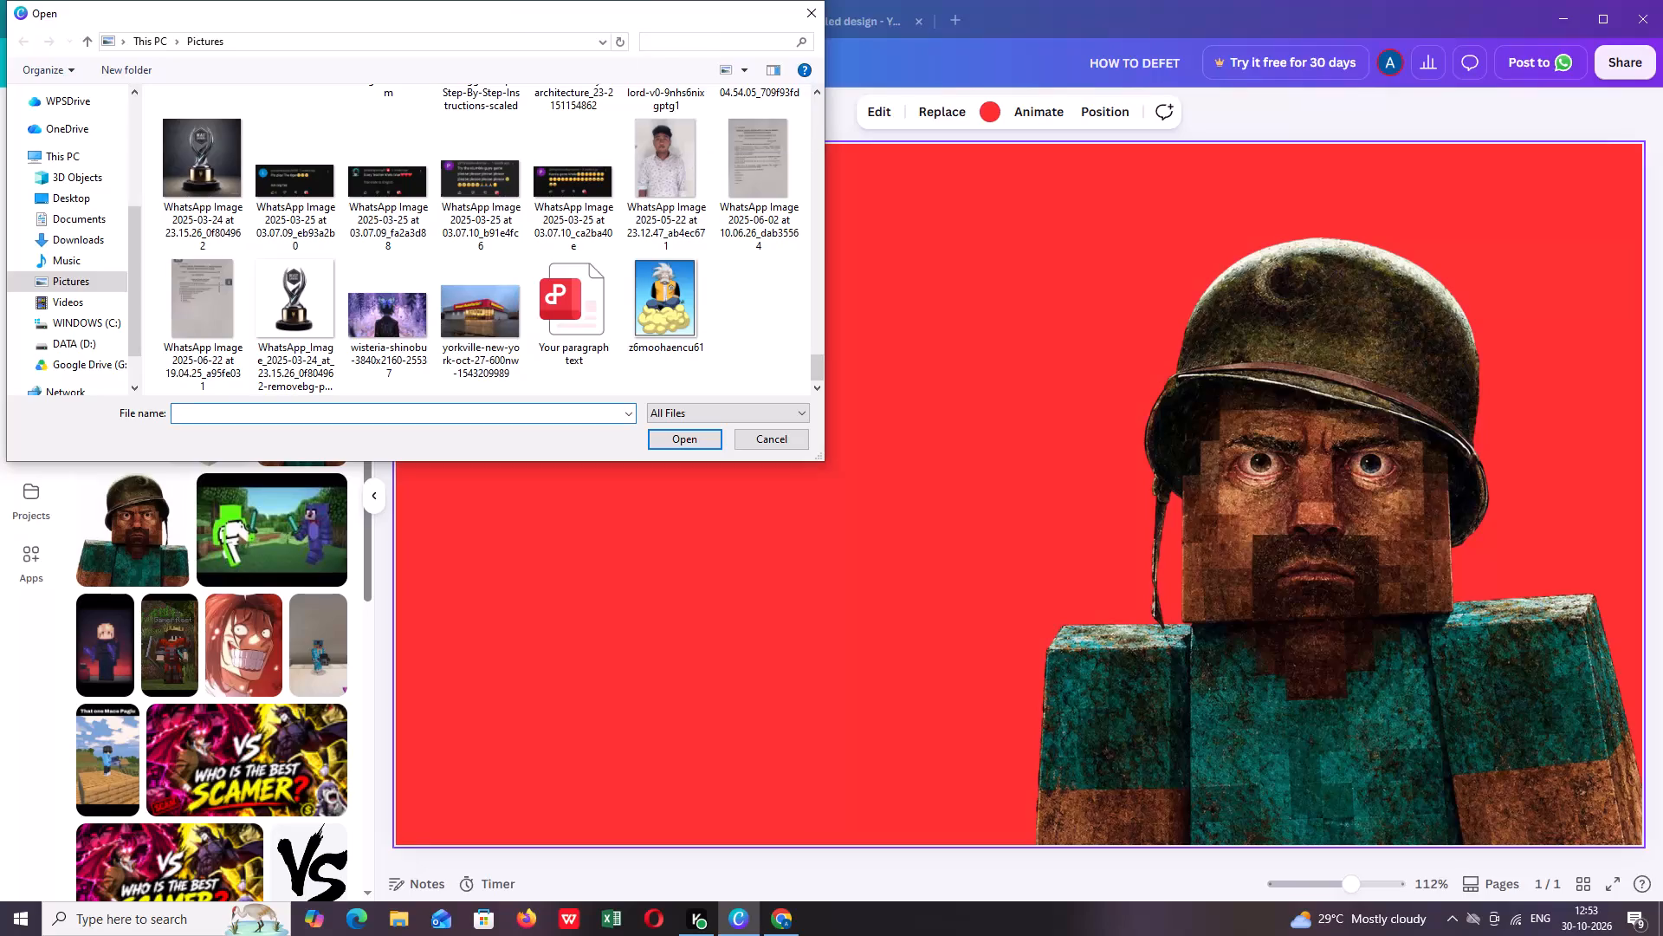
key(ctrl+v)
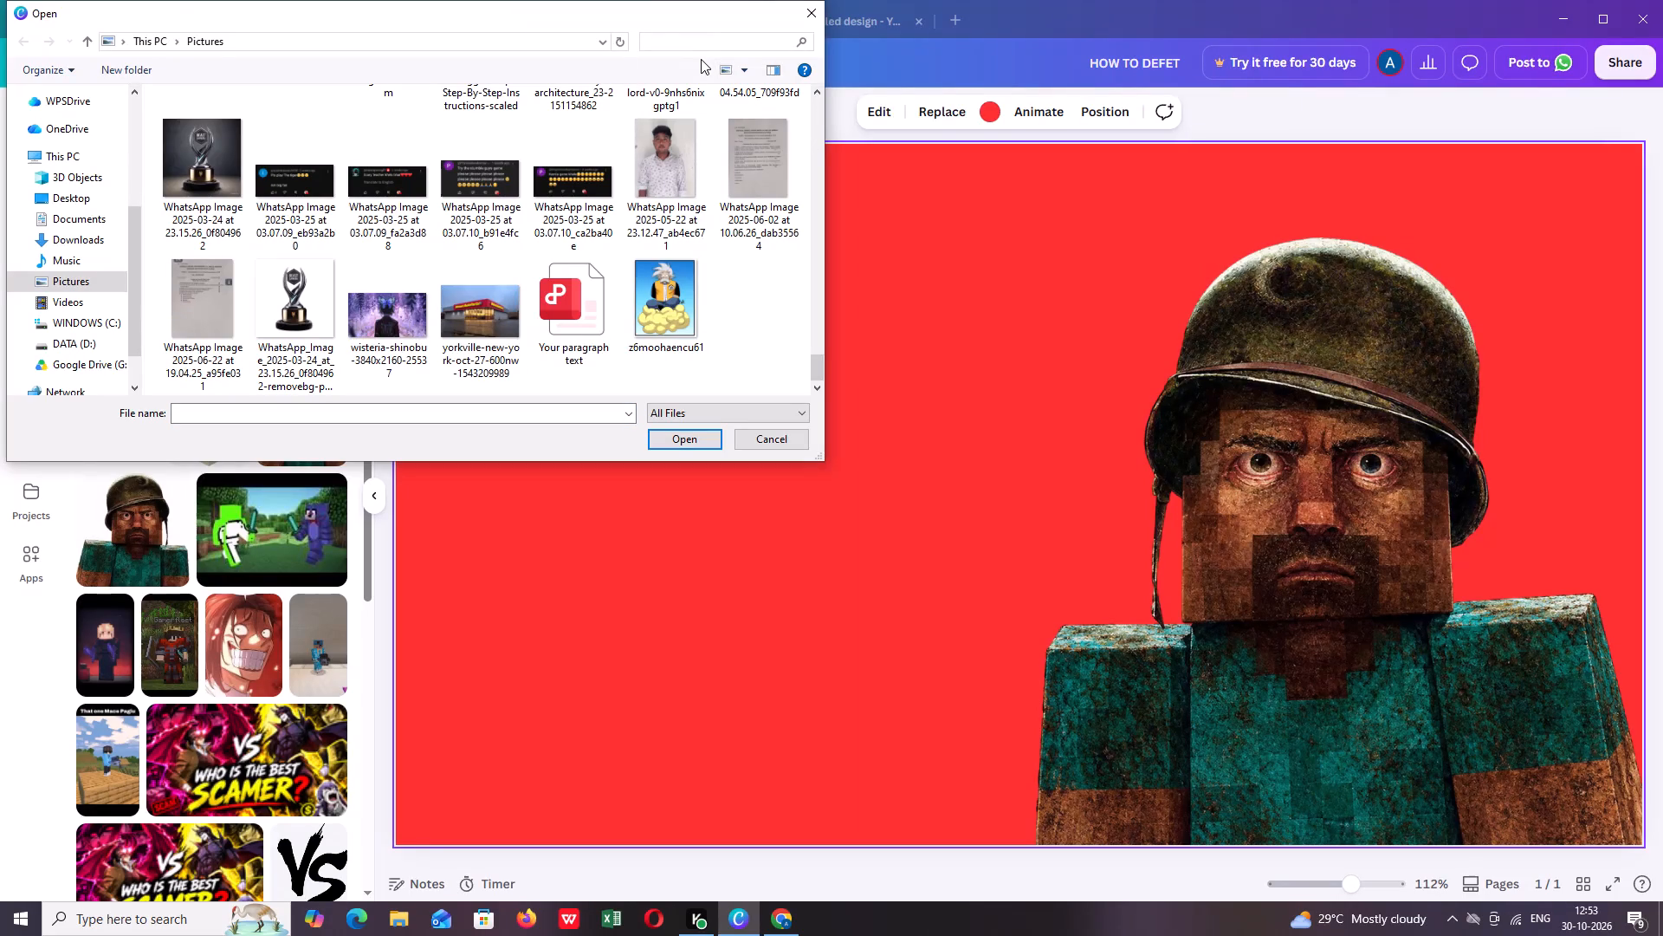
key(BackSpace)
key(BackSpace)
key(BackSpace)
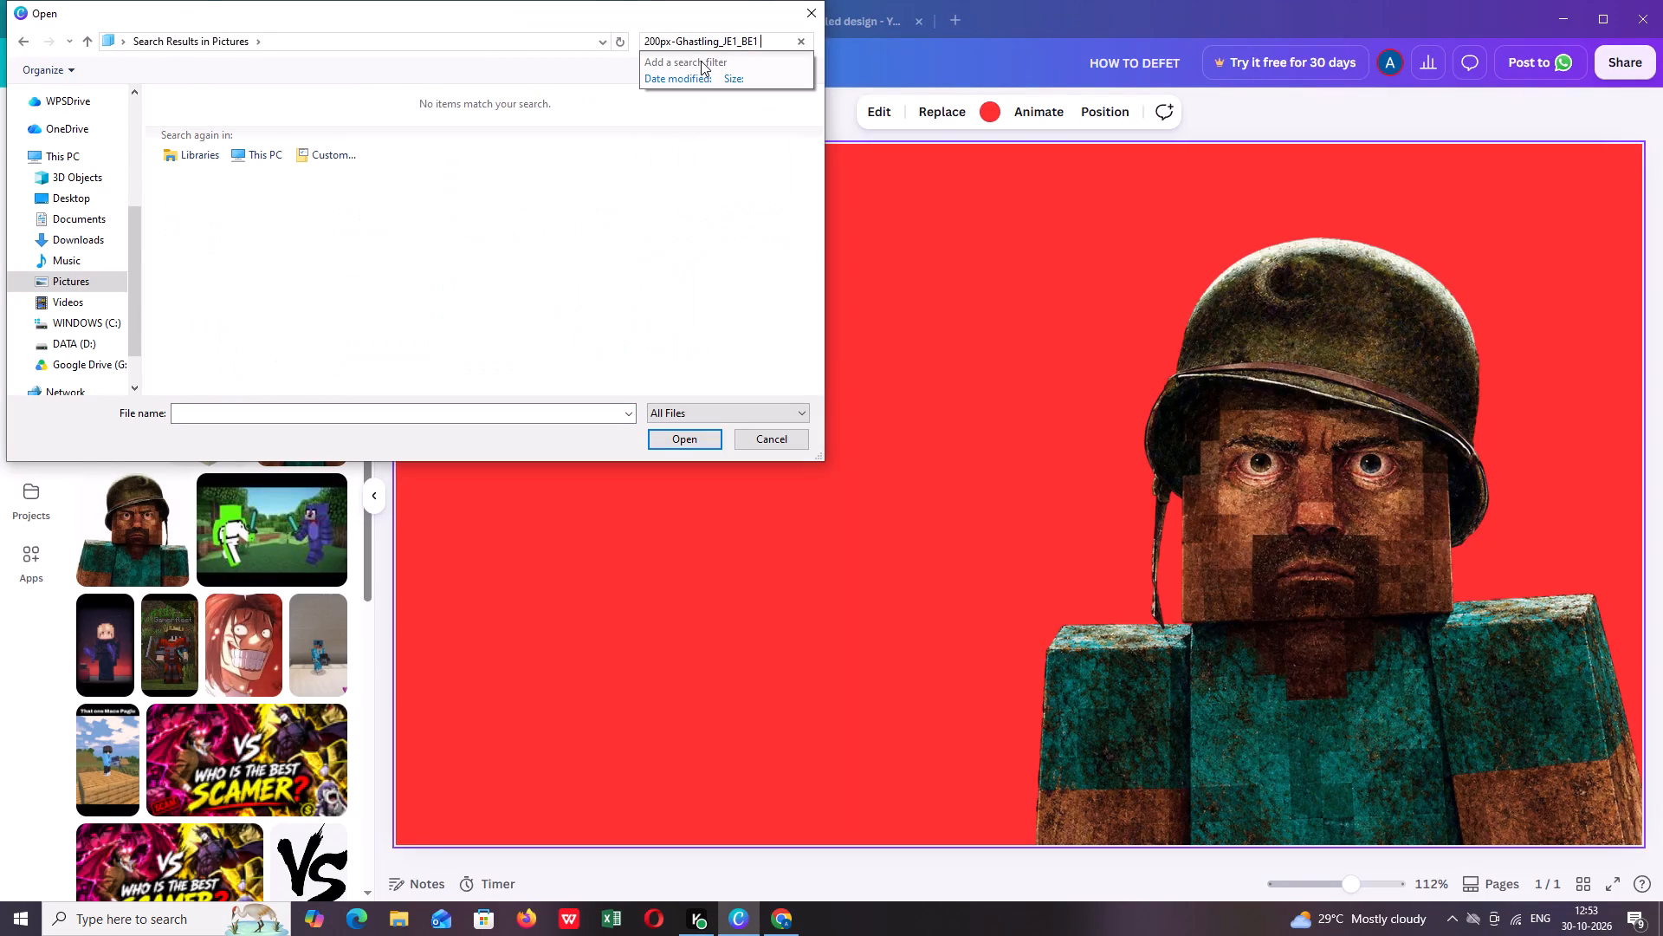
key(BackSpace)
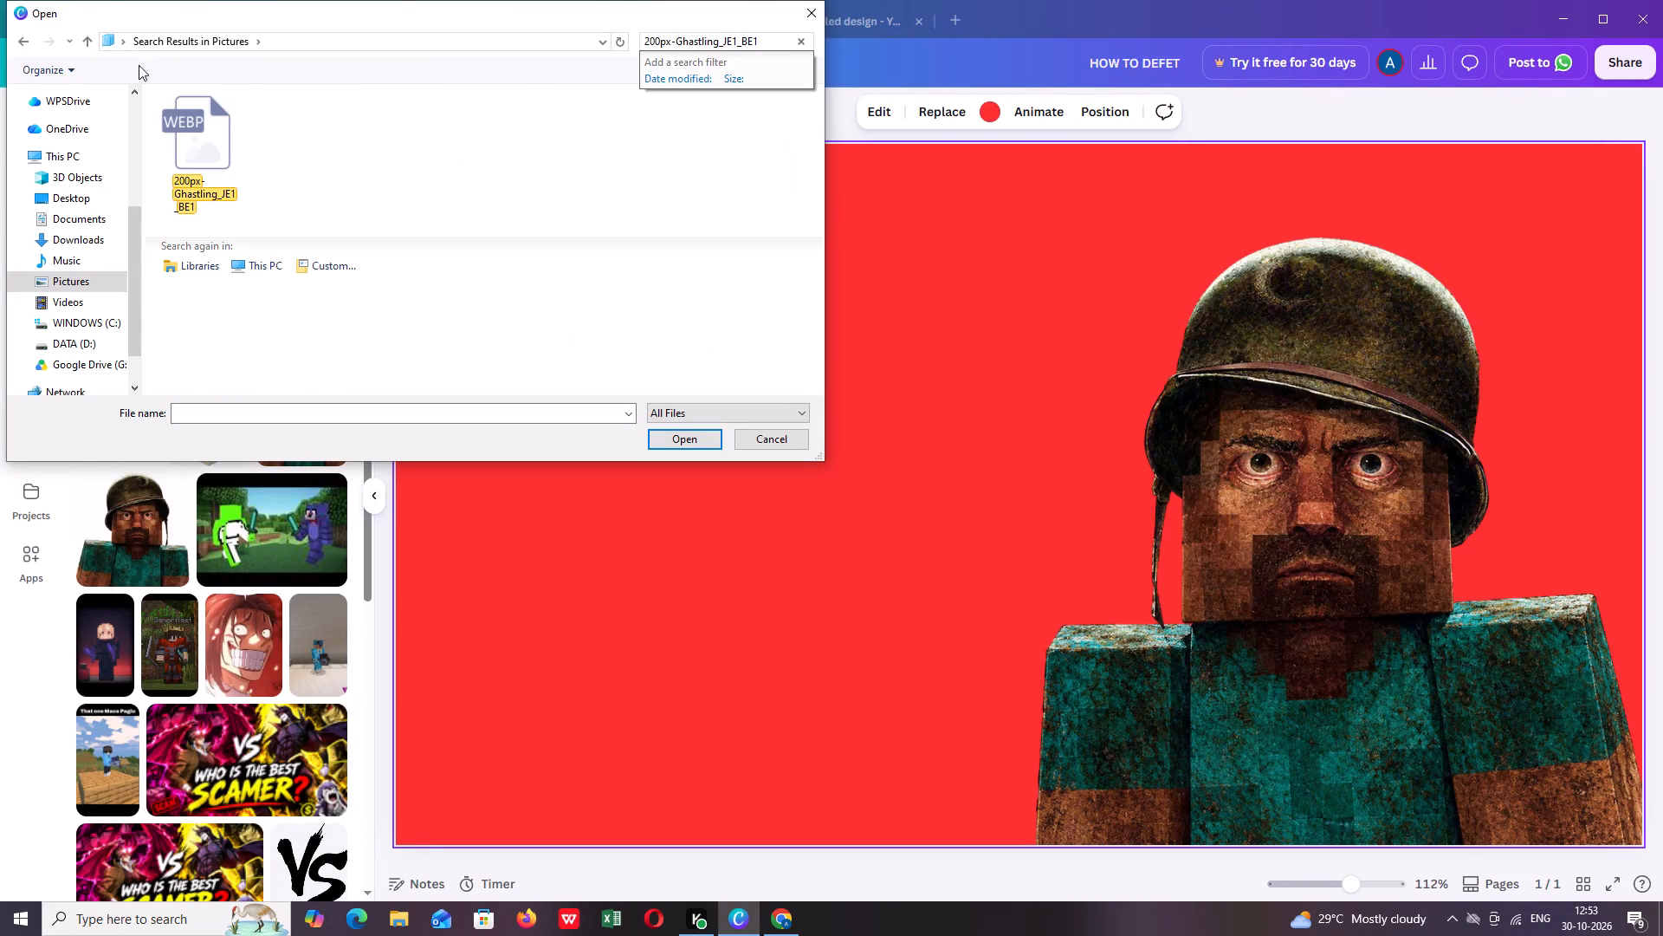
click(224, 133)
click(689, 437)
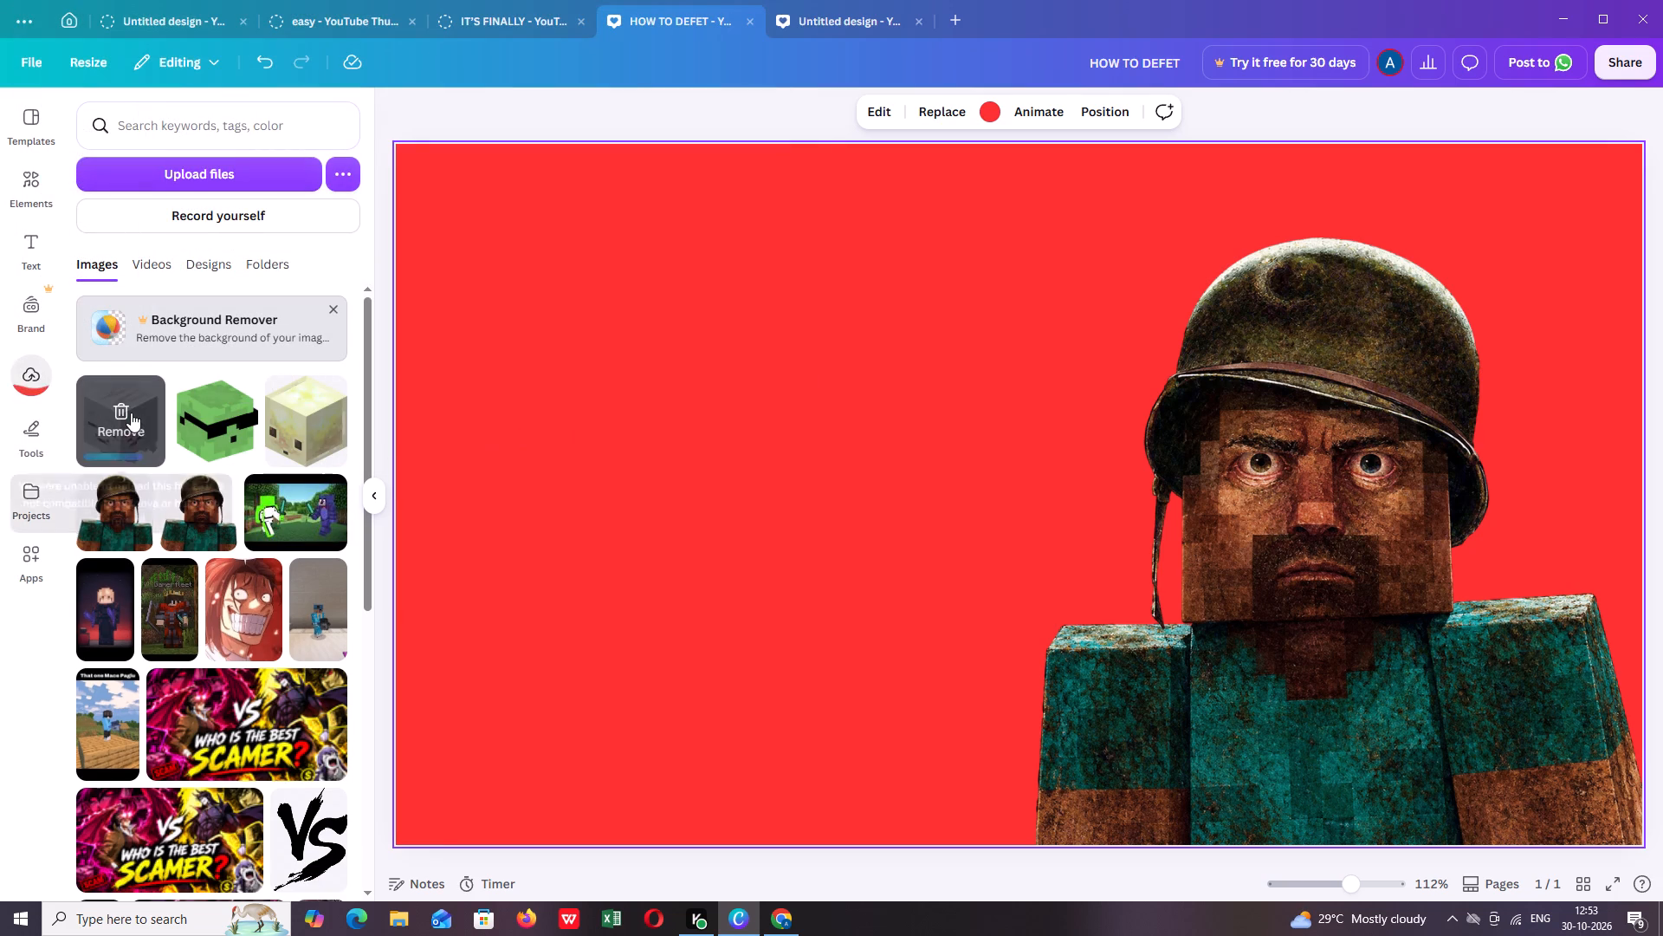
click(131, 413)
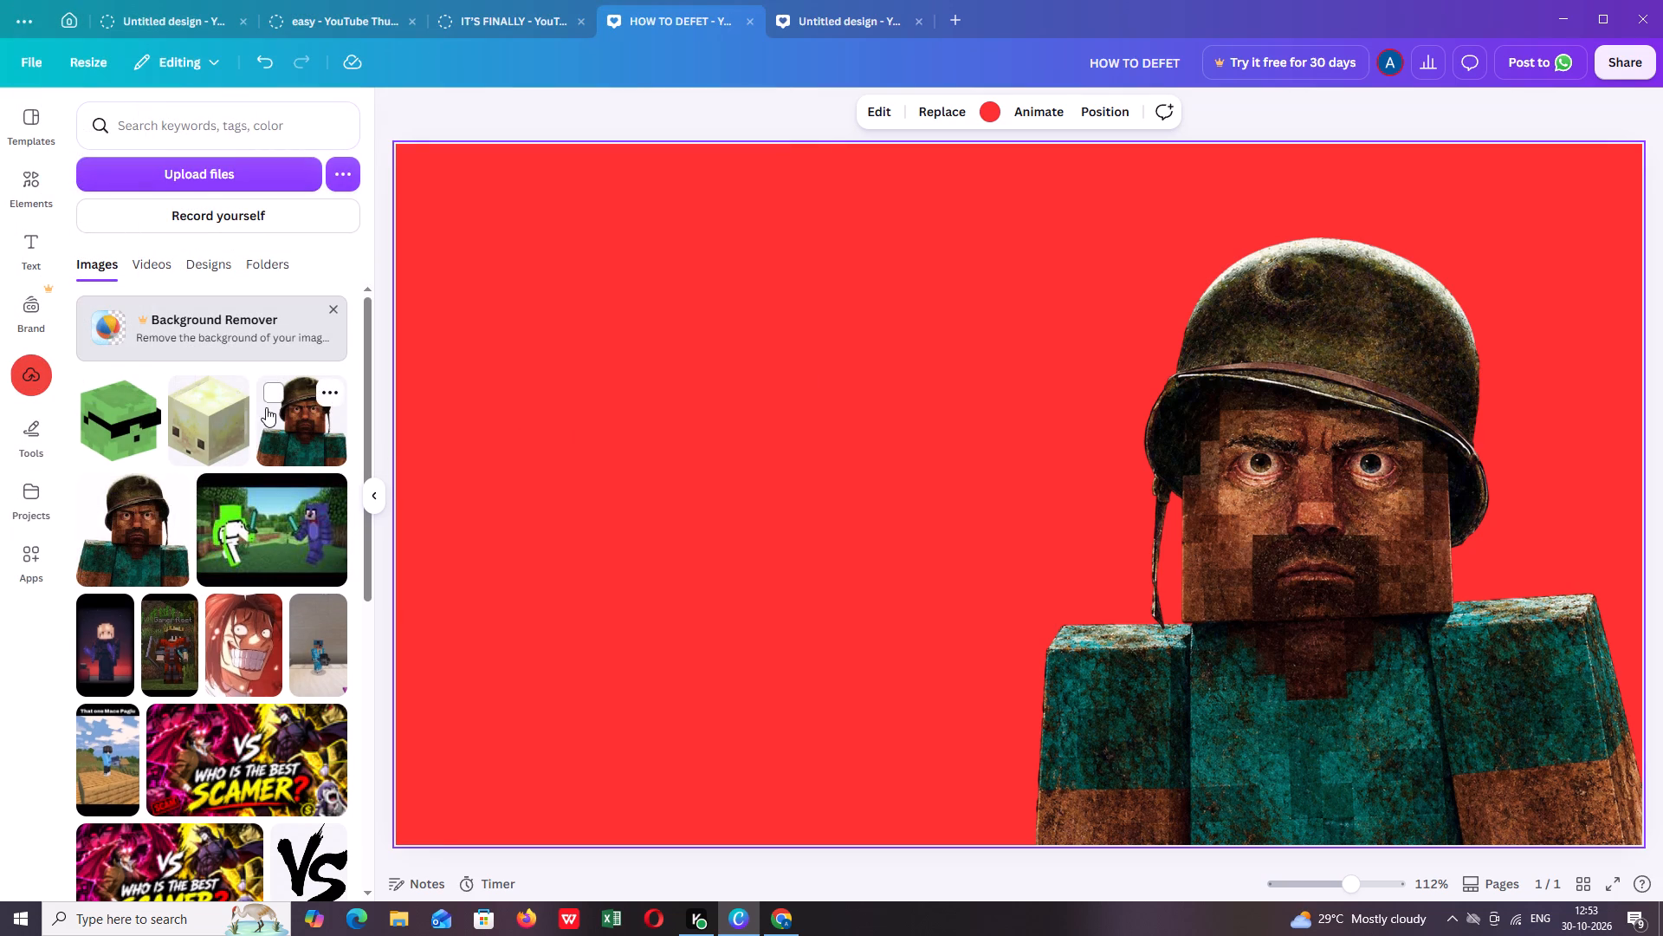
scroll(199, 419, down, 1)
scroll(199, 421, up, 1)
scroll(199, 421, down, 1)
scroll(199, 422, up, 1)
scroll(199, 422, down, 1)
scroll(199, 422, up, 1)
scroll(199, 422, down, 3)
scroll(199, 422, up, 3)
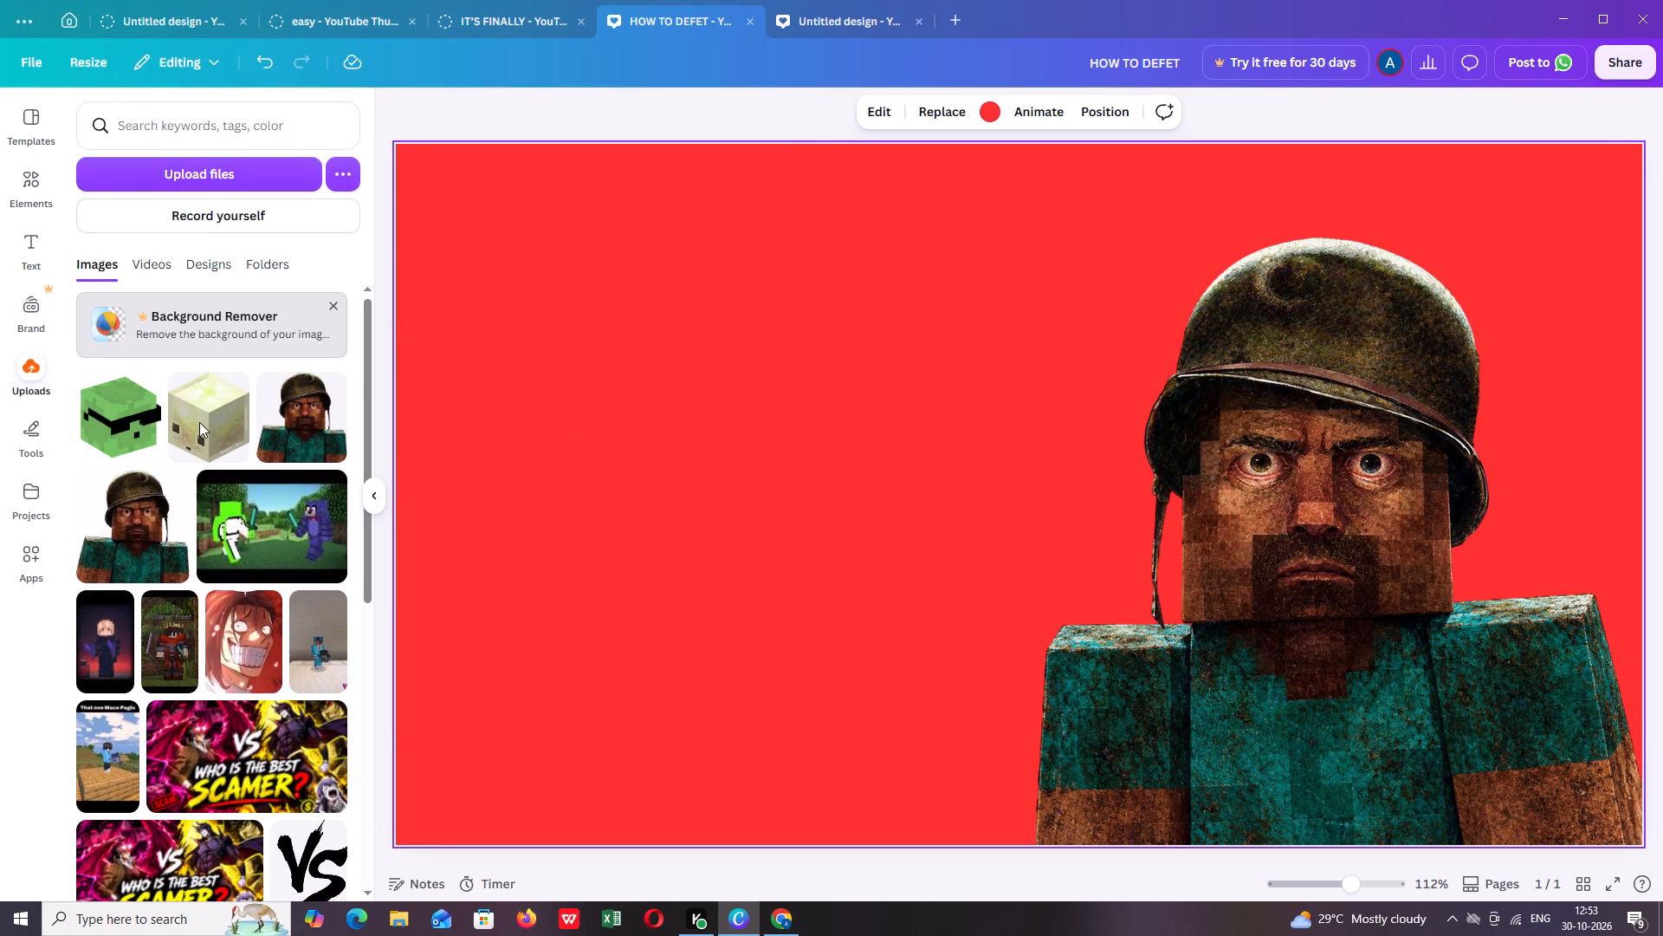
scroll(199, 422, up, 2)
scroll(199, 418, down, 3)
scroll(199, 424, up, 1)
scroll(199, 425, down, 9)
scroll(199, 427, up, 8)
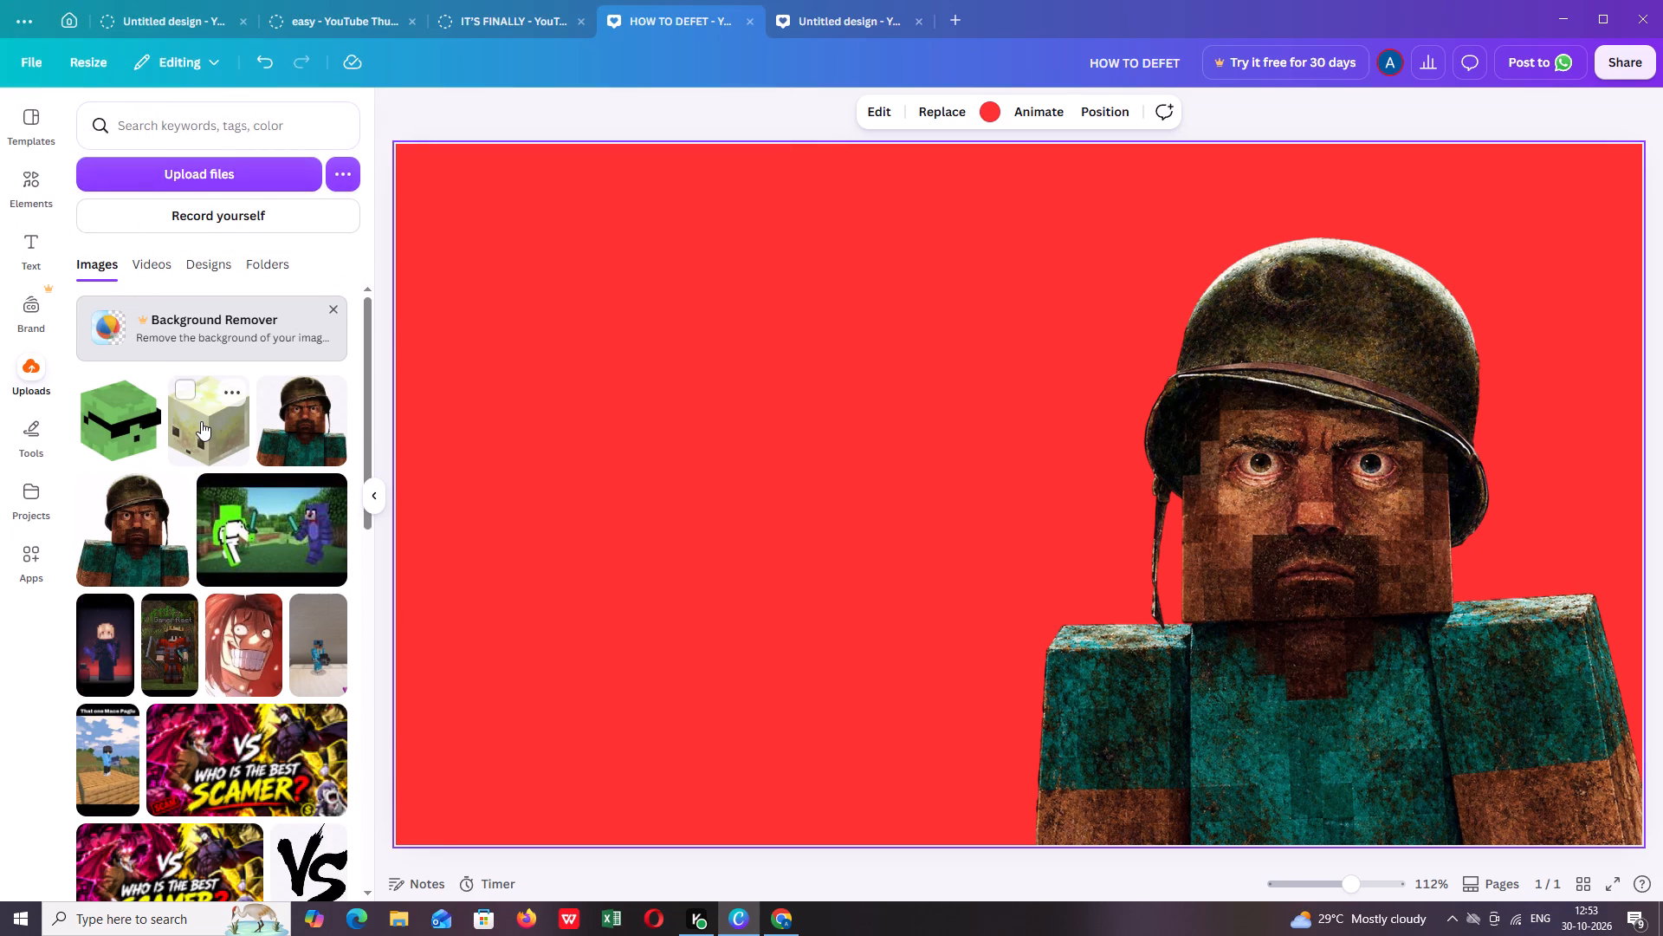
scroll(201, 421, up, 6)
Undo the last resize of the soldier Steve cutout and enlarge it to about four fifths of the page height.
key(ctrl+z)
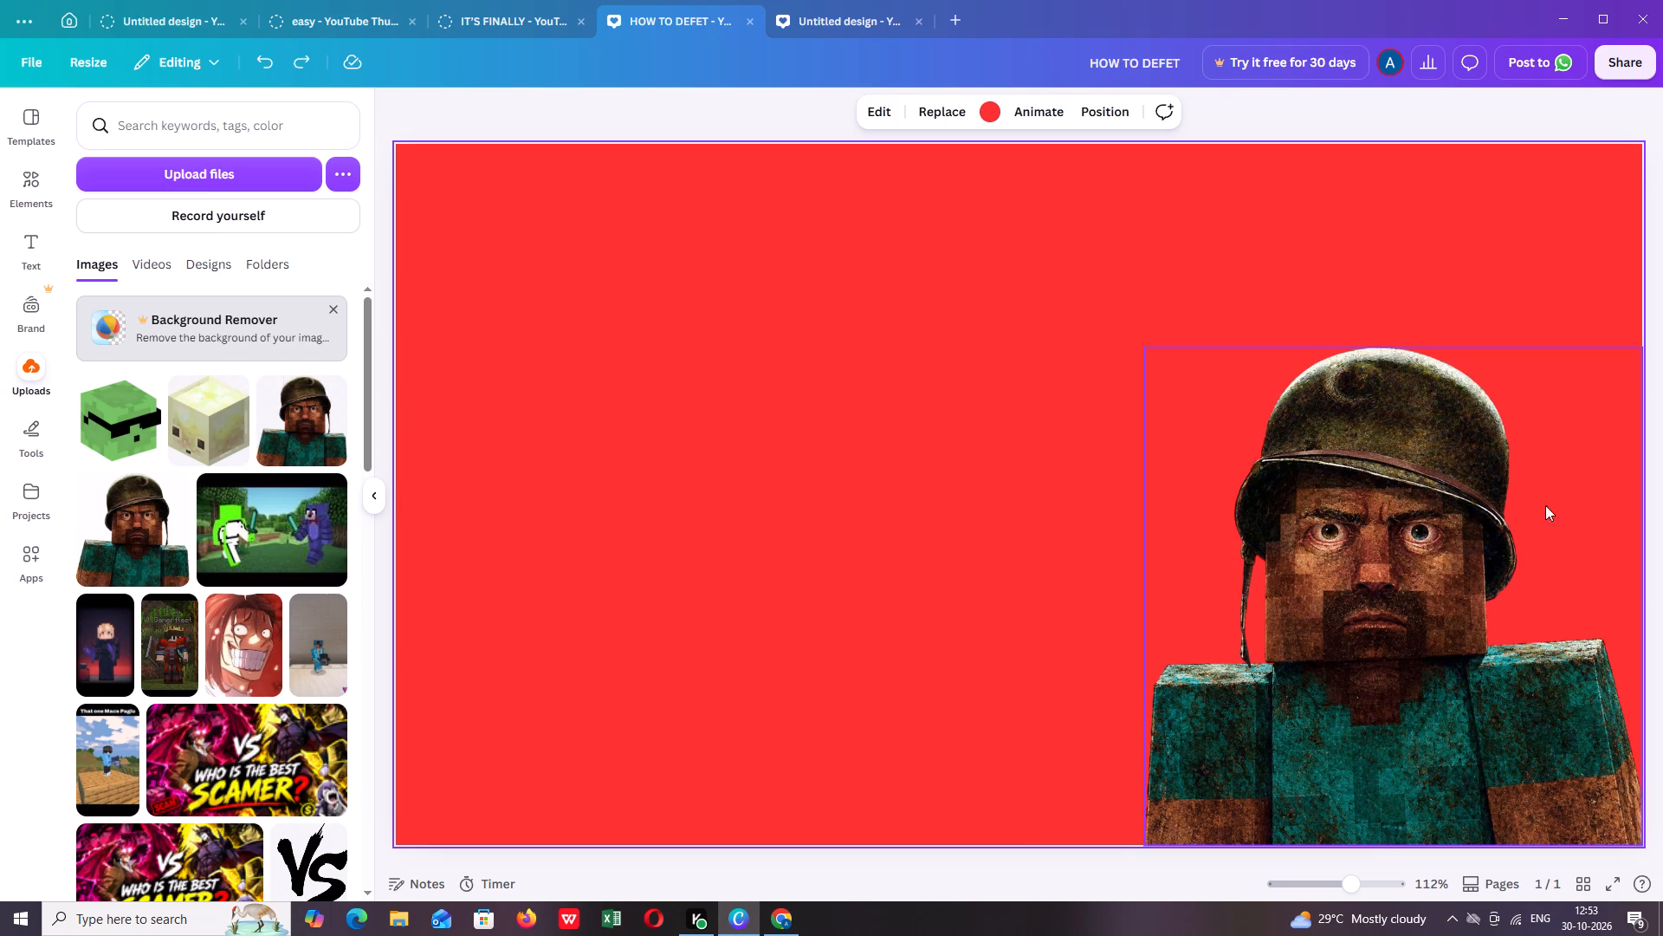
click(1261, 427)
drag(1143, 347, 1092, 240)
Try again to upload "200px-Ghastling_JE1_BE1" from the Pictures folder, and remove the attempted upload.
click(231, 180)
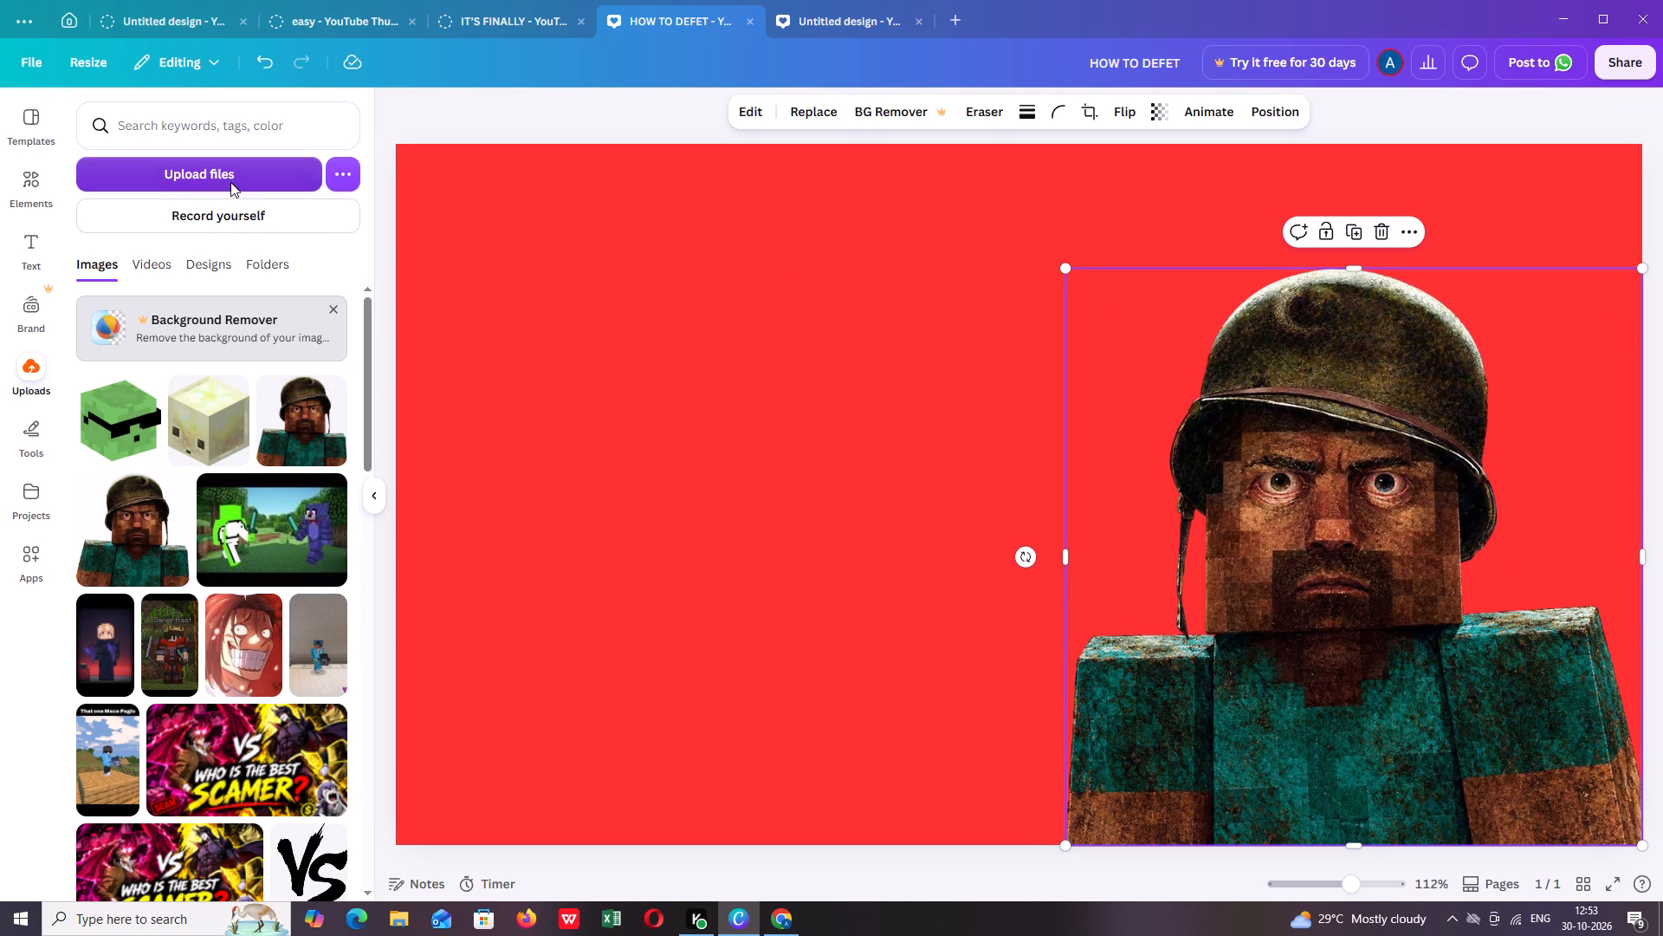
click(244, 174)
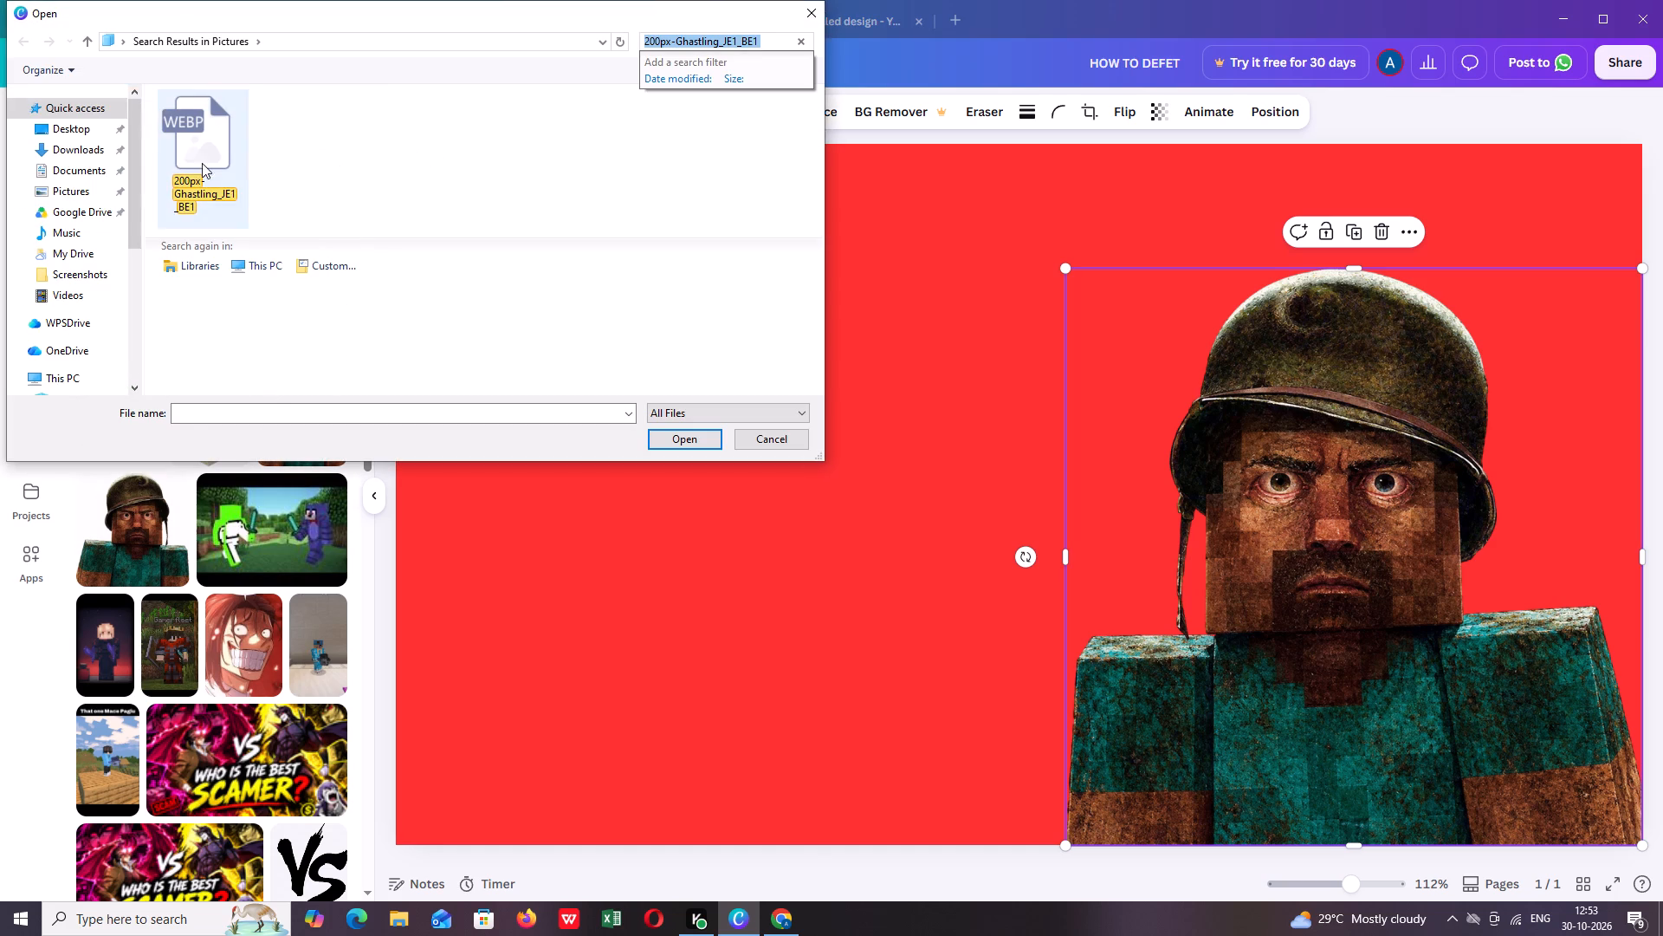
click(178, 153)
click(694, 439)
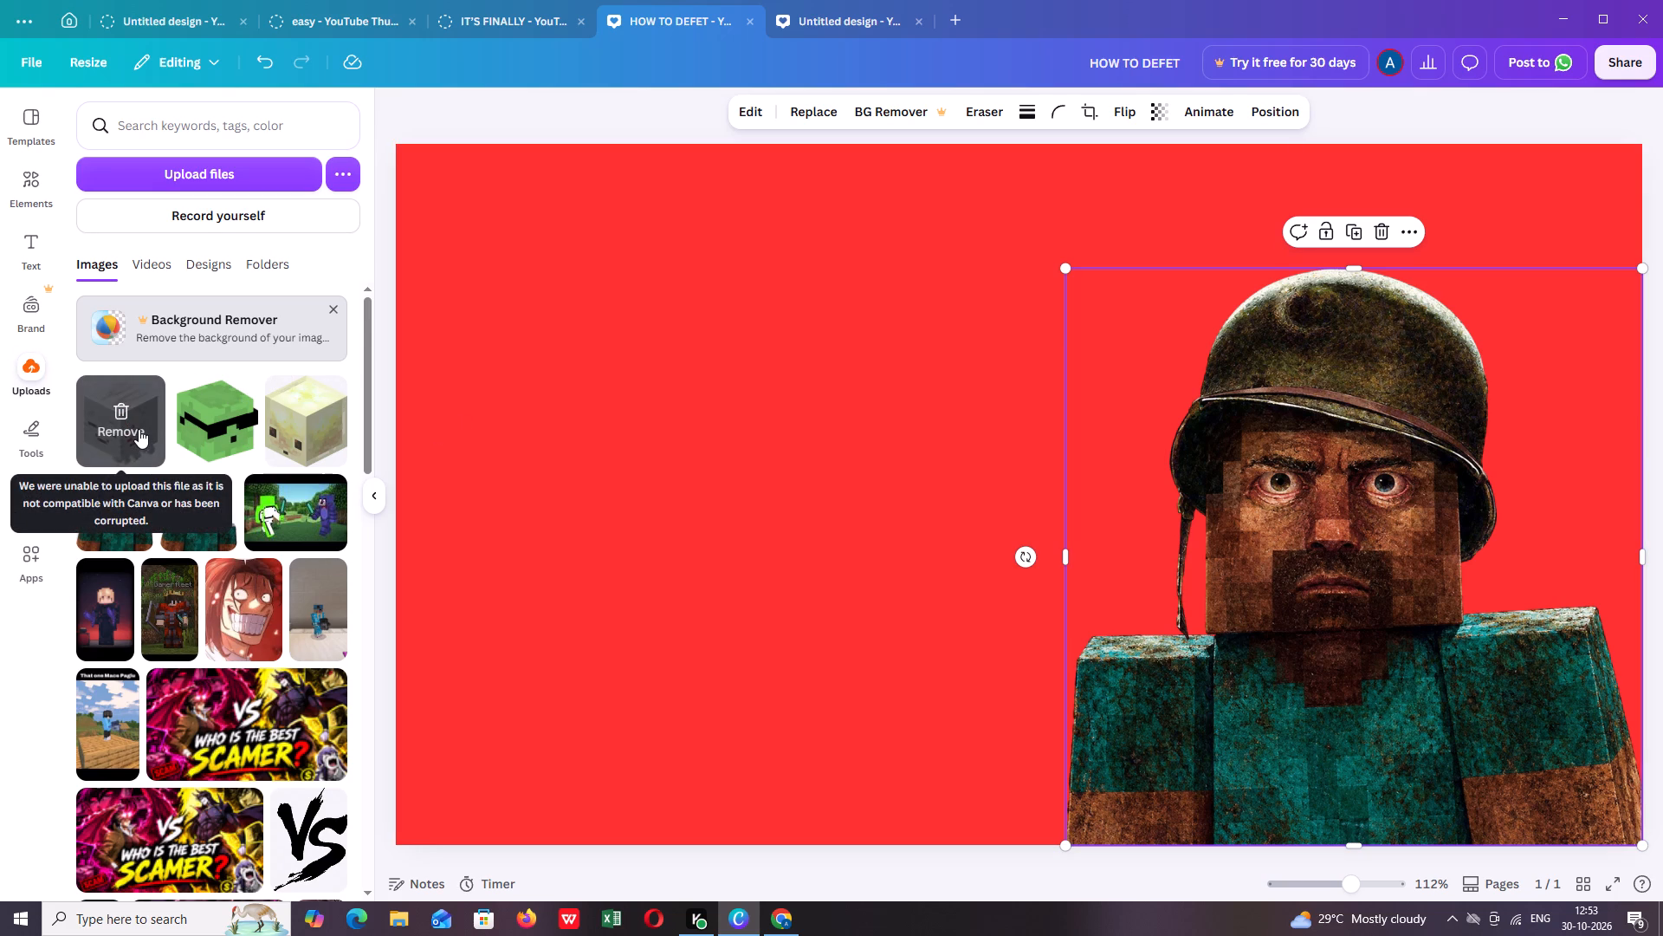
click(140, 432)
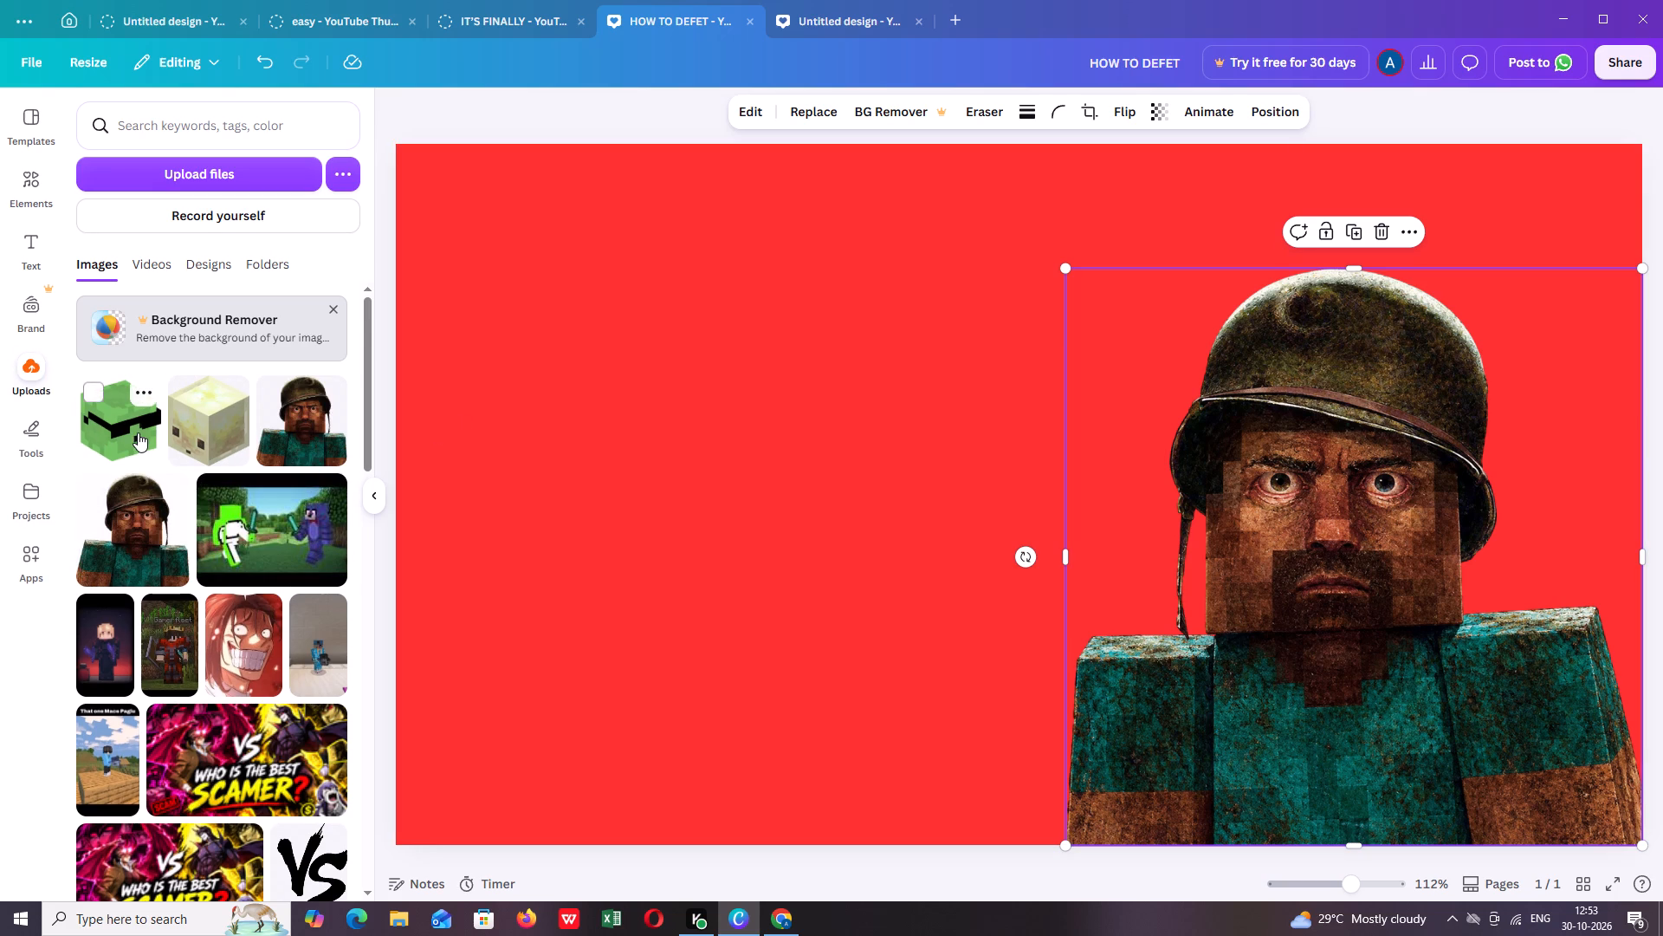
Switch to Chrome, dismiss the pending image save, and look through the happy ghast results for another usable image.
click(774, 912)
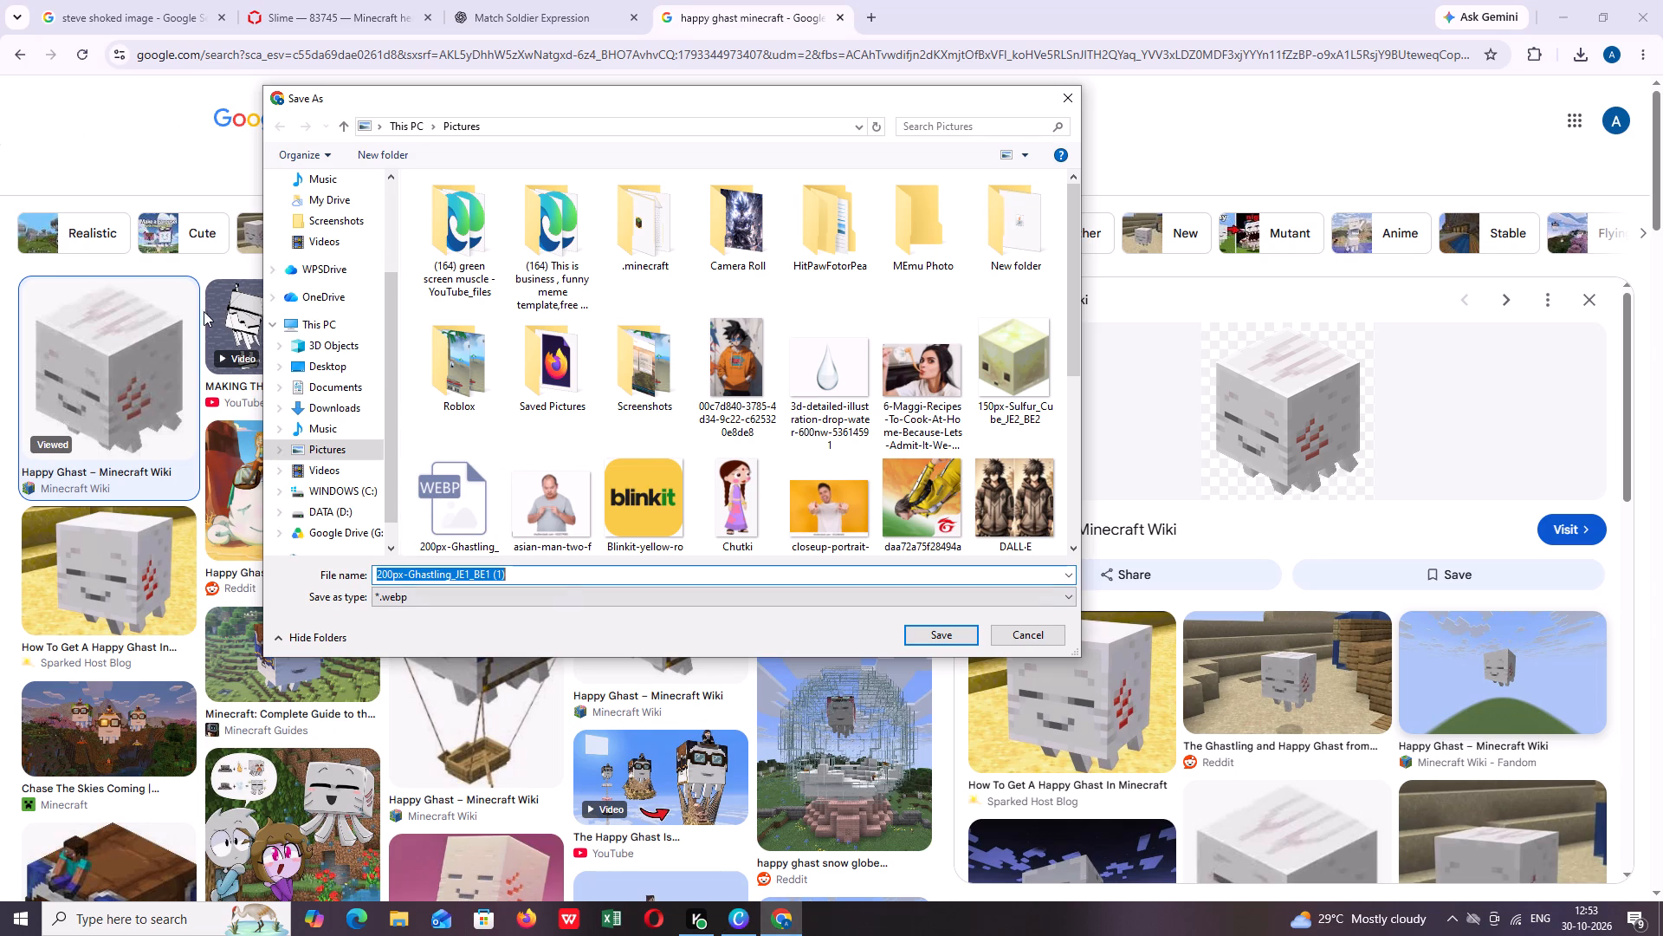
click(160, 334)
click(1068, 89)
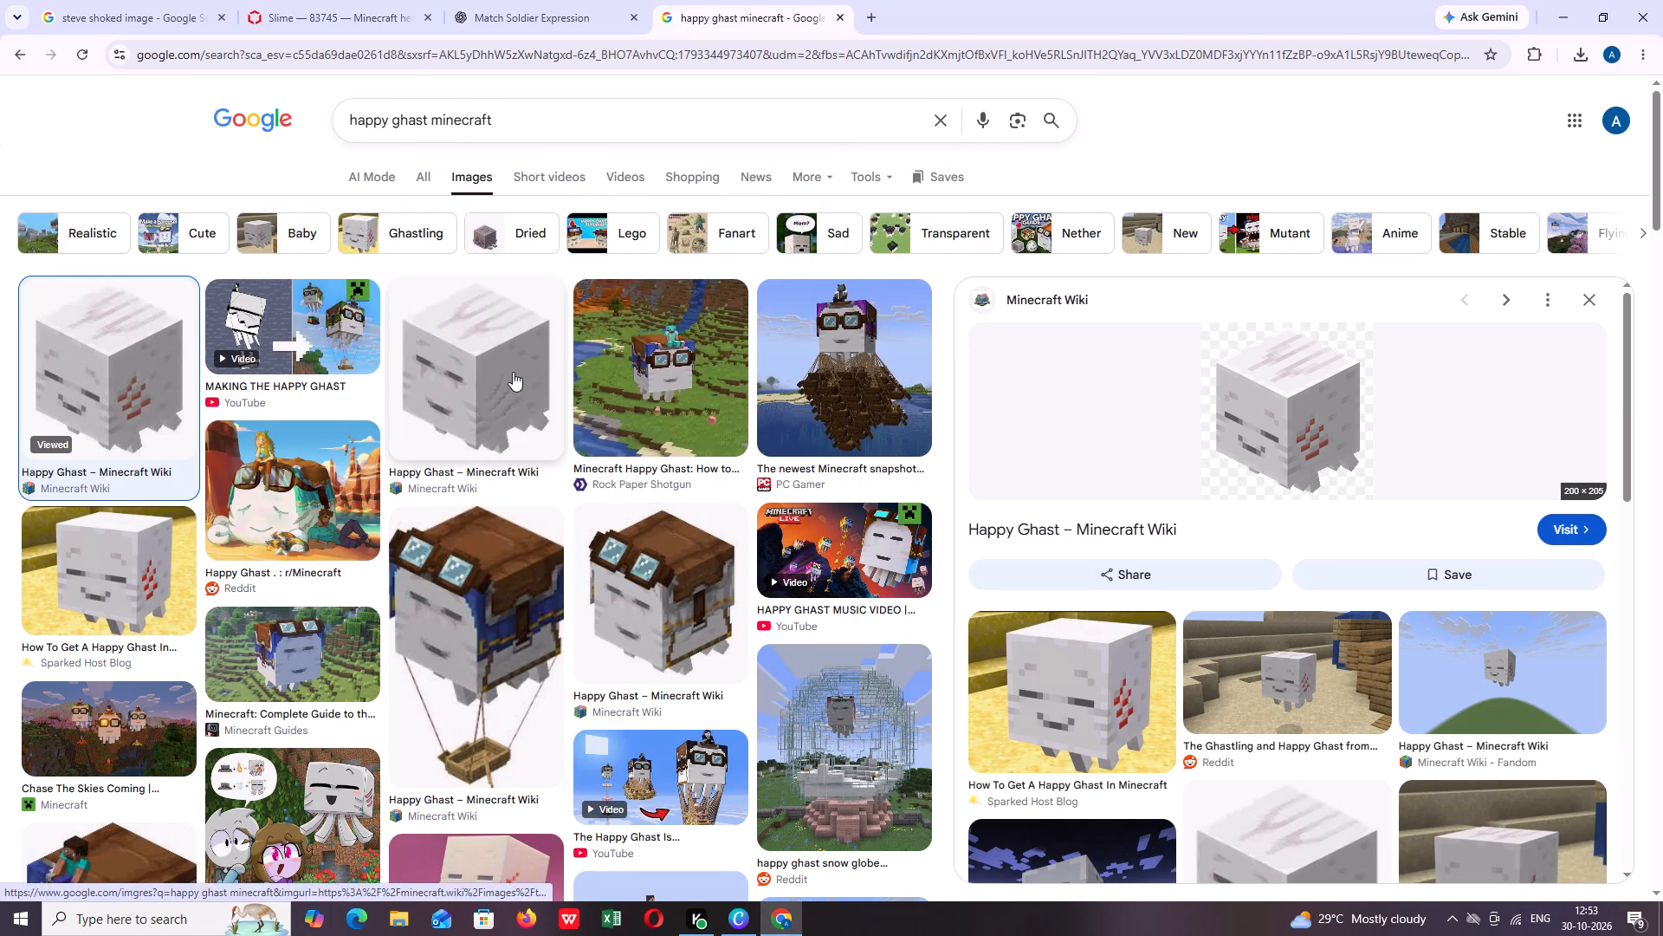
scroll(517, 374, down, 1)
scroll(630, 447, down, 3)
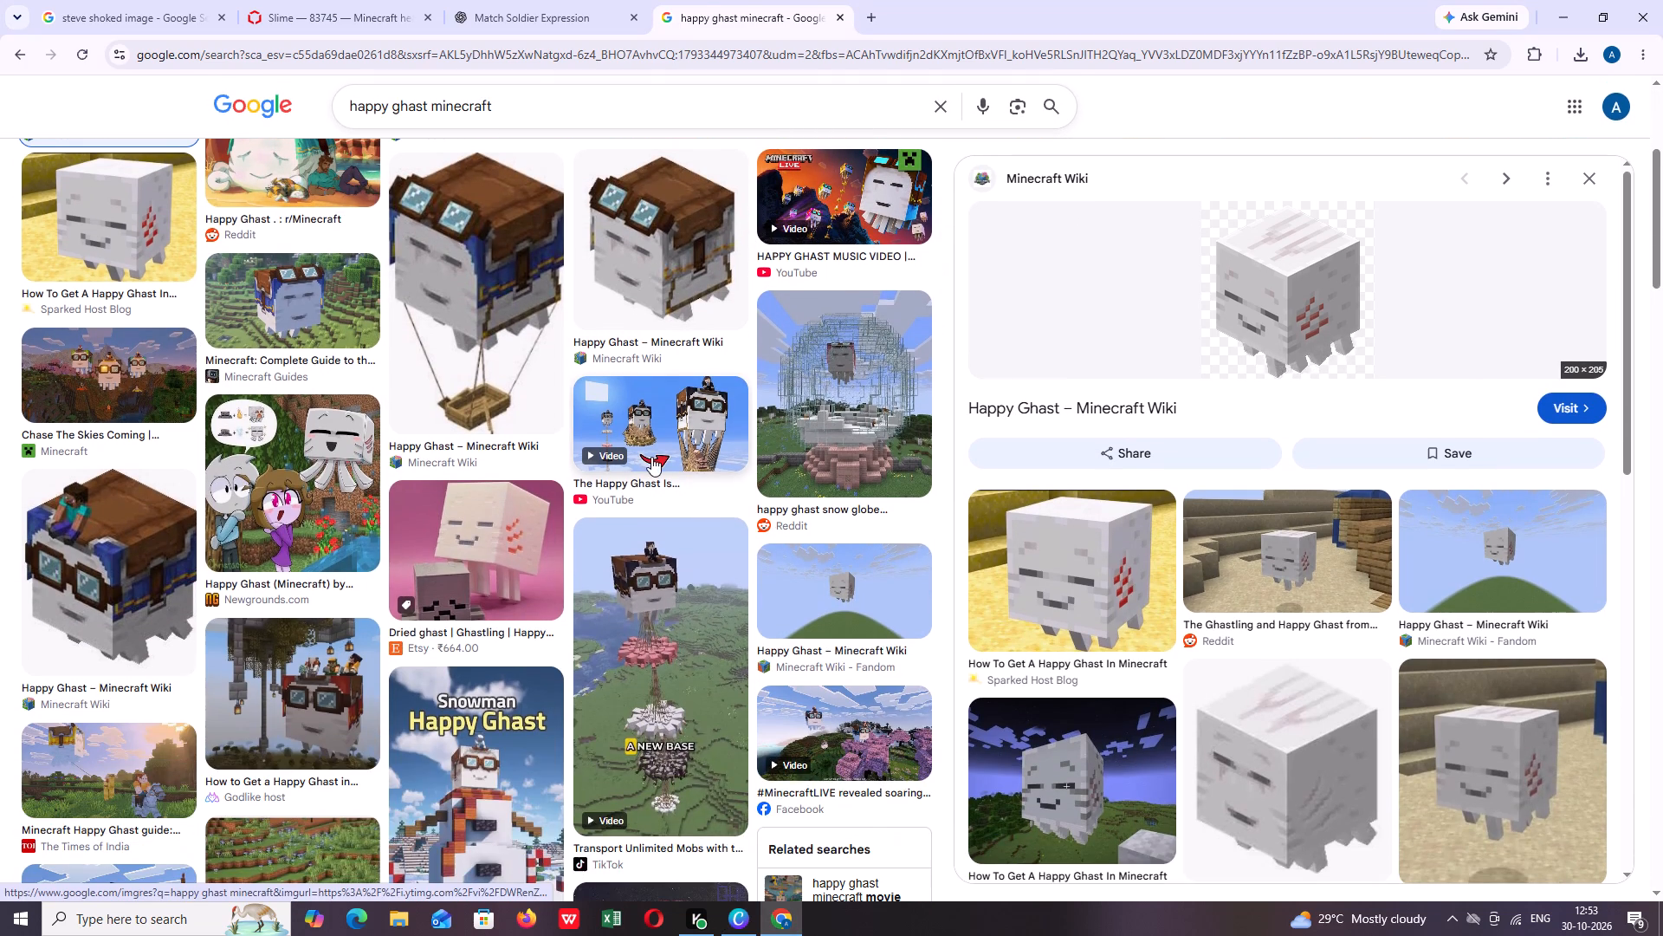
scroll(1311, 712, down, 5)
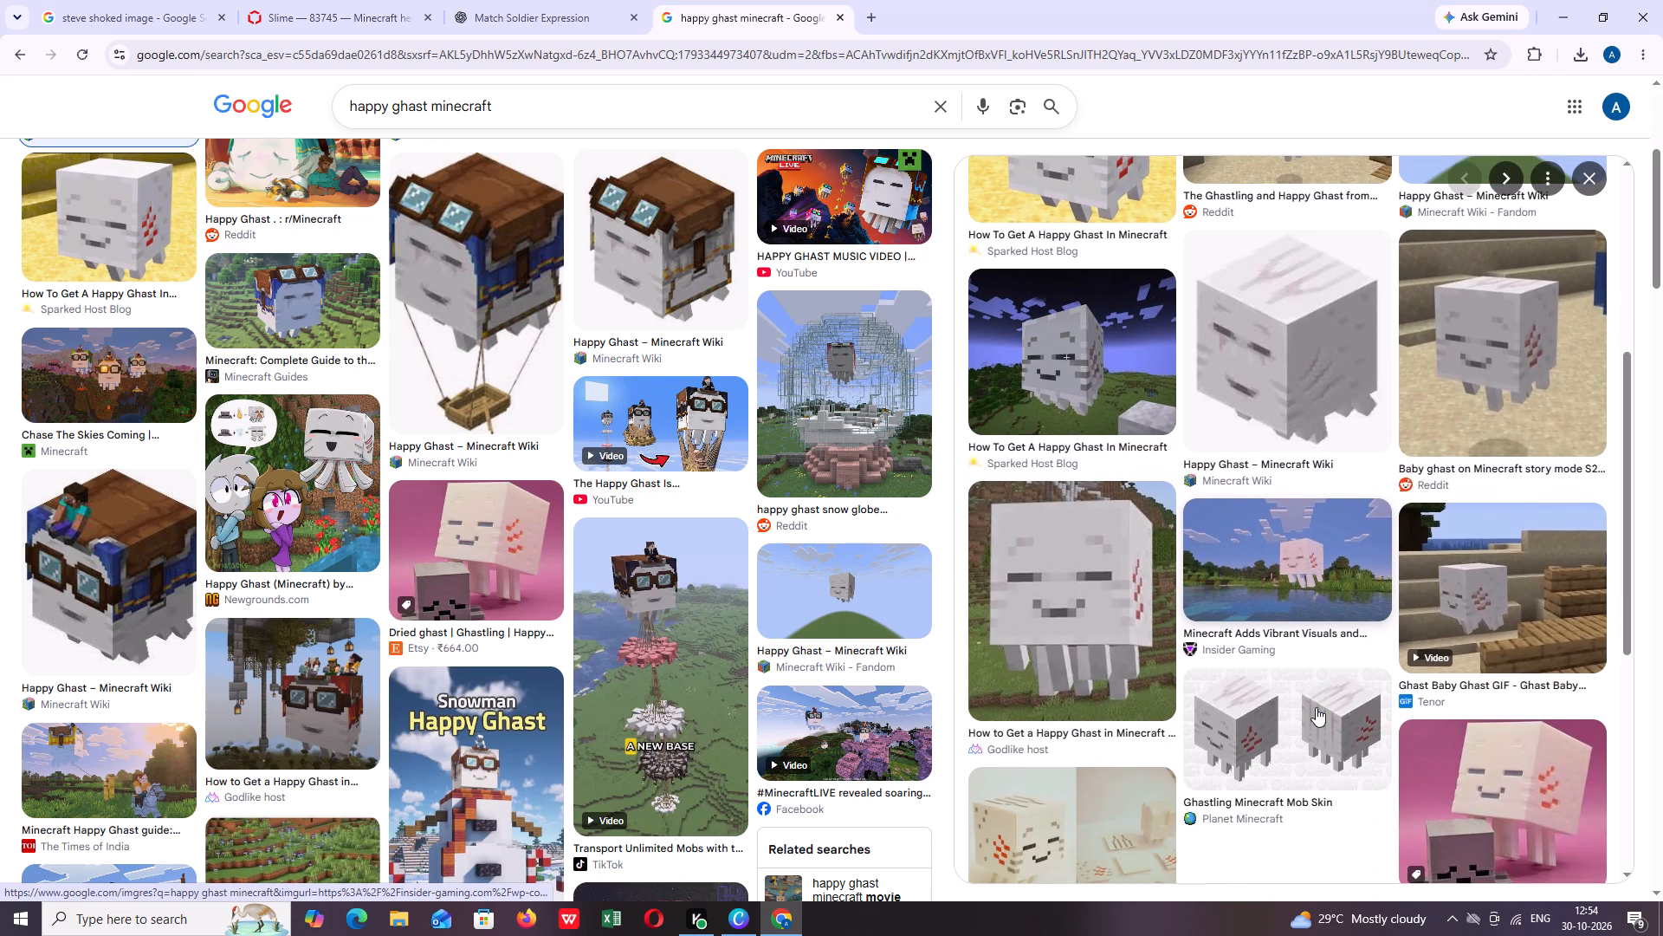
scroll(1314, 699, up, 2)
scroll(1314, 697, down, 1)
scroll(1312, 691, up, 2)
Refine the image search to "happy ghast minecraft transparant bg".
click(521, 107)
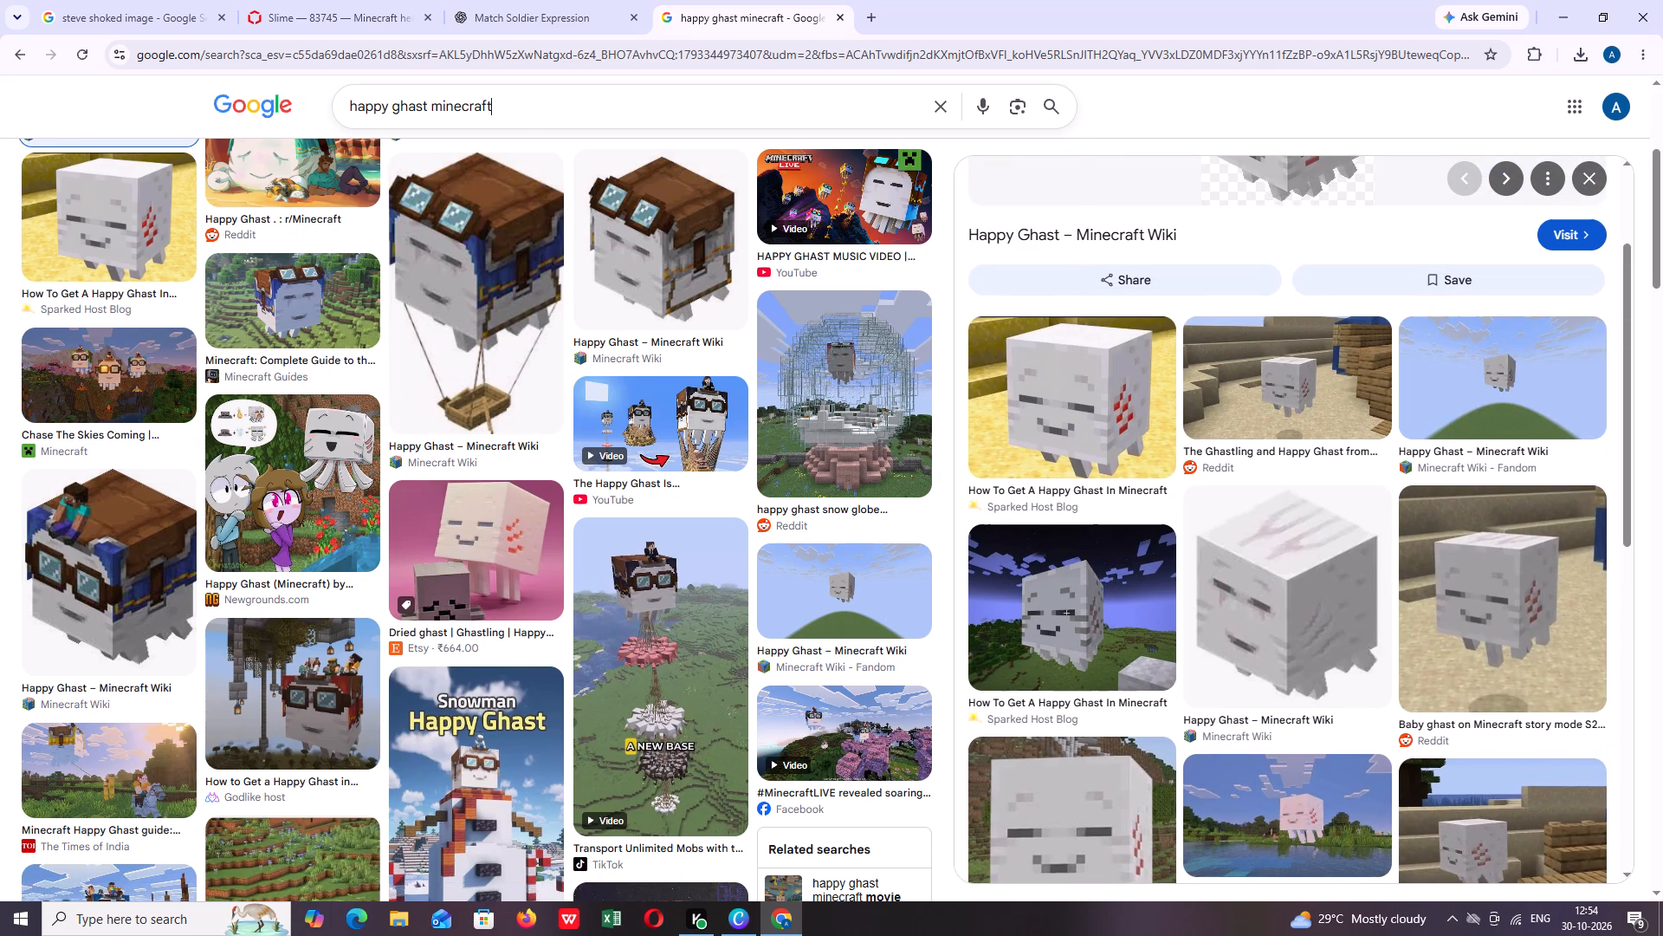
key(space)
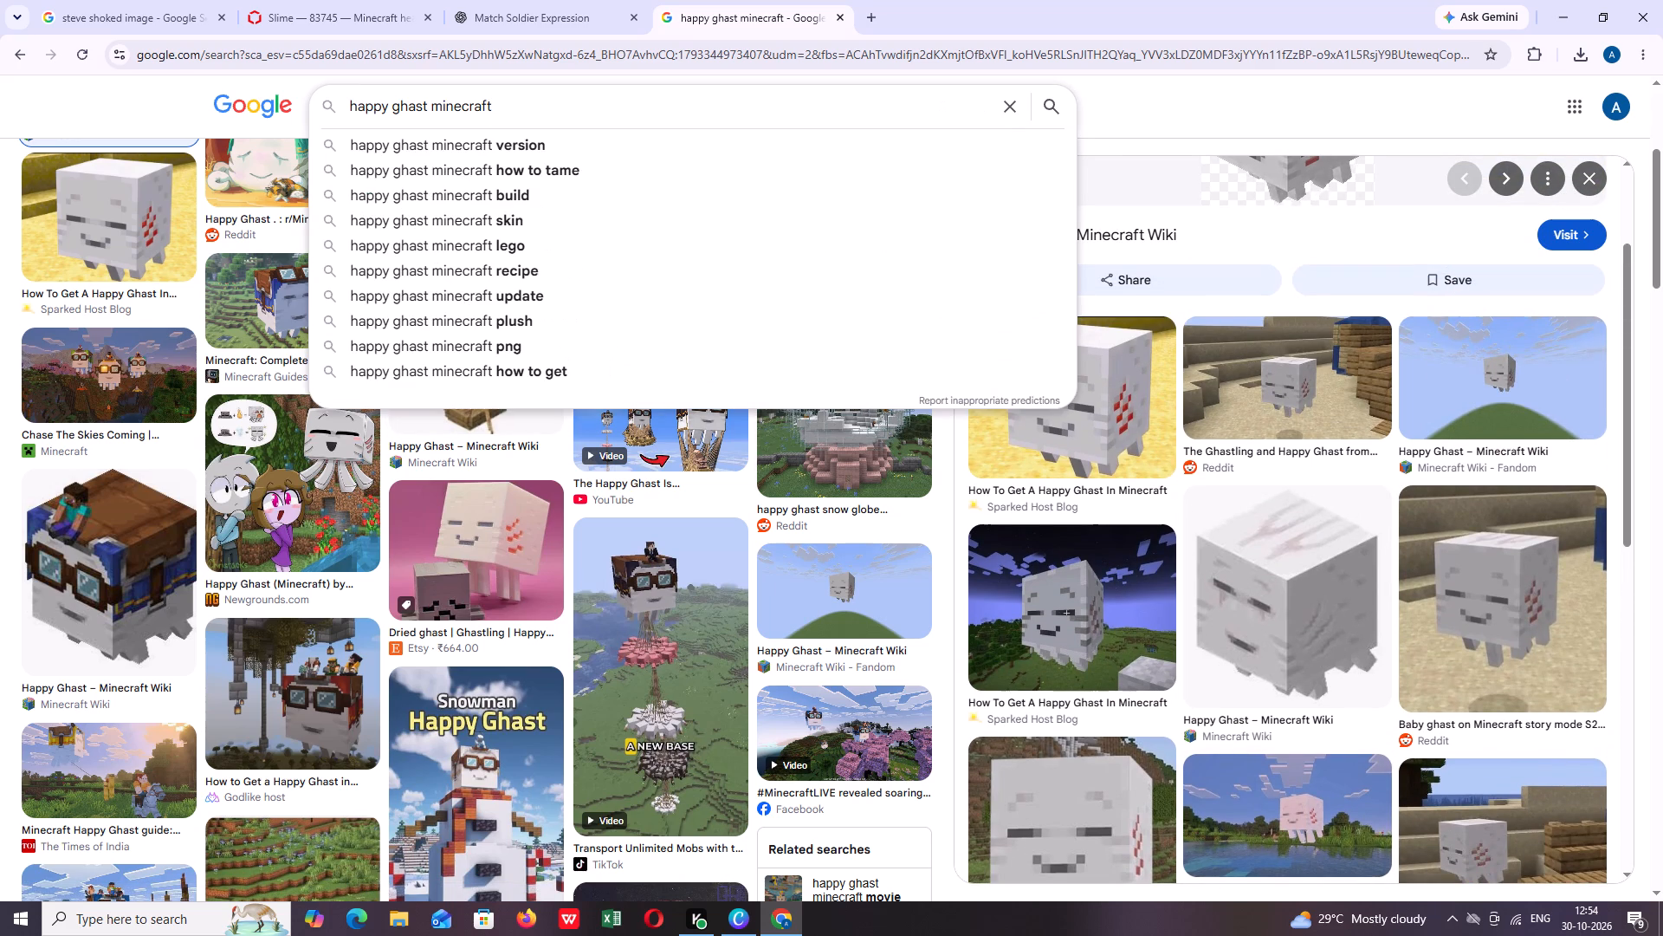
text(transparant)
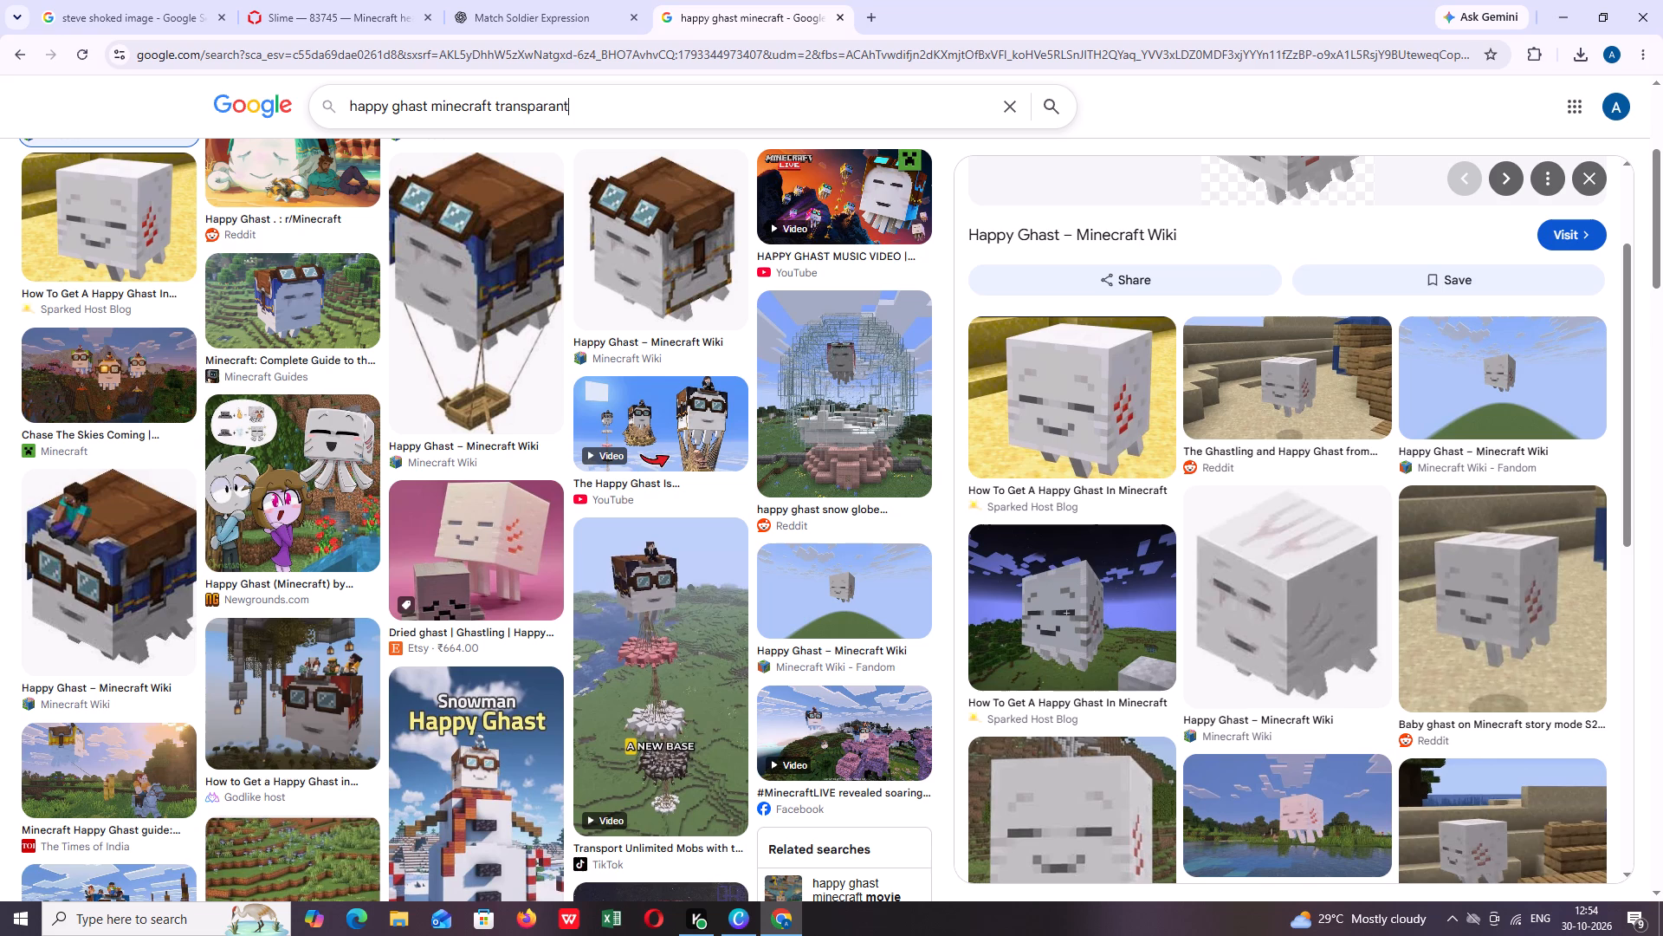
key(space)
text(bg)
key(Return)
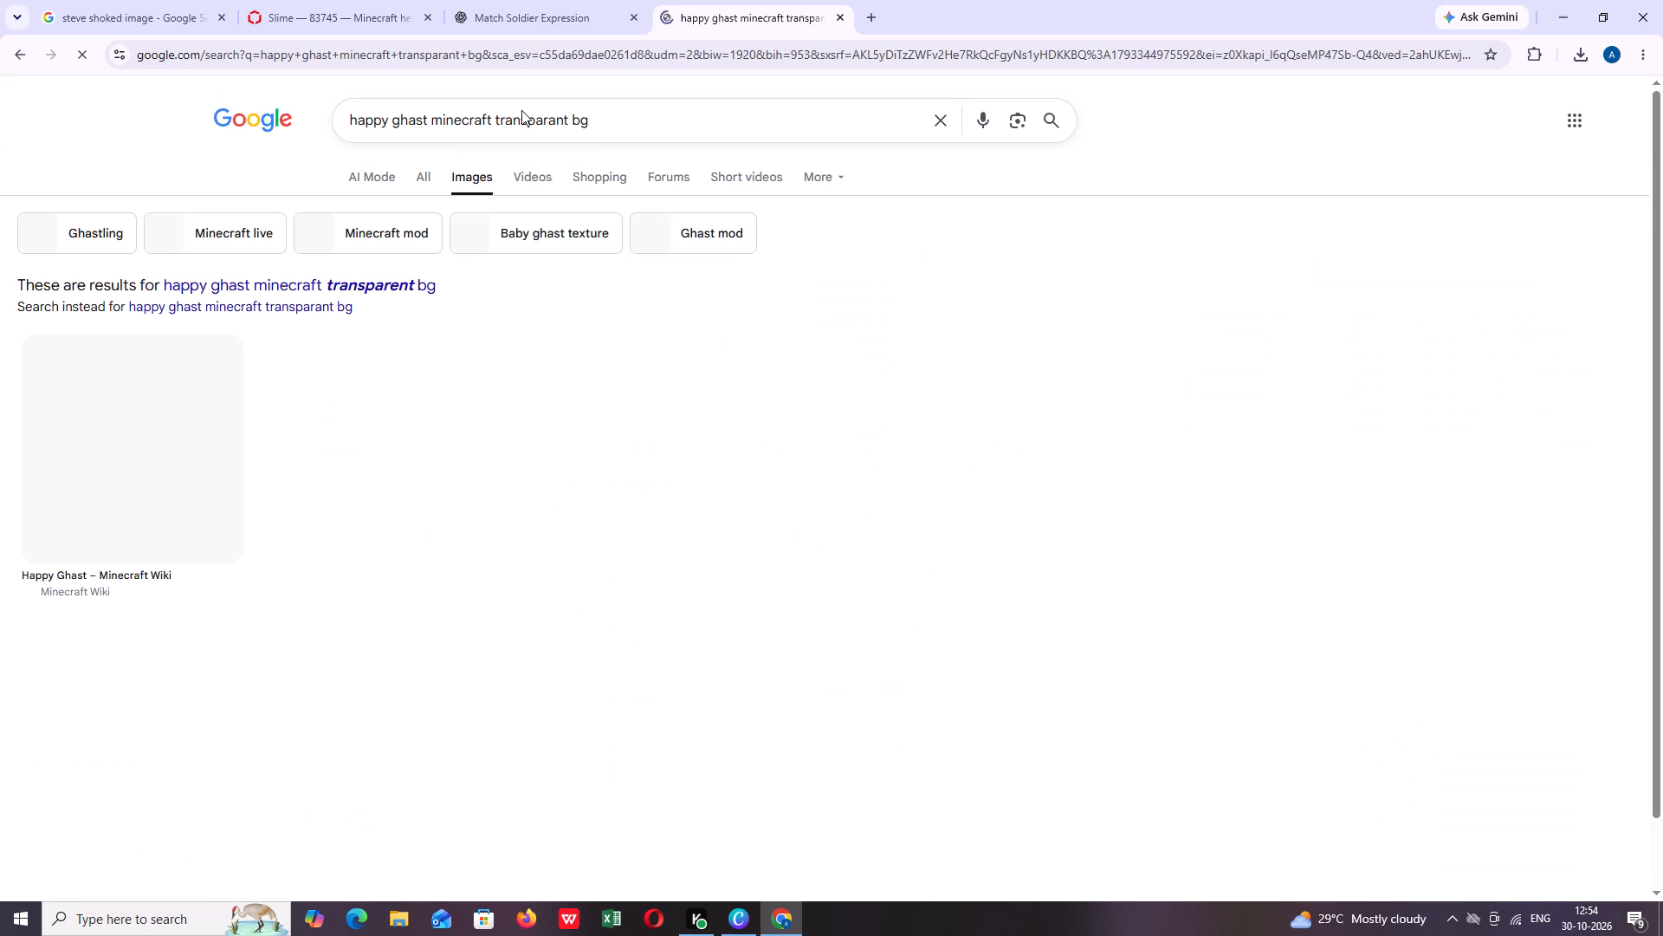
Examine the transparent happy ghast image results, previewing the plain ghast and ghastling from Minecraft Wiki and their related images.
scroll(671, 511, down, 2)
scroll(670, 514, up, 1)
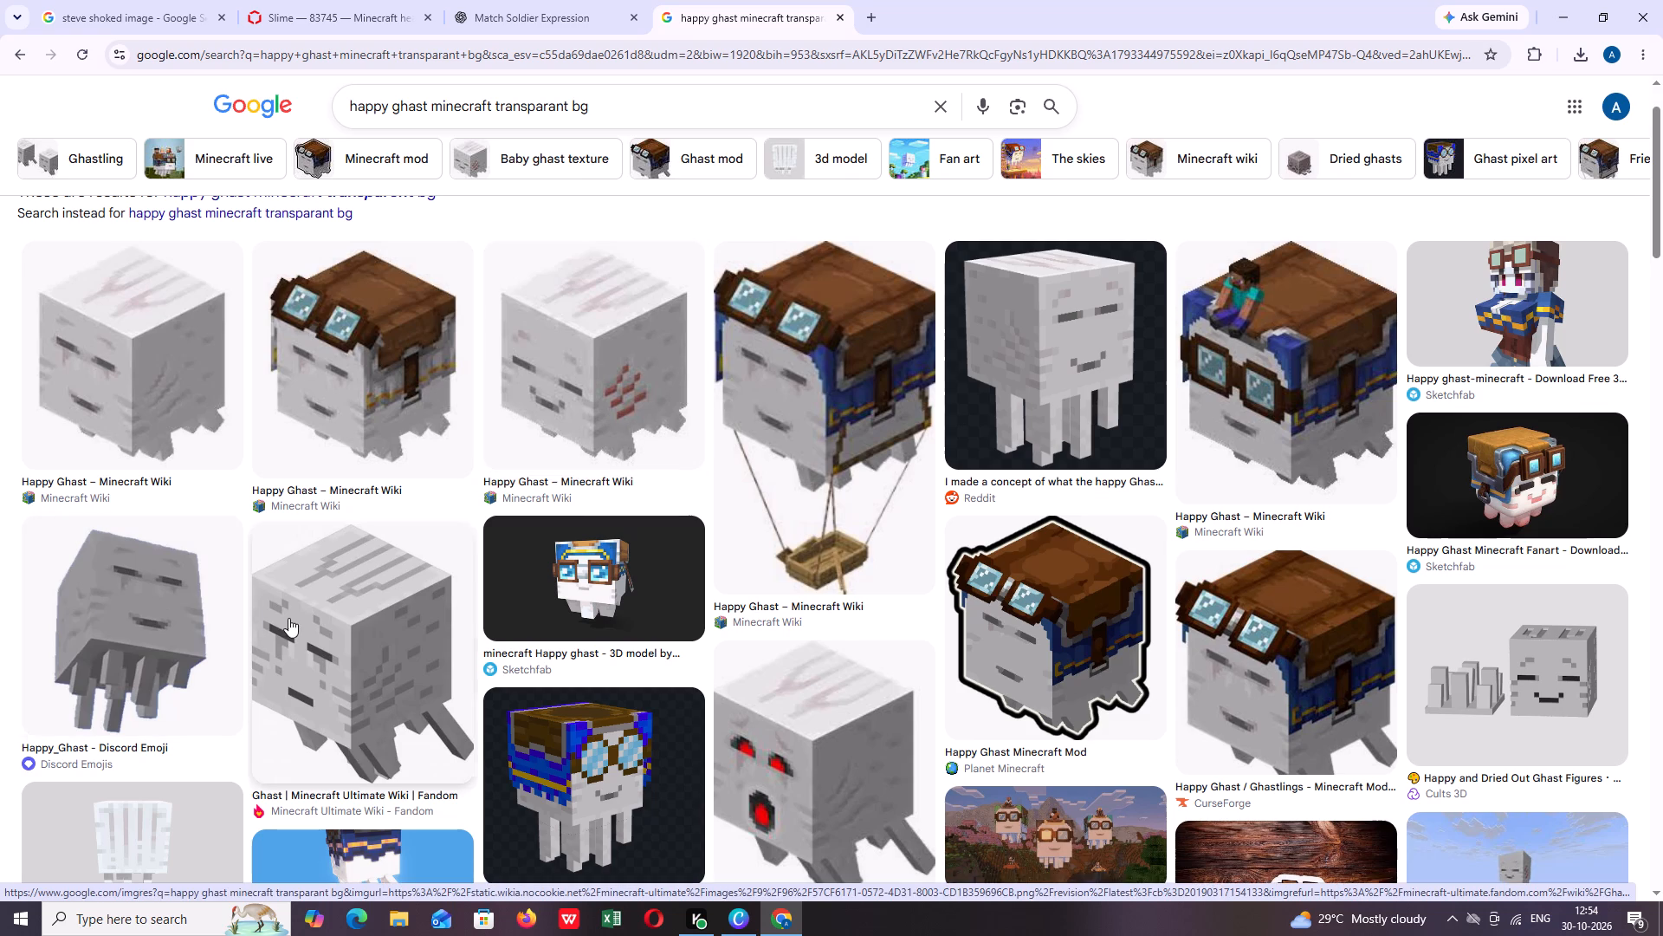
click(145, 394)
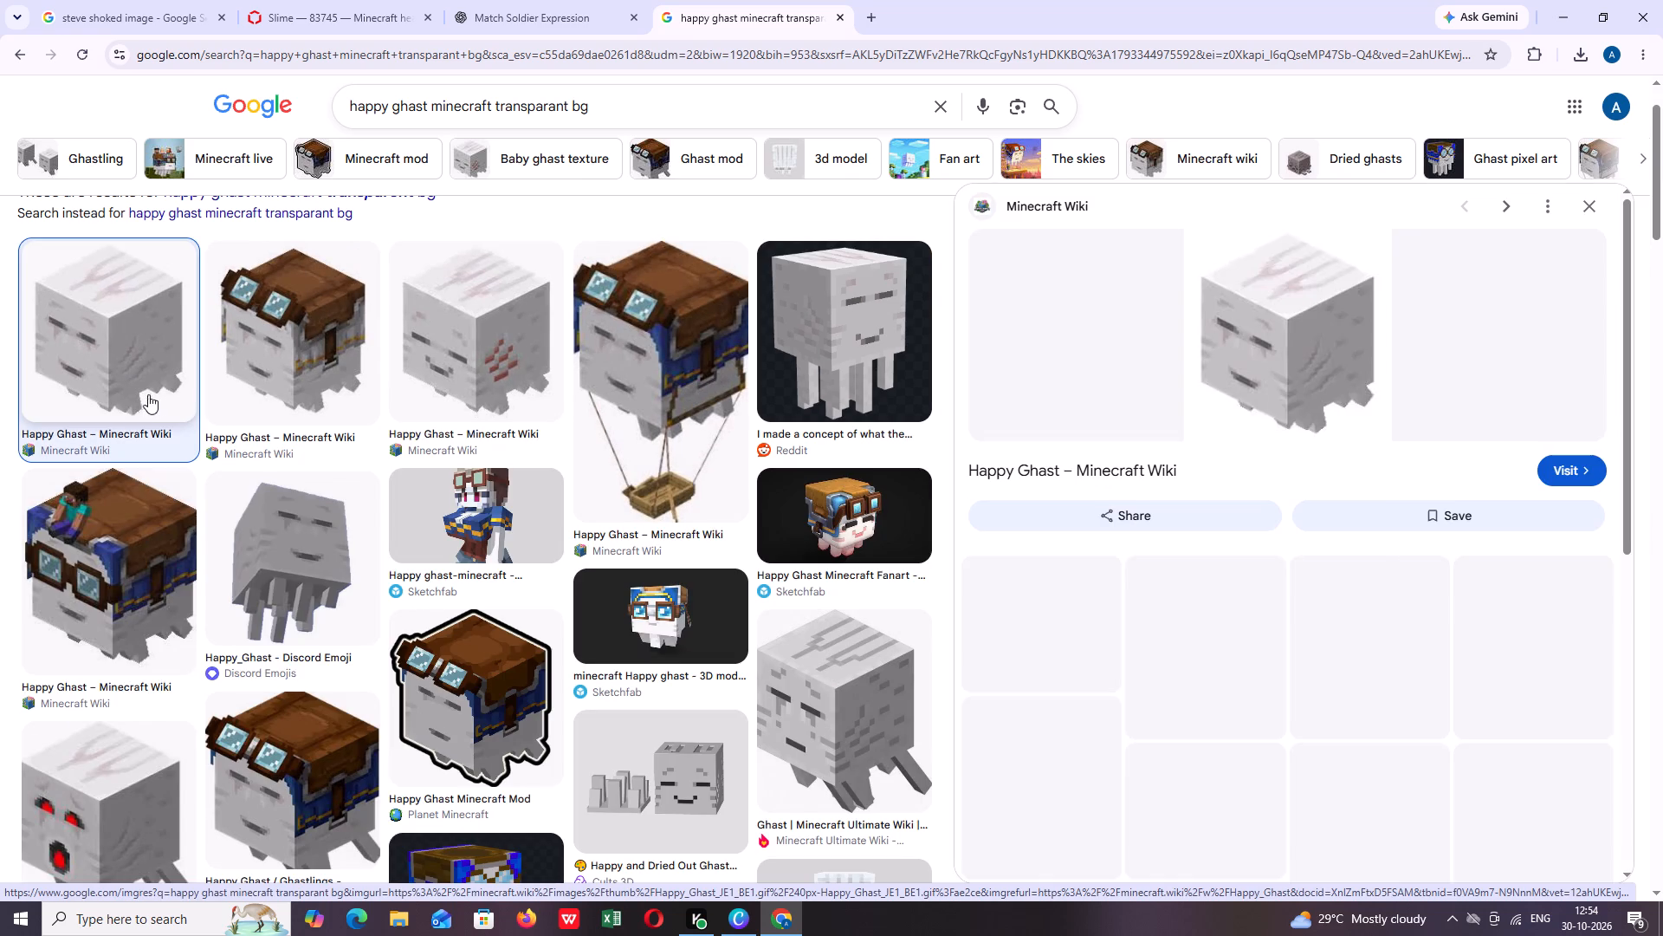
click(450, 317)
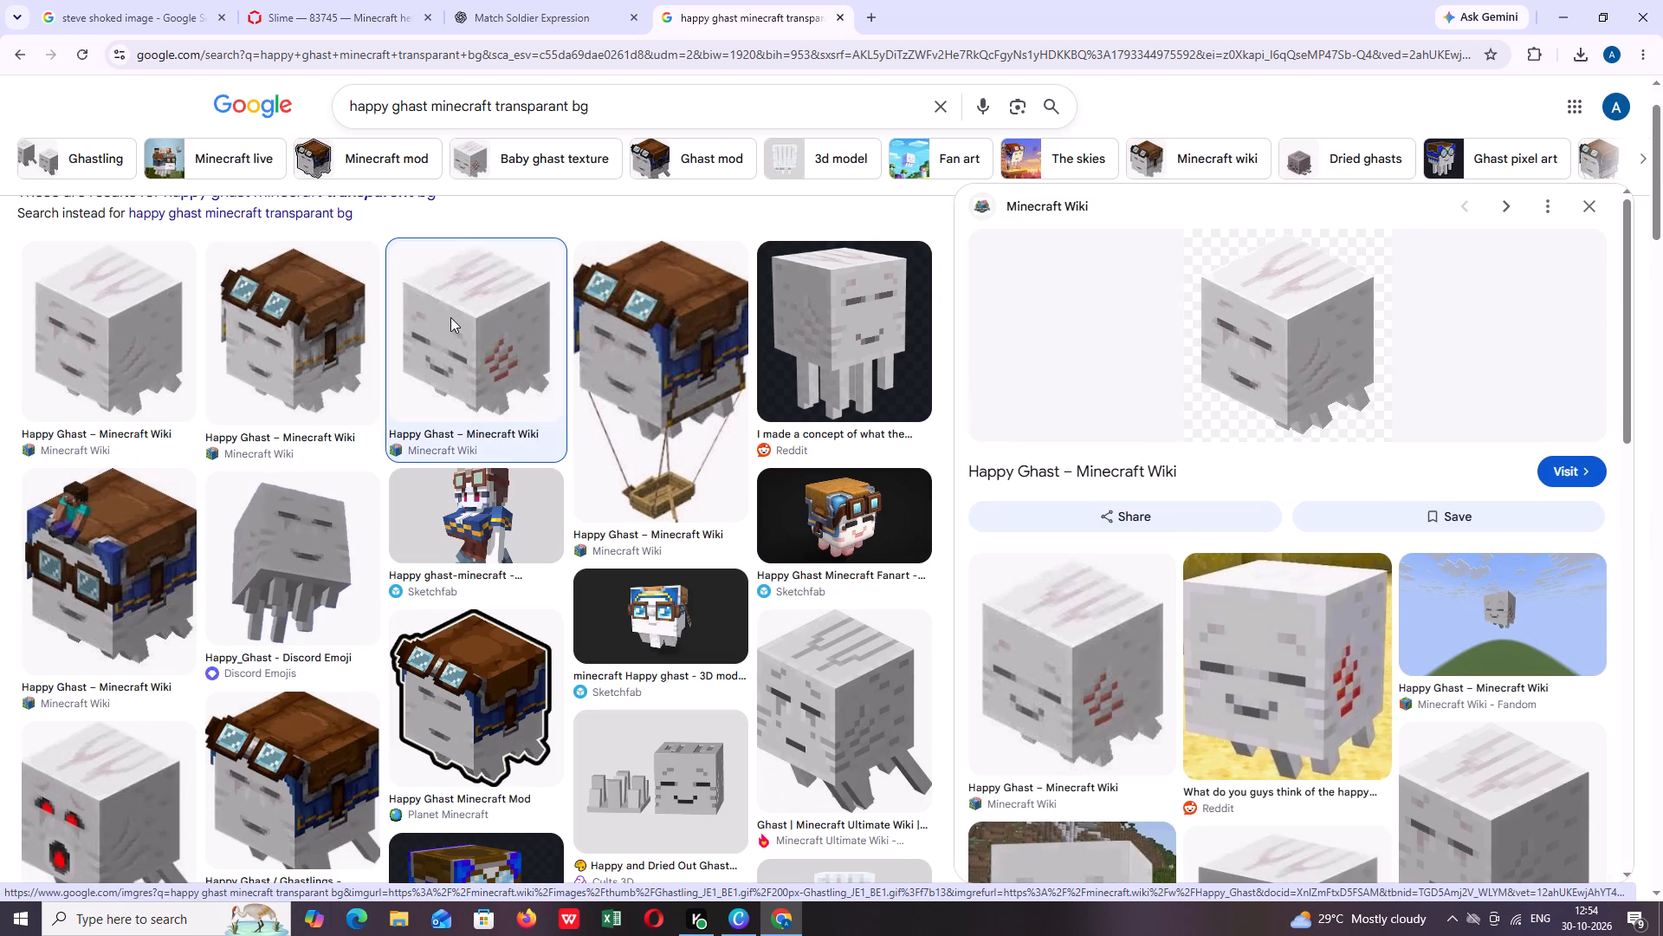
click(489, 328)
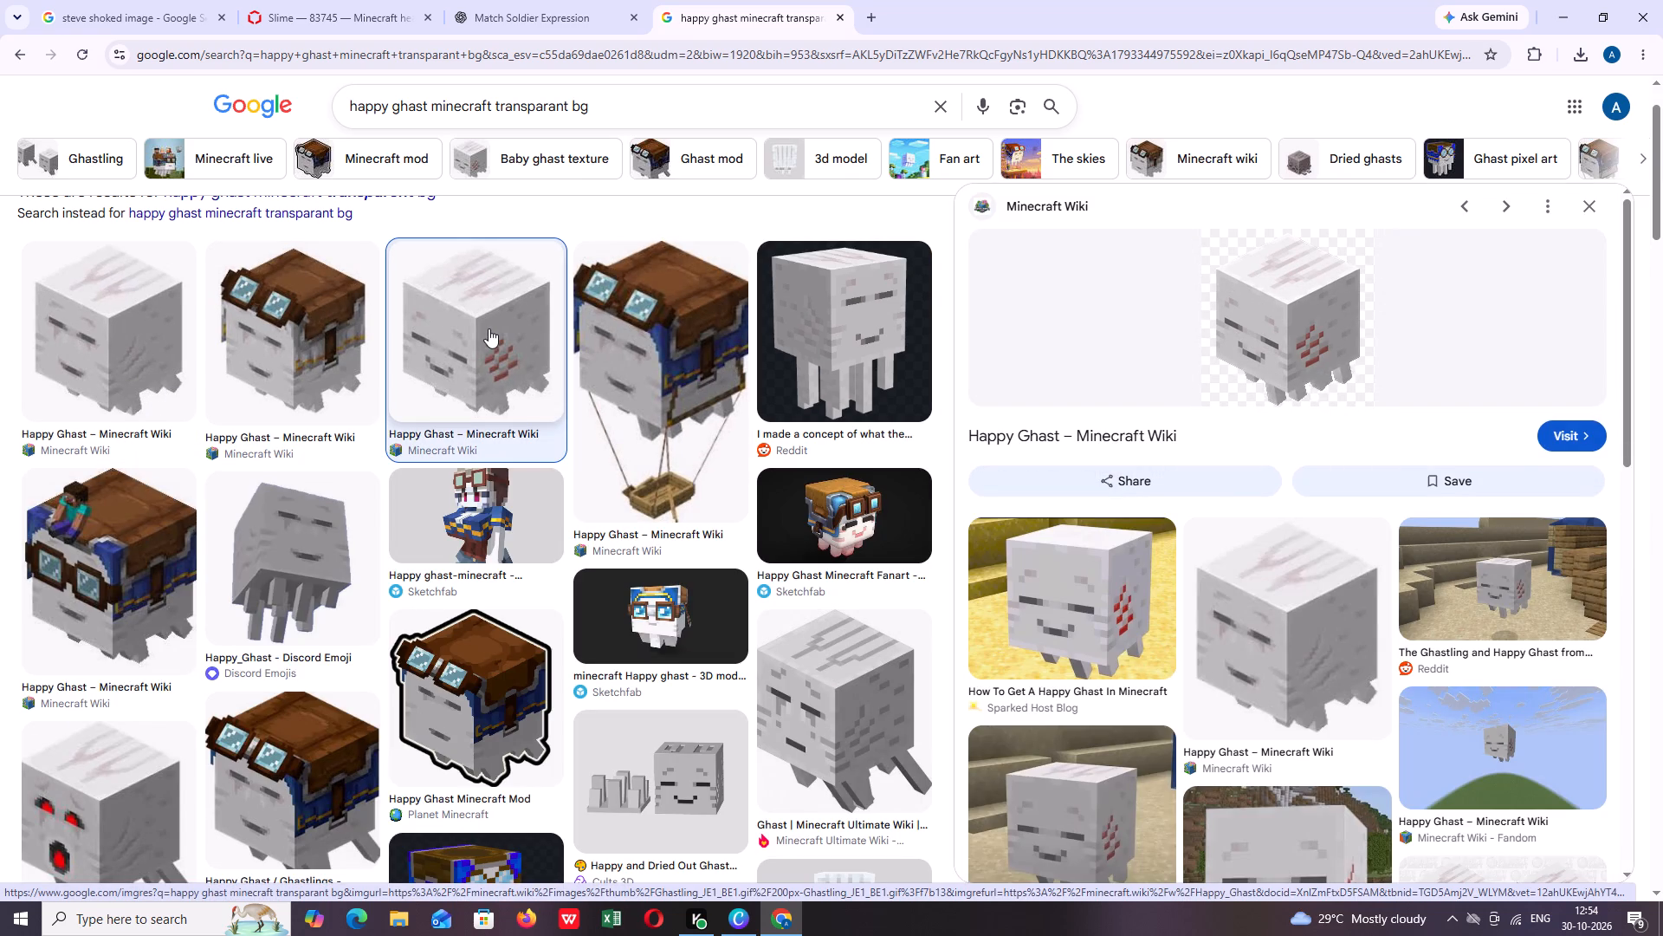
scroll(1262, 523, down, 4)
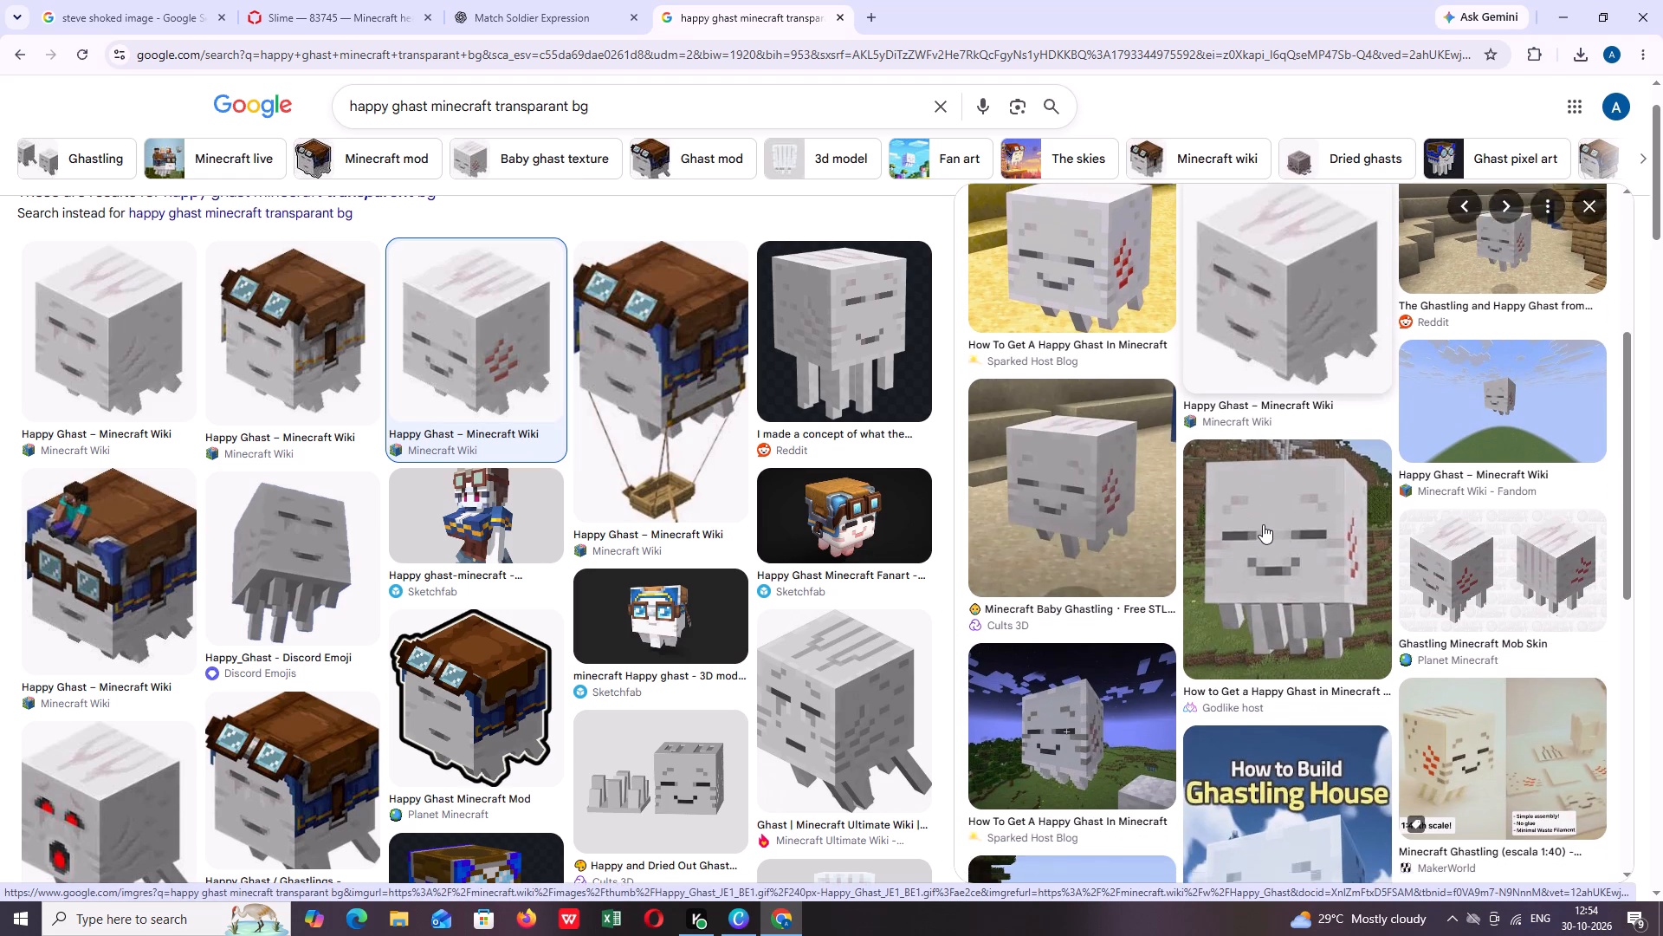
scroll(1263, 524, down, 1)
scroll(1263, 524, up, 5)
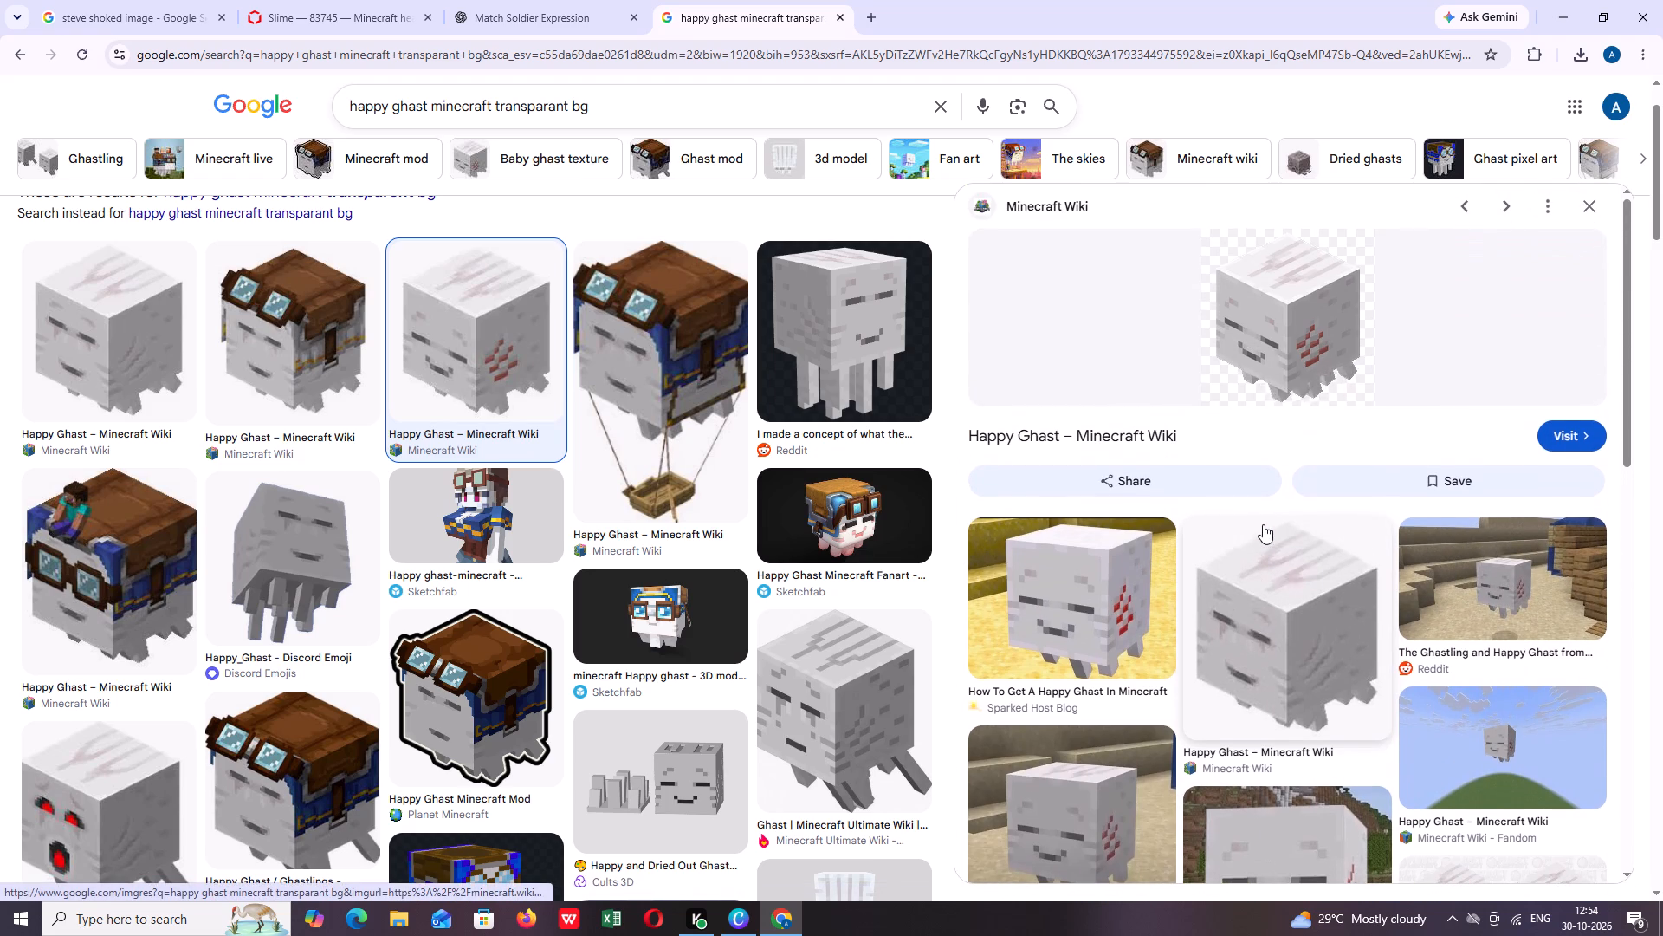
scroll(1263, 524, down, 6)
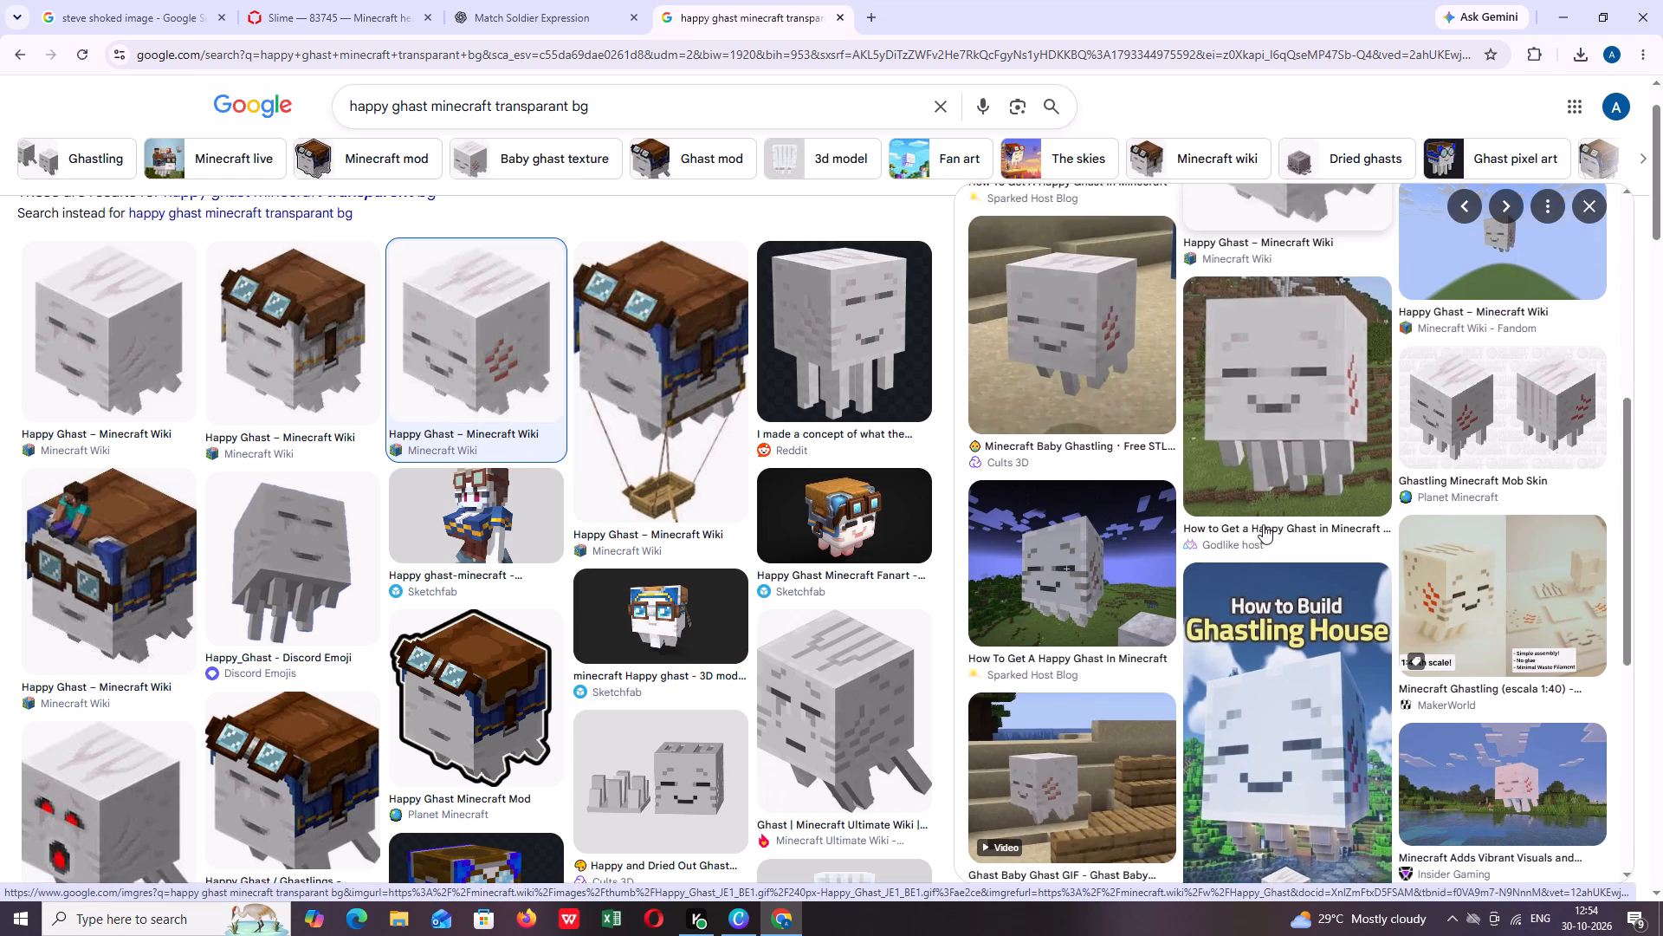
scroll(1263, 524, down, 3)
scroll(702, 786, down, 1)
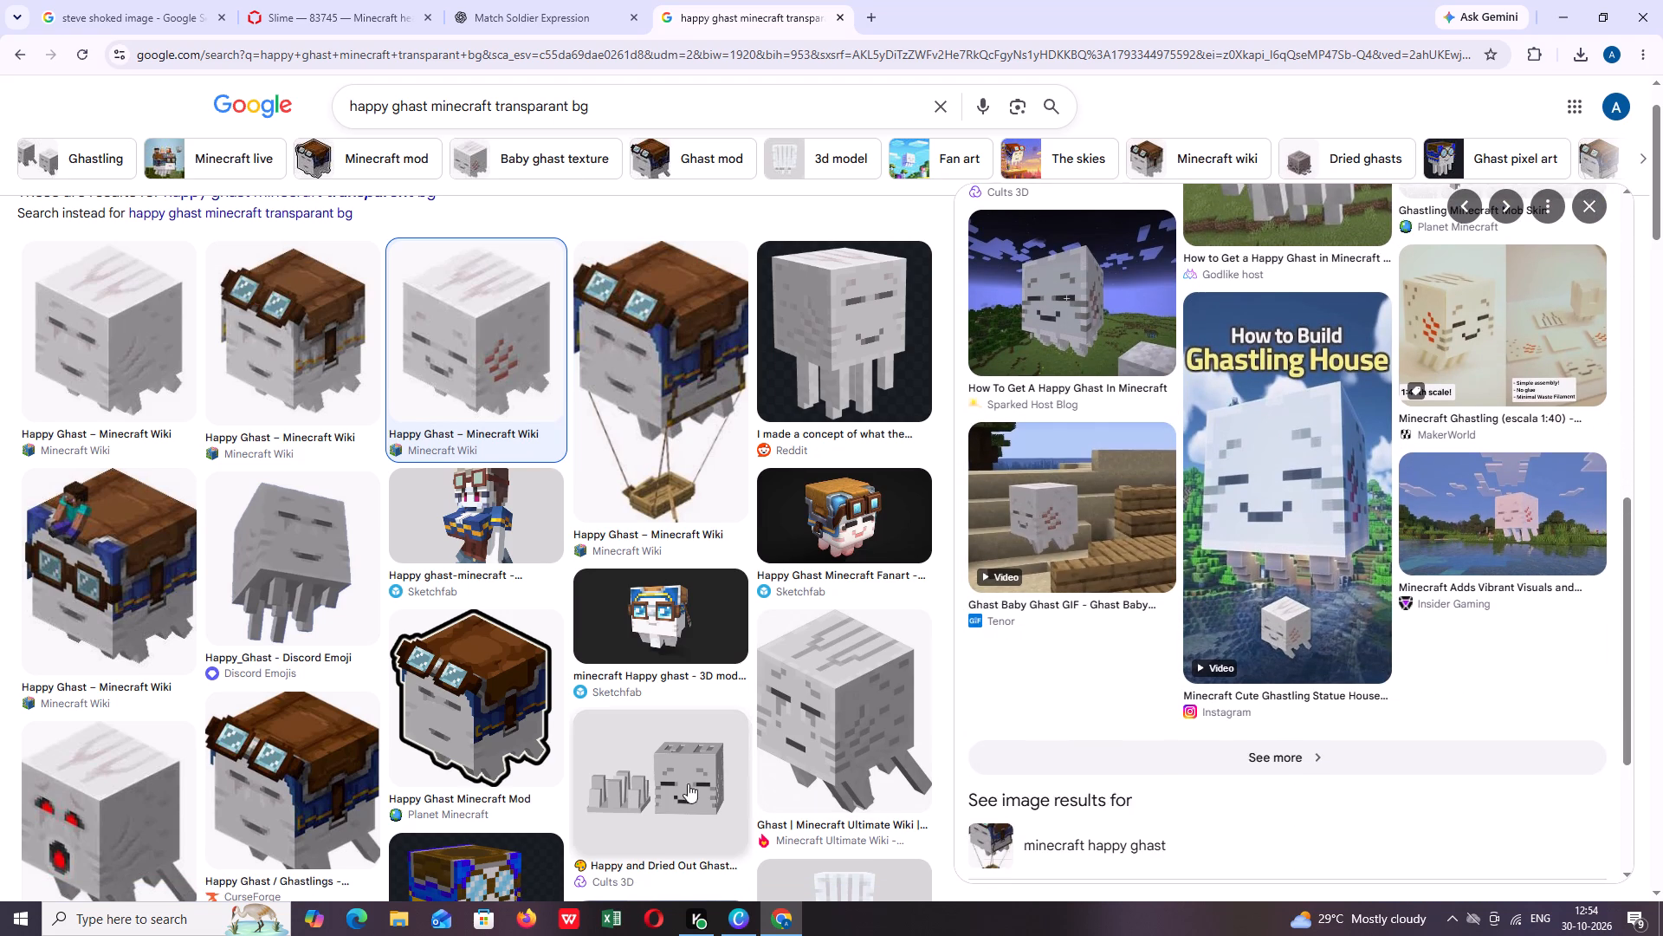
scroll(688, 783, down, 3)
scroll(599, 766, up, 10)
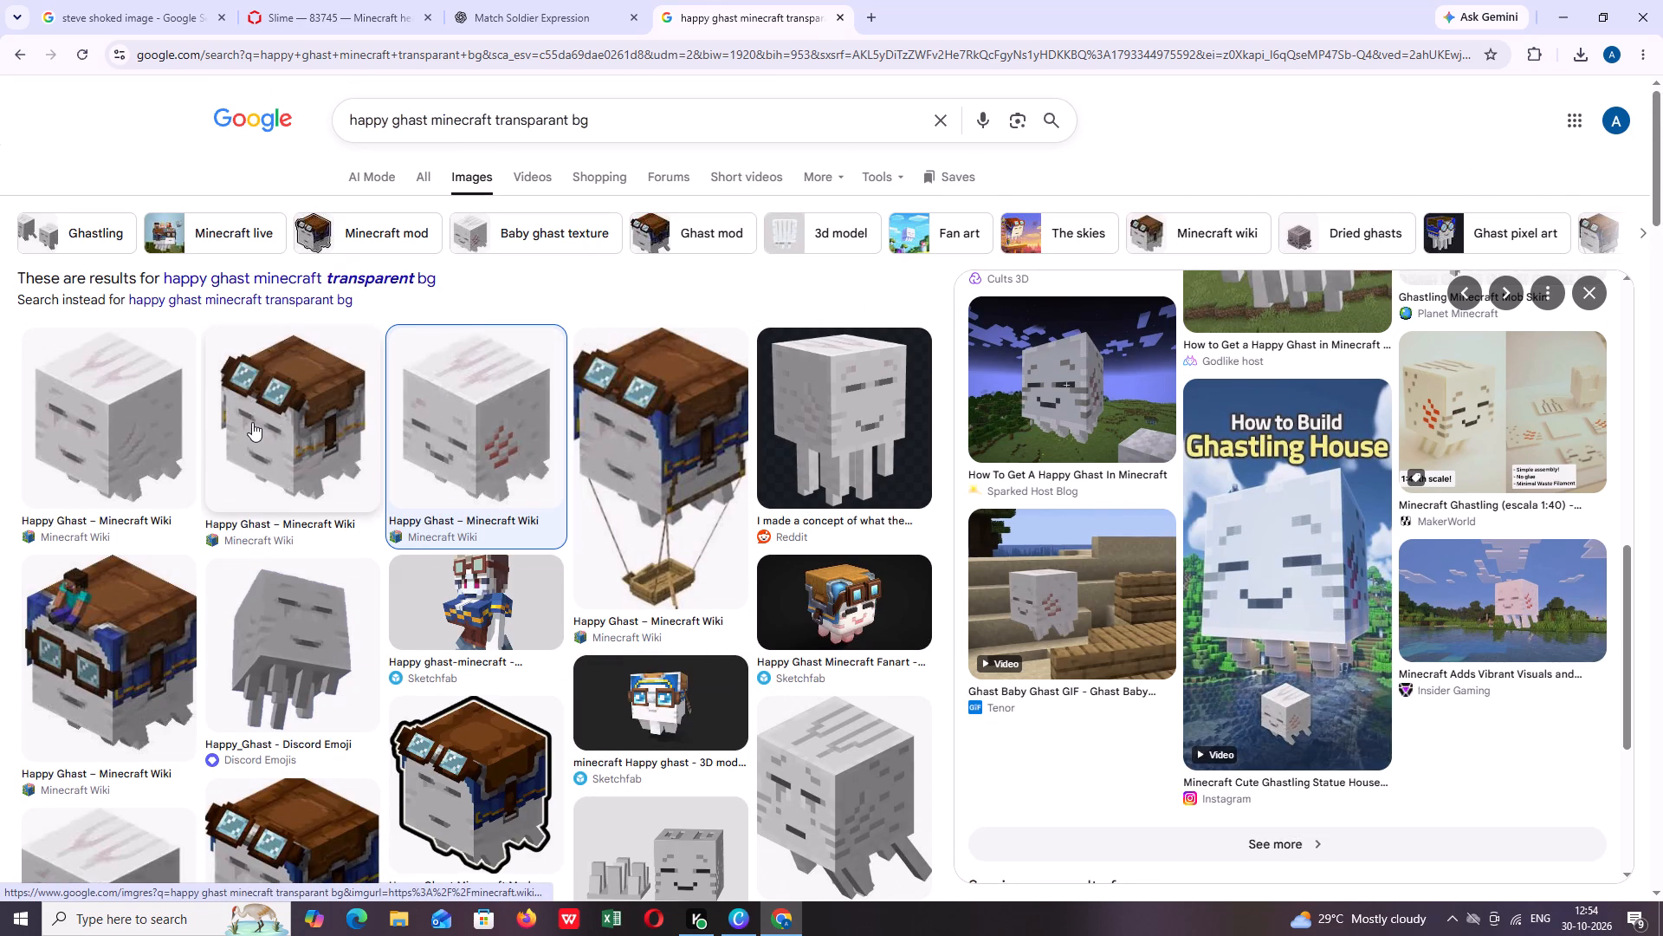
scroll(317, 625, down, 1)
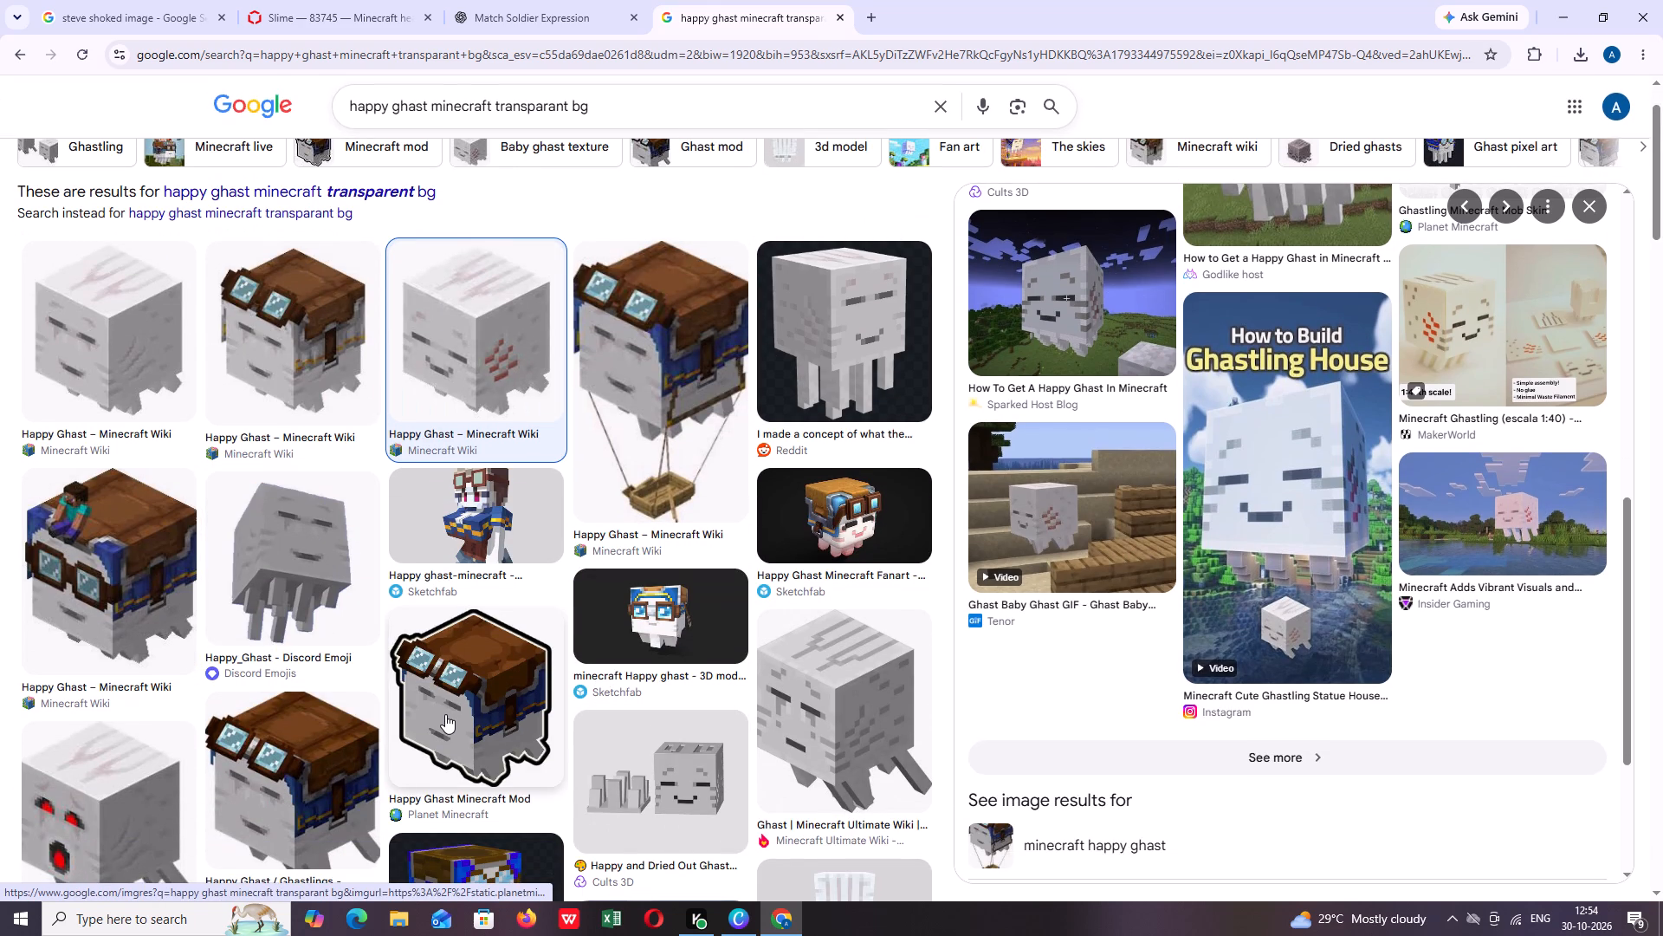
Compare the harnessed happy ghast images from Planet Minecraft and CurseForge, and look through the related images.
click(445, 714)
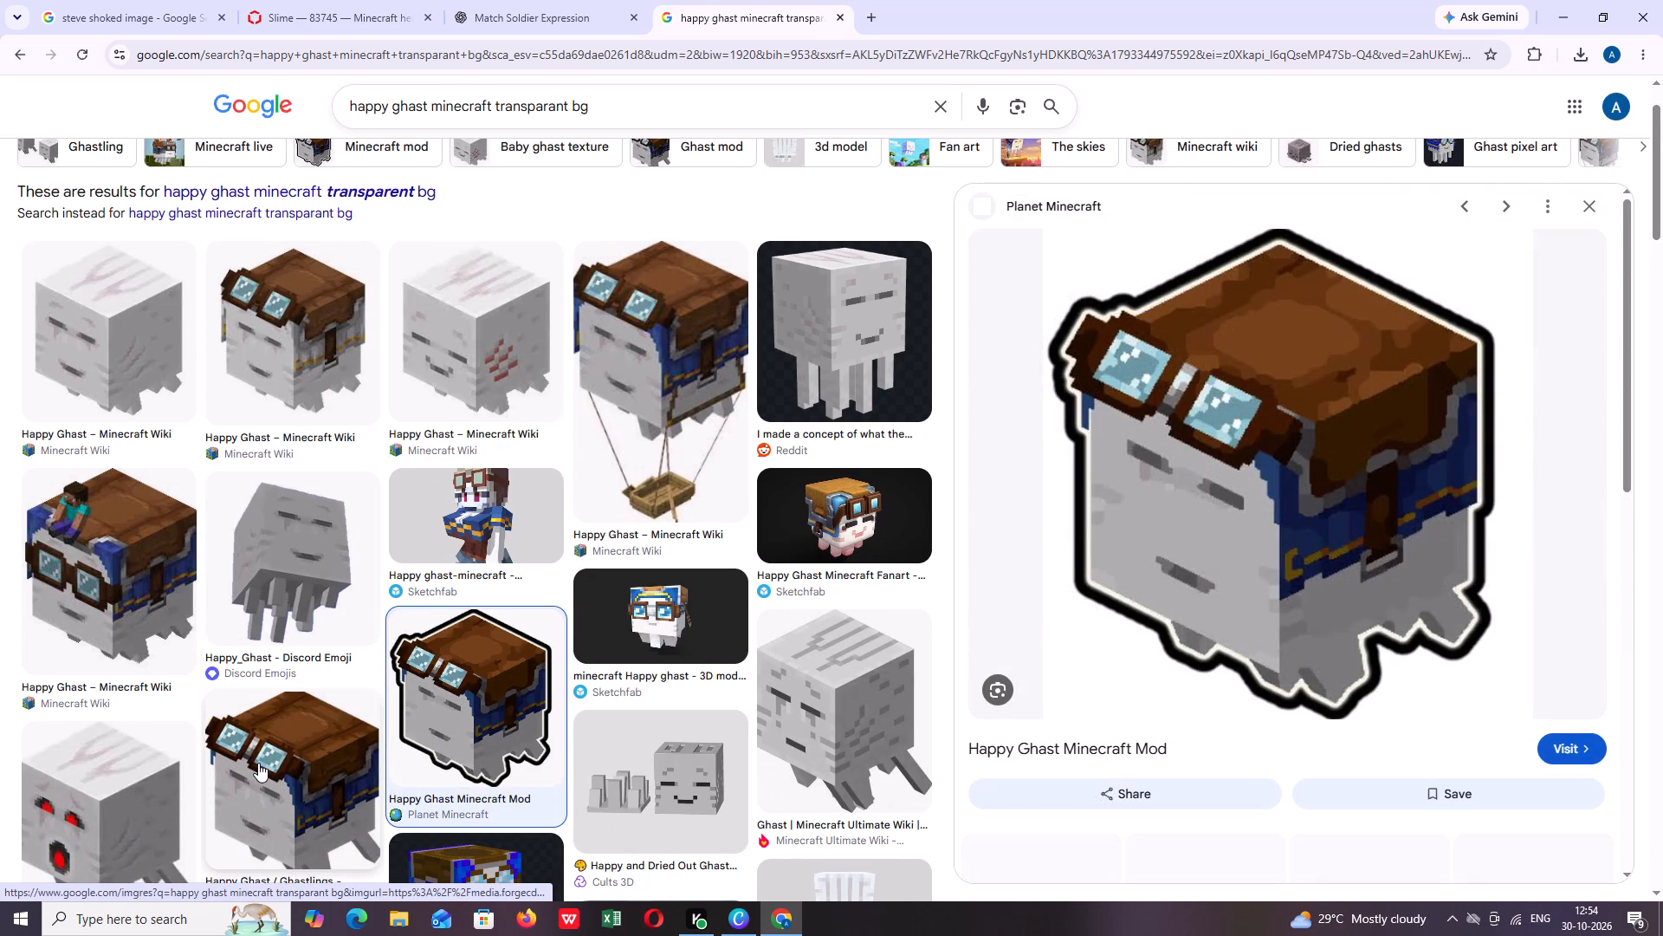
scroll(1296, 430, down, 3)
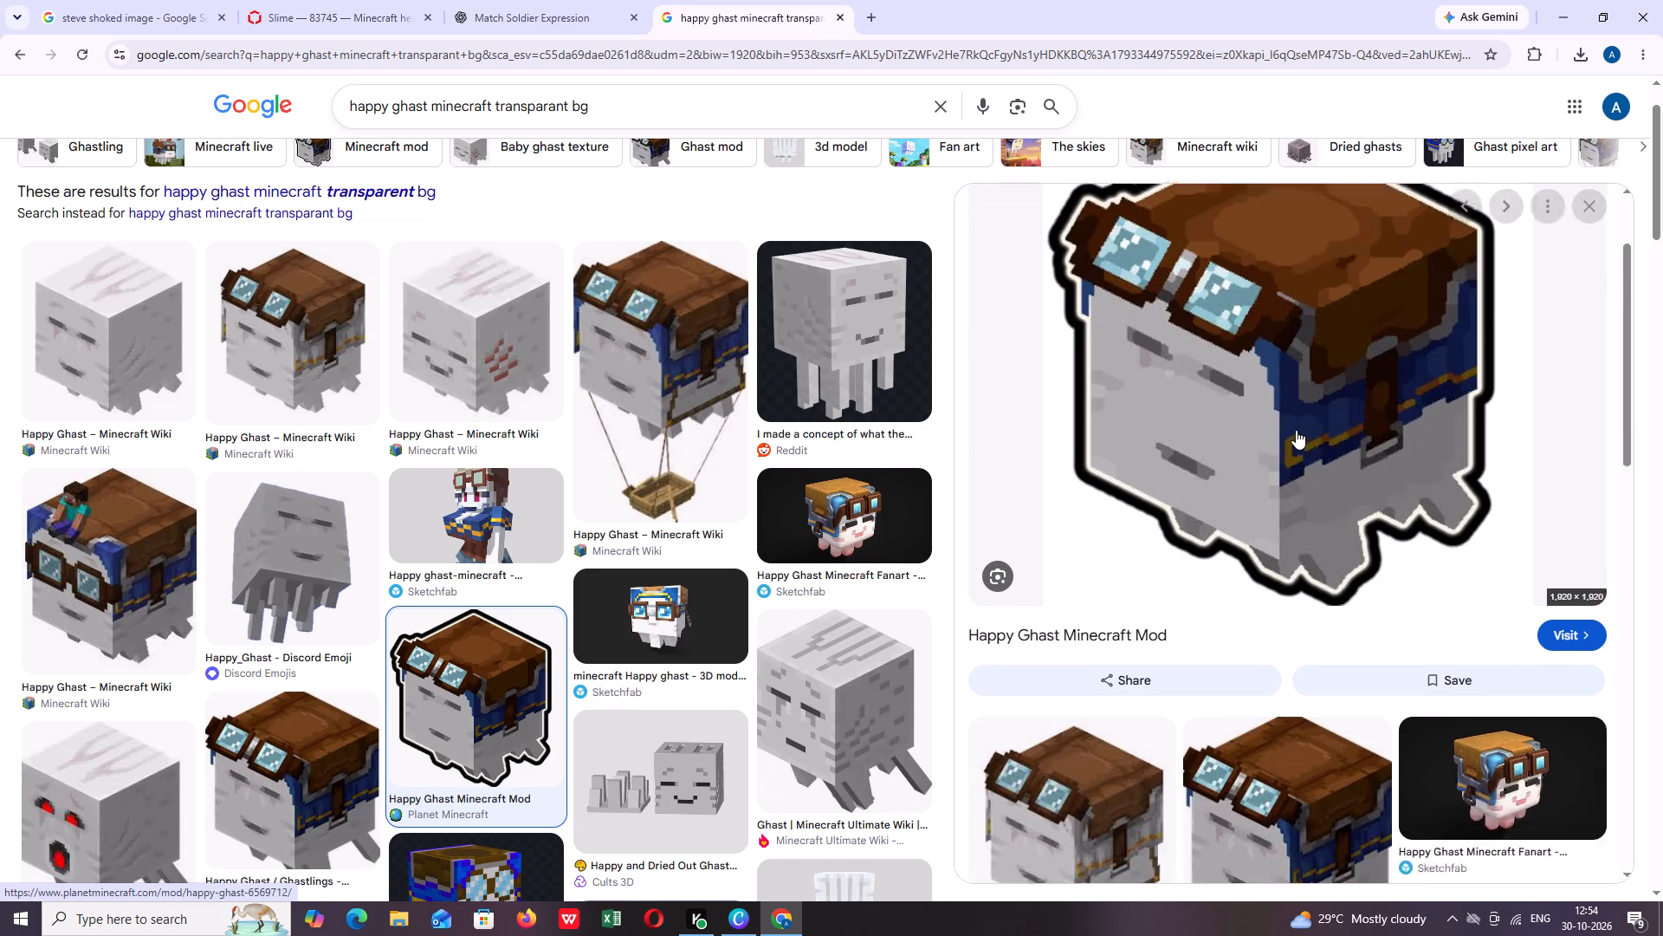
scroll(1296, 430, up, 4)
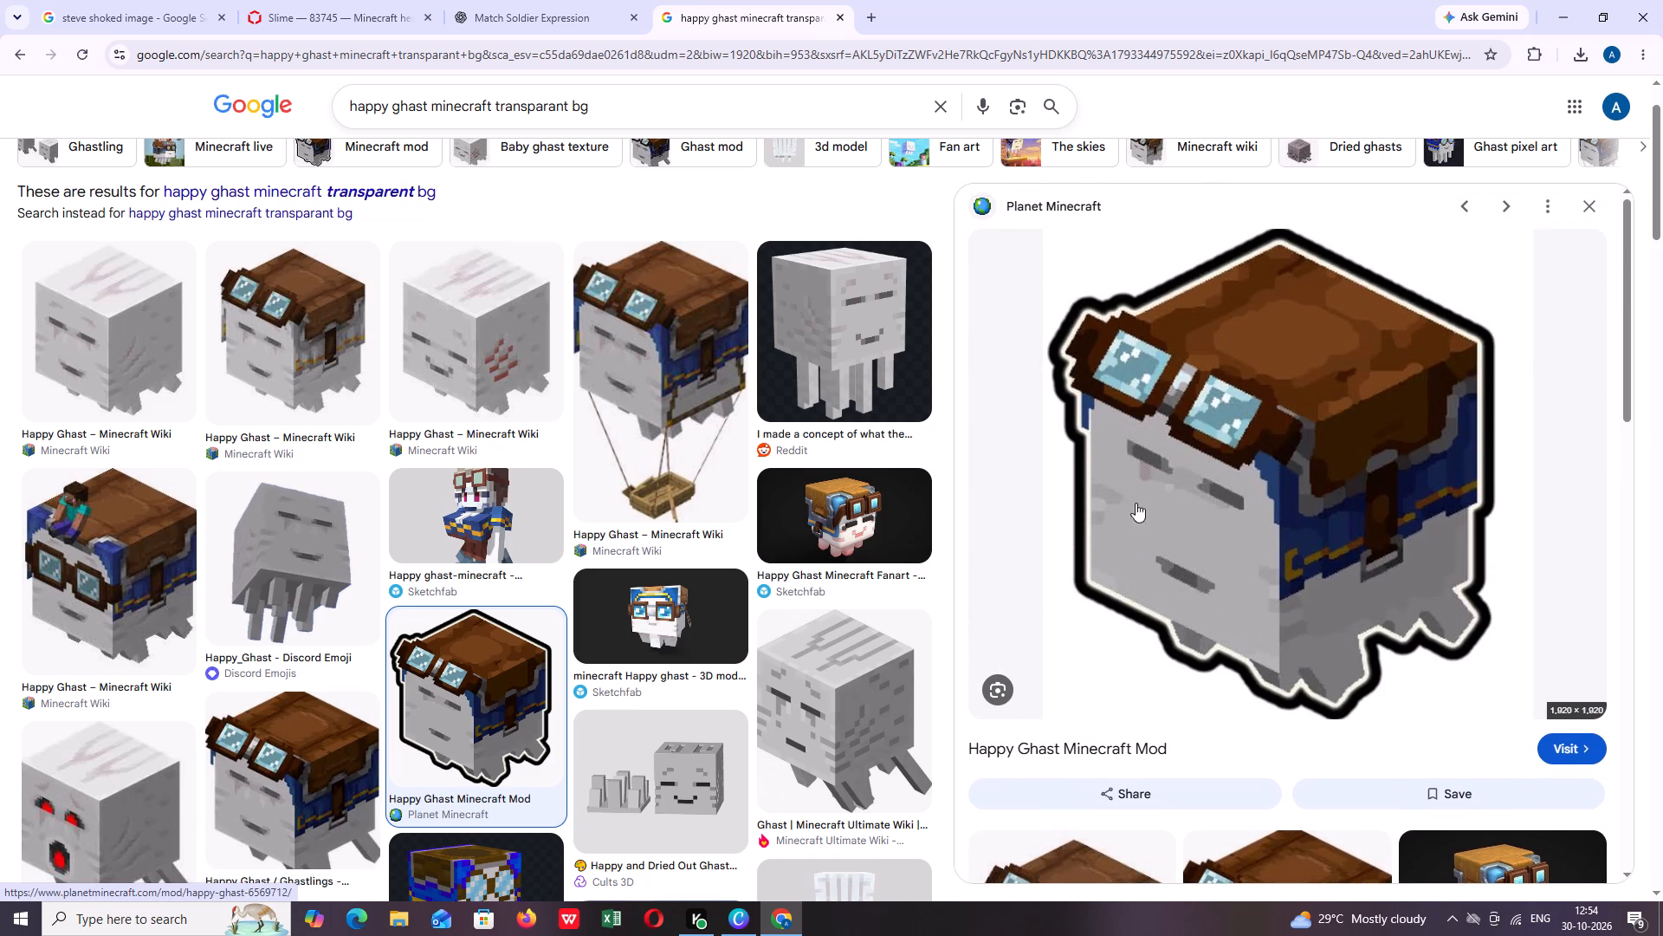
click(309, 746)
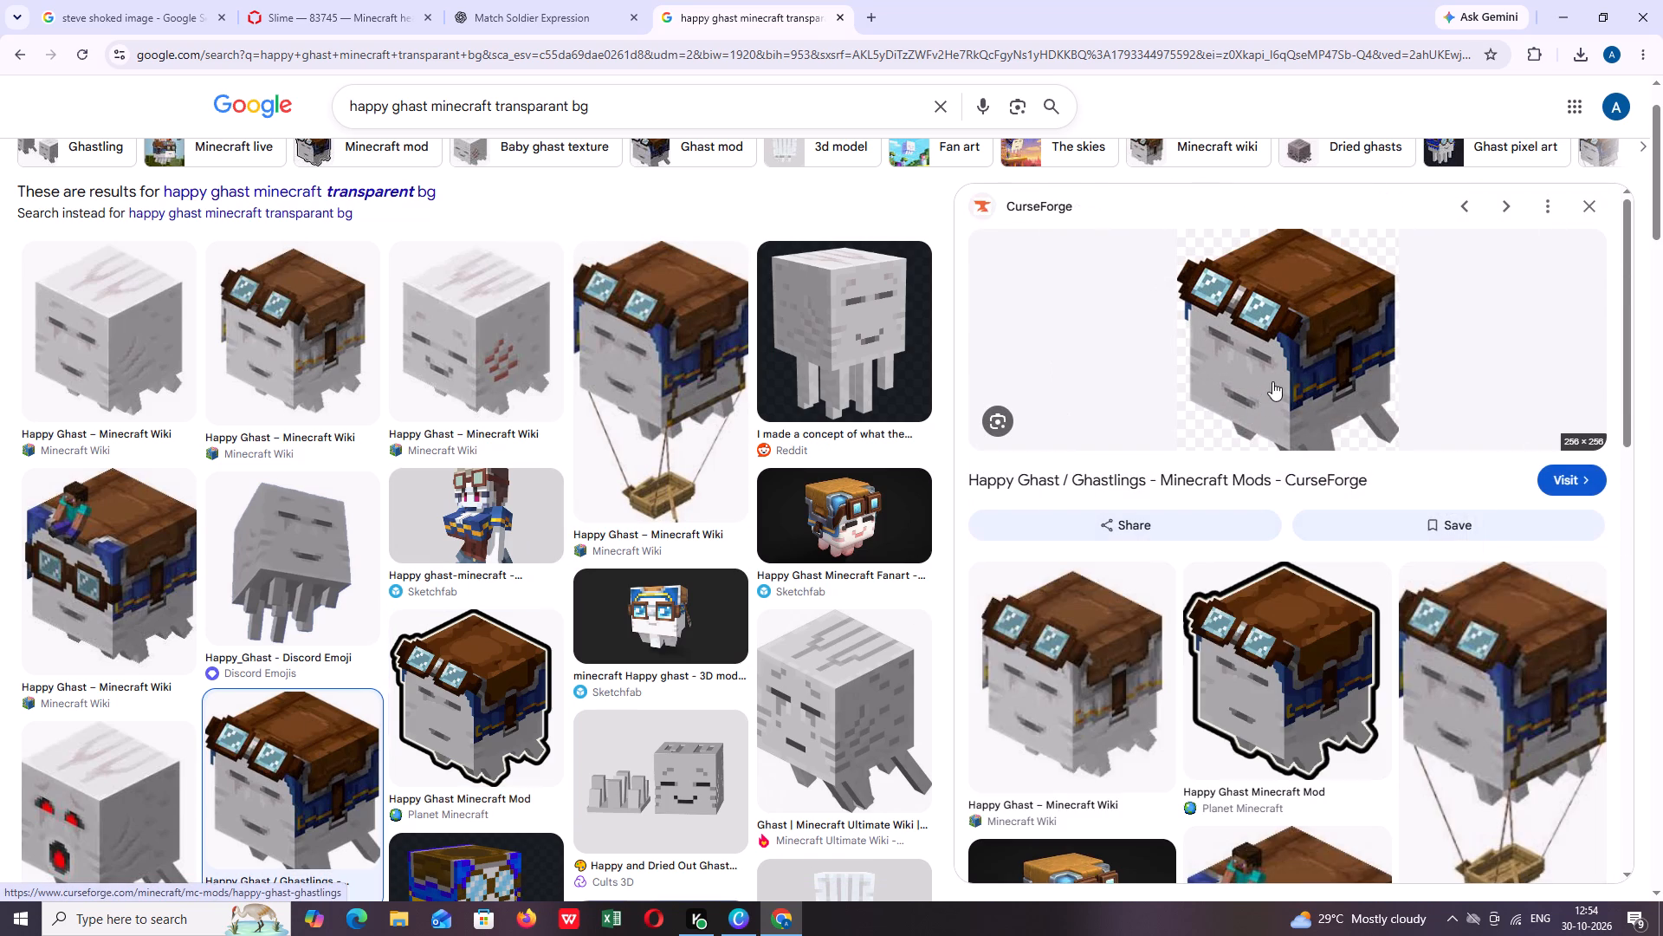
scroll(1283, 377, down, 3)
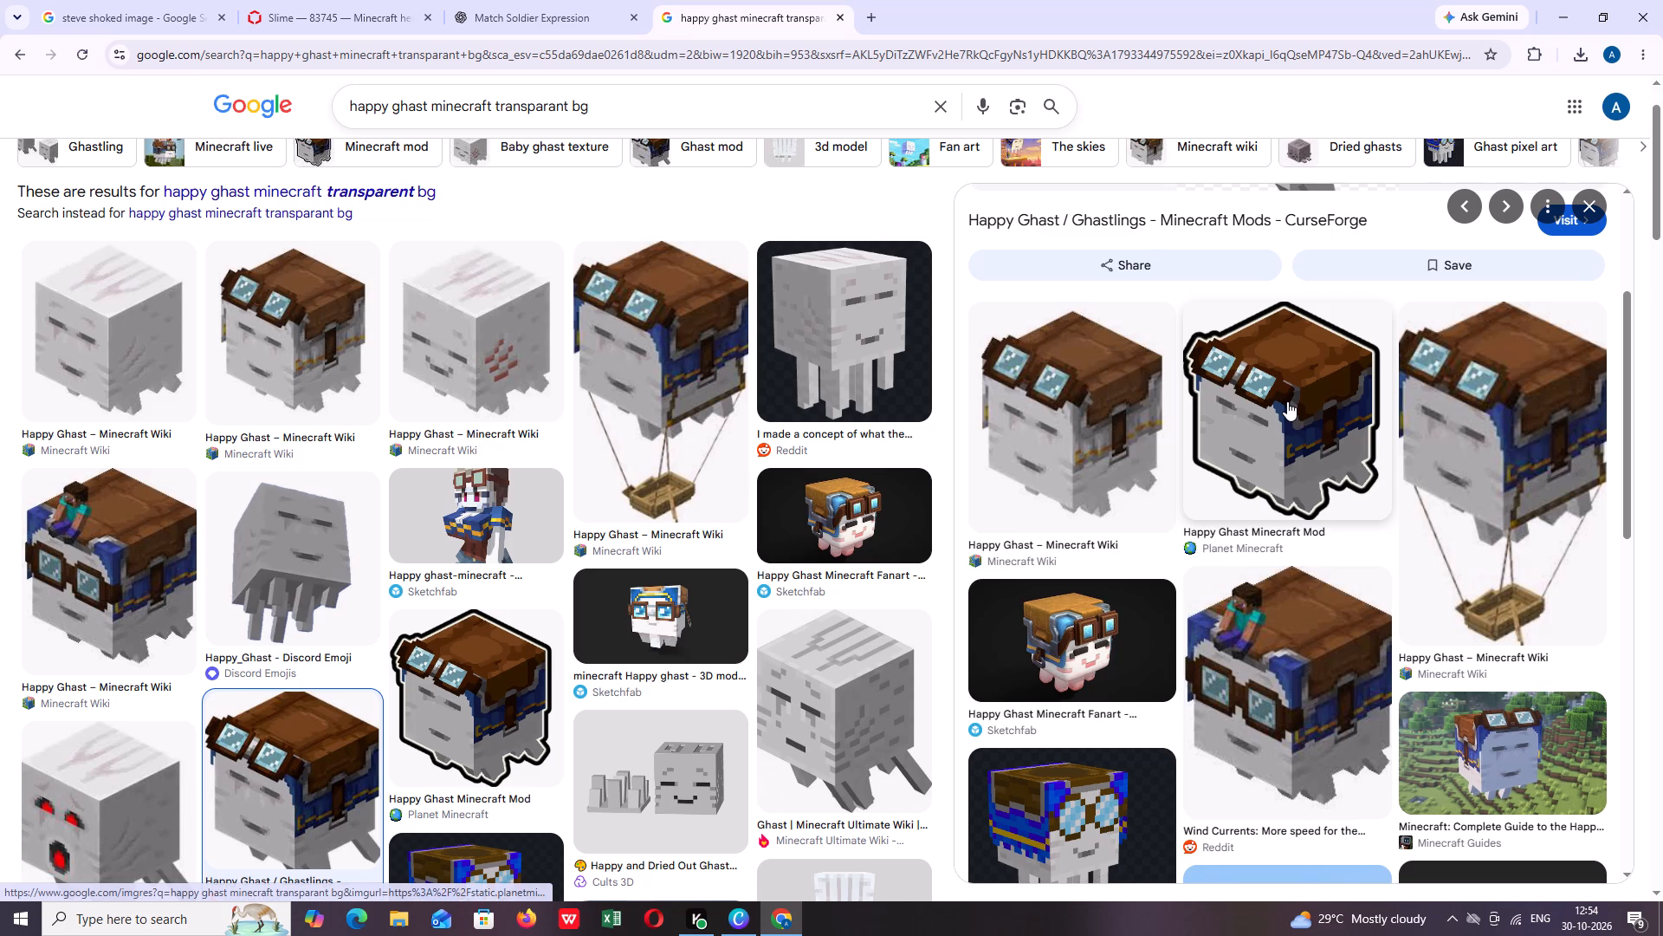
scroll(1251, 650, down, 3)
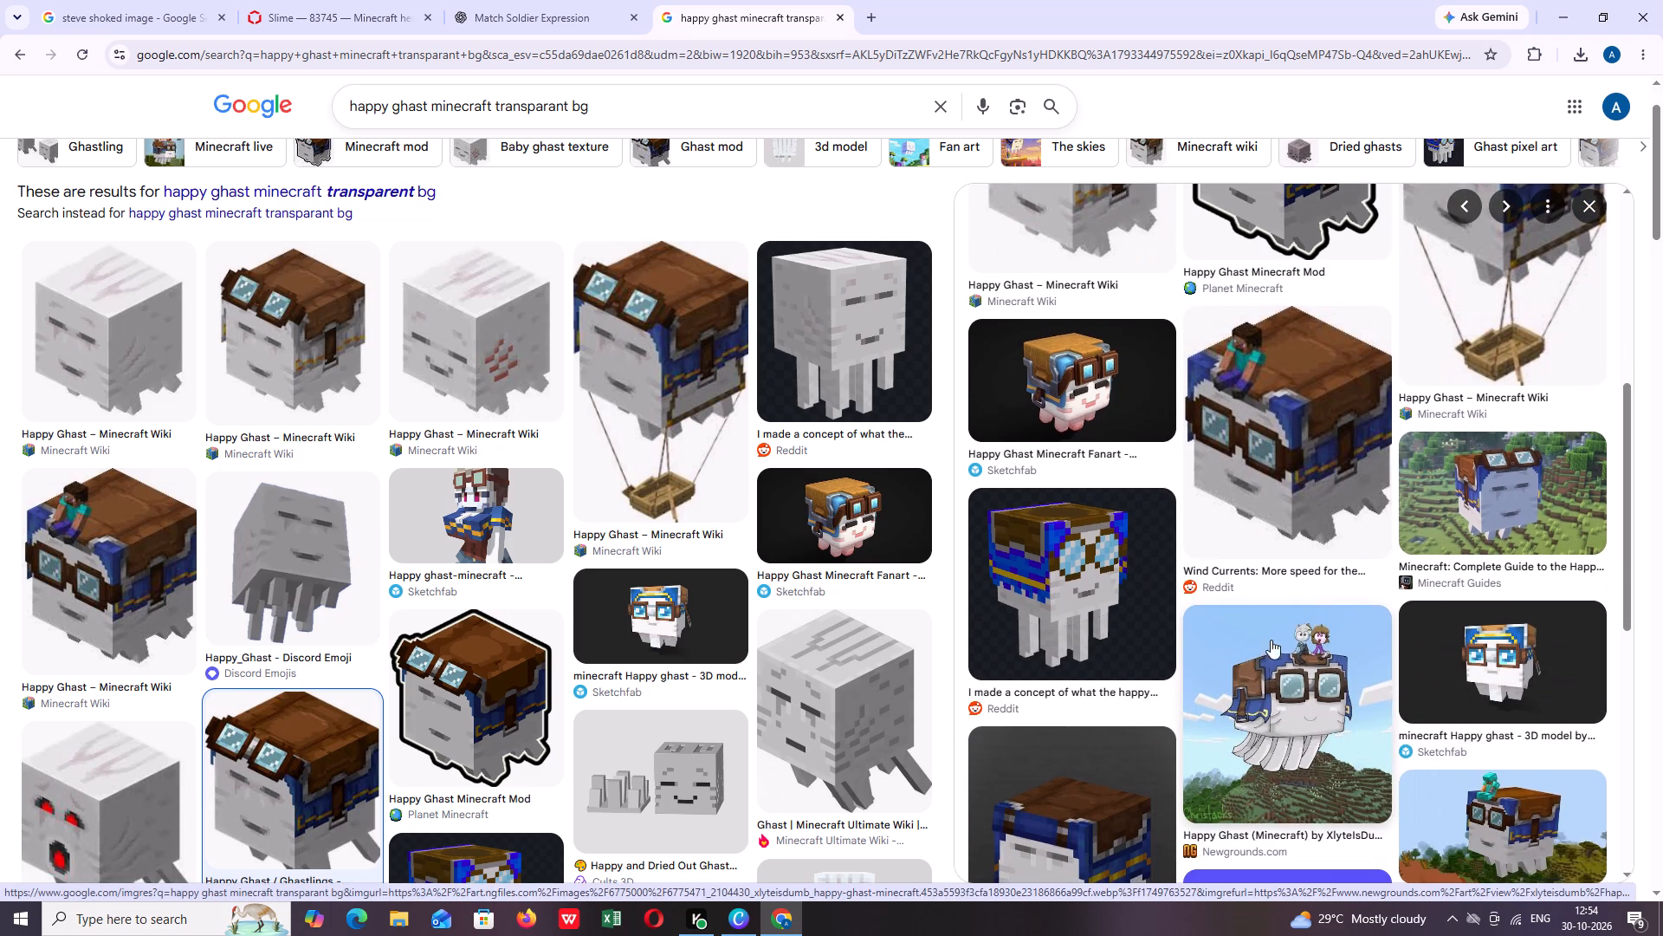
Open the Minecraft Guides happy ghast image and save it to the Pictures folder as "images (8)".
click(1541, 510)
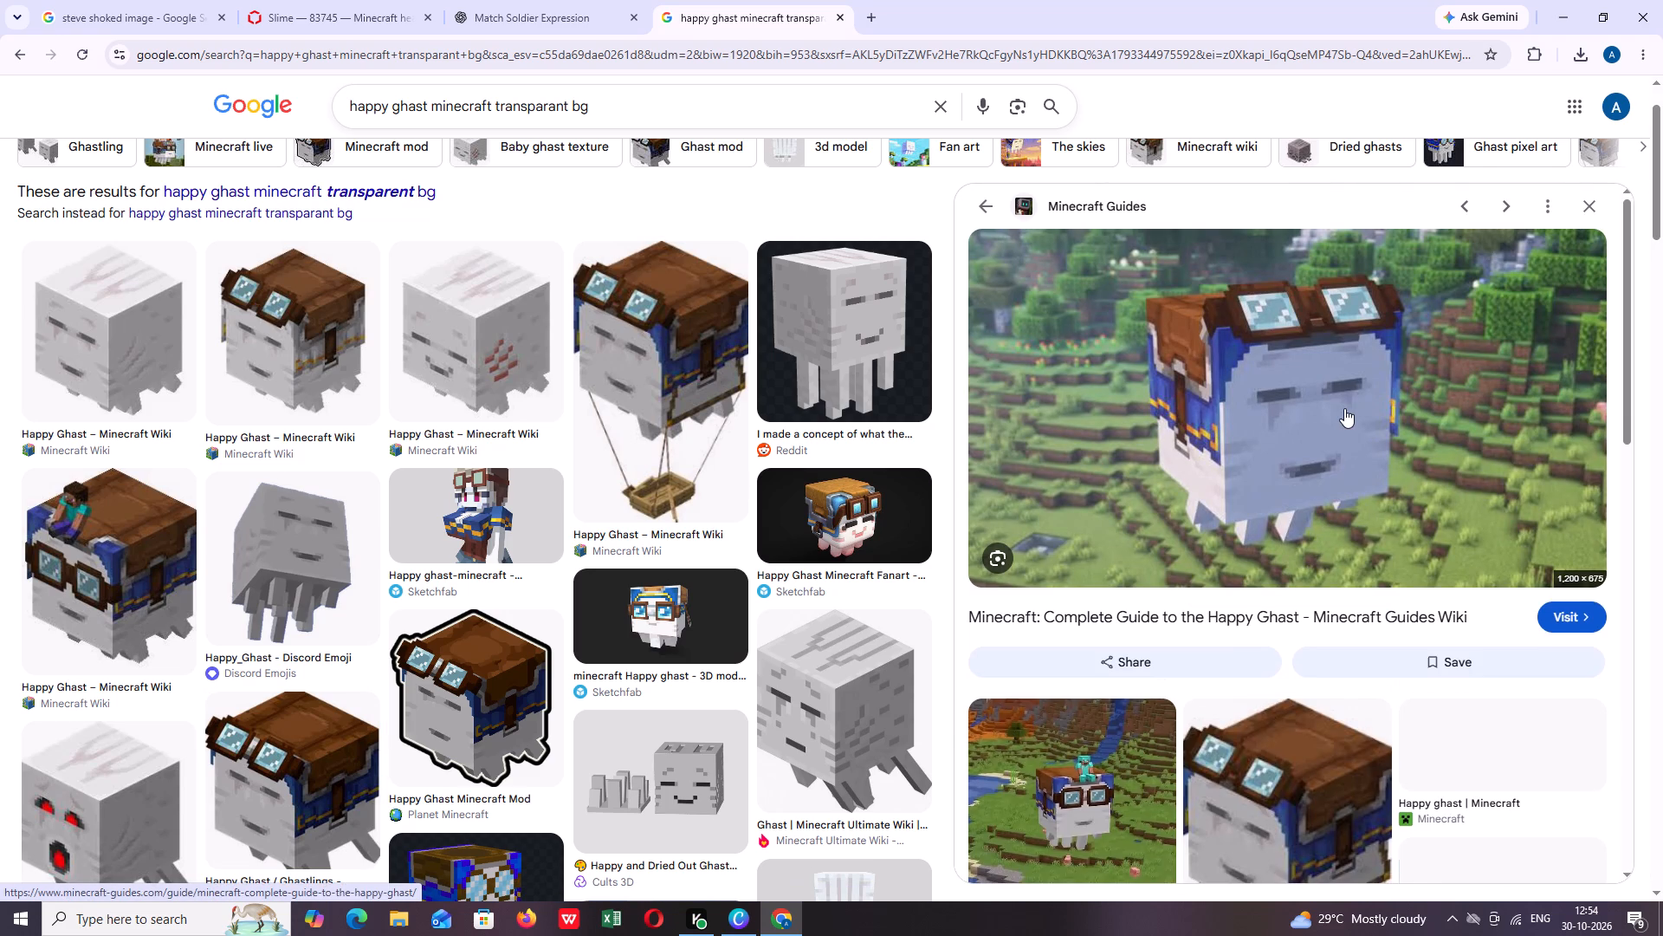
right_click(1344, 408)
click(1443, 679)
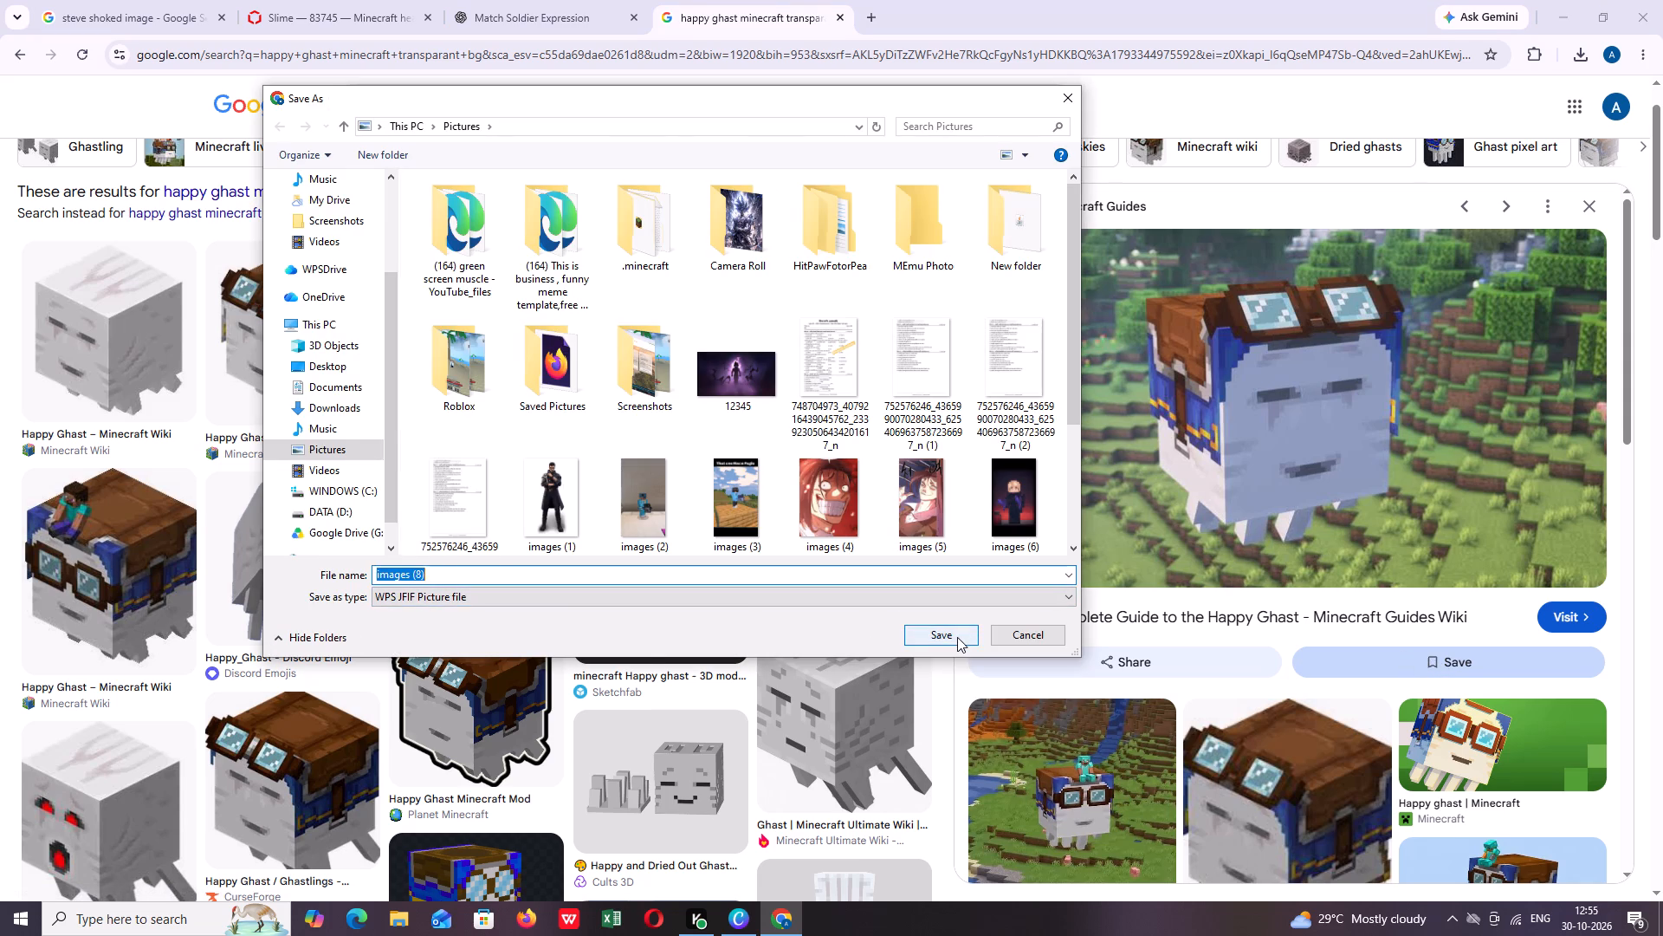
click(957, 637)
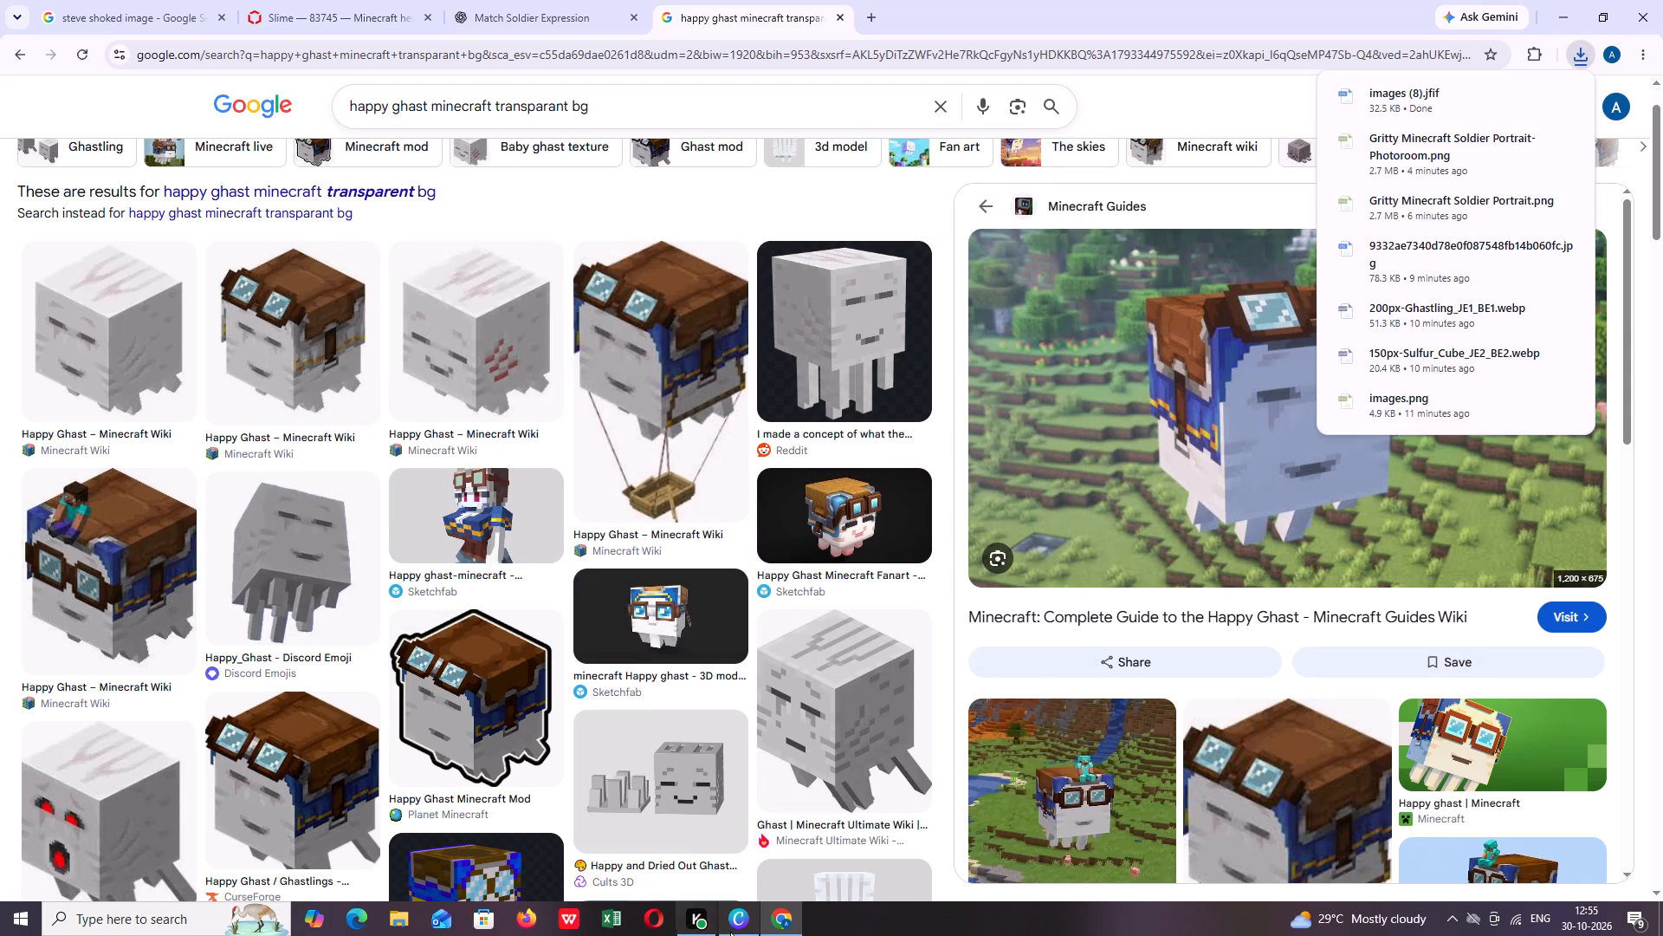
Switch to Canva and upload "images (8)" from the Pictures folder, finding it with the file search "image(8)".
click(747, 927)
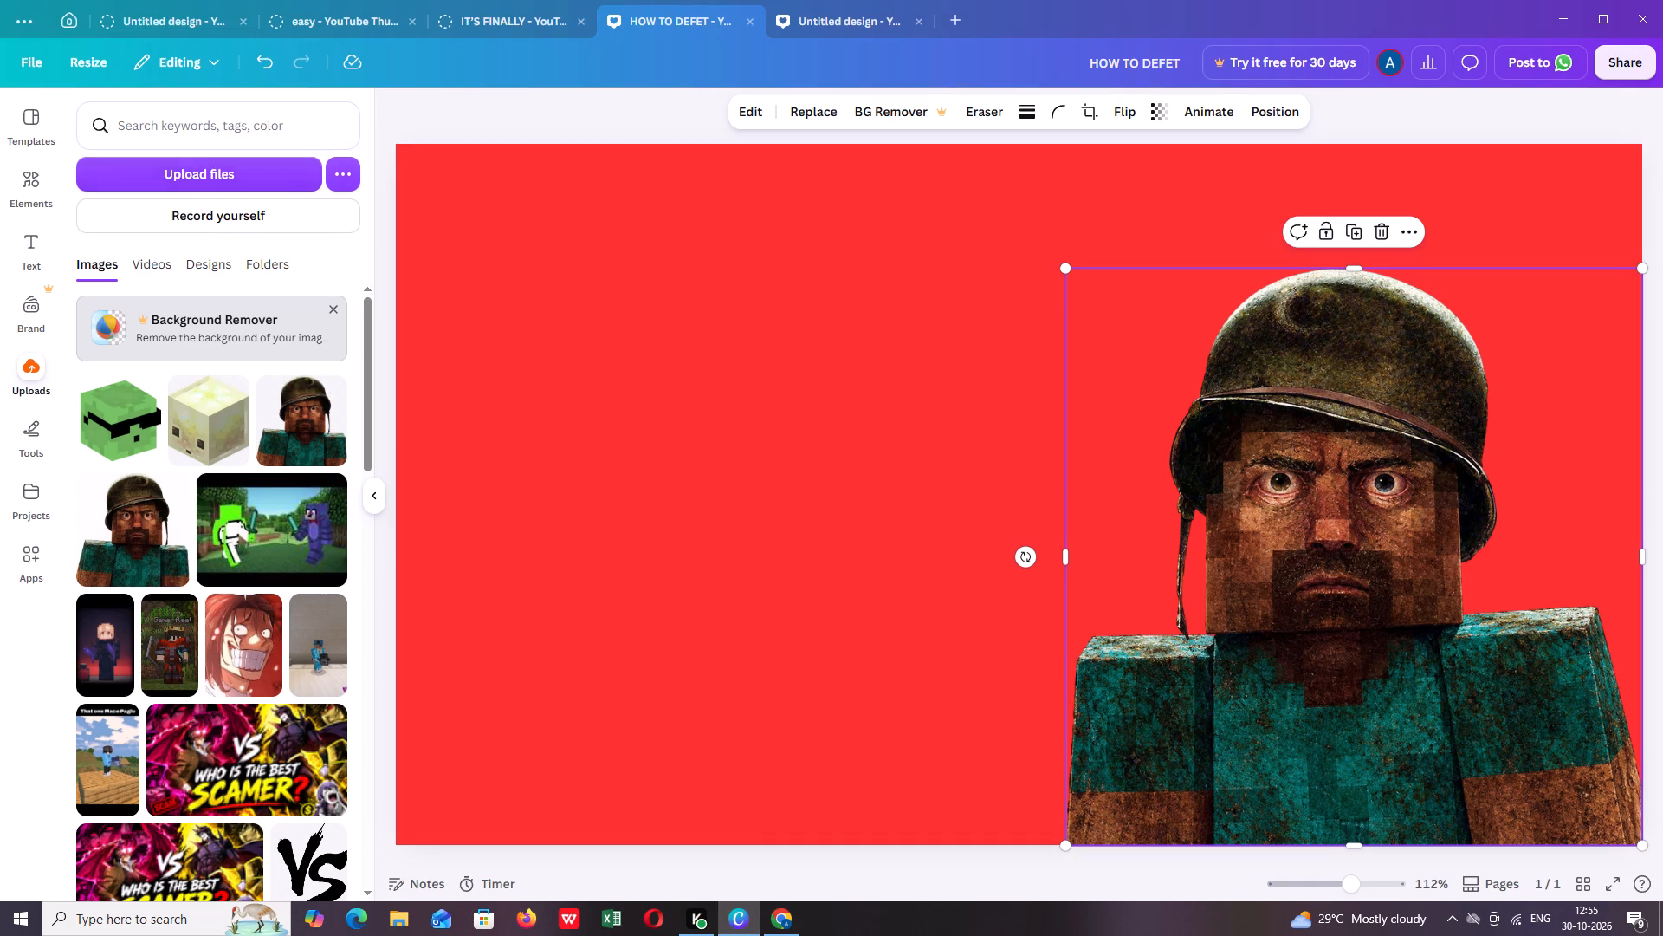
click(189, 175)
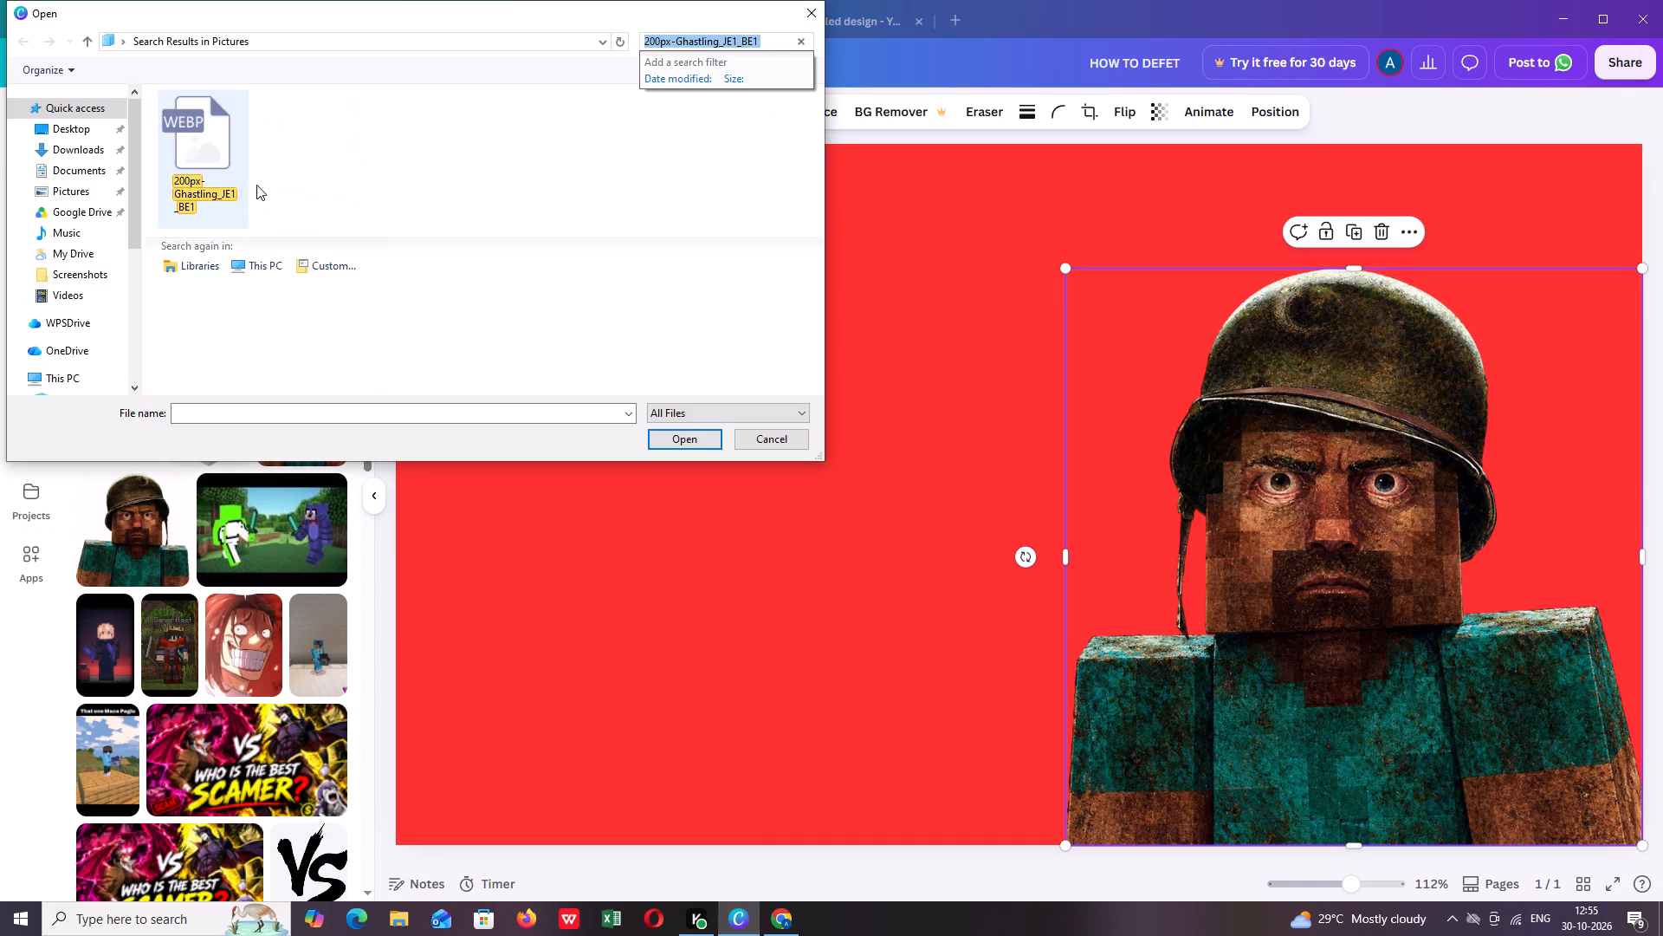
key(BackSpace)
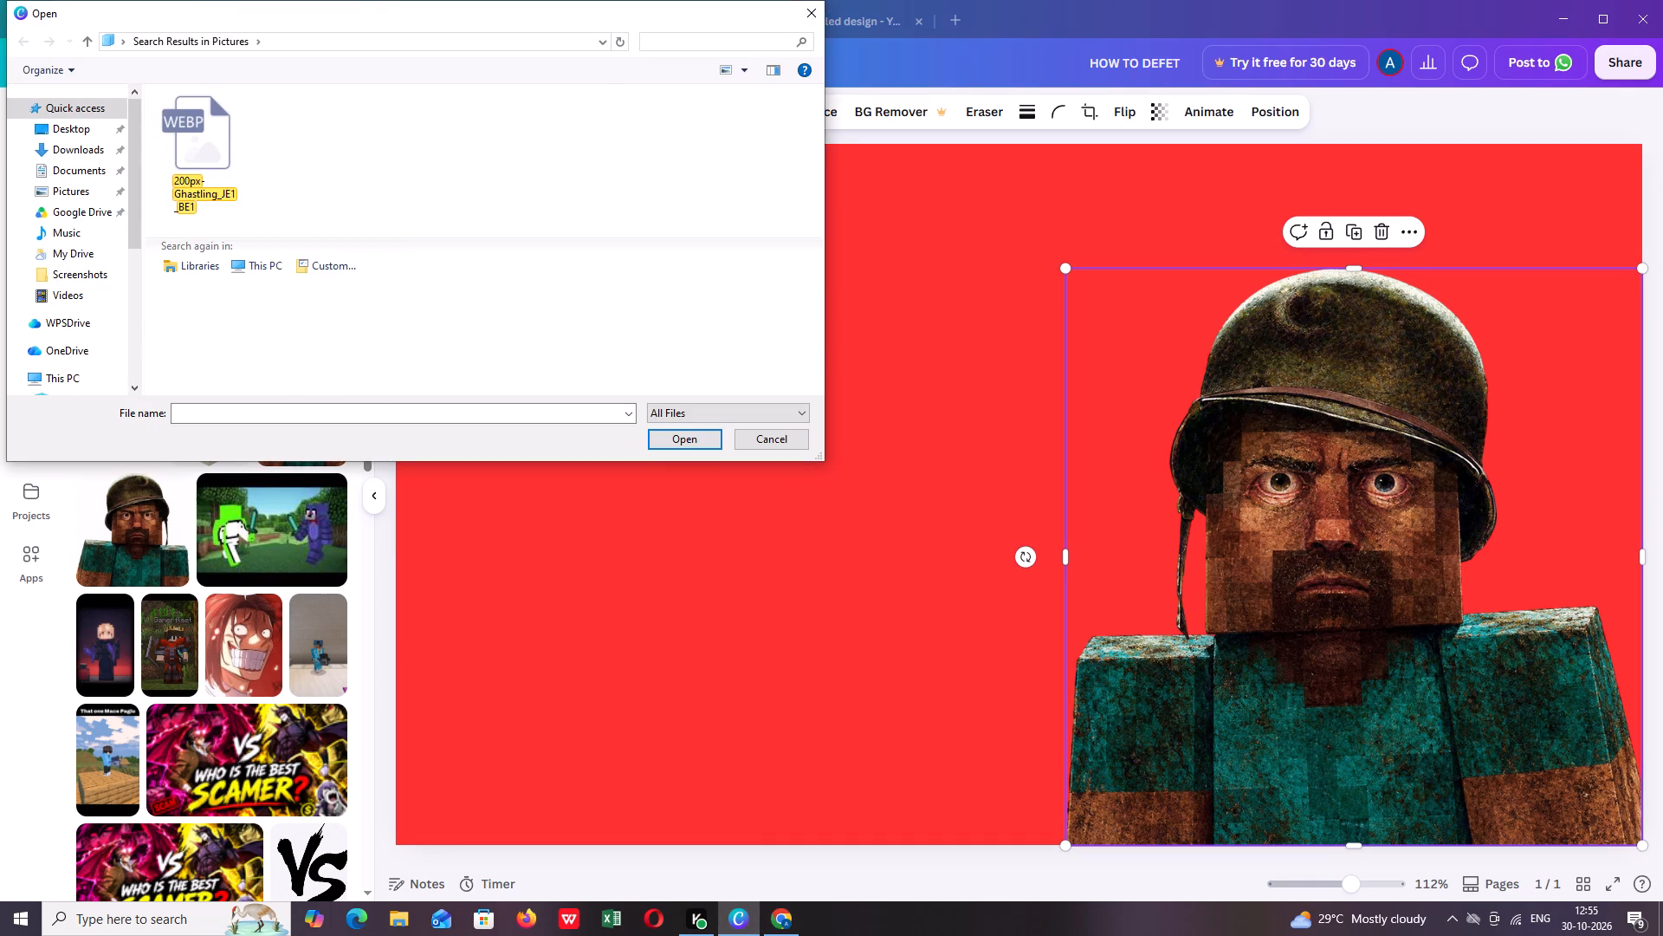
text(image)
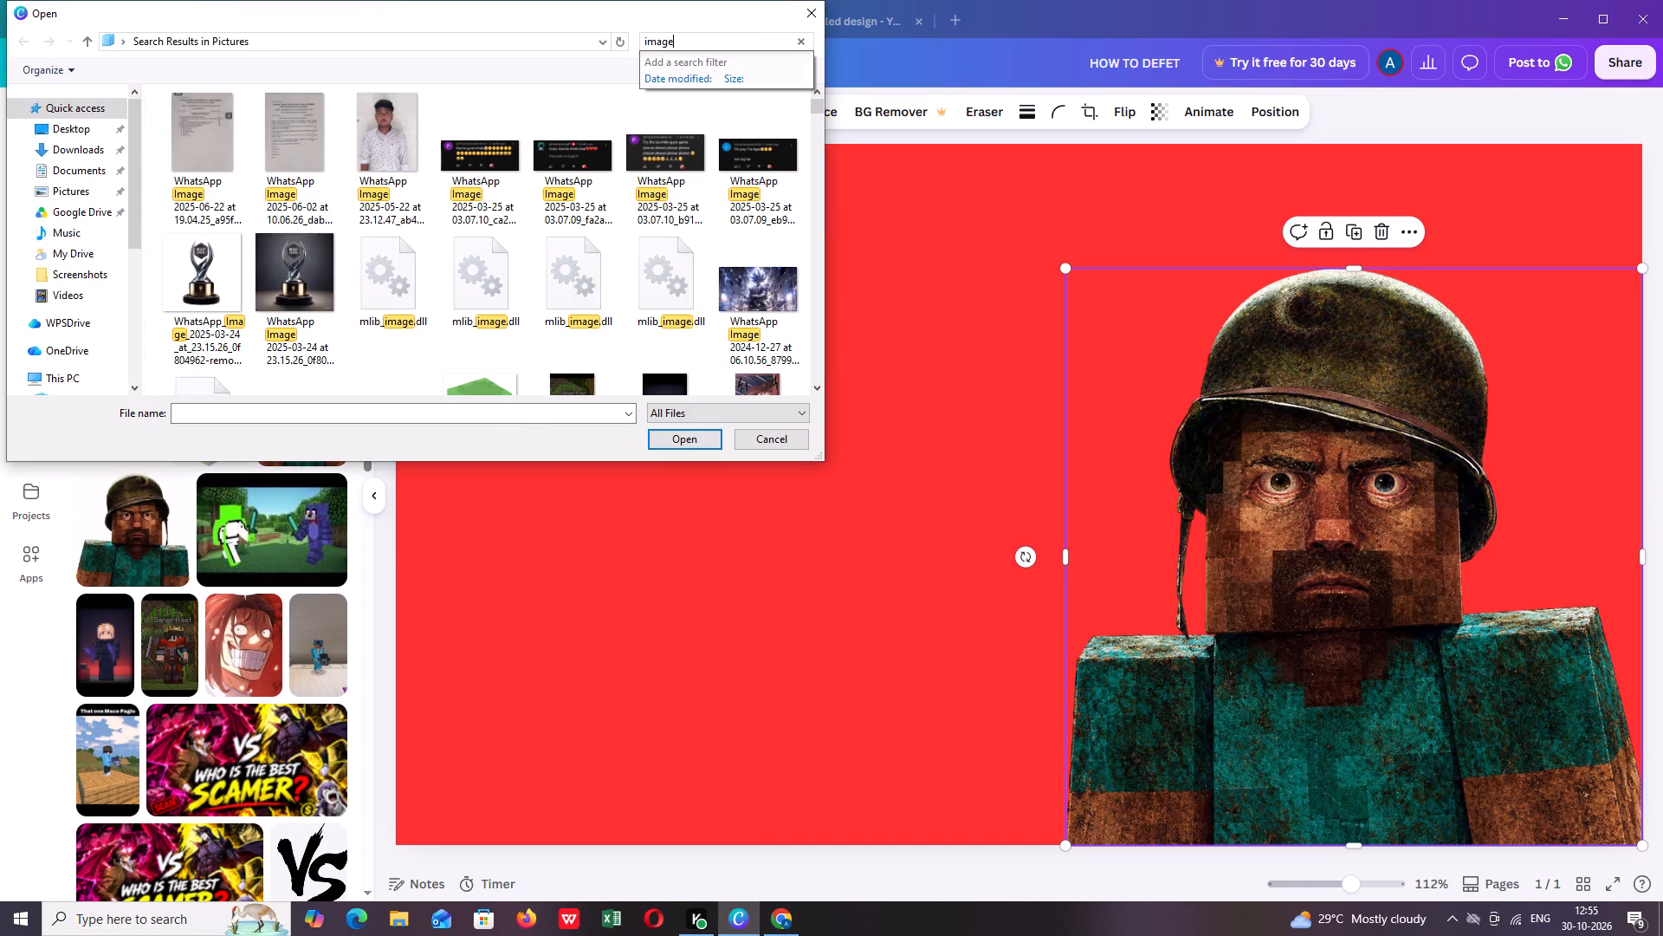
scroll(667, 207, down, 4)
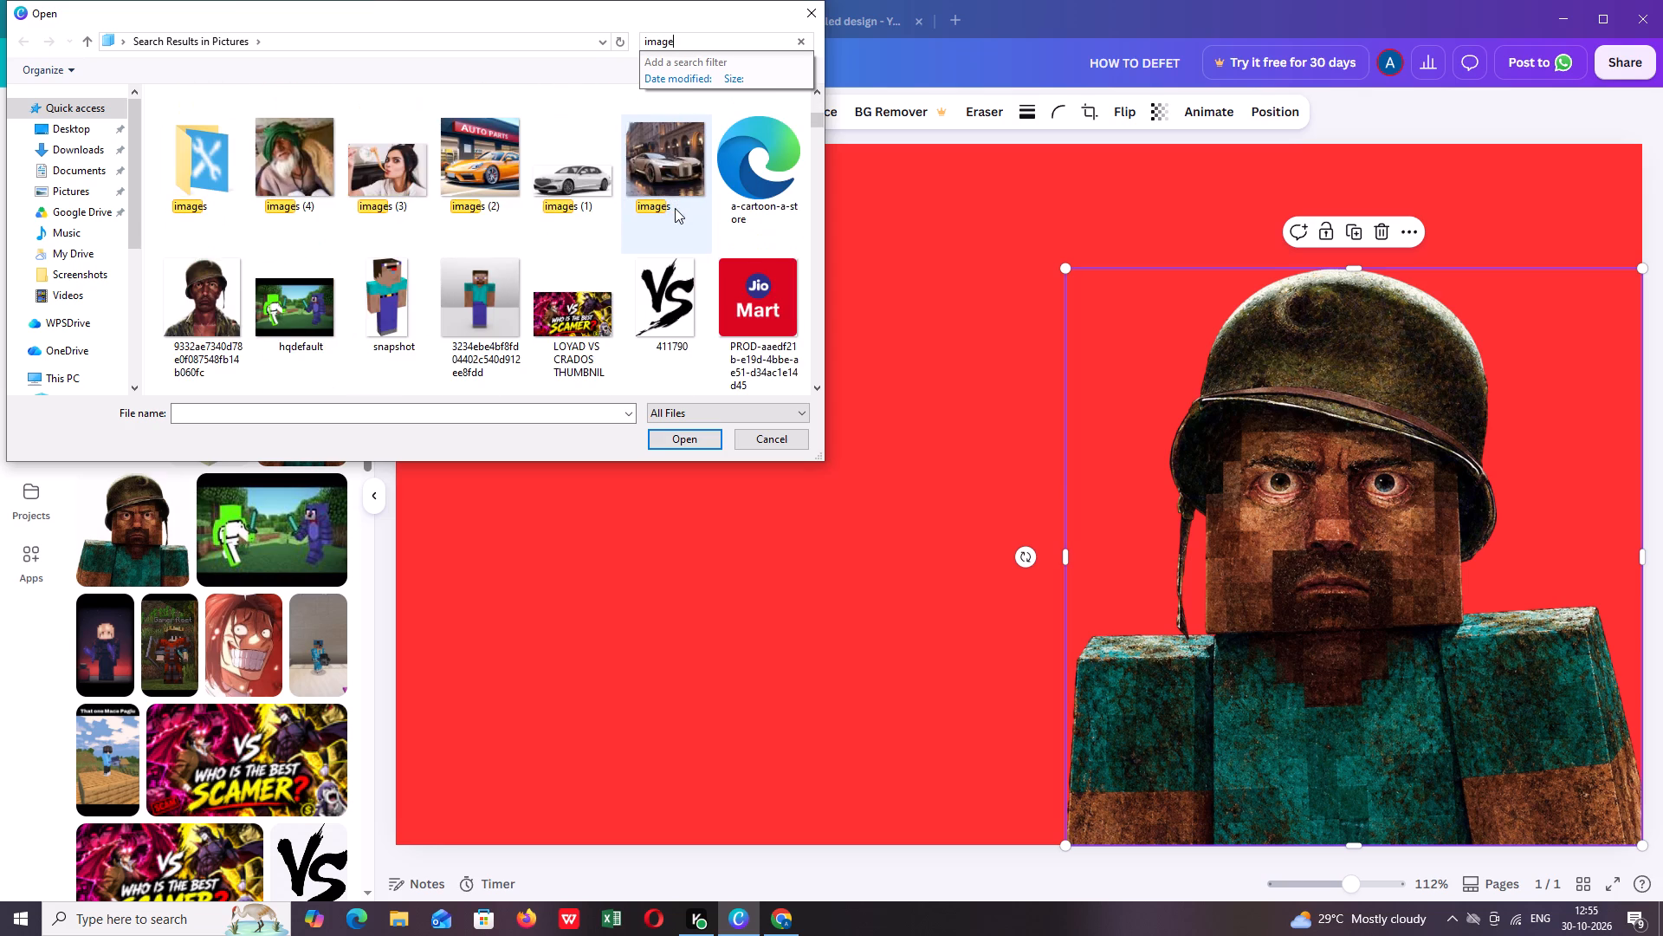
scroll(675, 208, down, 7)
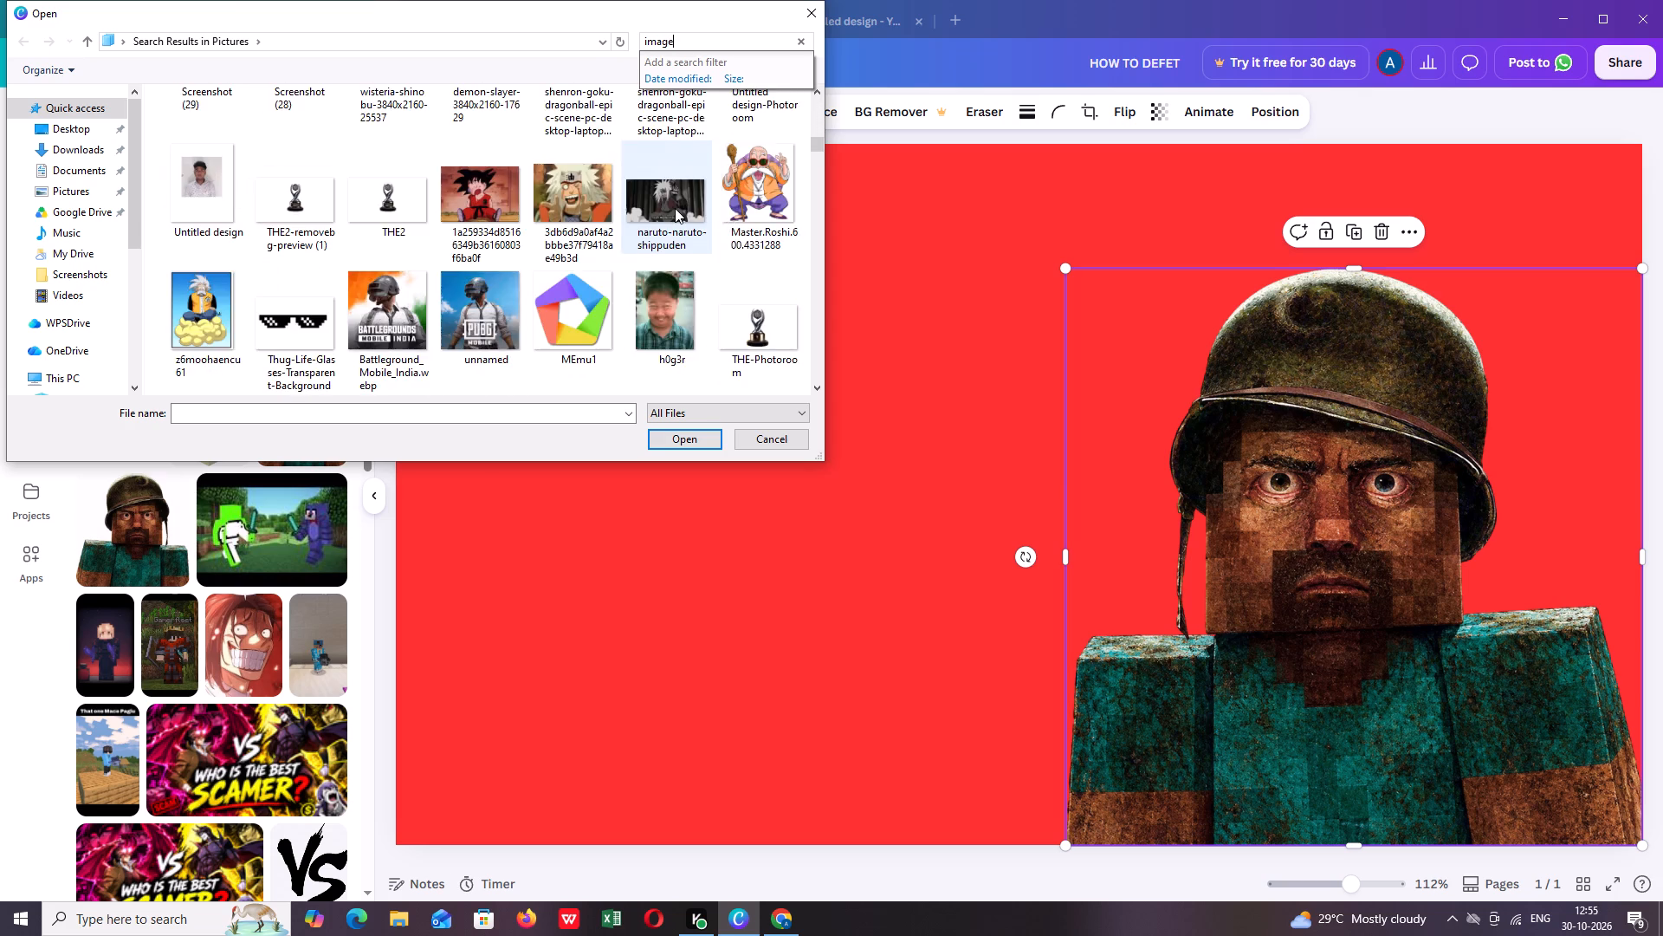
scroll(675, 208, down, 1)
scroll(675, 208, up, 1)
scroll(675, 208, down, 3)
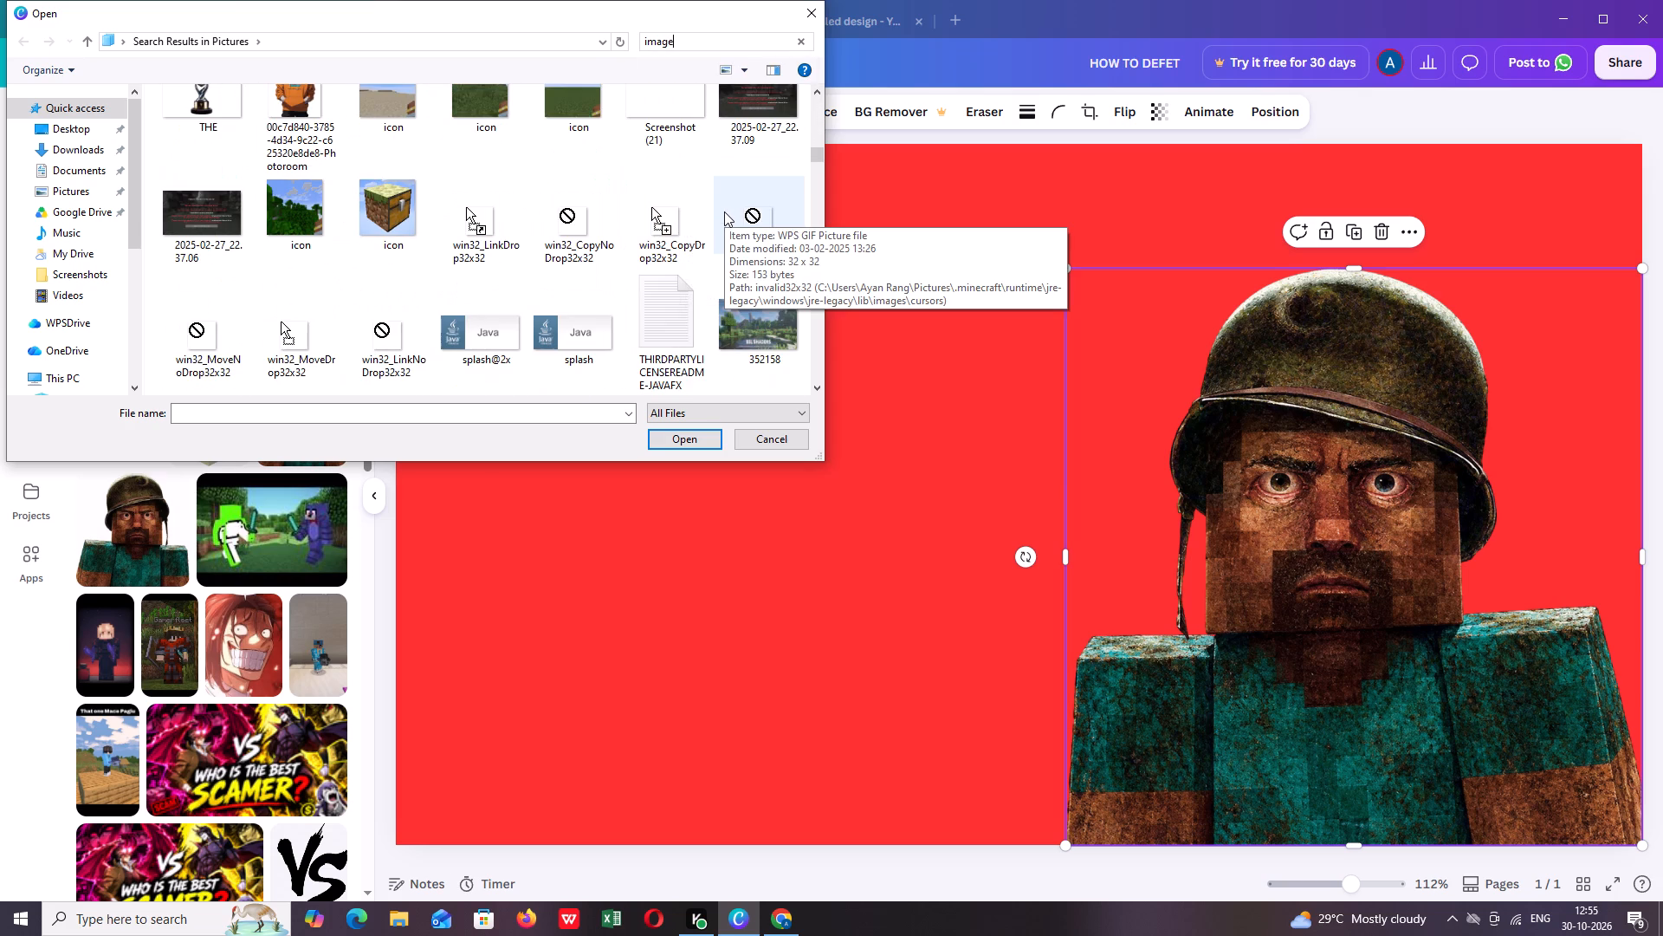
text((8)
key(shift+parenright)
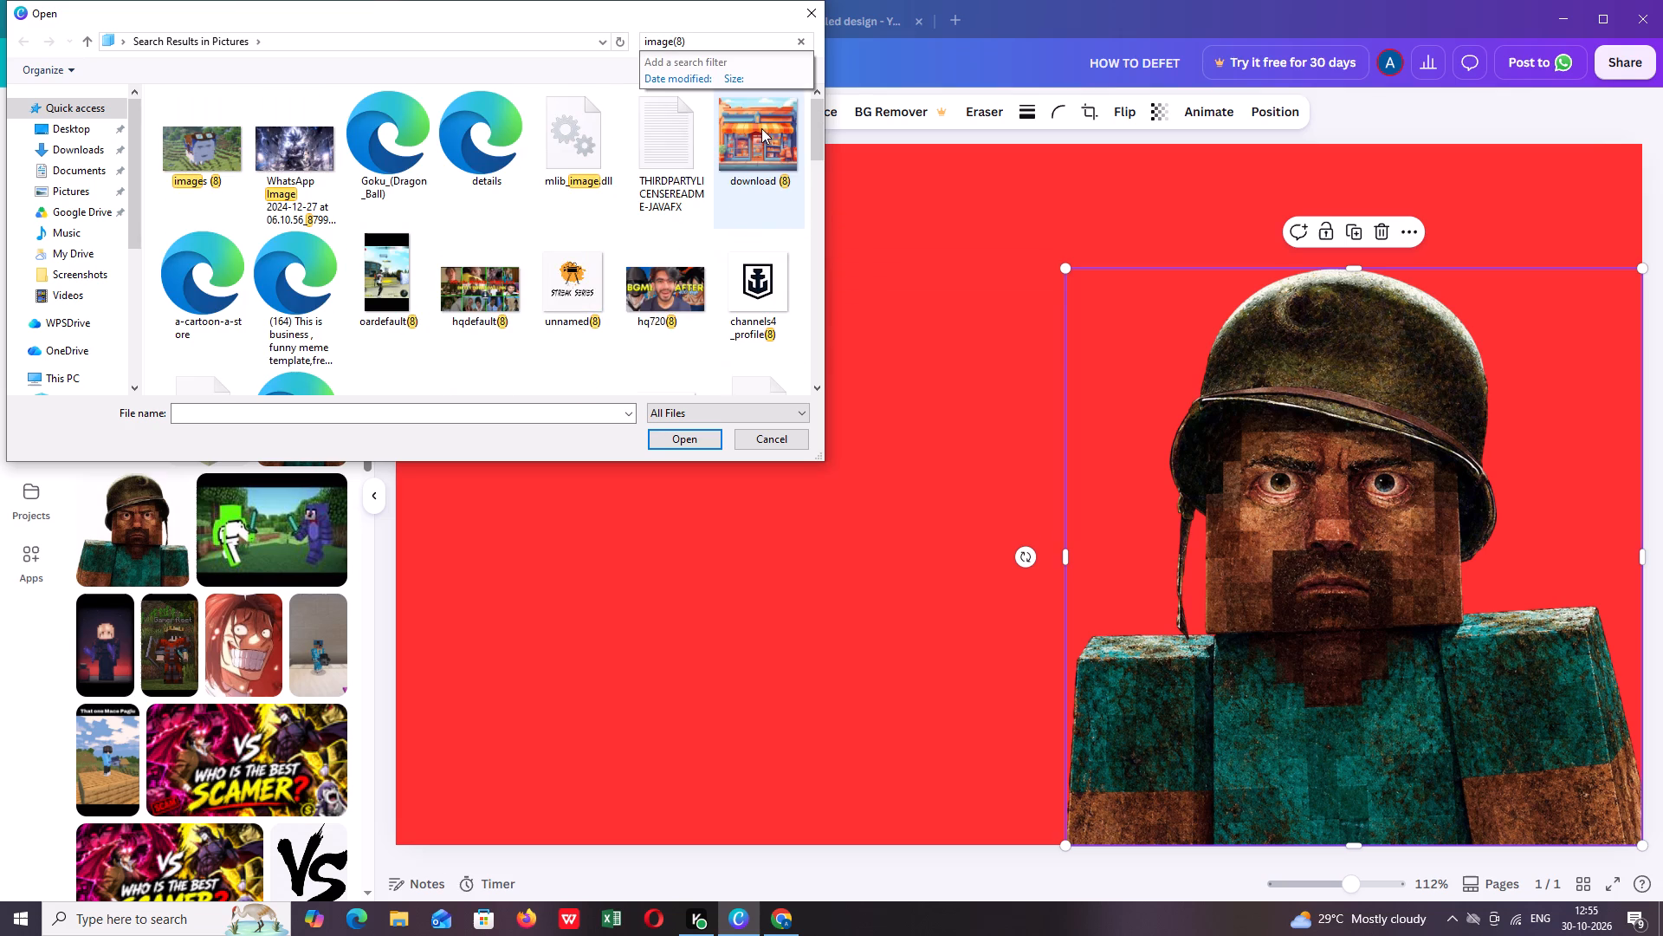
click(201, 144)
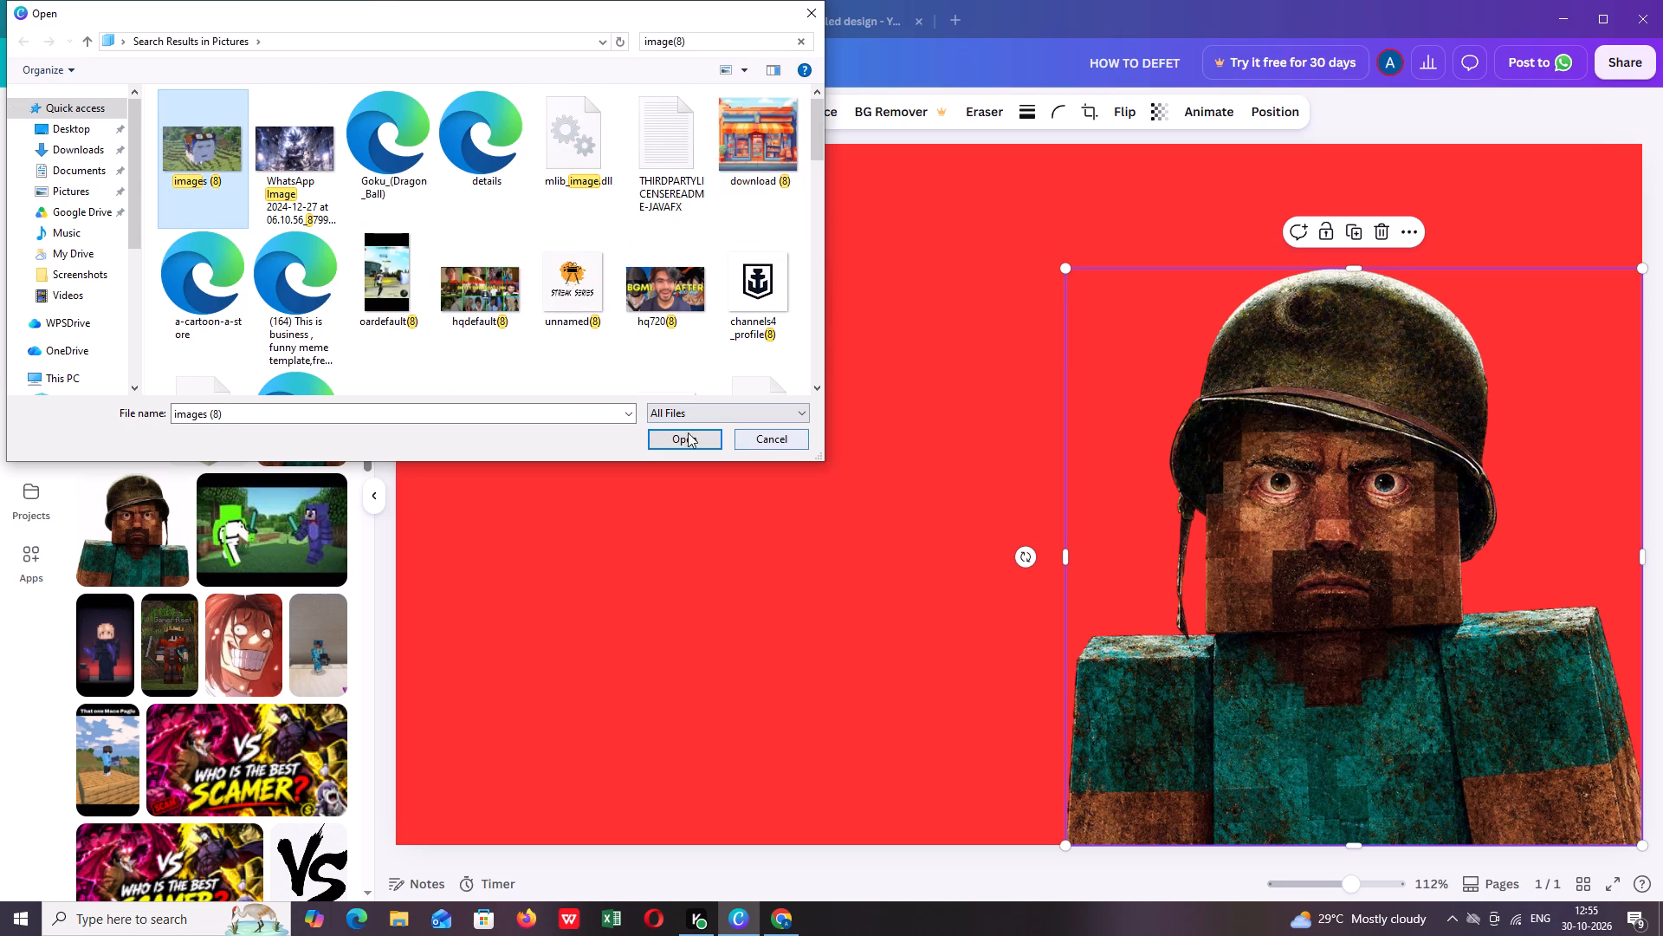
click(666, 432)
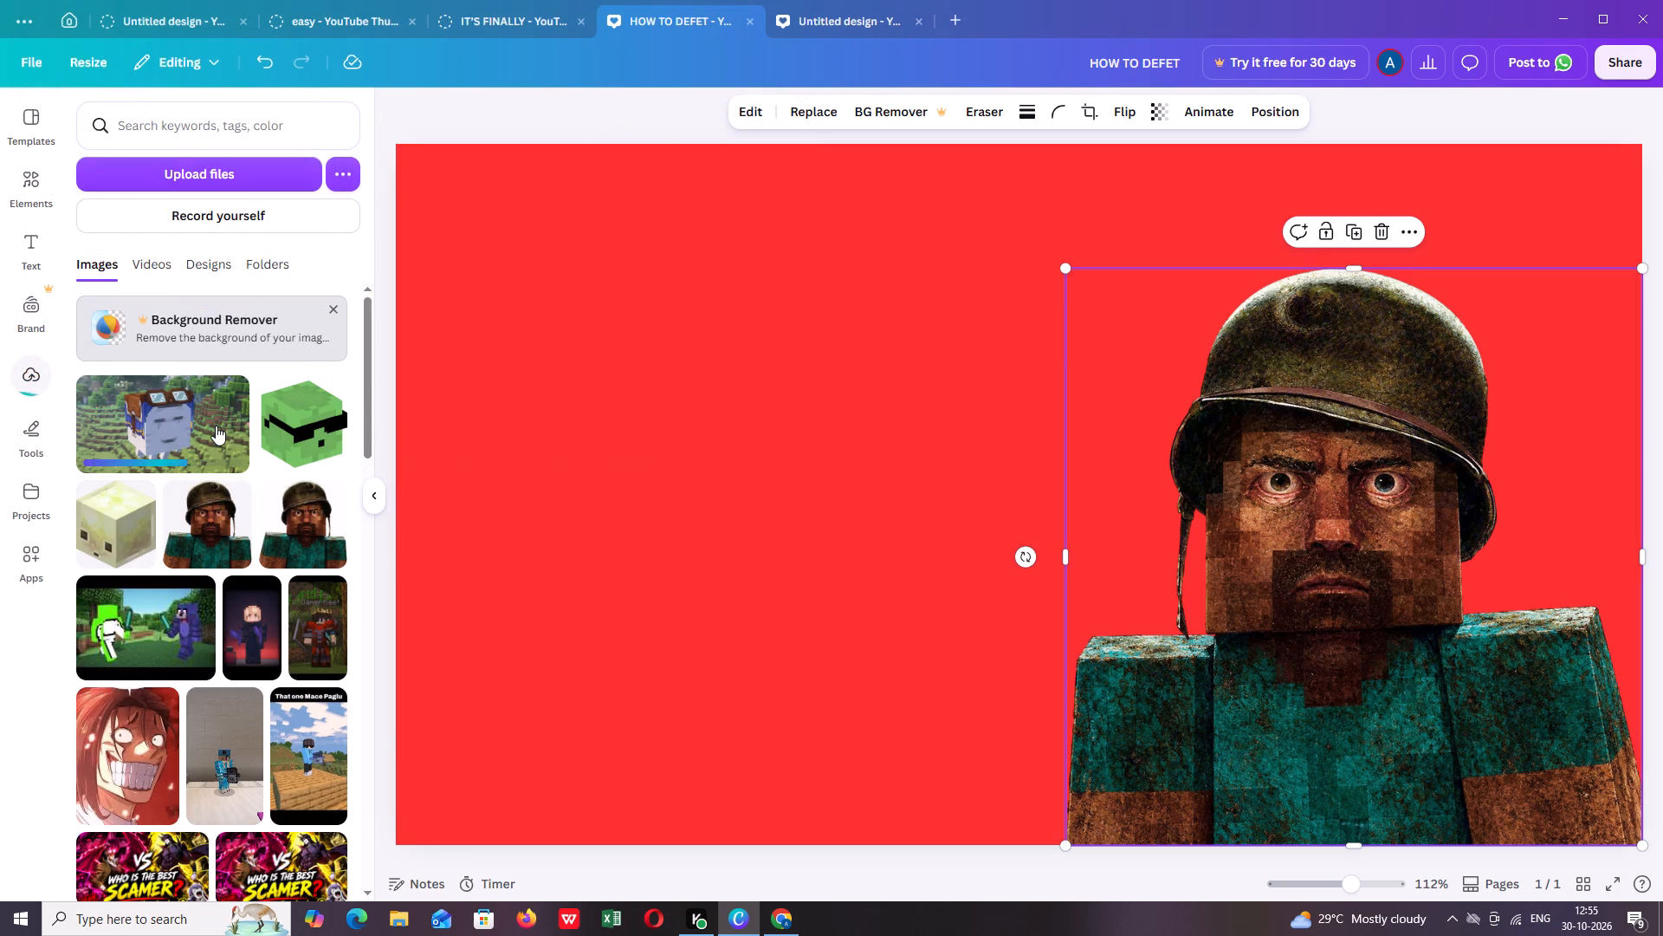
Add the uploaded sulfur cube to the page, shrink it to about three eighths of the page height, and place it near the page's left edge.
click(88, 524)
drag(1144, 458, 780, 424)
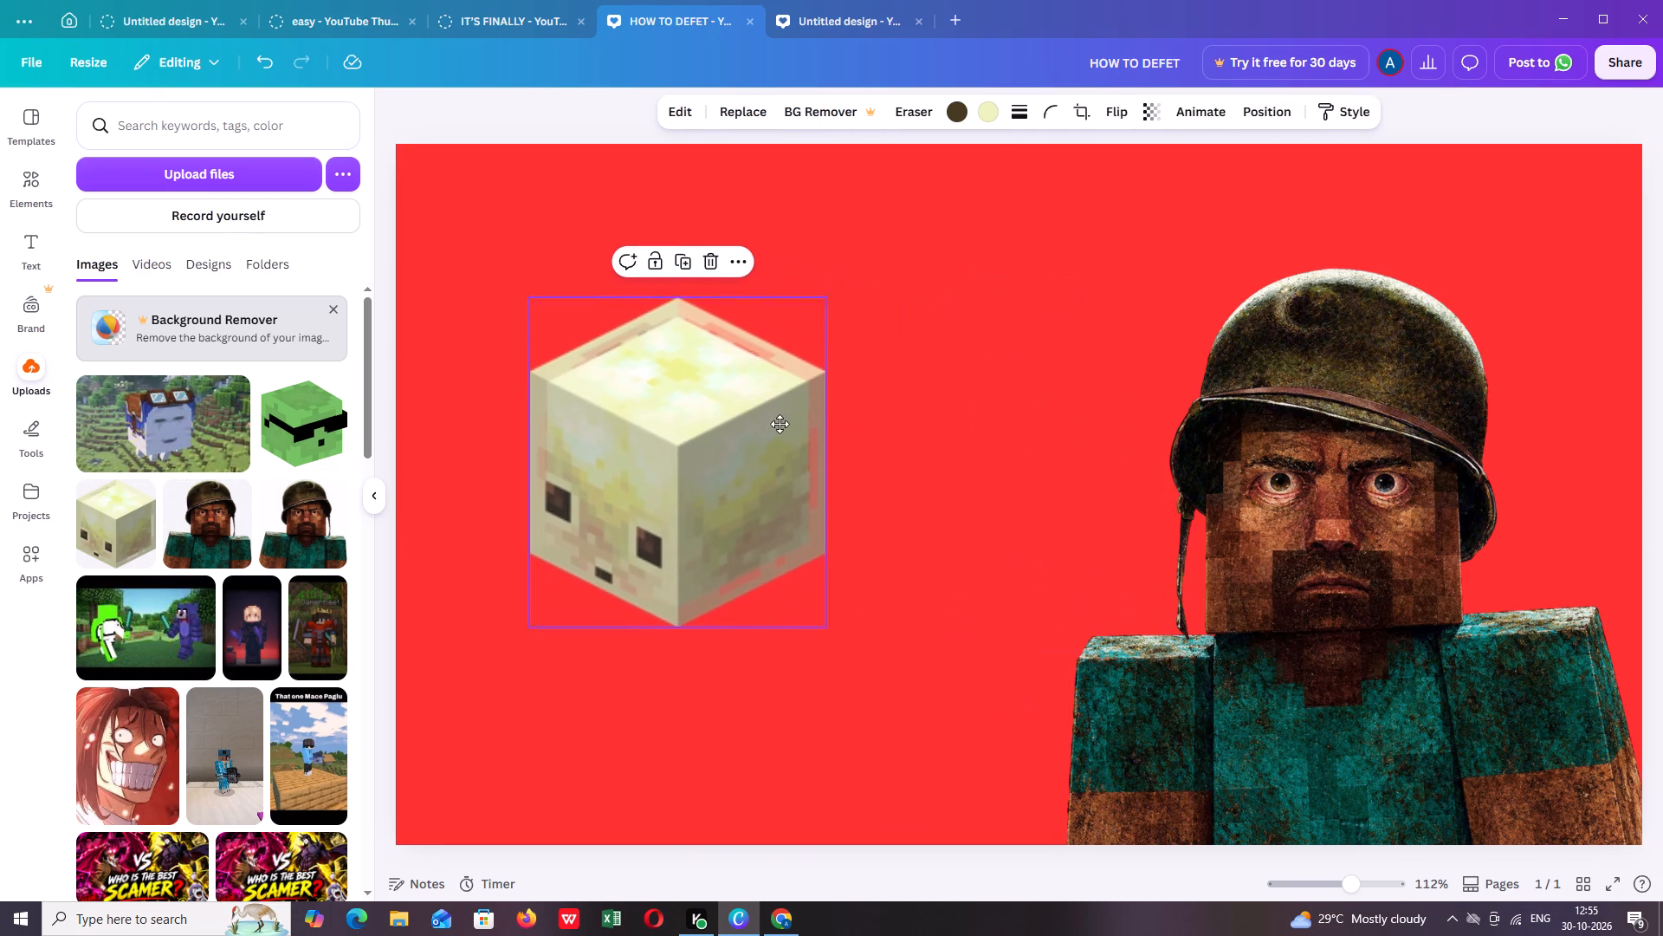
drag(780, 424, 768, 424)
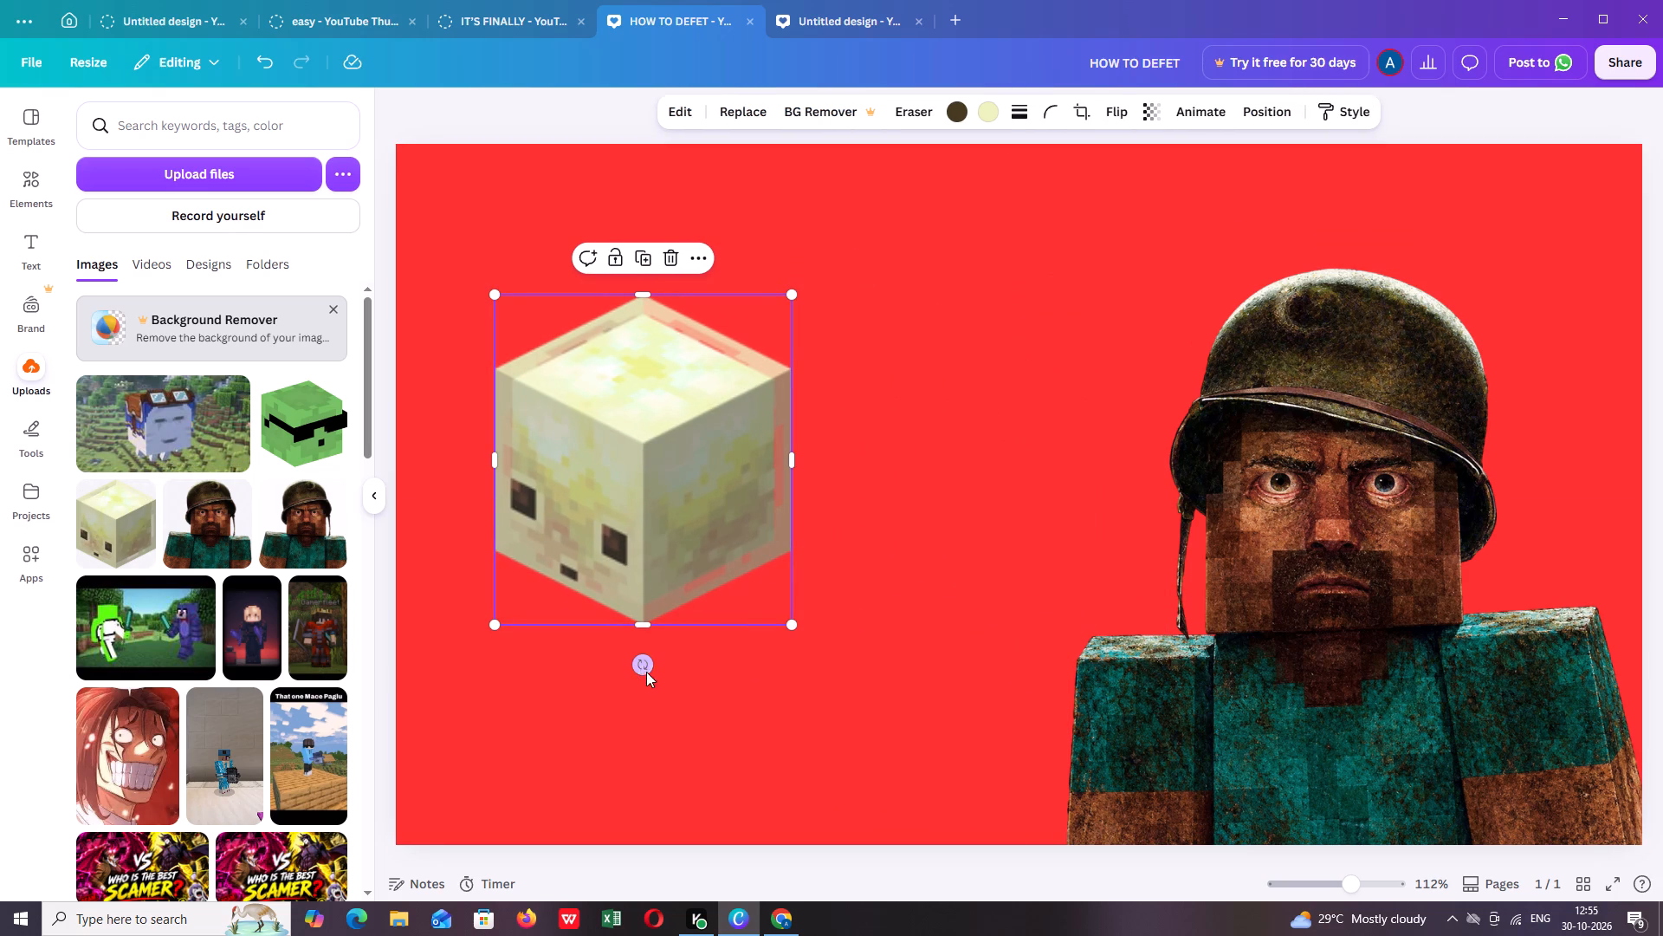
click(646, 670)
drag(796, 626, 773, 600)
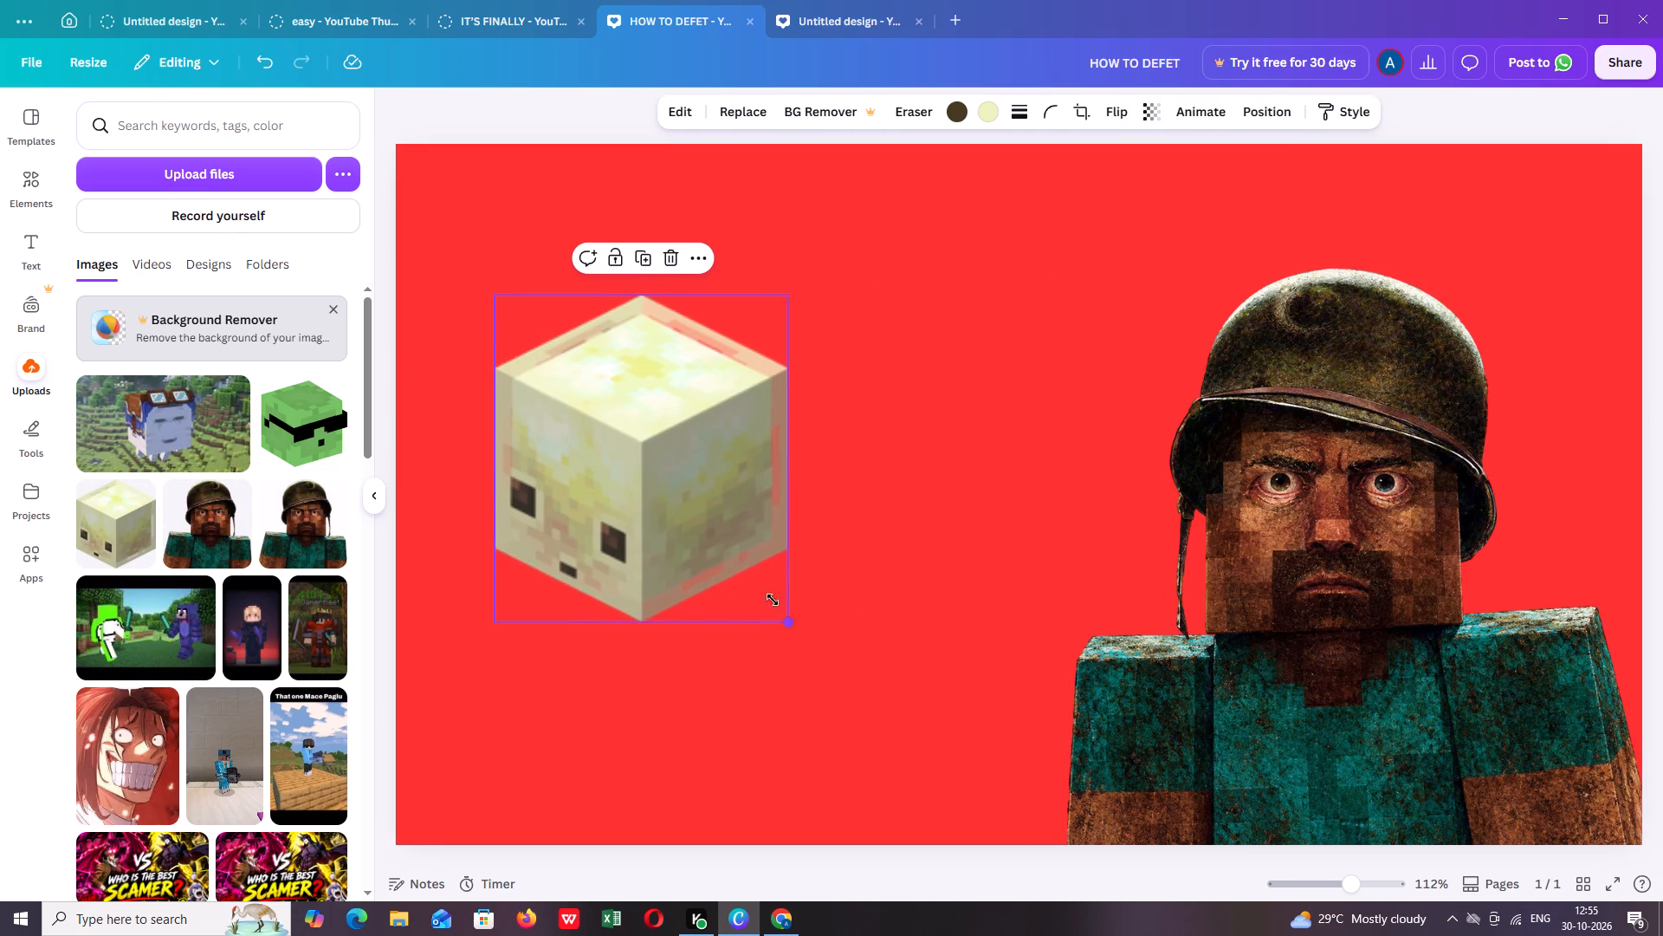
drag(773, 600, 728, 568)
drag(641, 497, 614, 554)
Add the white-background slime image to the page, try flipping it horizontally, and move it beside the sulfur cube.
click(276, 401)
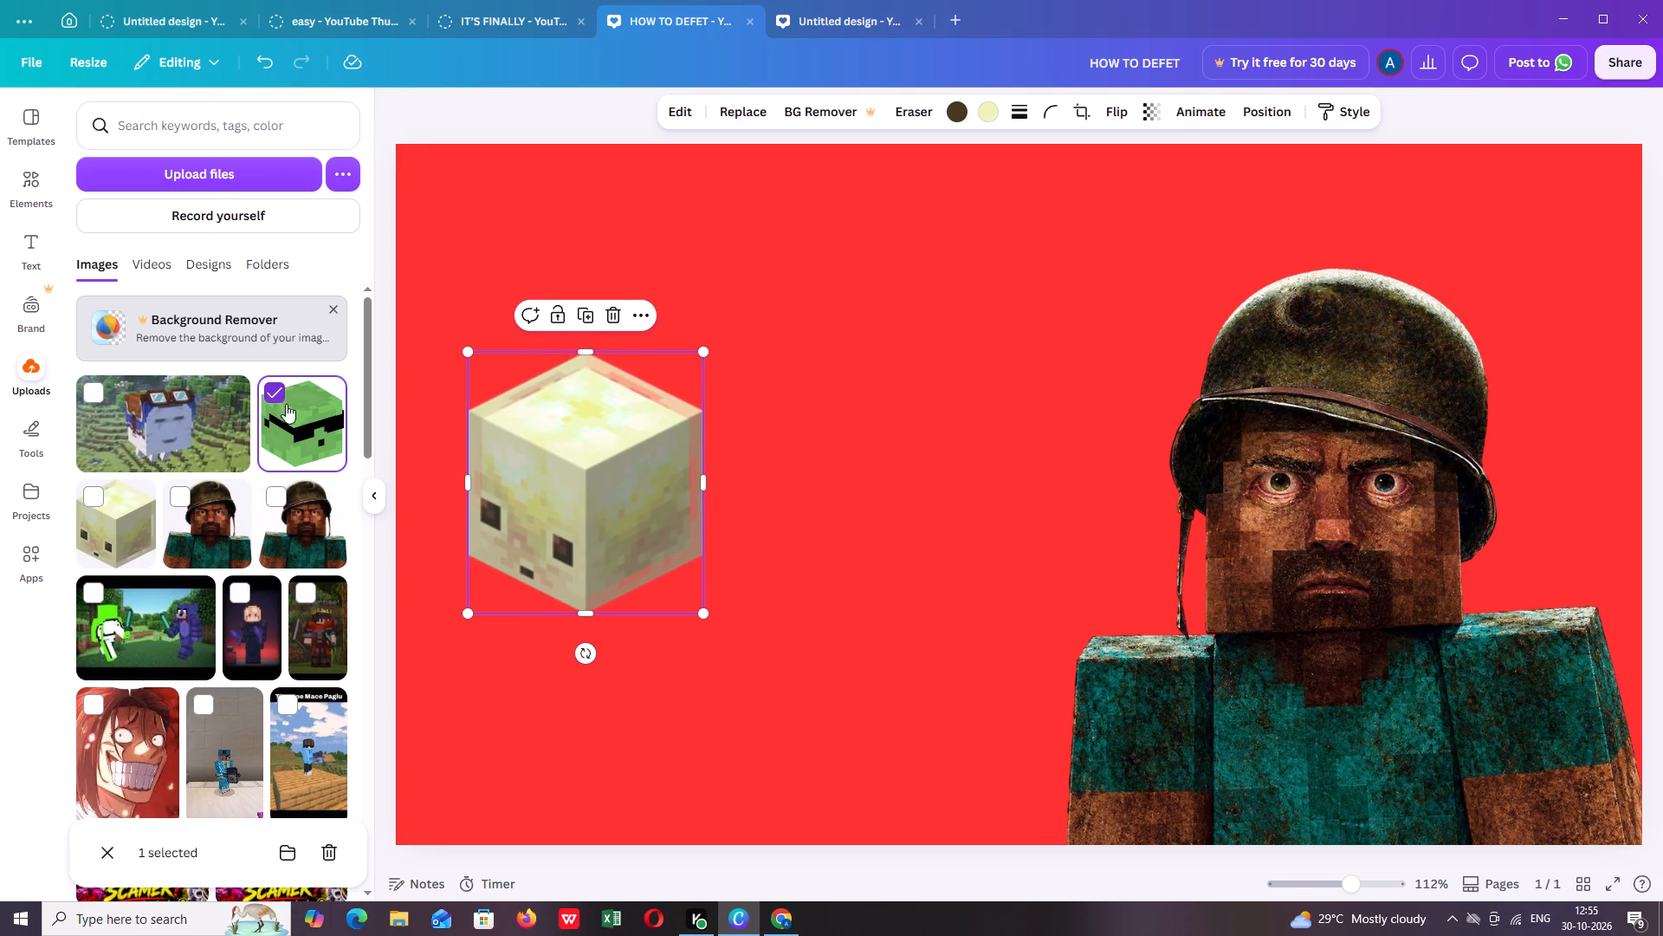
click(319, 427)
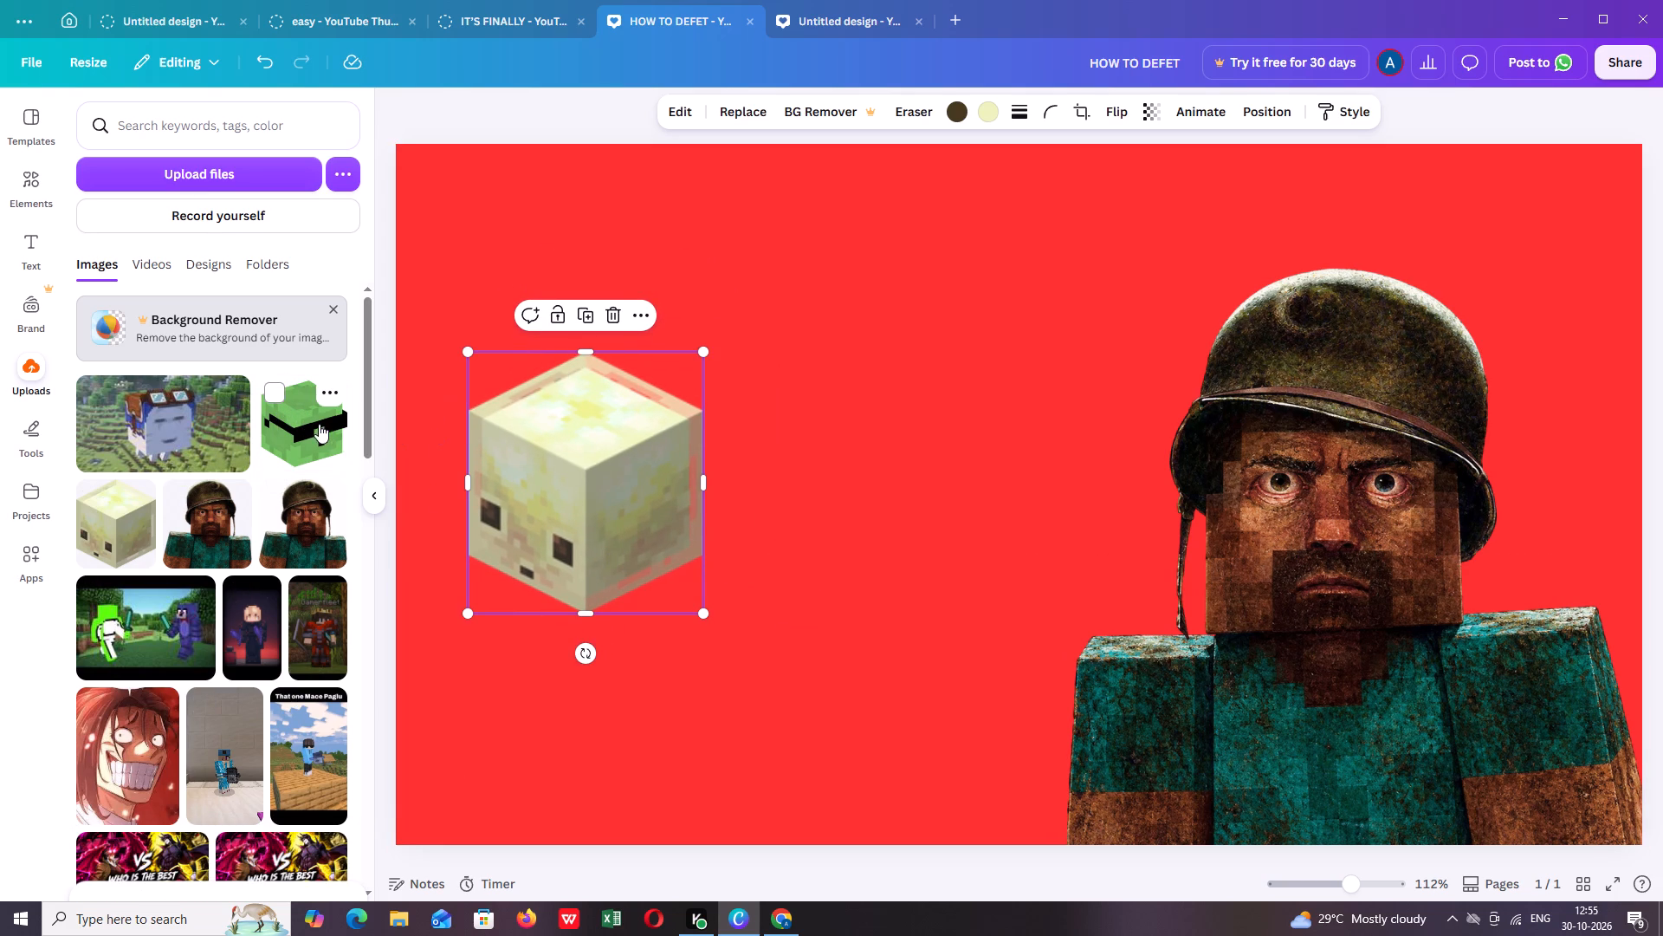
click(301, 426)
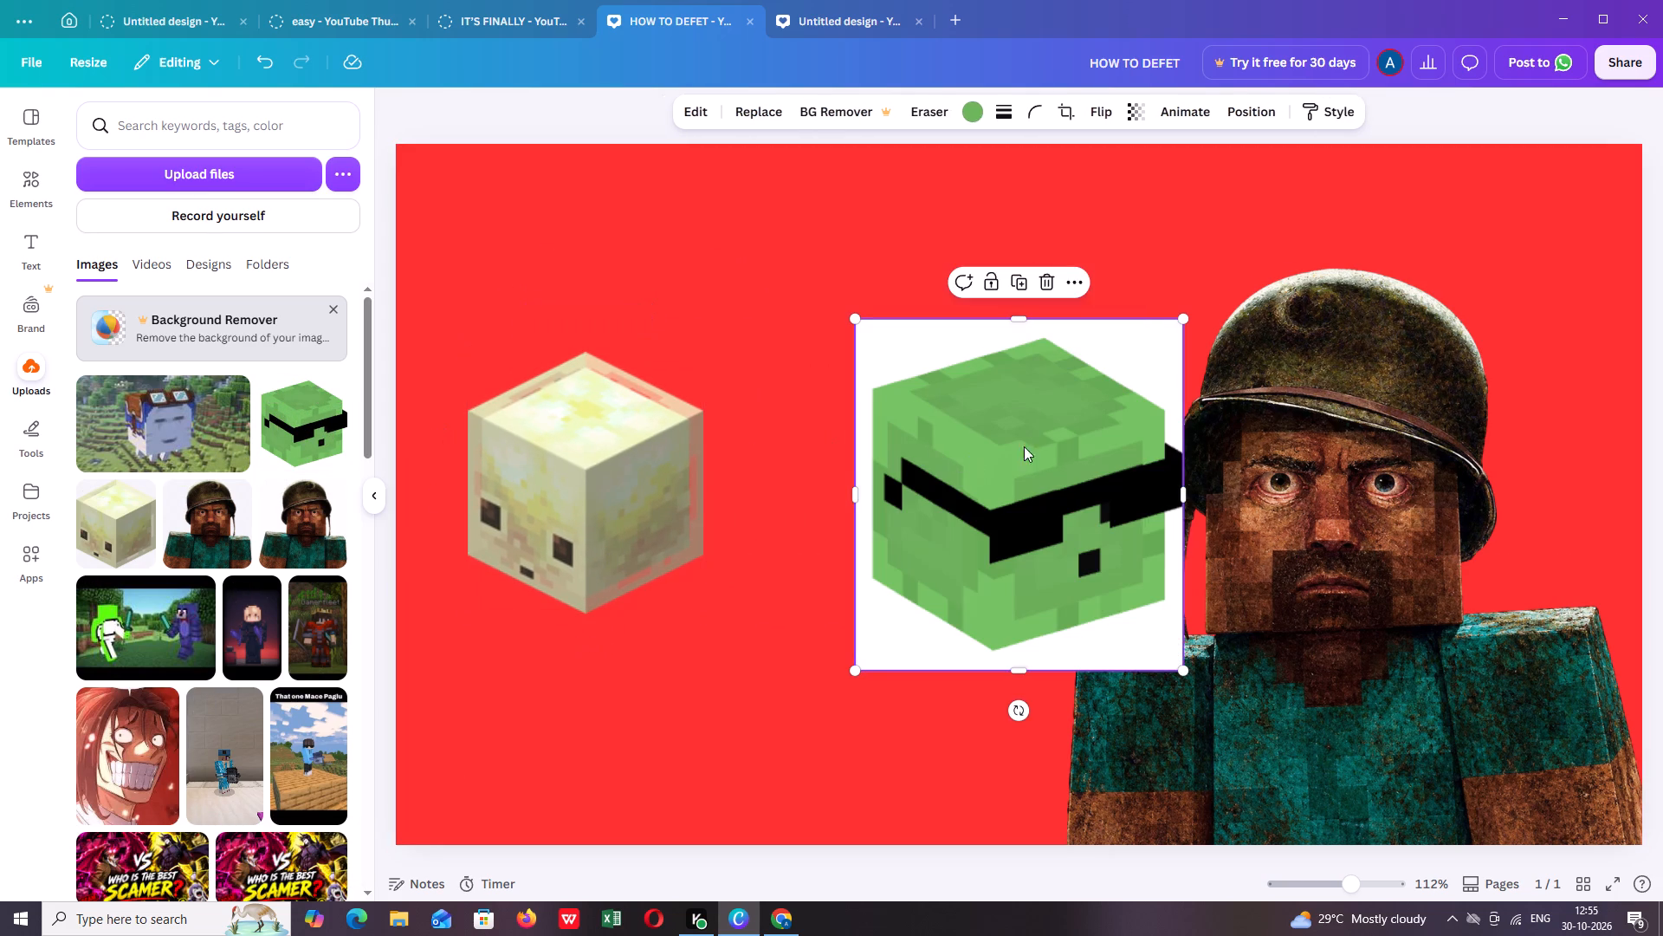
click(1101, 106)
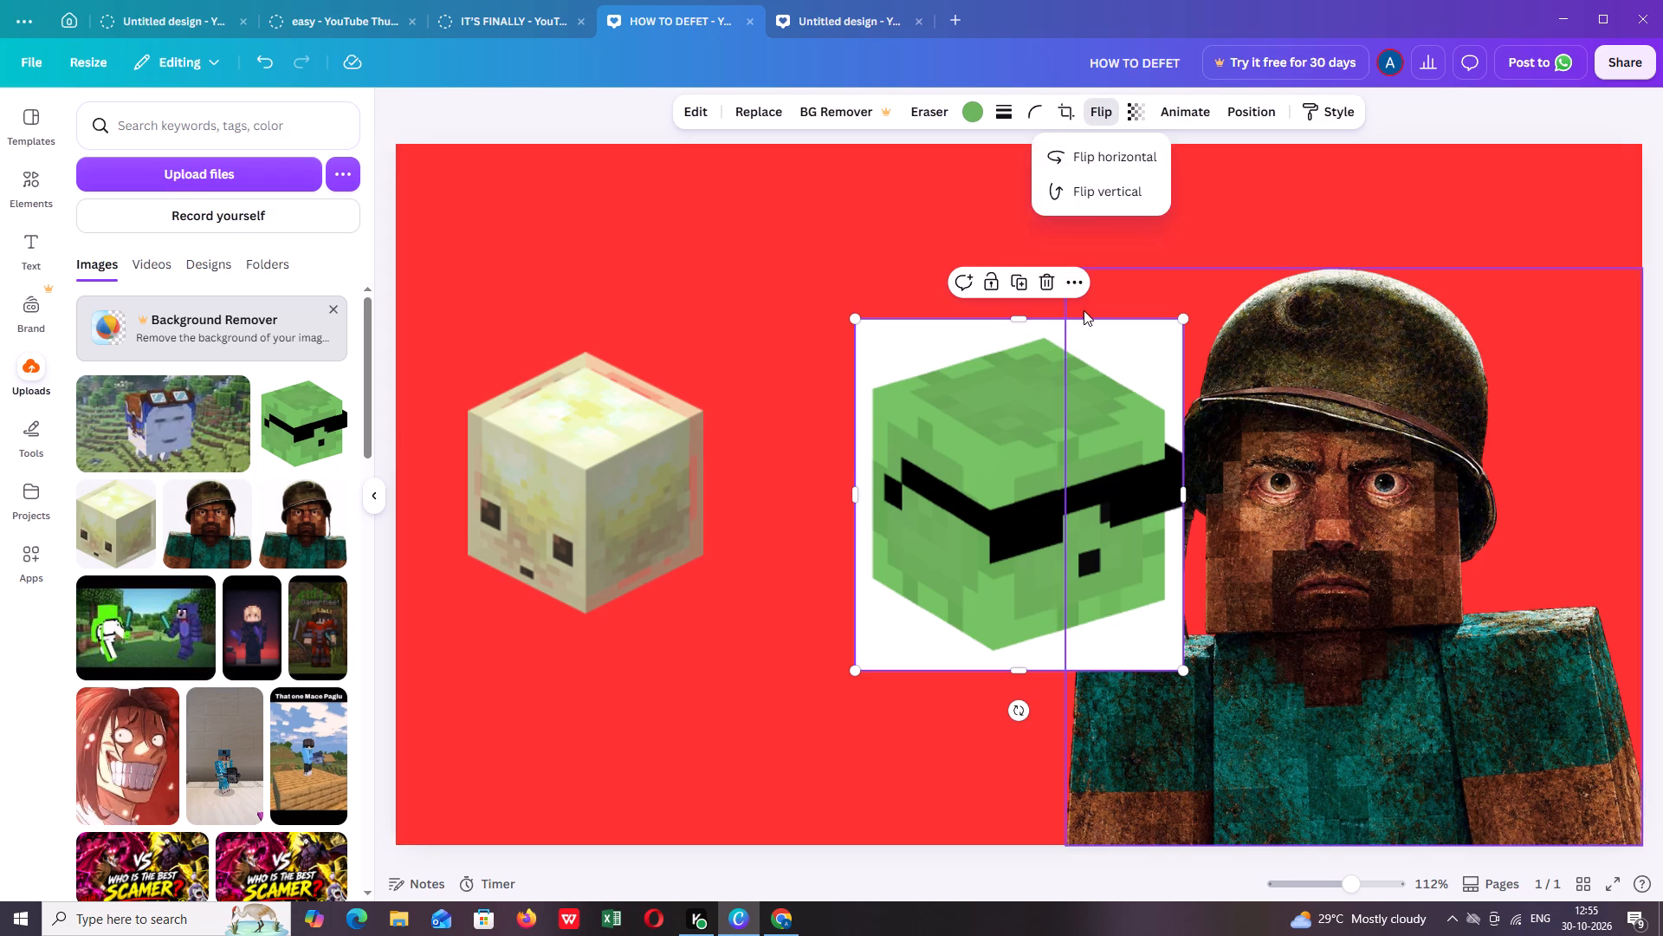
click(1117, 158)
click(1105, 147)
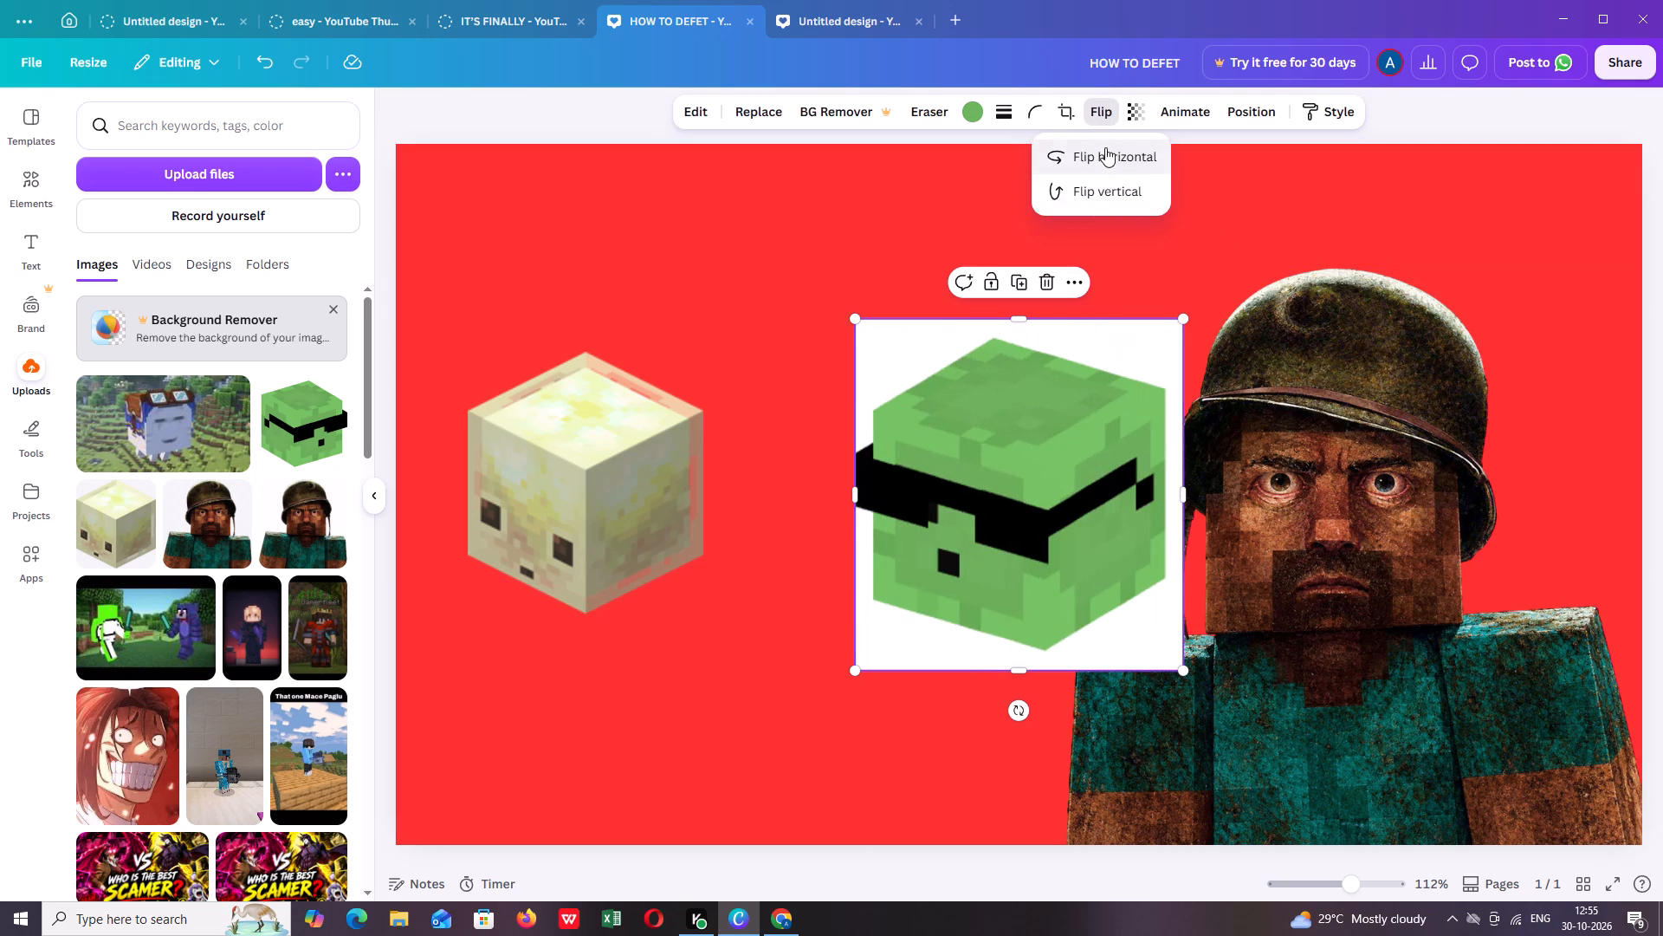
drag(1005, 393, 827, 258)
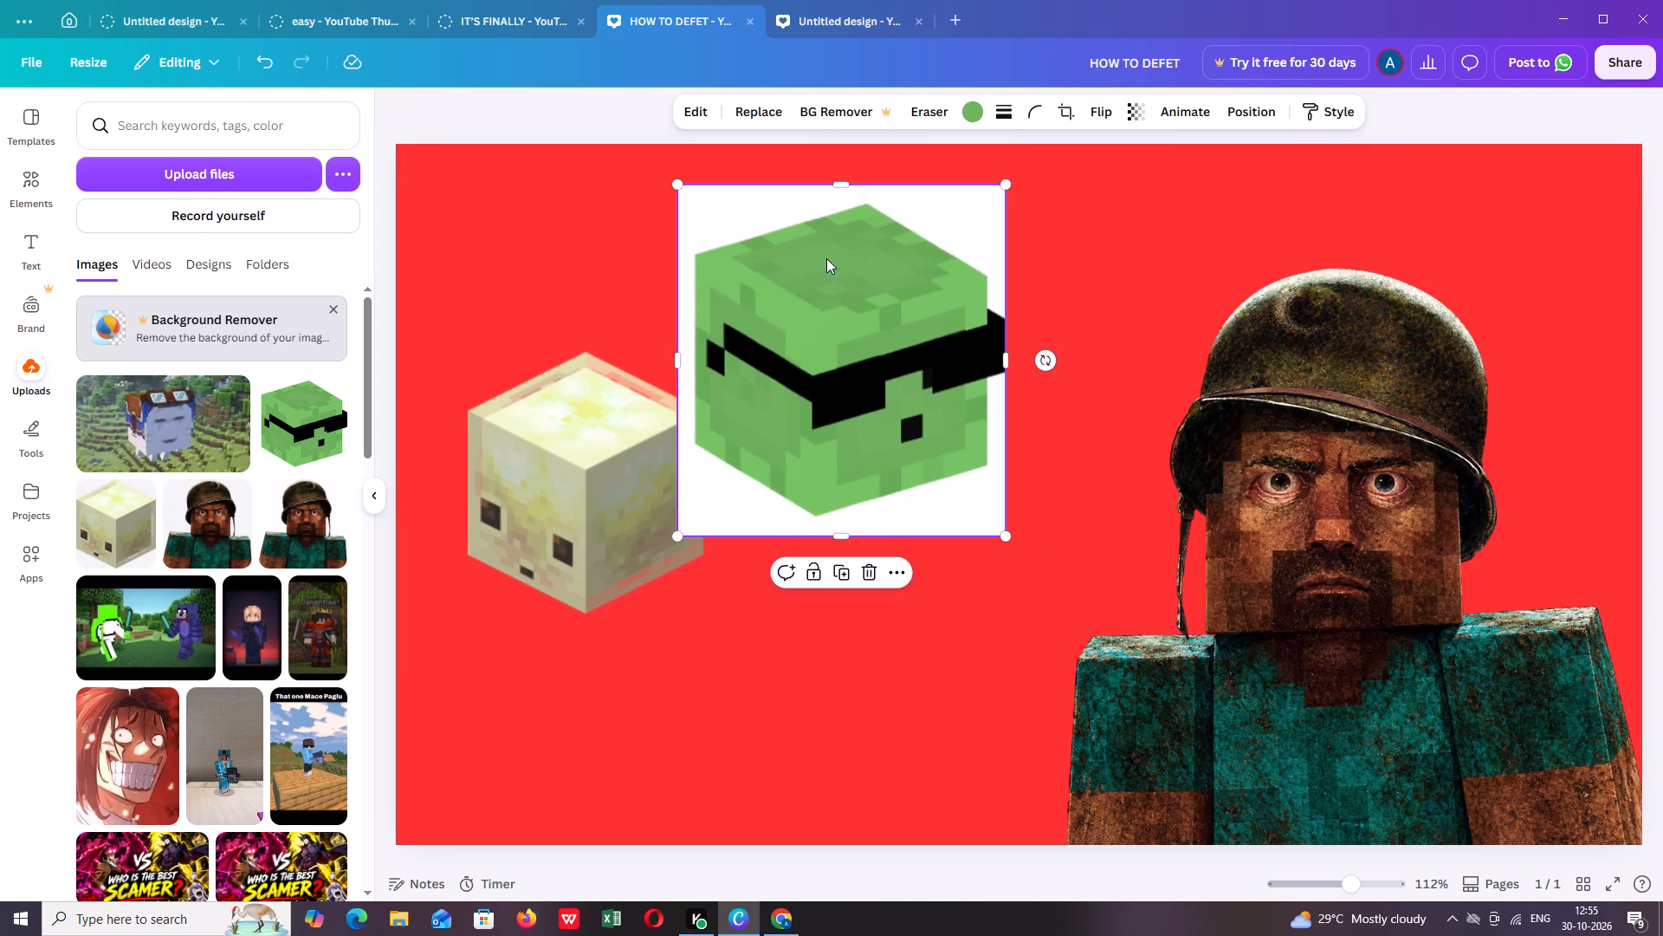
Switch to Chrome, search for "bacground erazer" in a new tab, and open Photoroom's background remover.
click(768, 930)
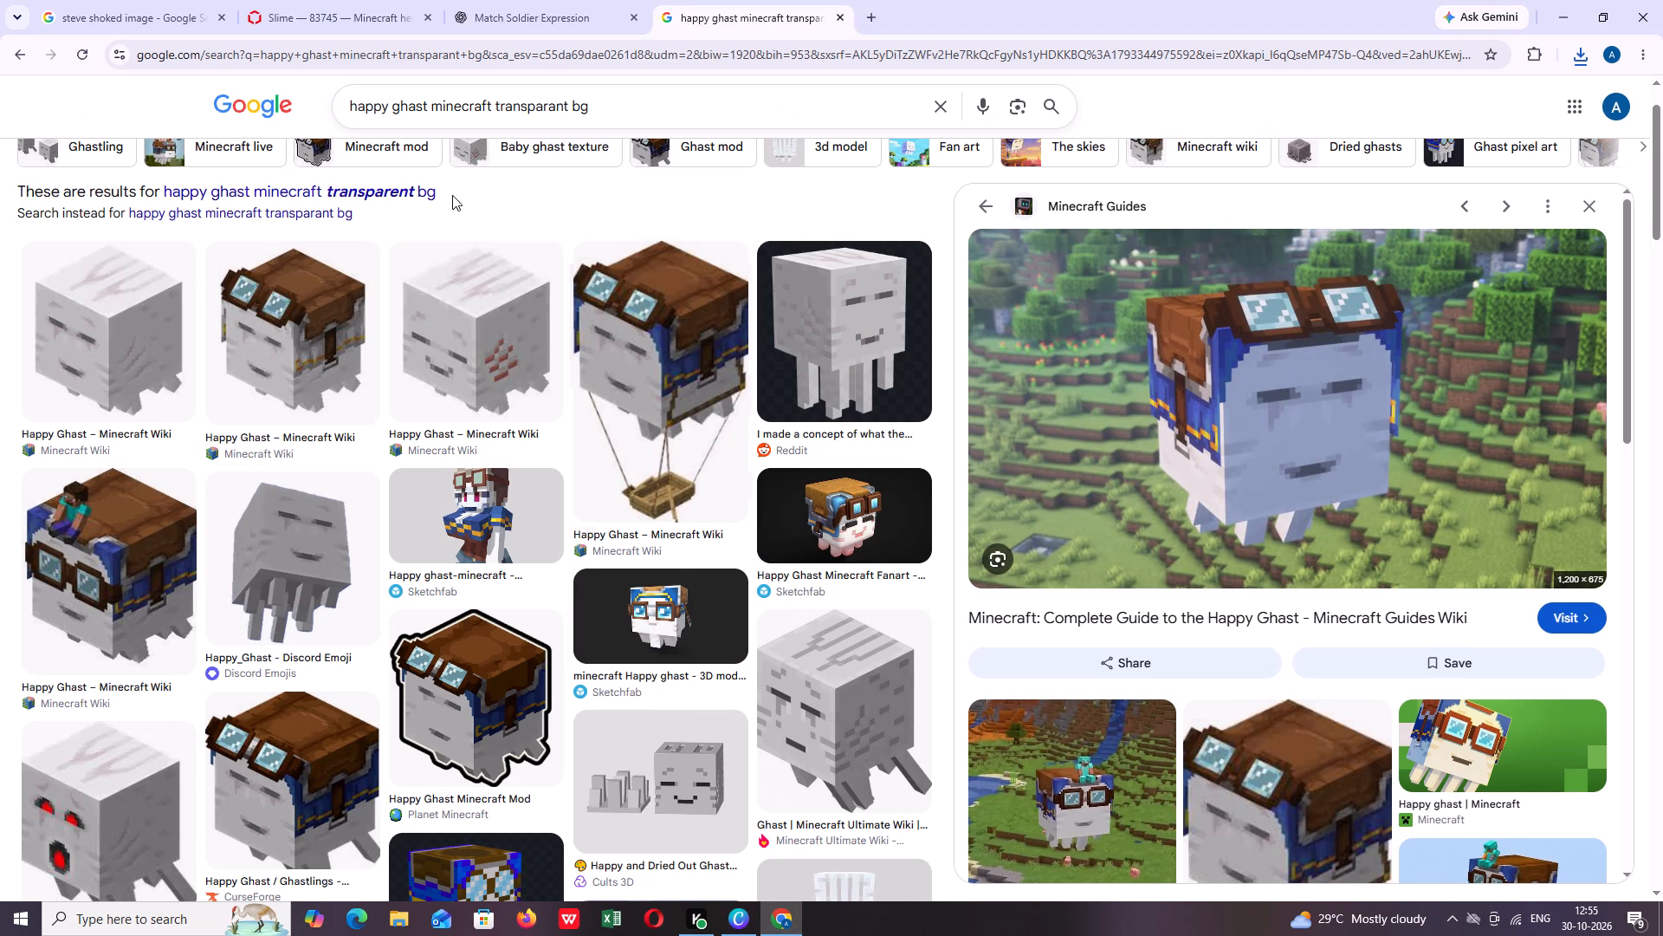
click(872, 19)
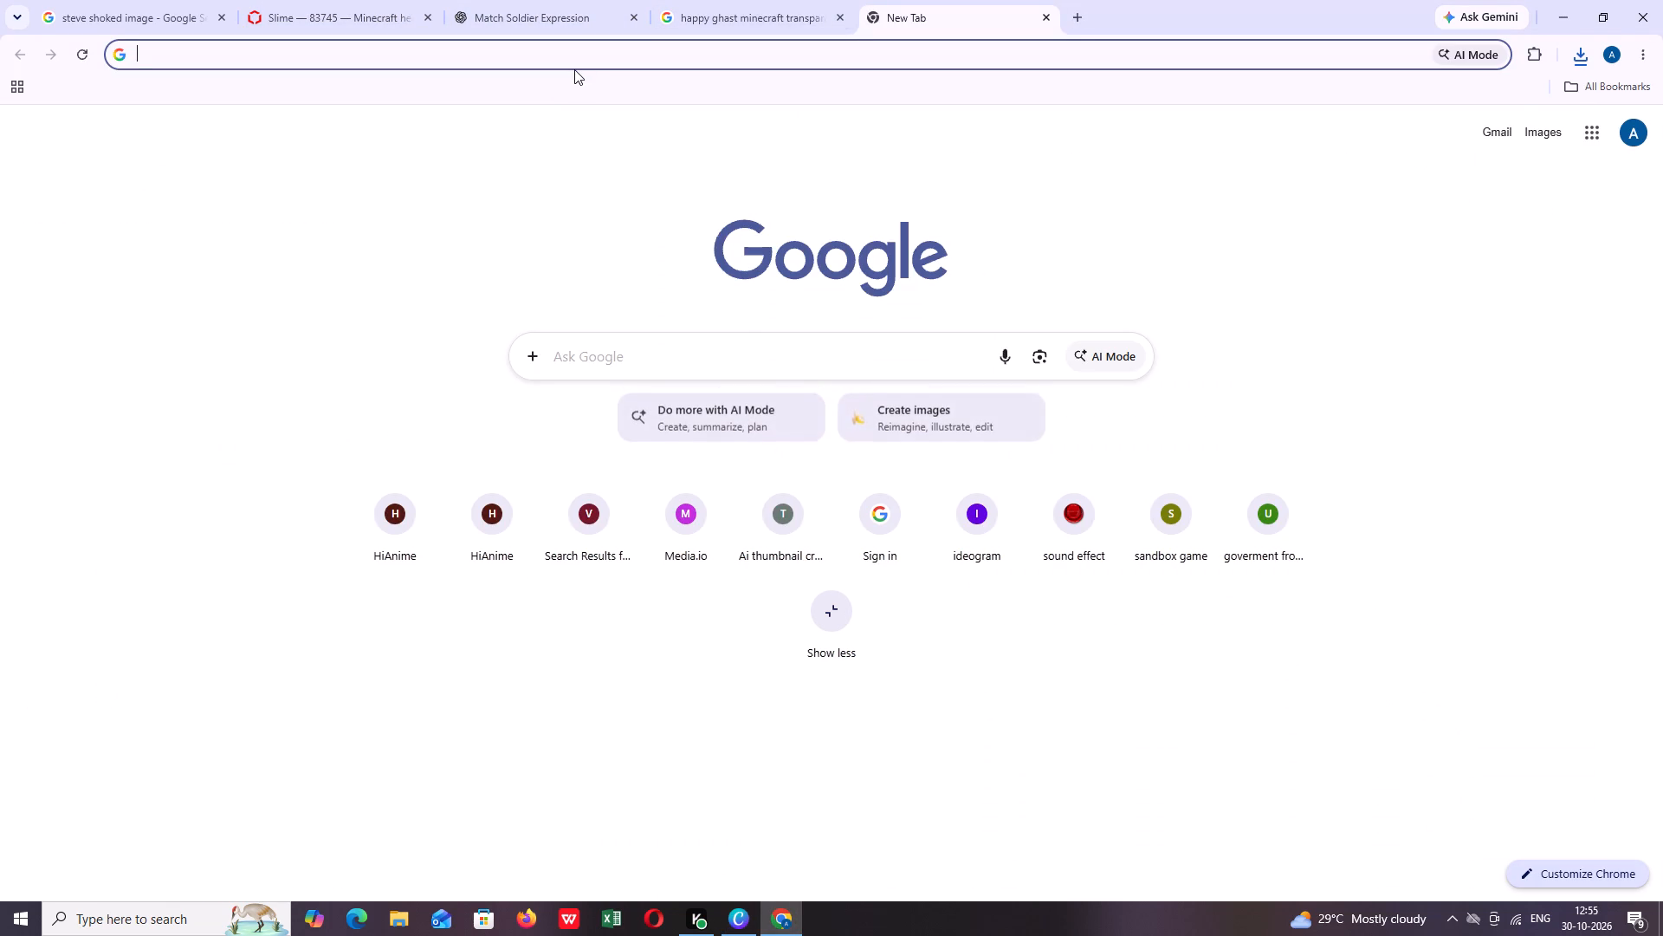
text(bac)
key(Return)
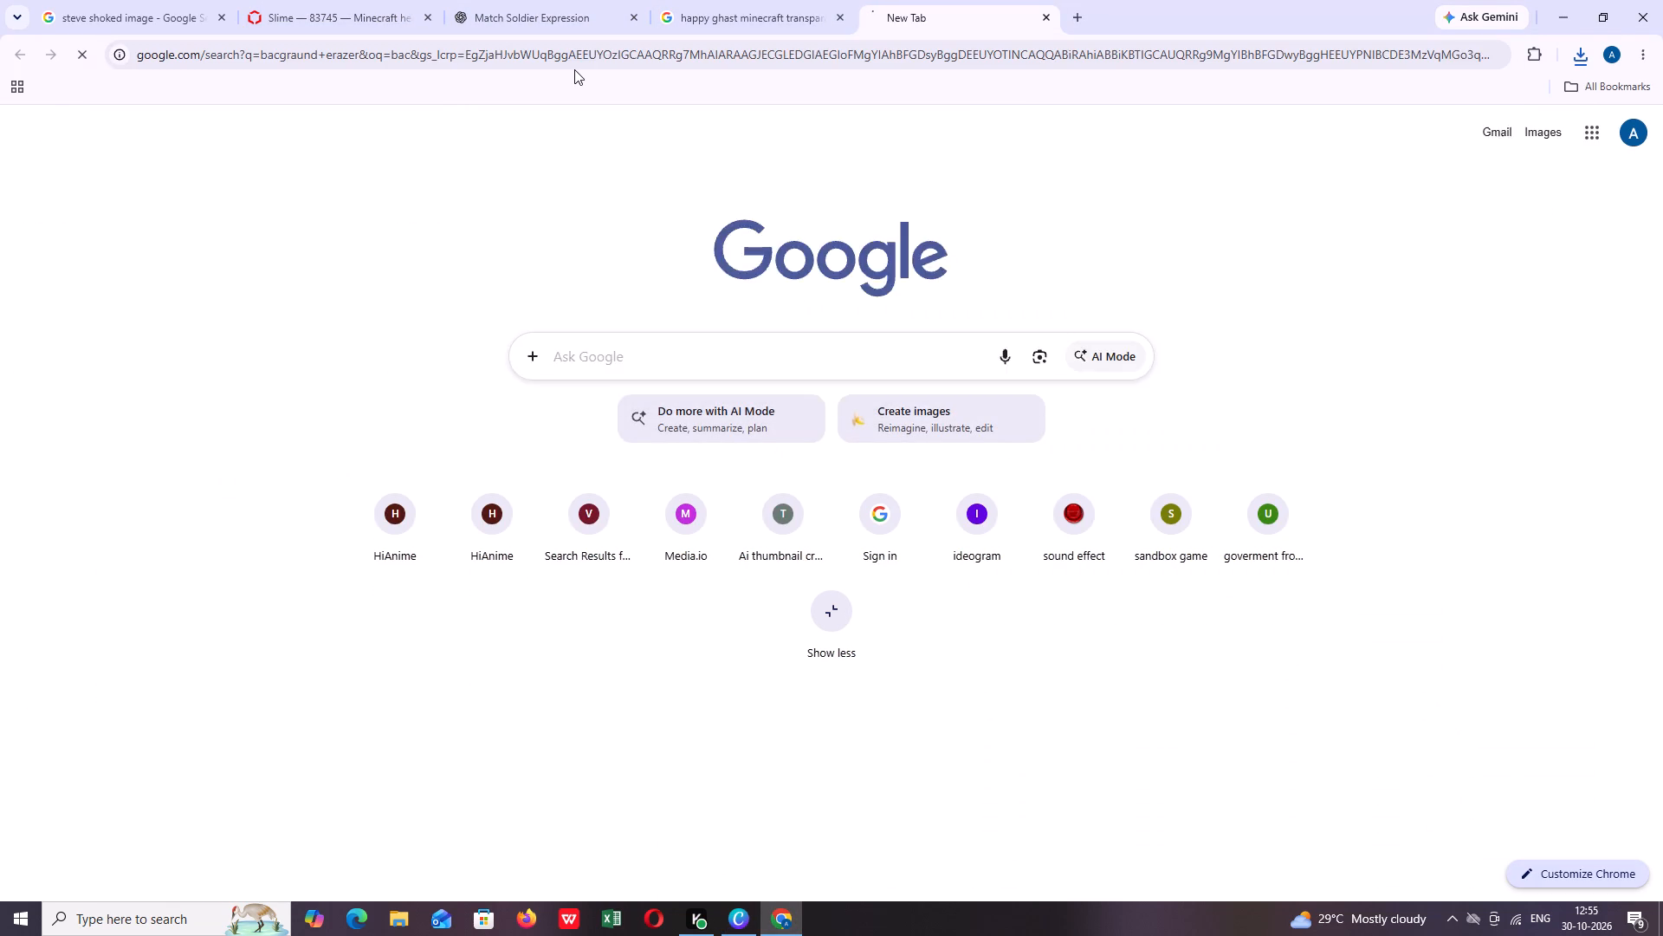
click(371, 471)
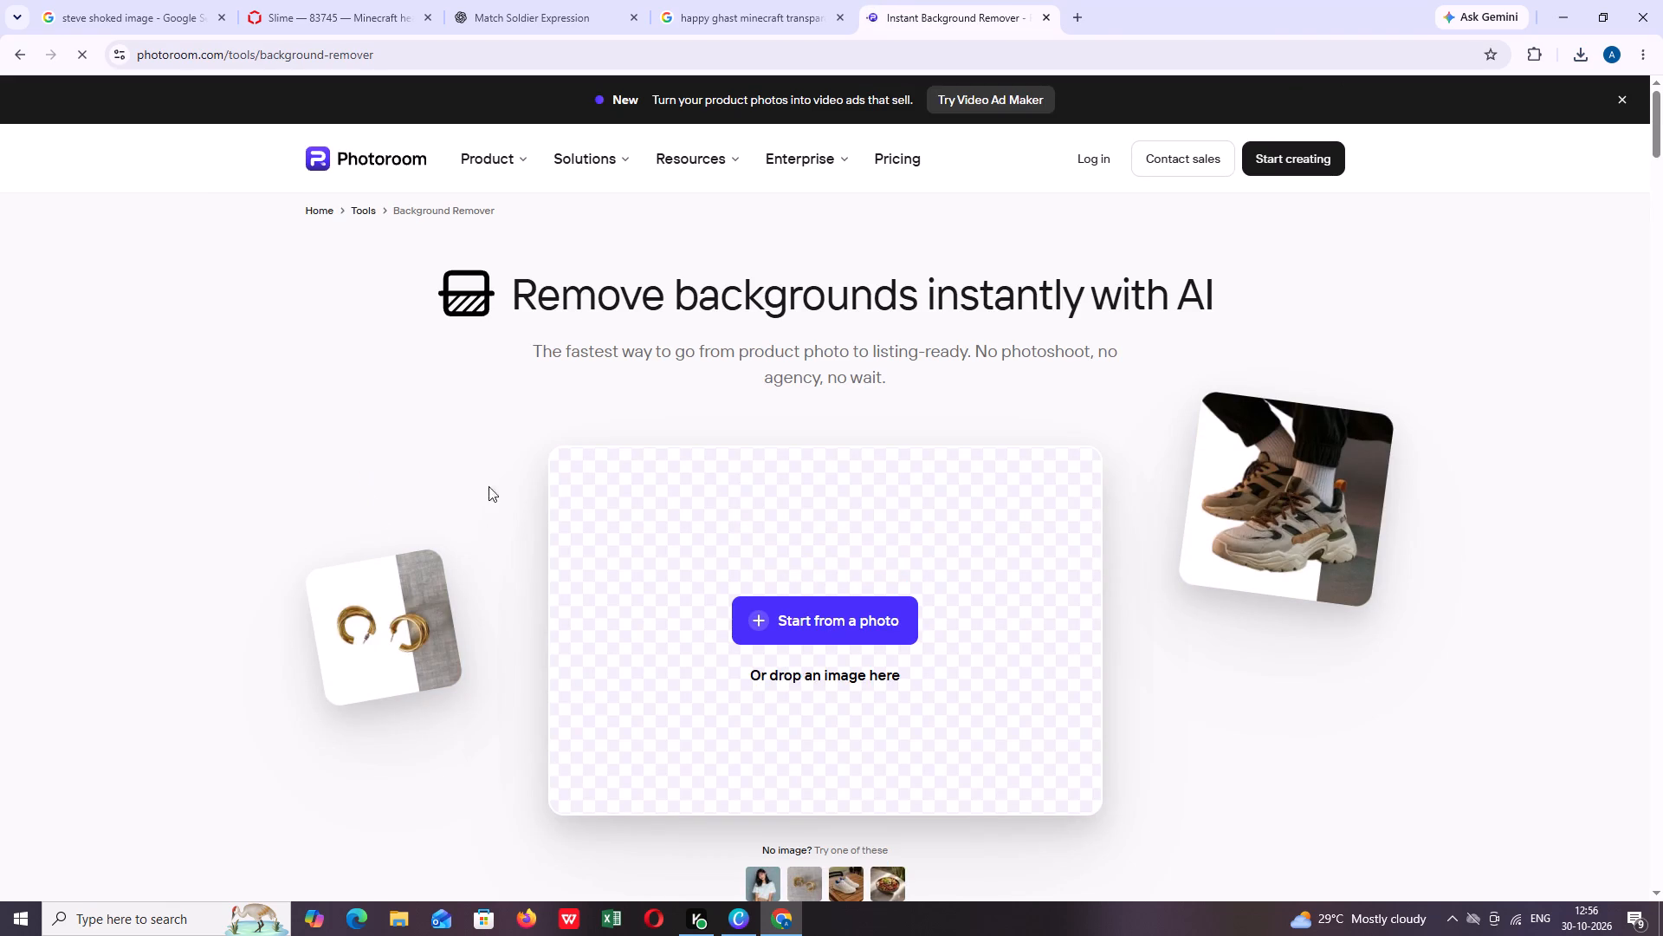
Upload the sunglasses slime picture "images" from the Pictures folder to Photoroom for background removal.
click(851, 630)
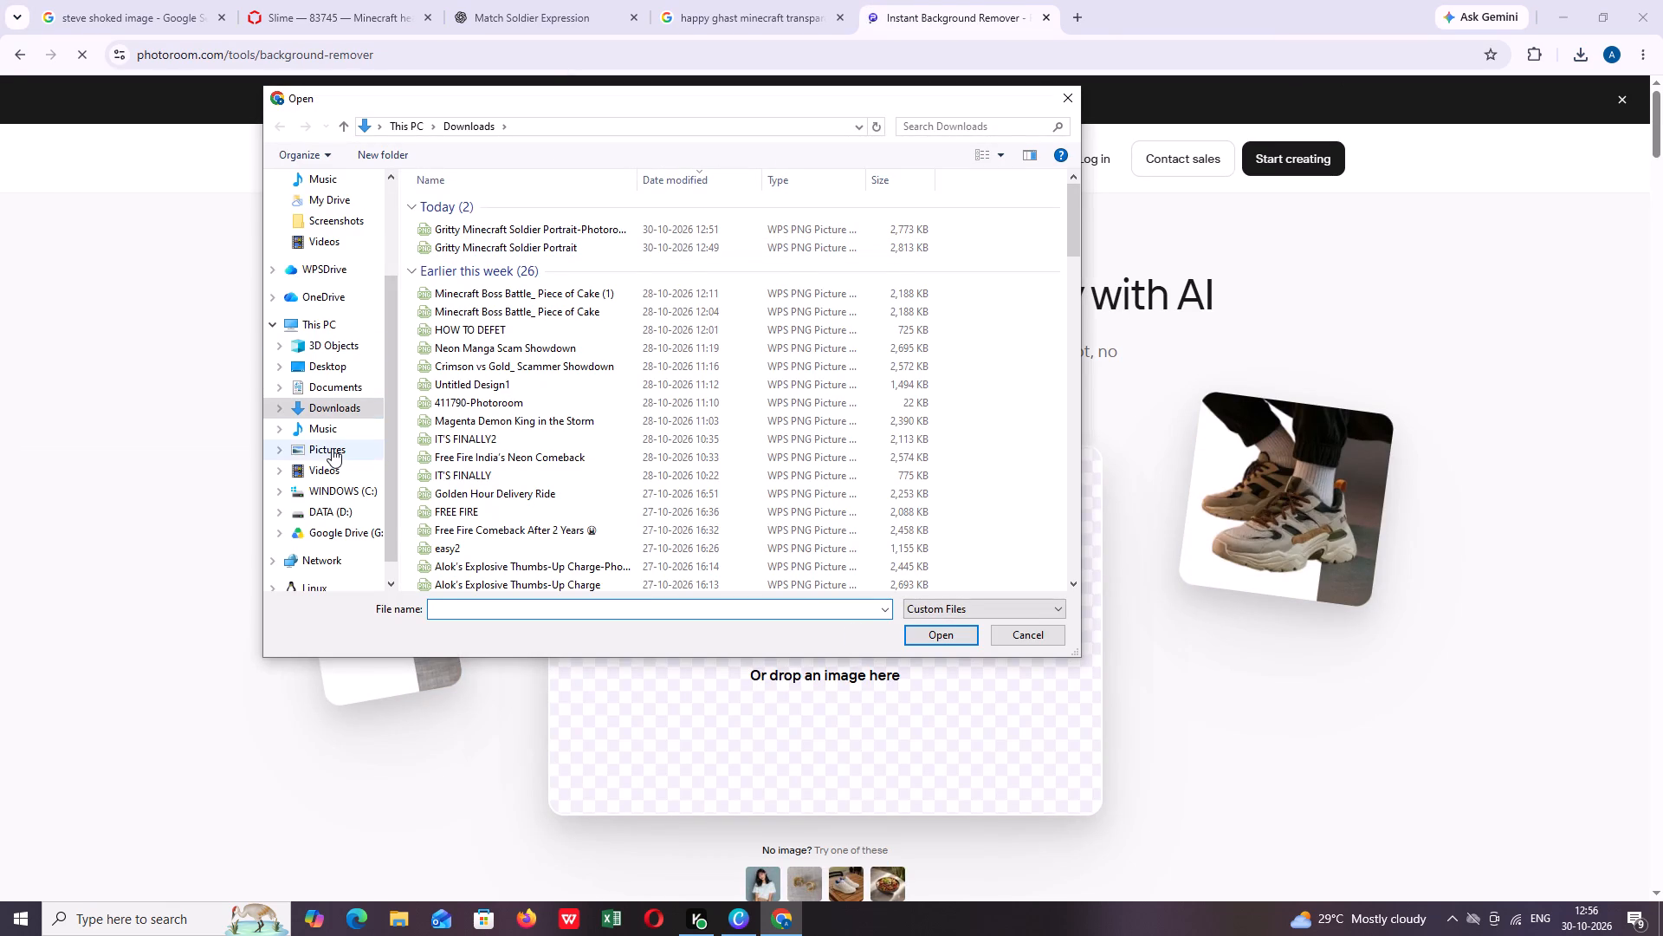
click(332, 448)
scroll(679, 395, down, 18)
scroll(696, 393, up, 1)
scroll(696, 392, down, 2)
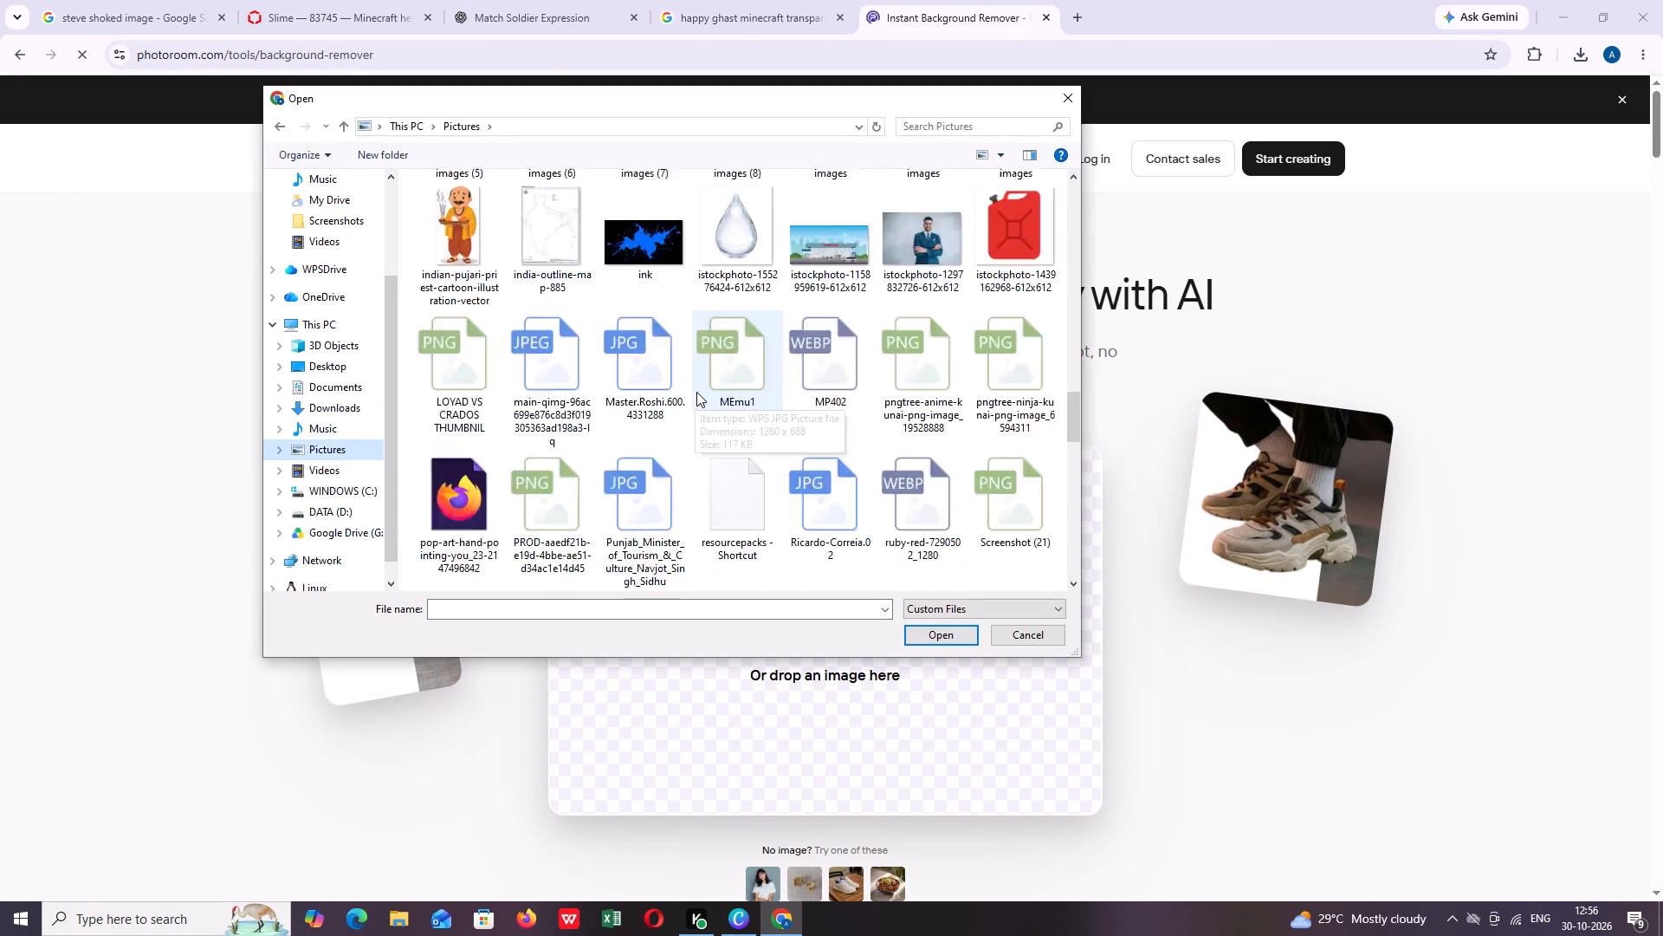
scroll(696, 392, down, 14)
scroll(699, 388, up, 3)
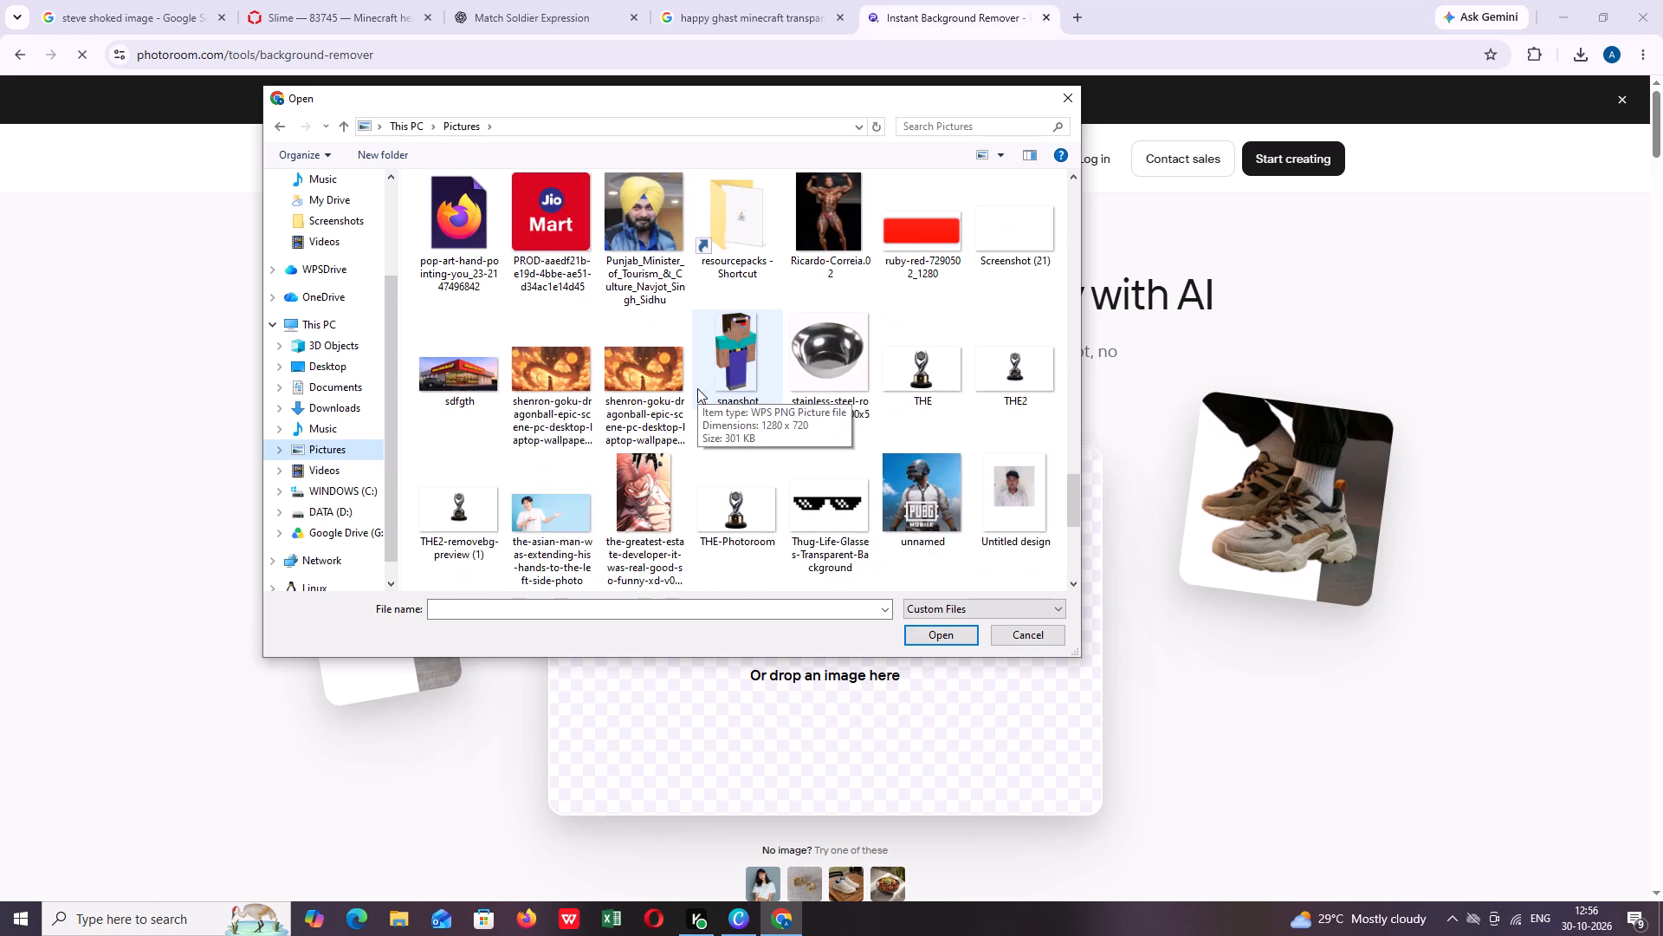
scroll(697, 388, up, 2)
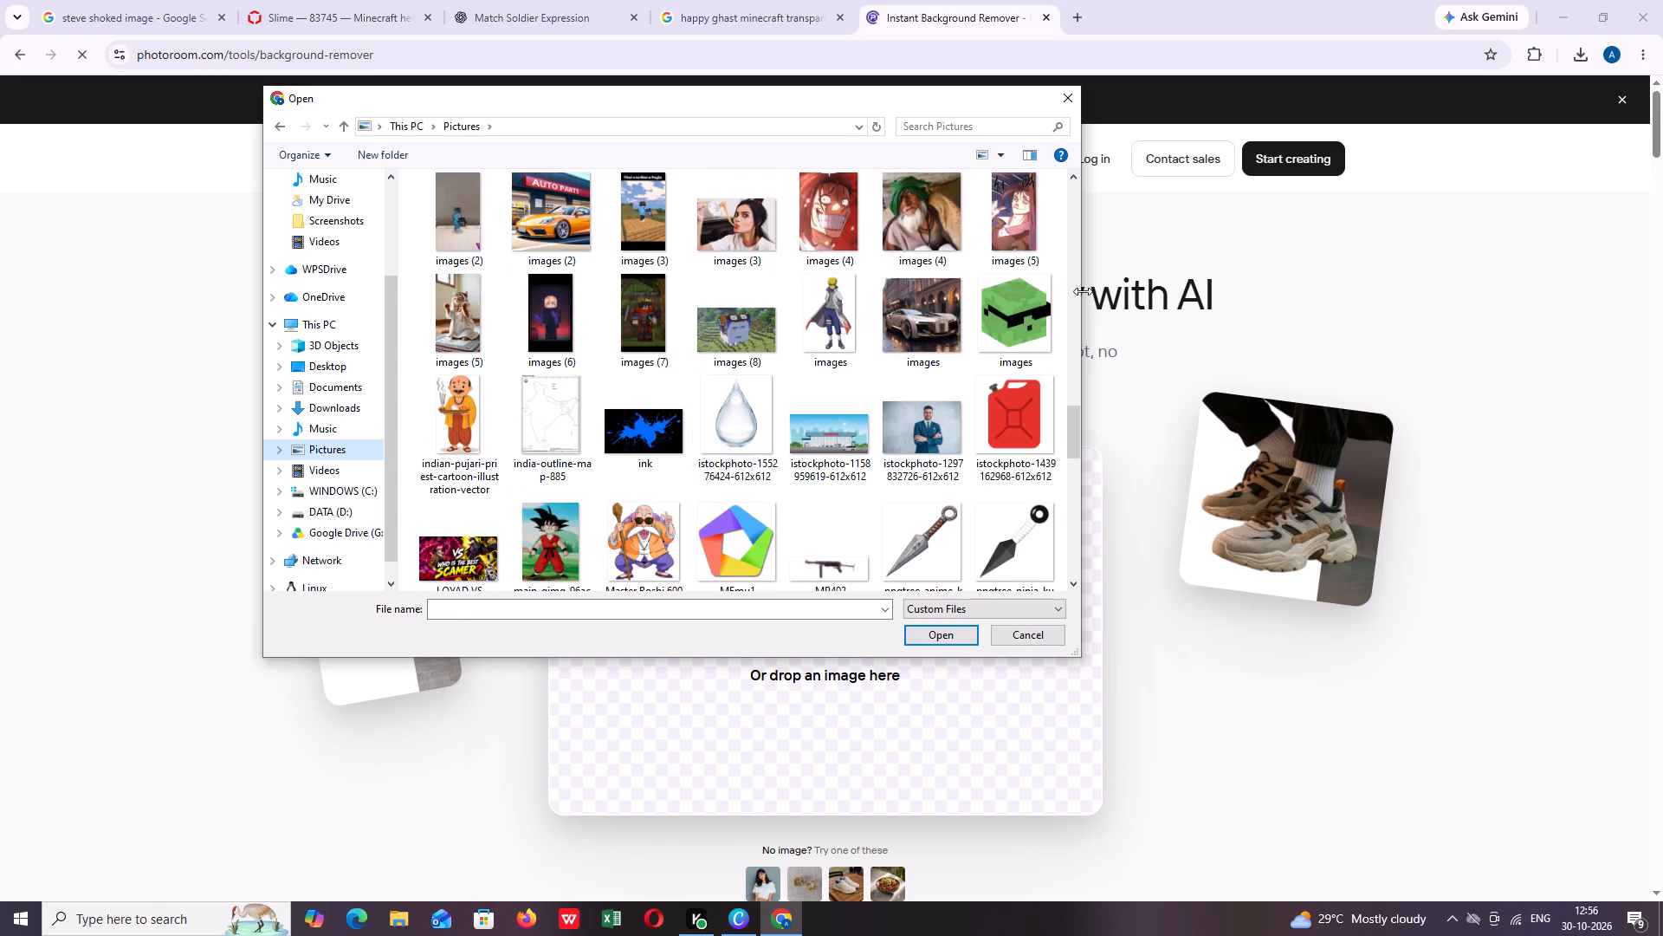
click(1004, 322)
click(955, 640)
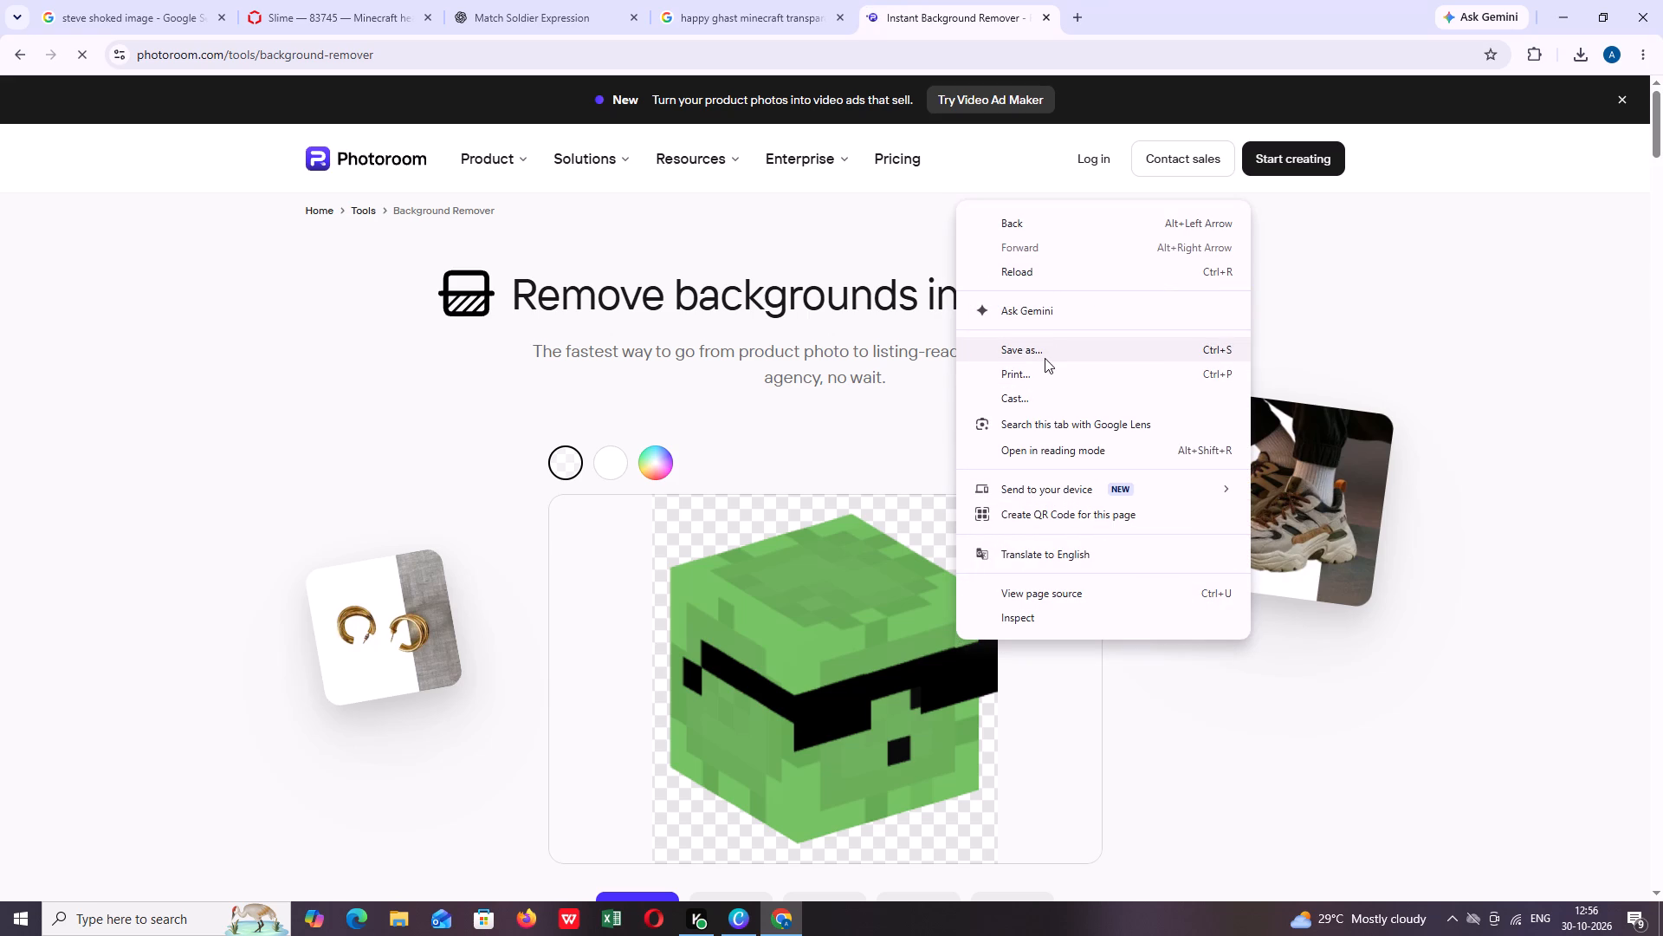
Download the slime cutout with its transparent background from Photoroom and dismiss the product-page offer.
click(744, 442)
scroll(913, 495, down, 5)
click(1015, 490)
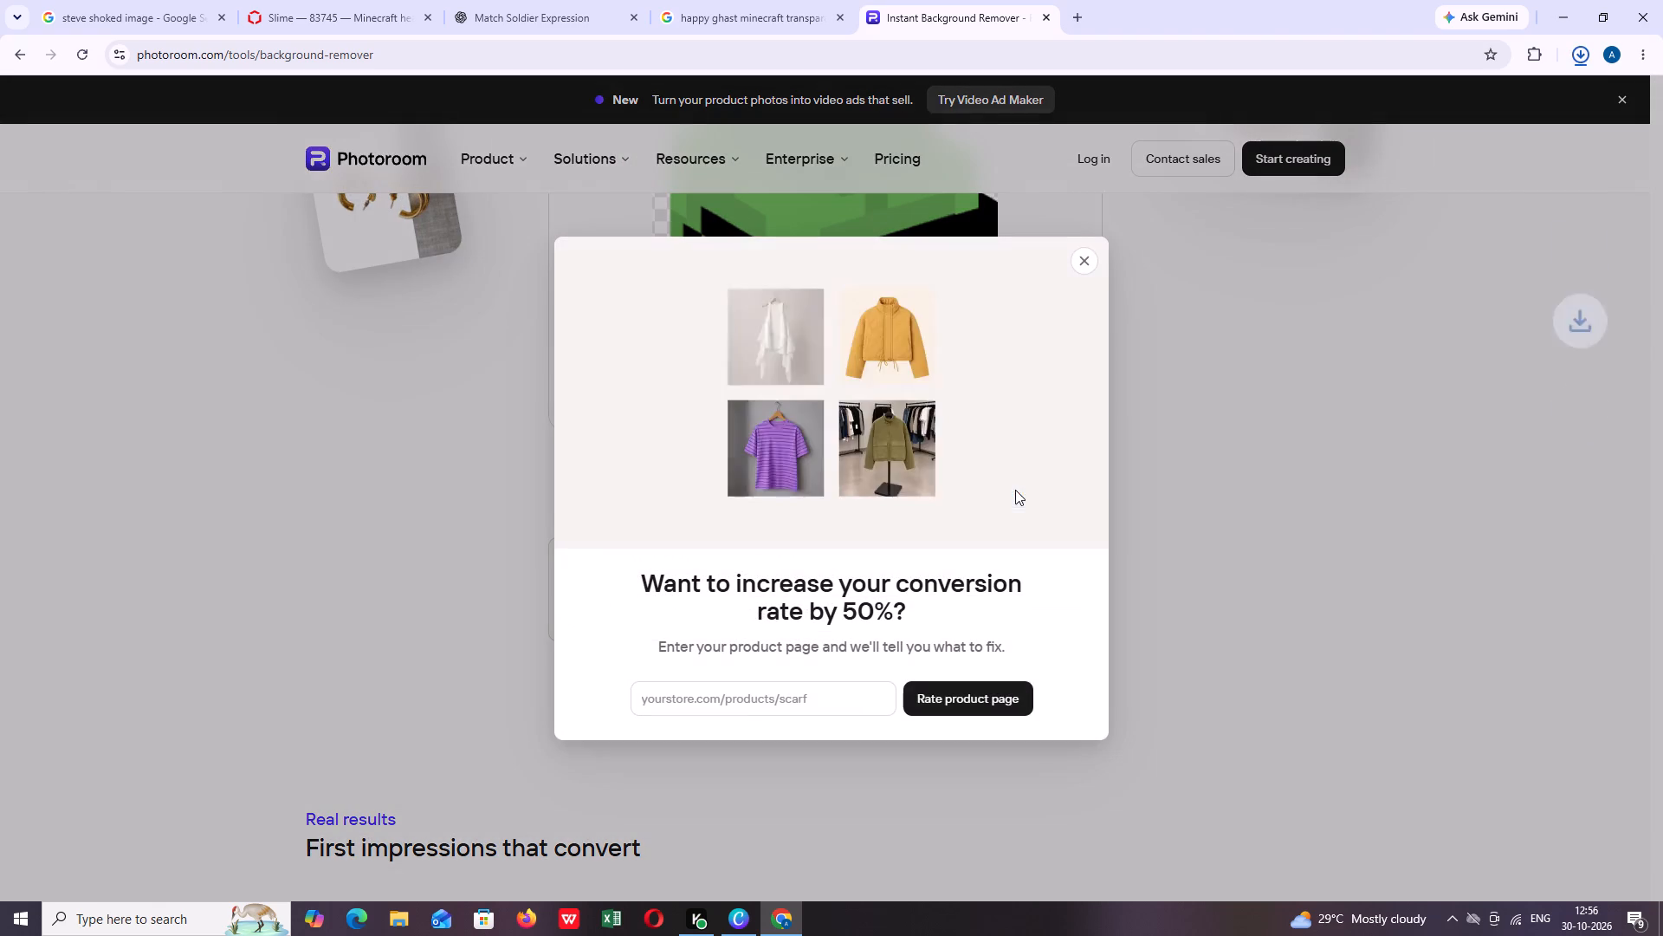
click(1077, 264)
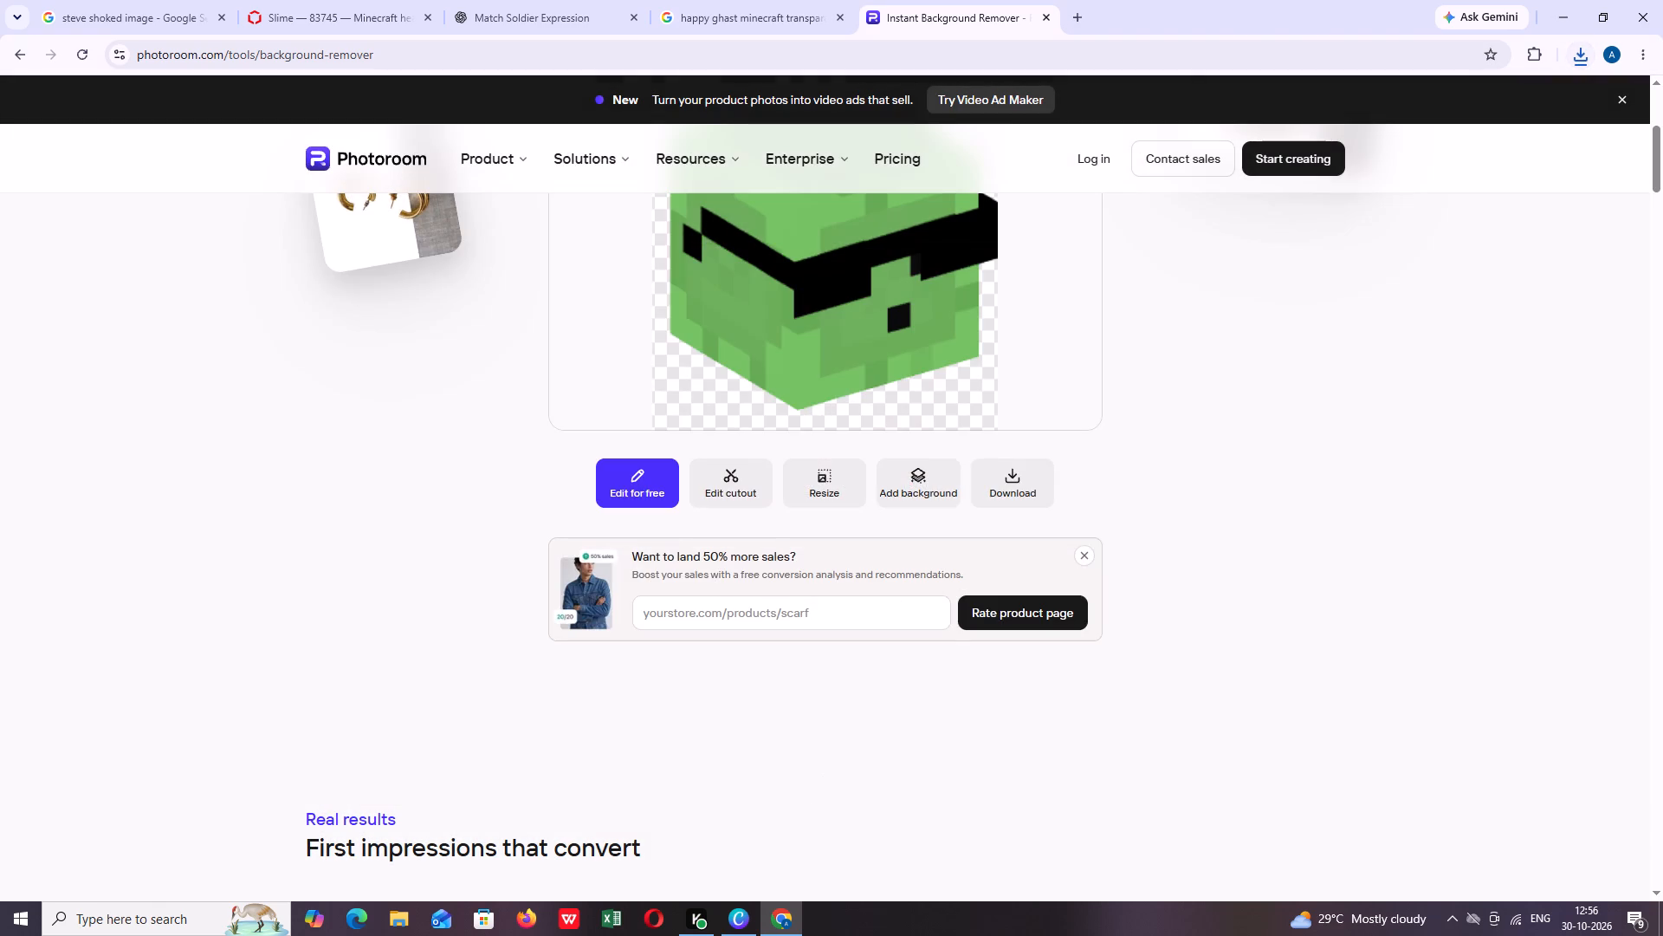
Switch to Canva and upload "images-Photoroom" from the Downloads folder.
click(756, 926)
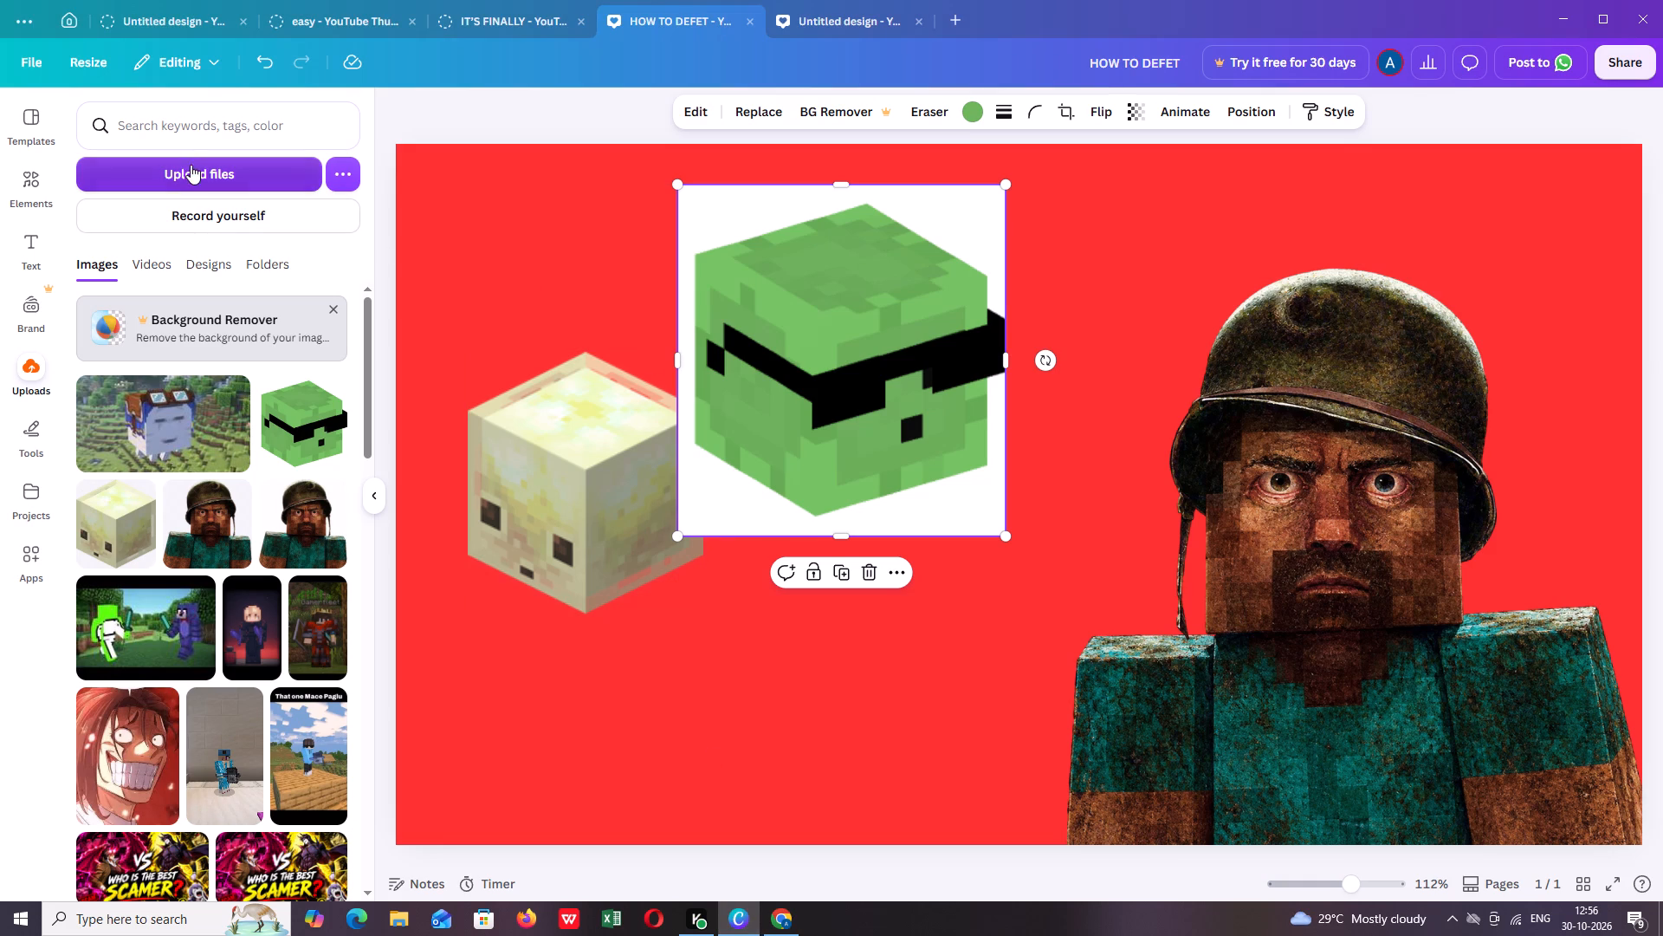
click(191, 165)
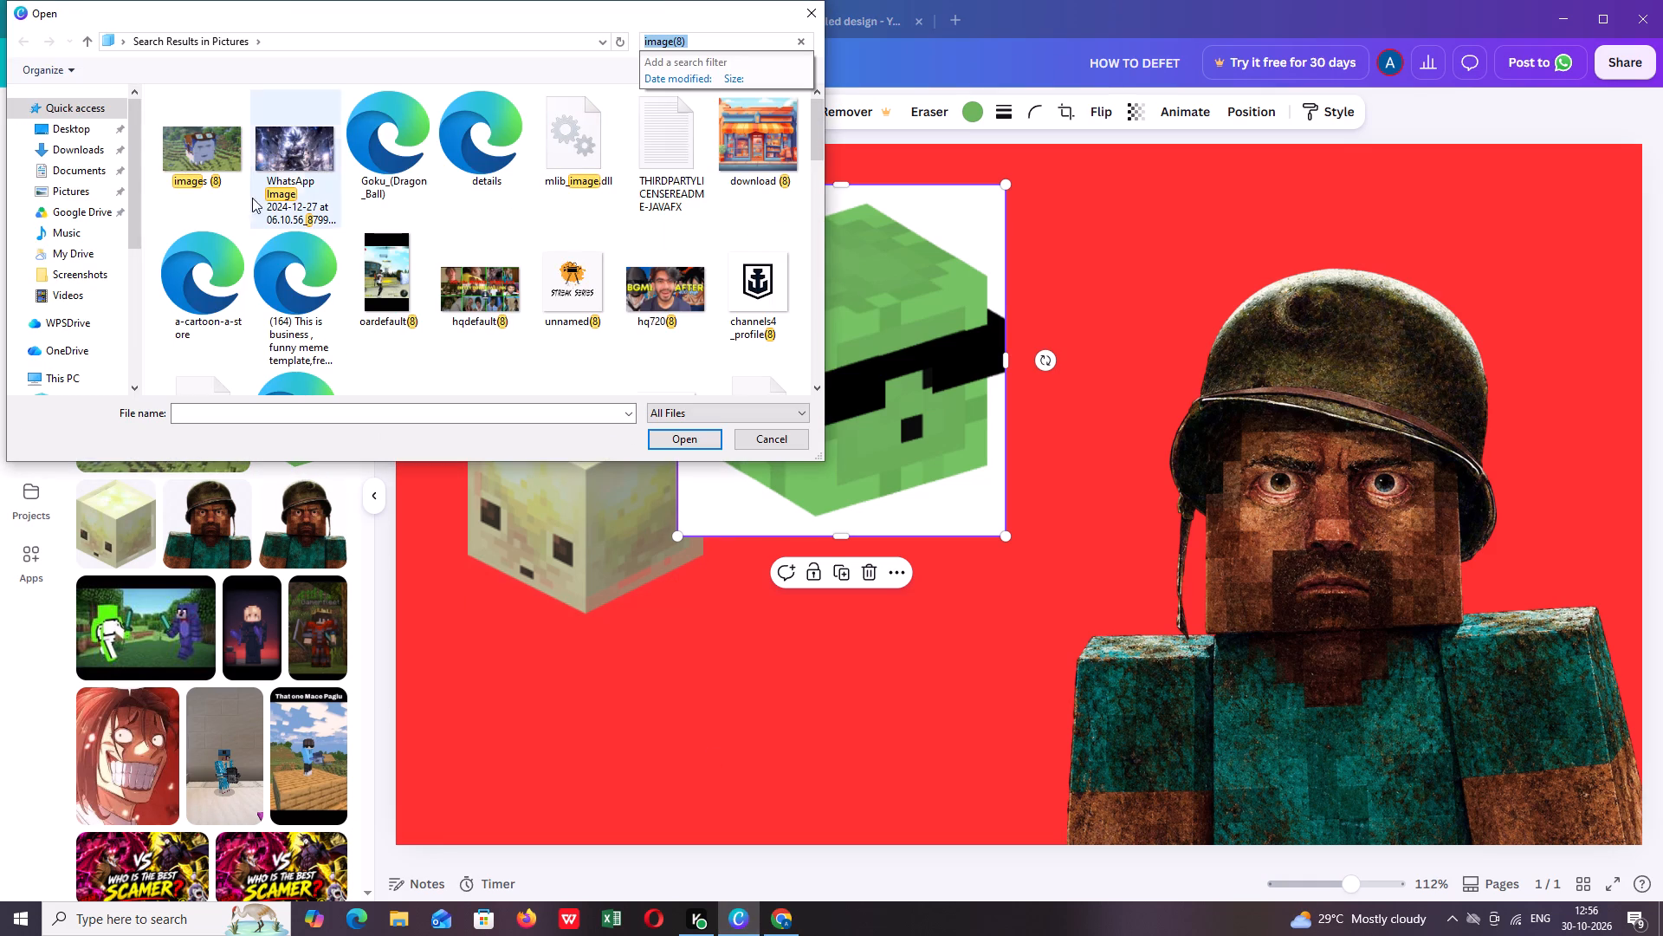
click(73, 151)
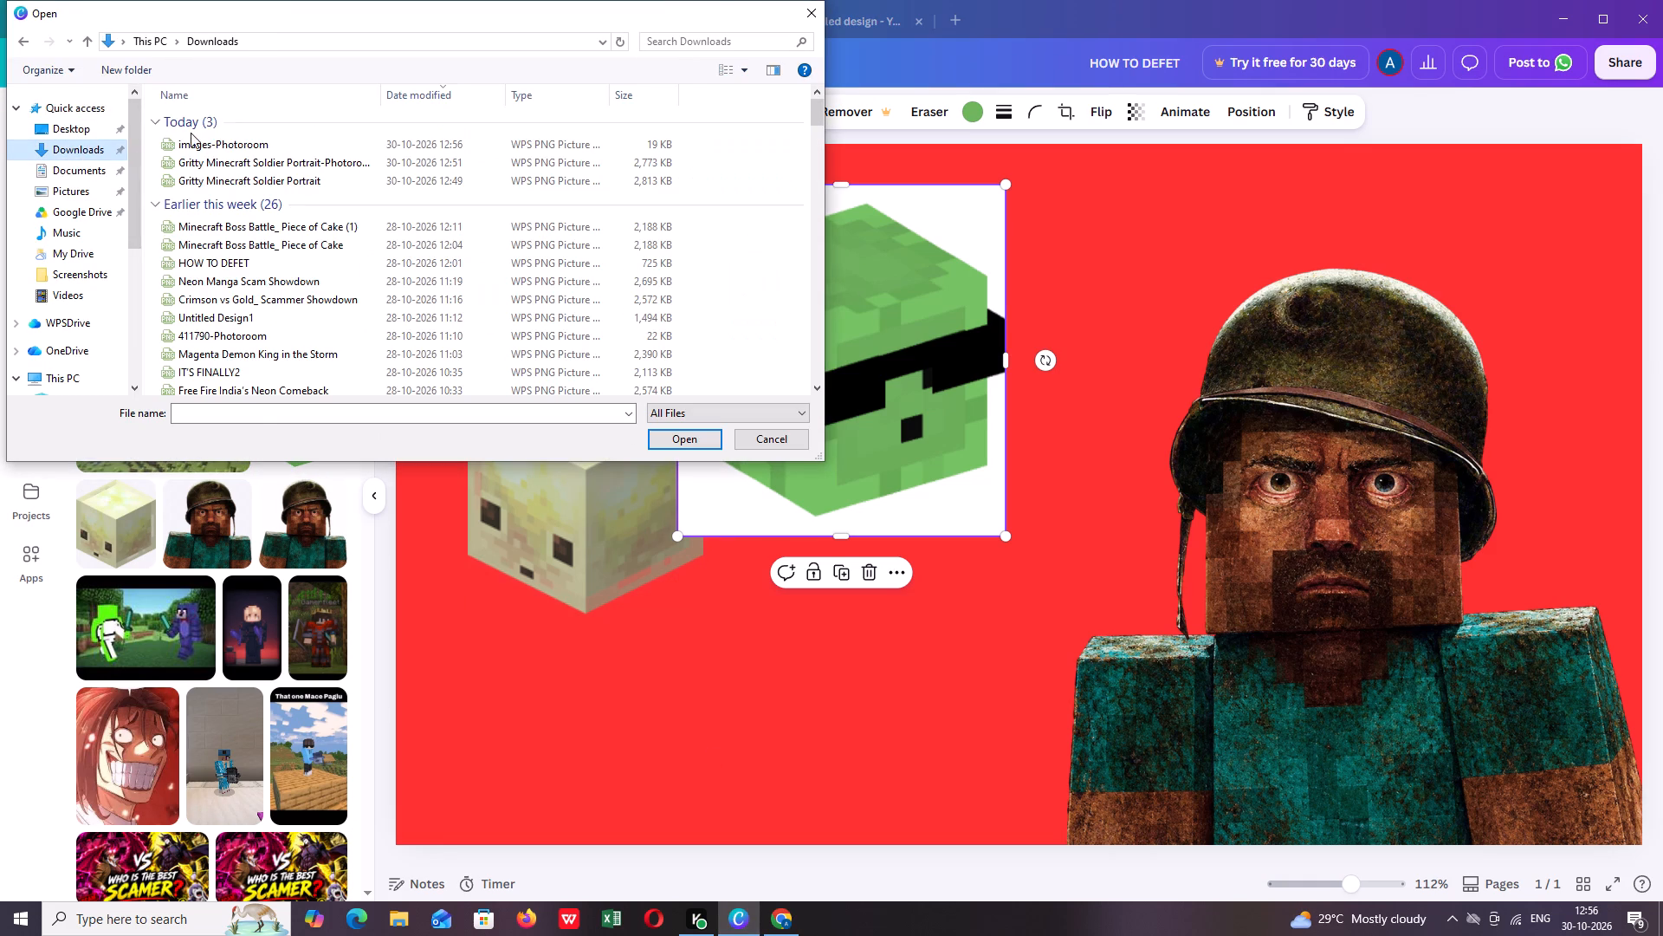
click(221, 138)
click(691, 439)
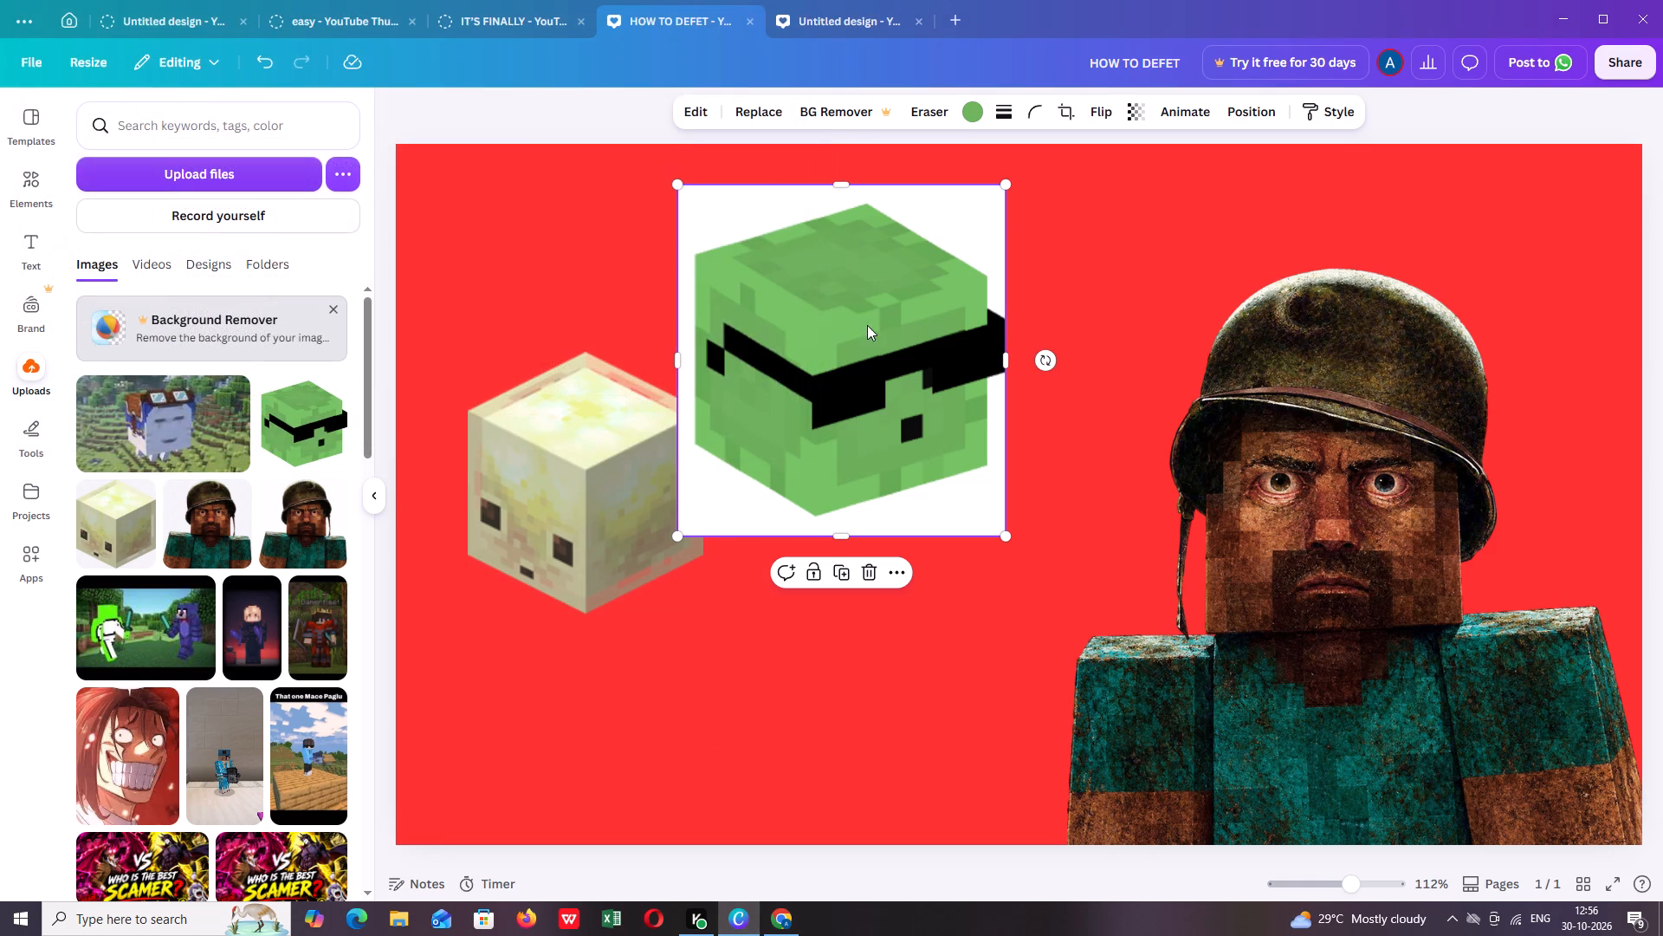
Replace the white-background slime on the page with the transparent slime cutout, placed above and beside the sulfur cube.
click(868, 578)
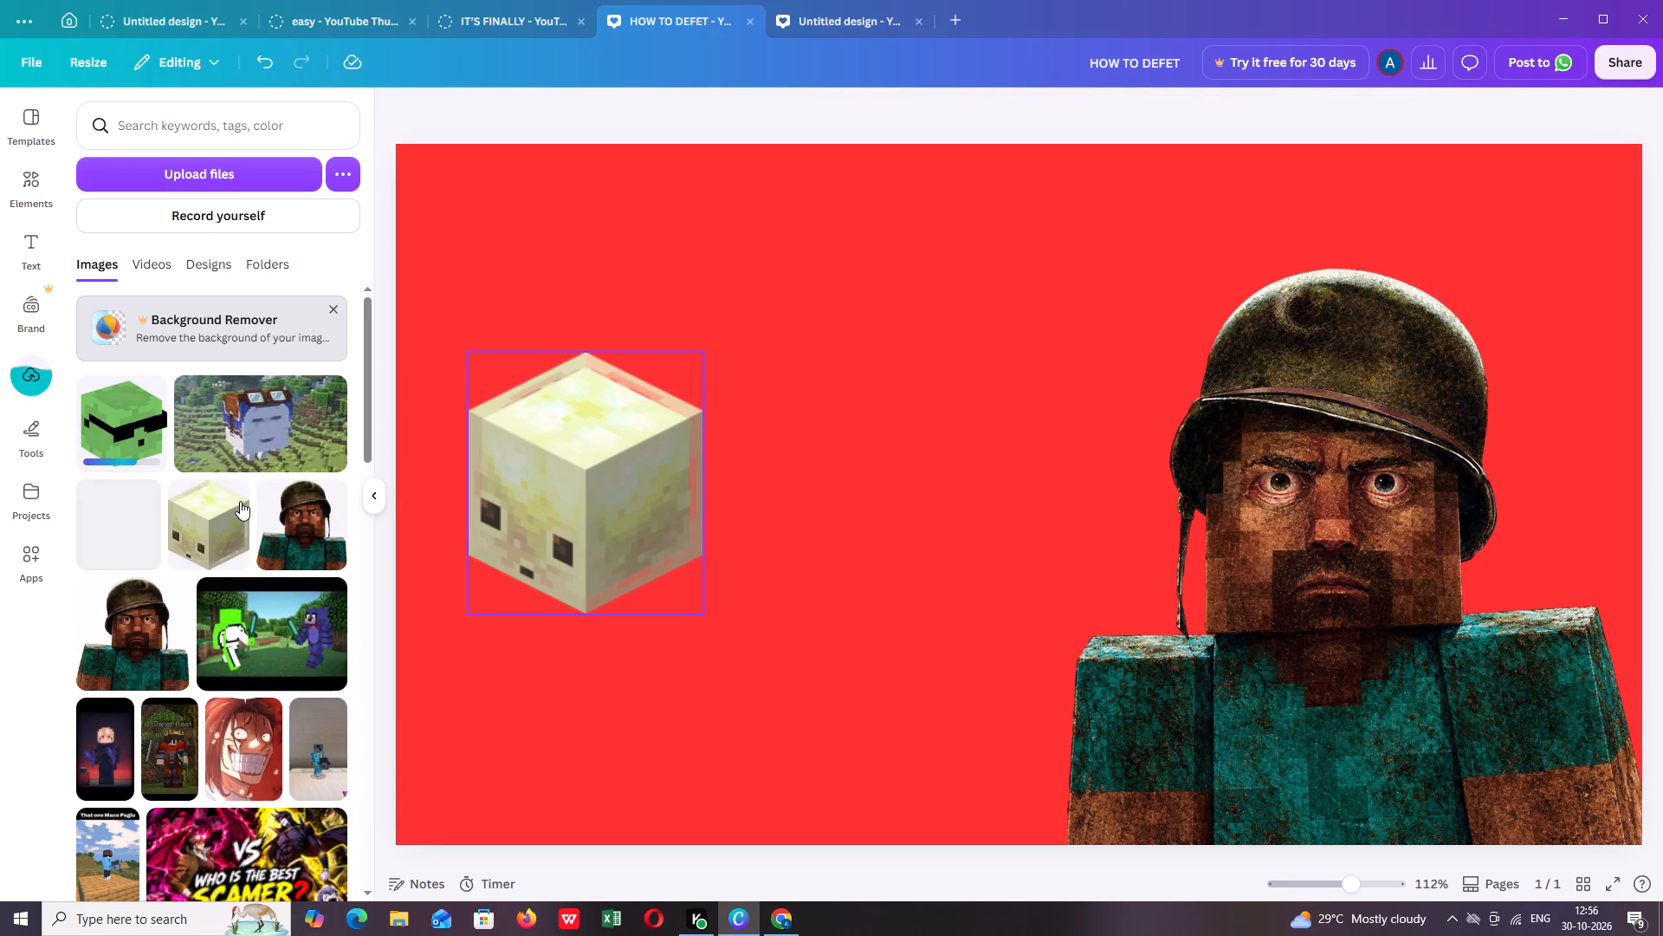
click(117, 427)
drag(1118, 452, 1102, 452)
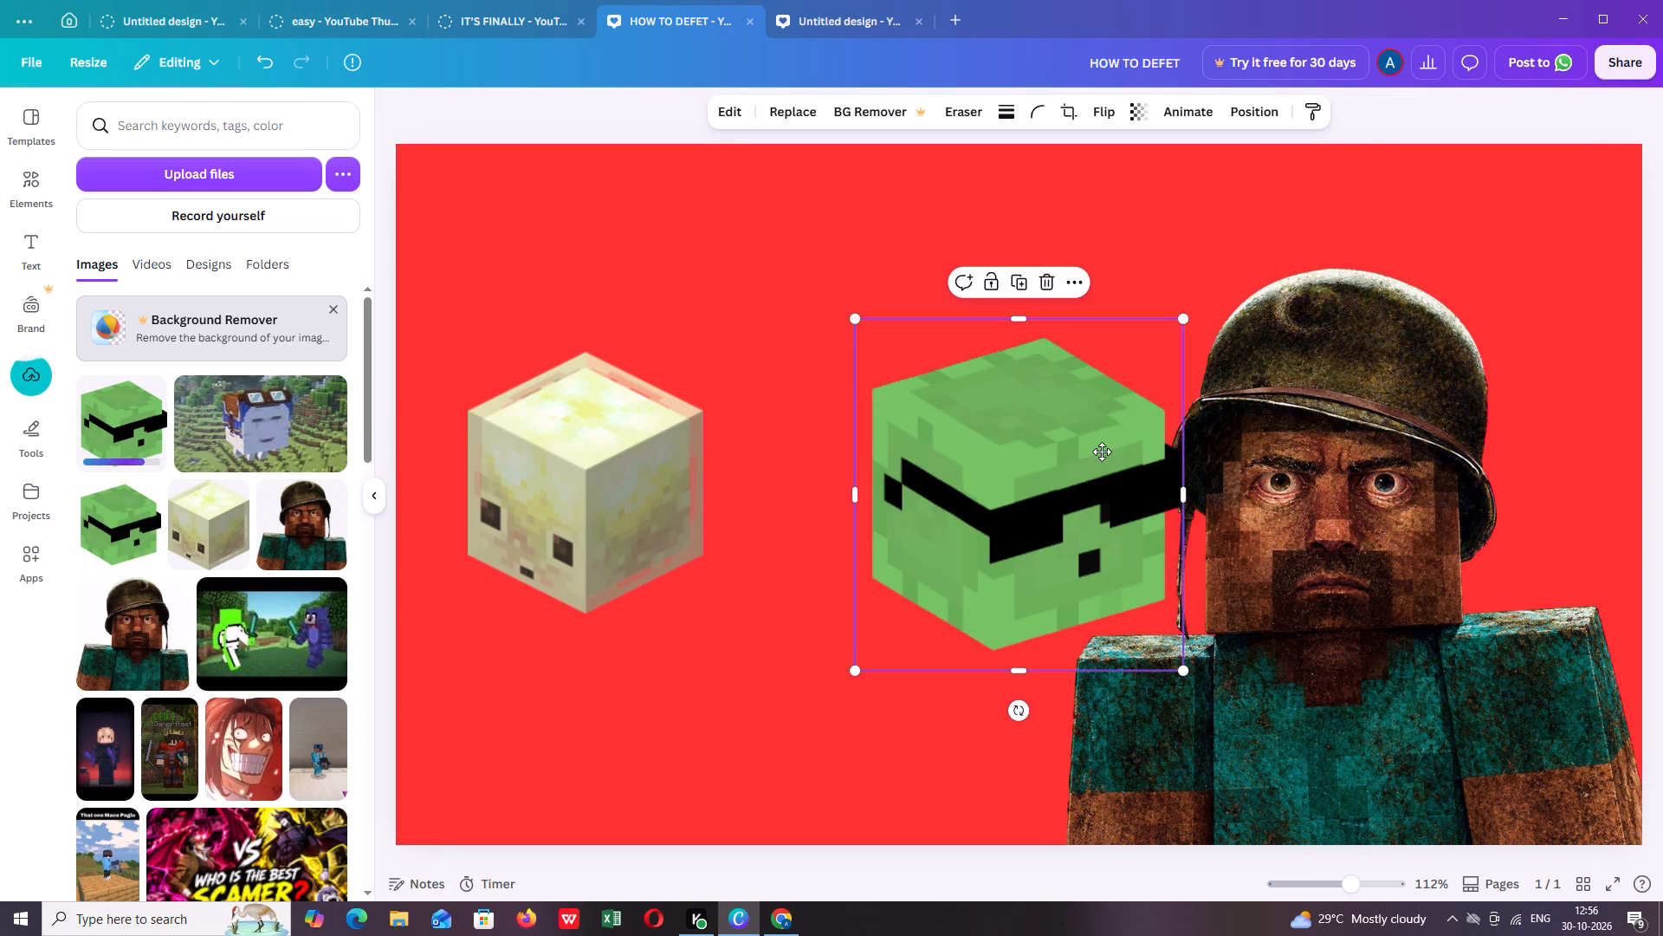
drag(1102, 452, 952, 310)
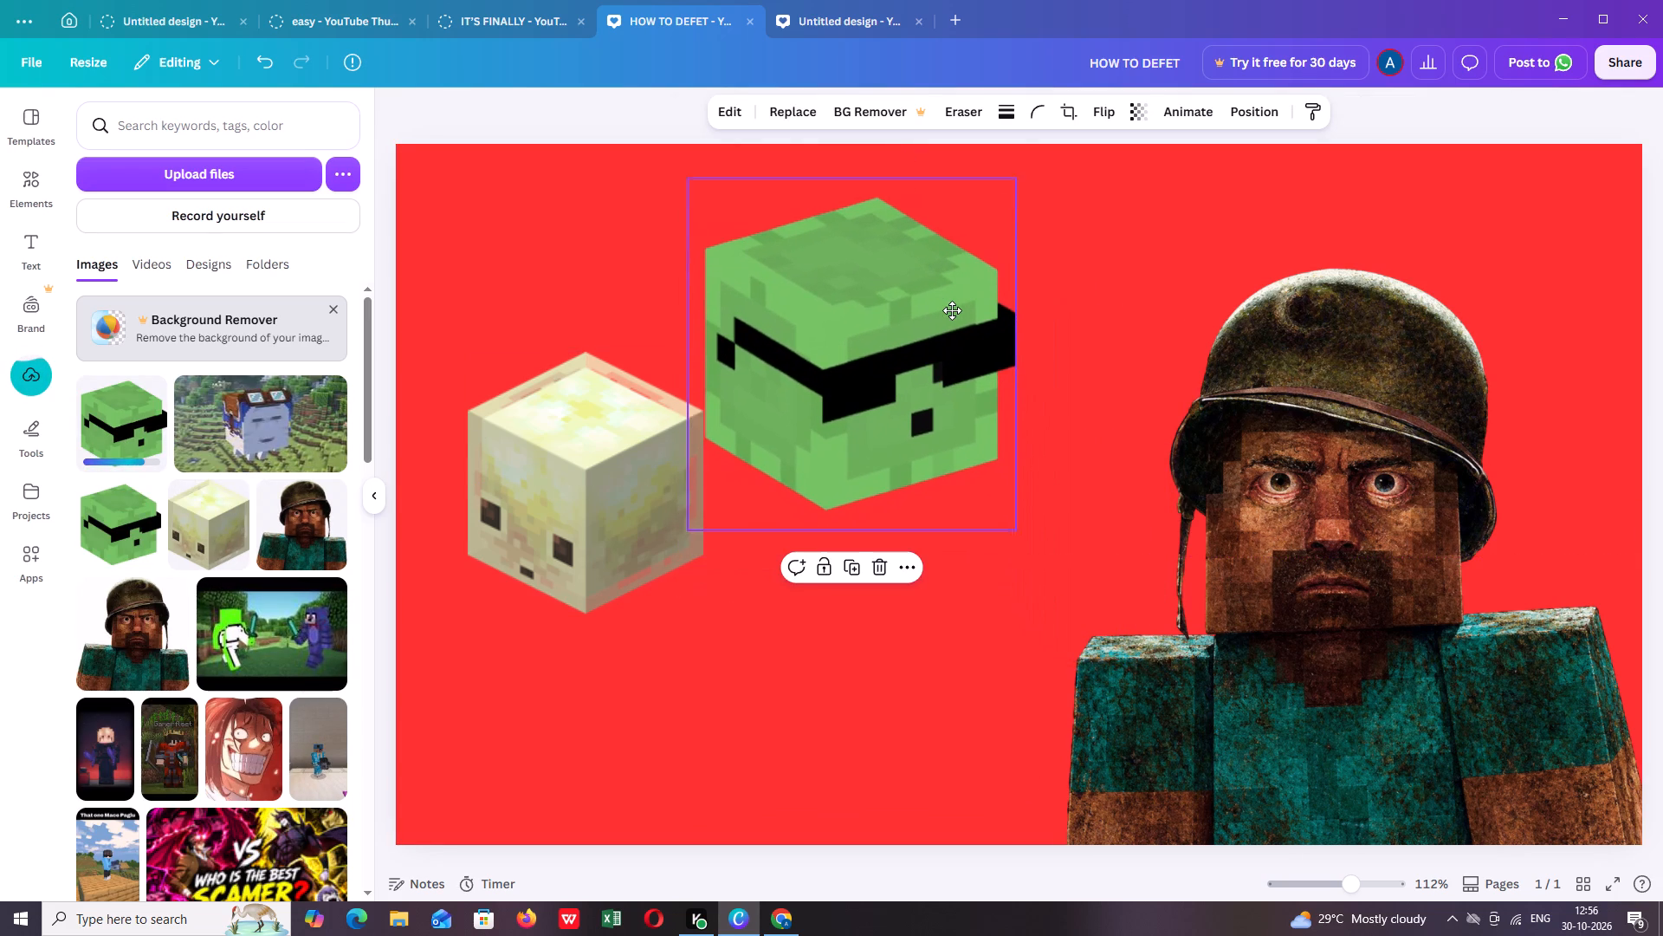
drag(952, 310, 954, 310)
Move the sulfur cube lower near the page's left edge, shrink the slime slightly to about 300 px wide, and place it diagonally above the cube.
click(617, 467)
drag(611, 466, 567, 475)
click(829, 377)
drag(826, 375, 788, 367)
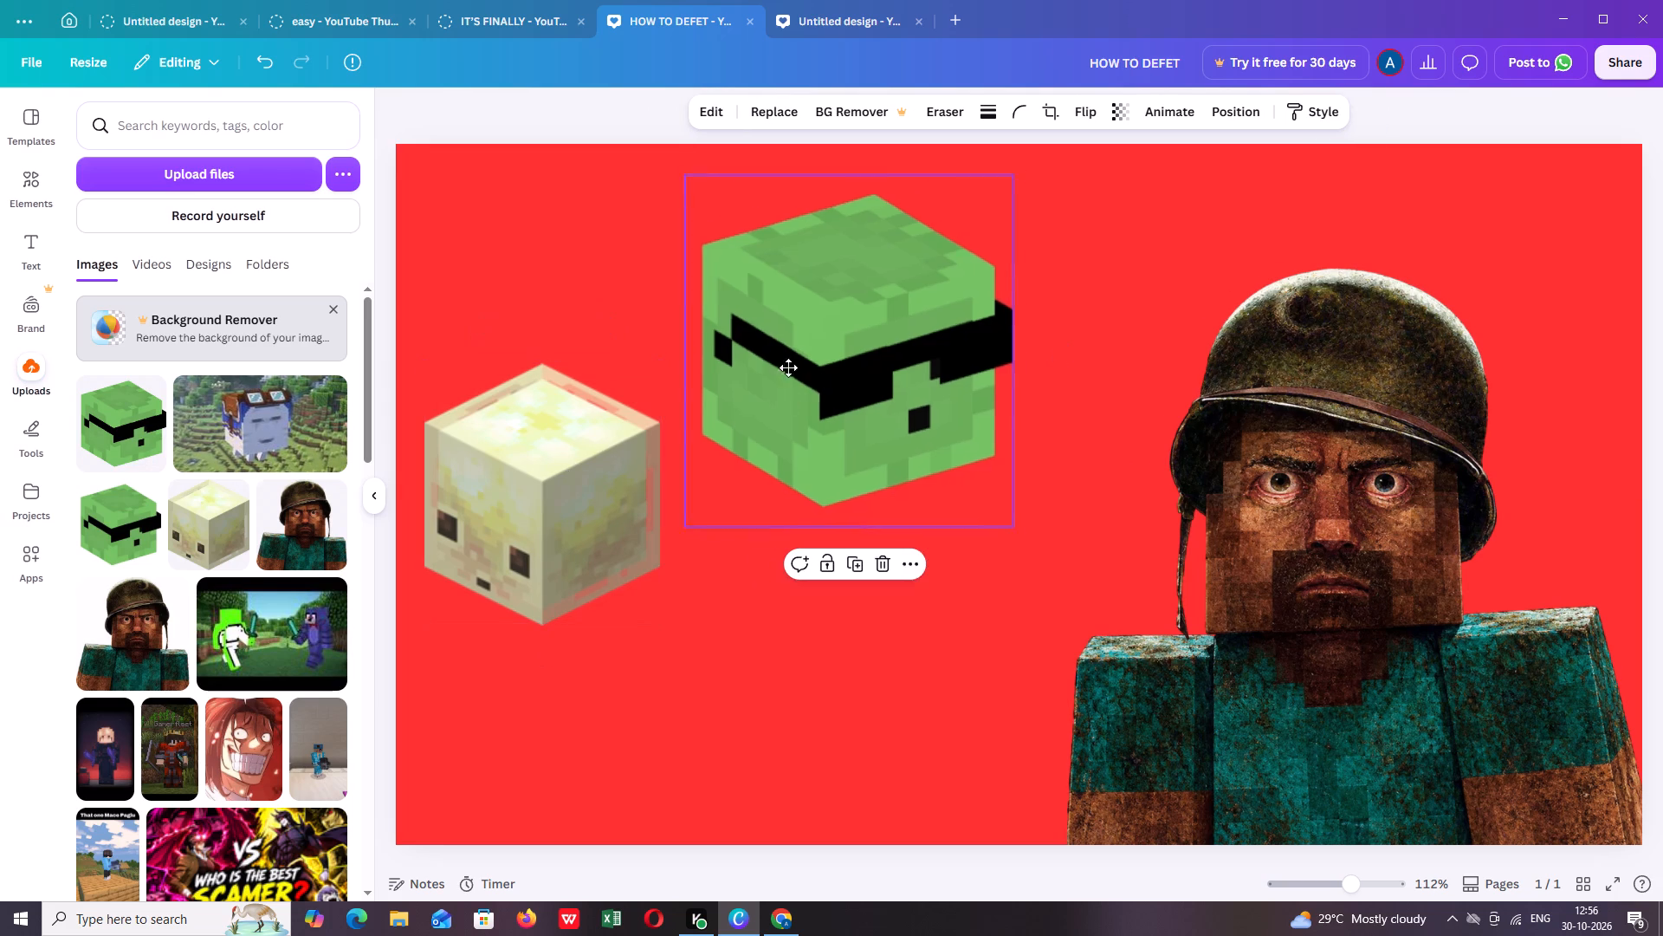
drag(788, 367, 779, 358)
drag(971, 509, 922, 480)
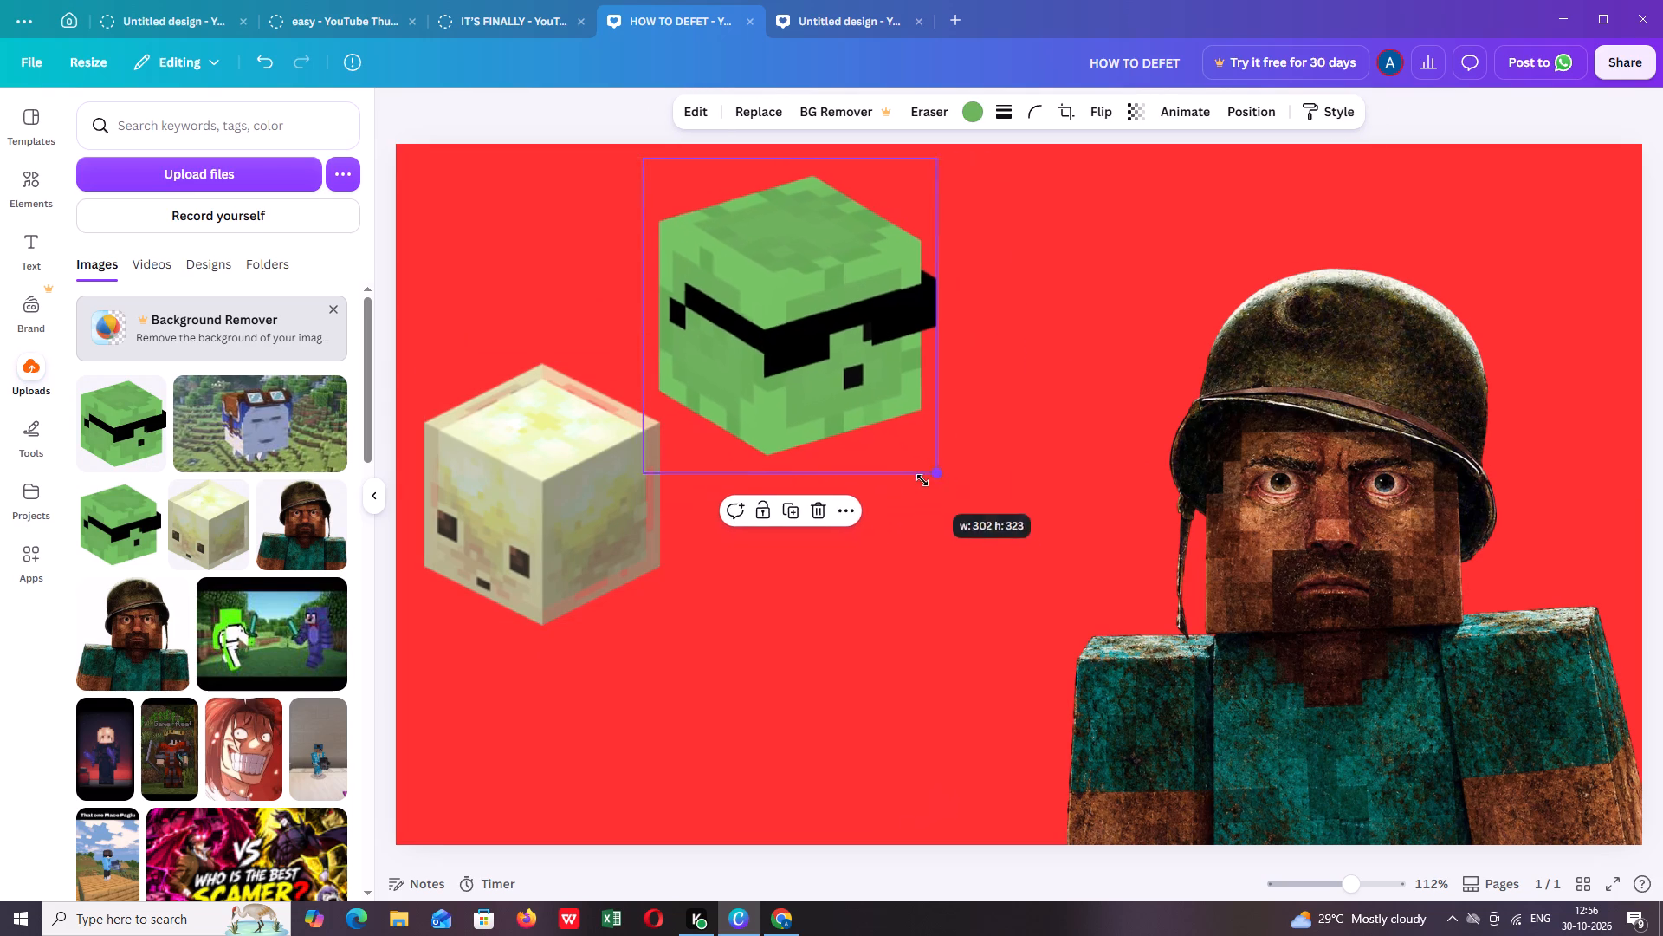
drag(922, 480, 917, 475)
drag(559, 527, 555, 582)
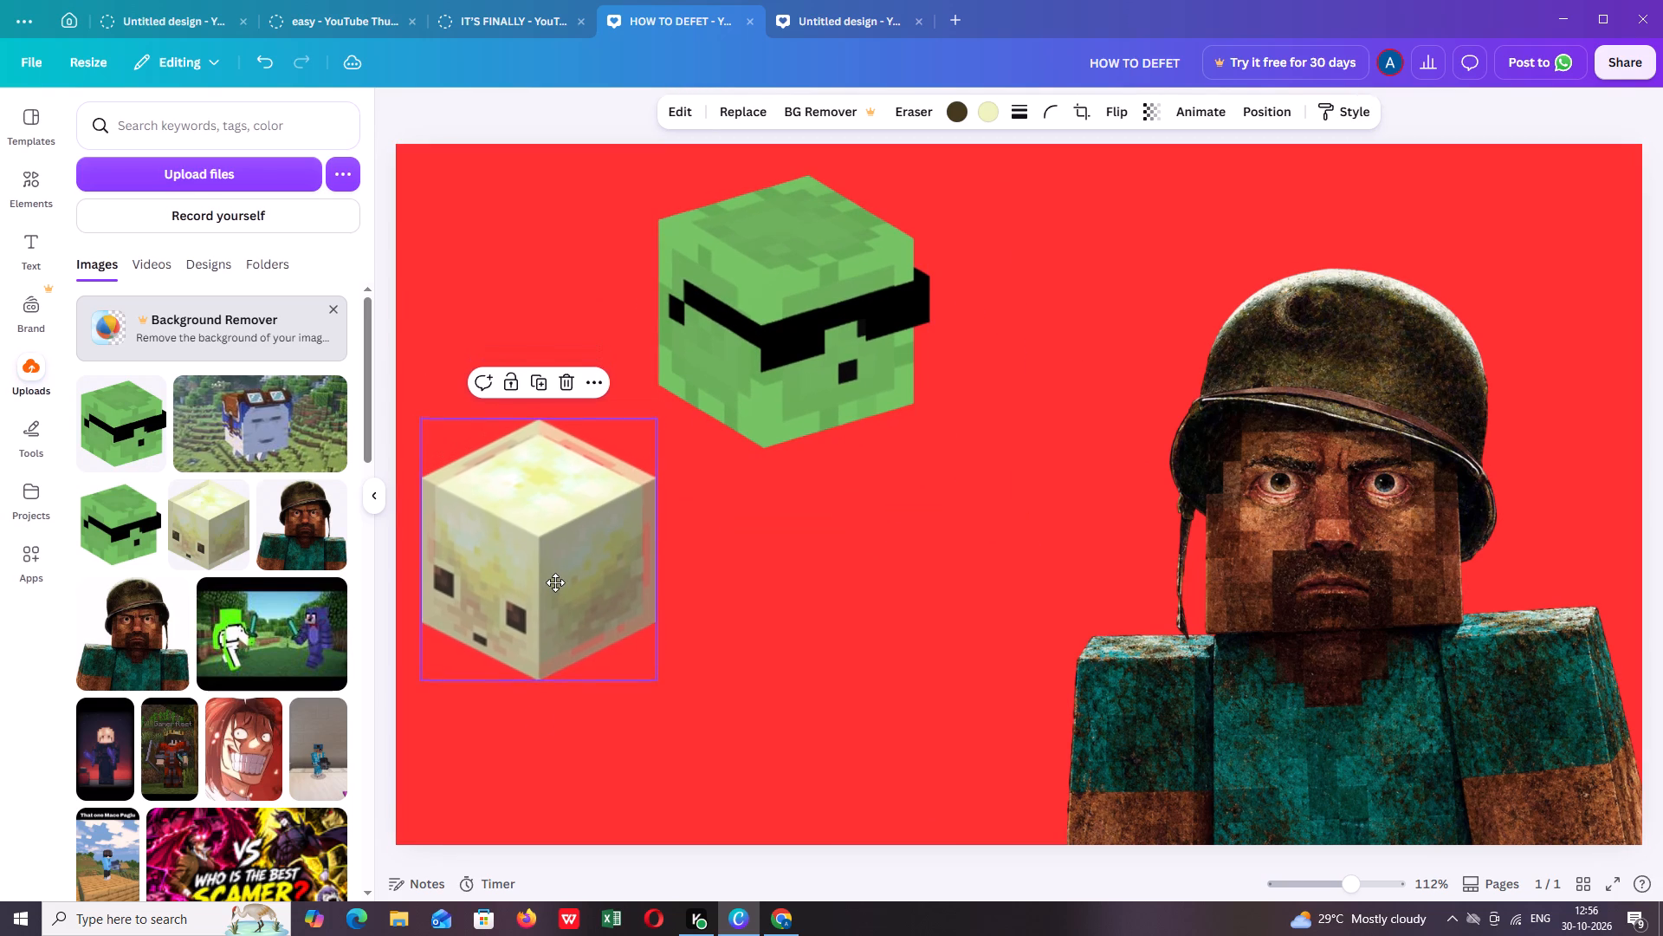
drag(555, 582, 554, 582)
click(691, 428)
drag(707, 418, 680, 448)
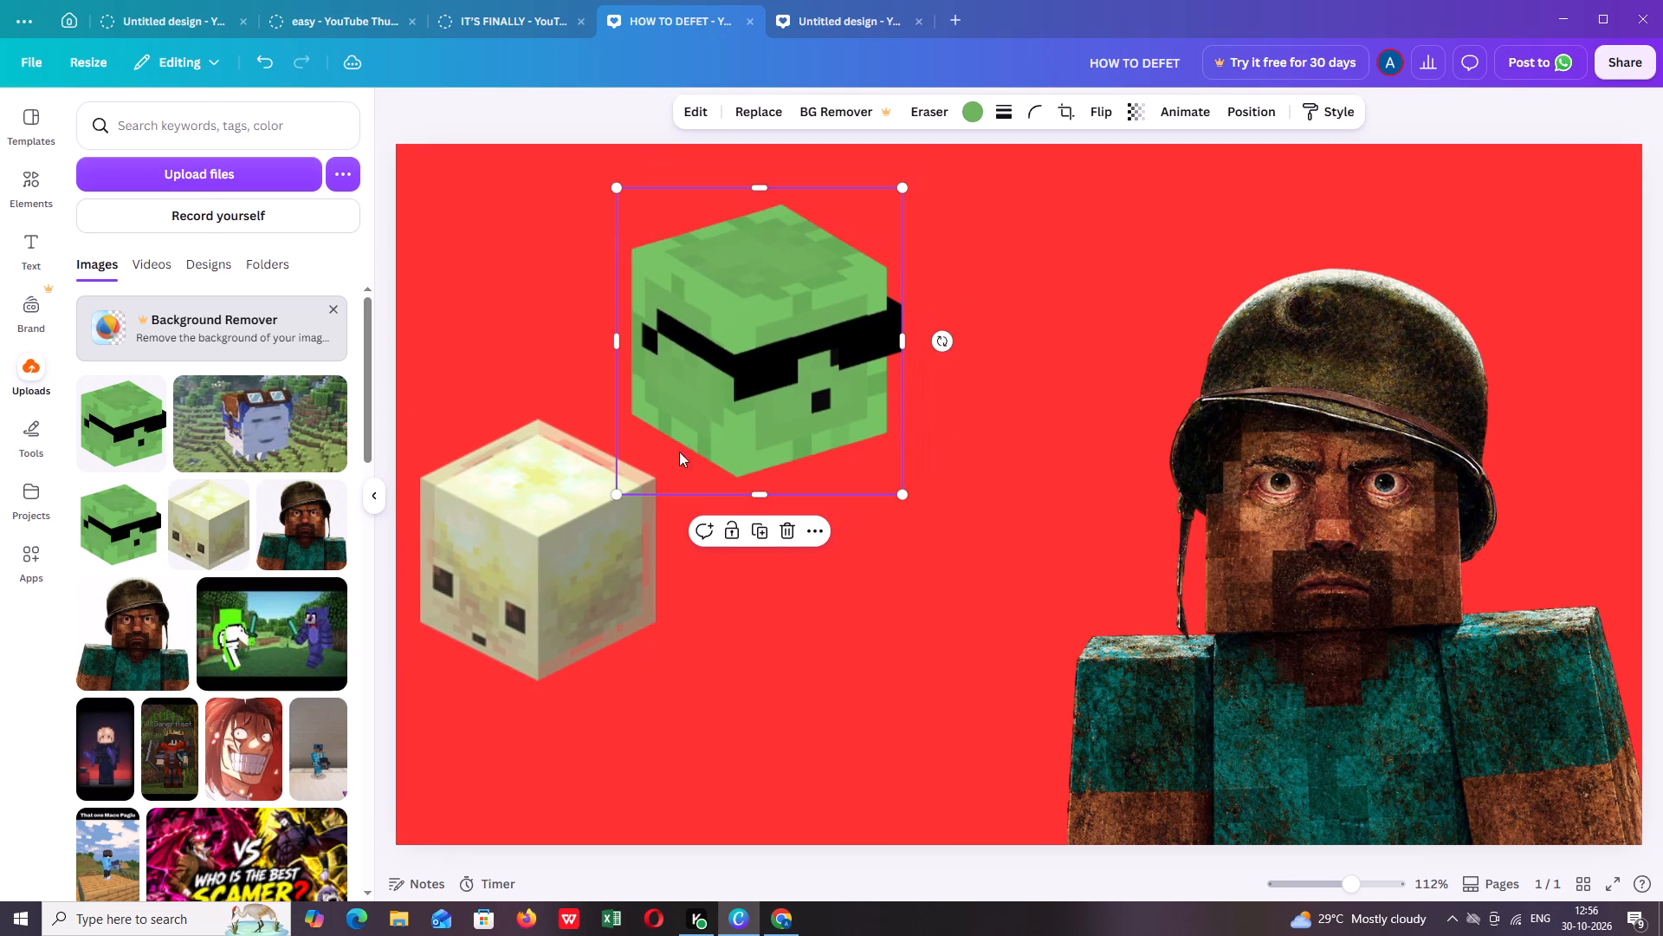
Add the happy ghast image to the page and crop both sides with a freeform crop to about three fifths of its width.
click(311, 440)
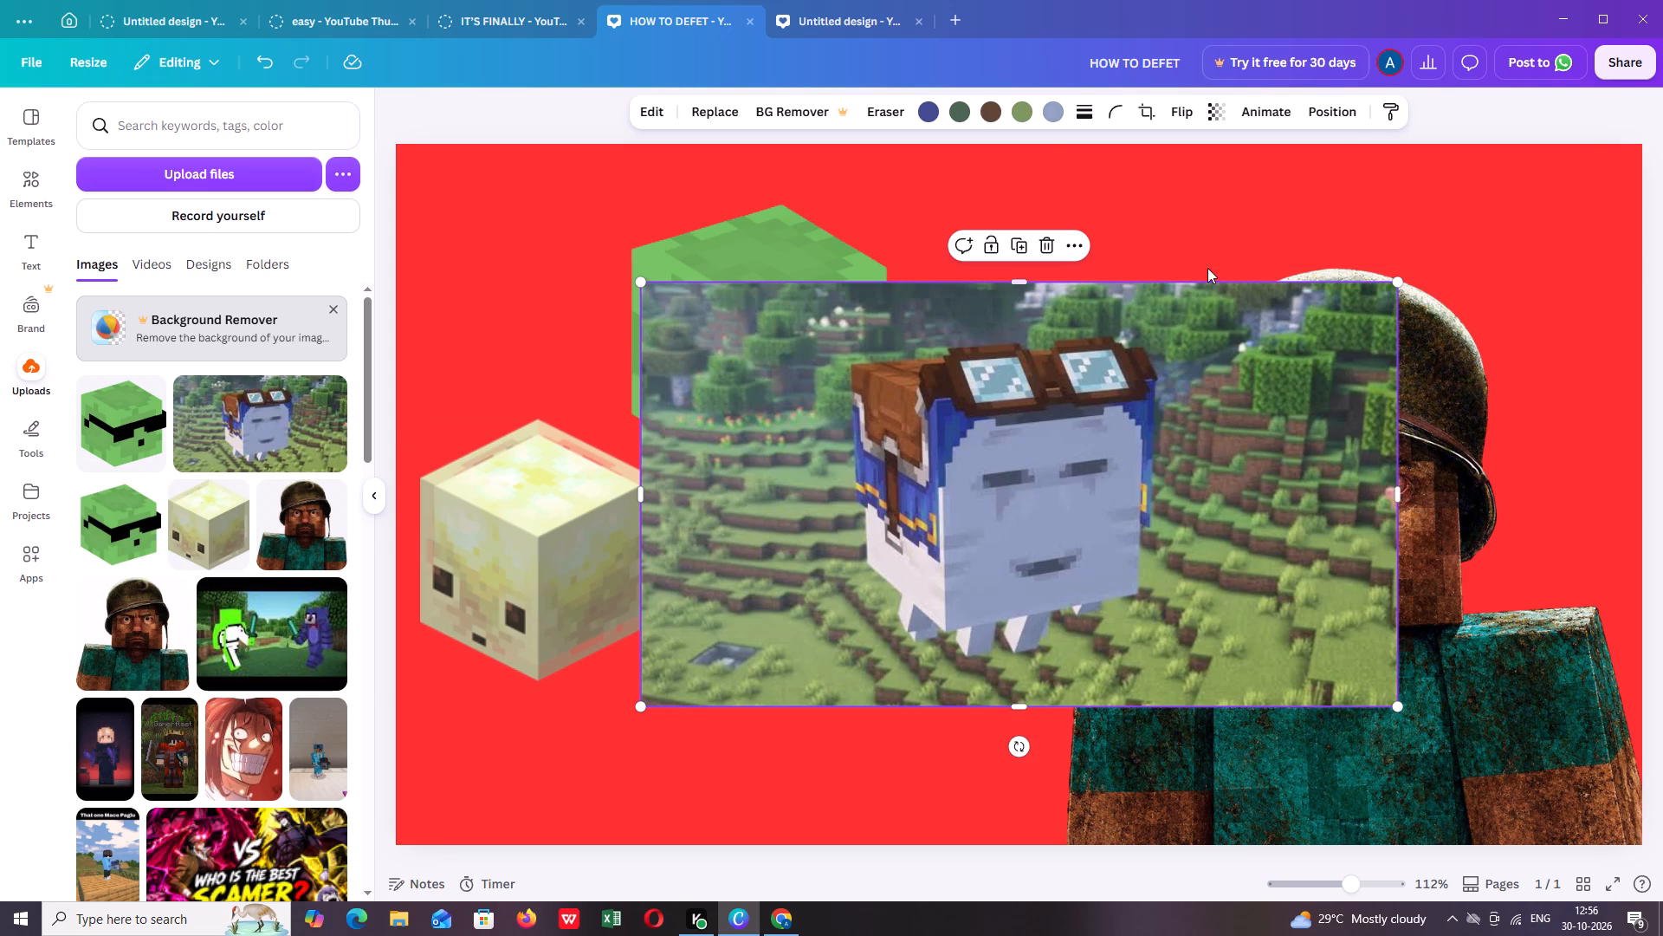
click(1124, 107)
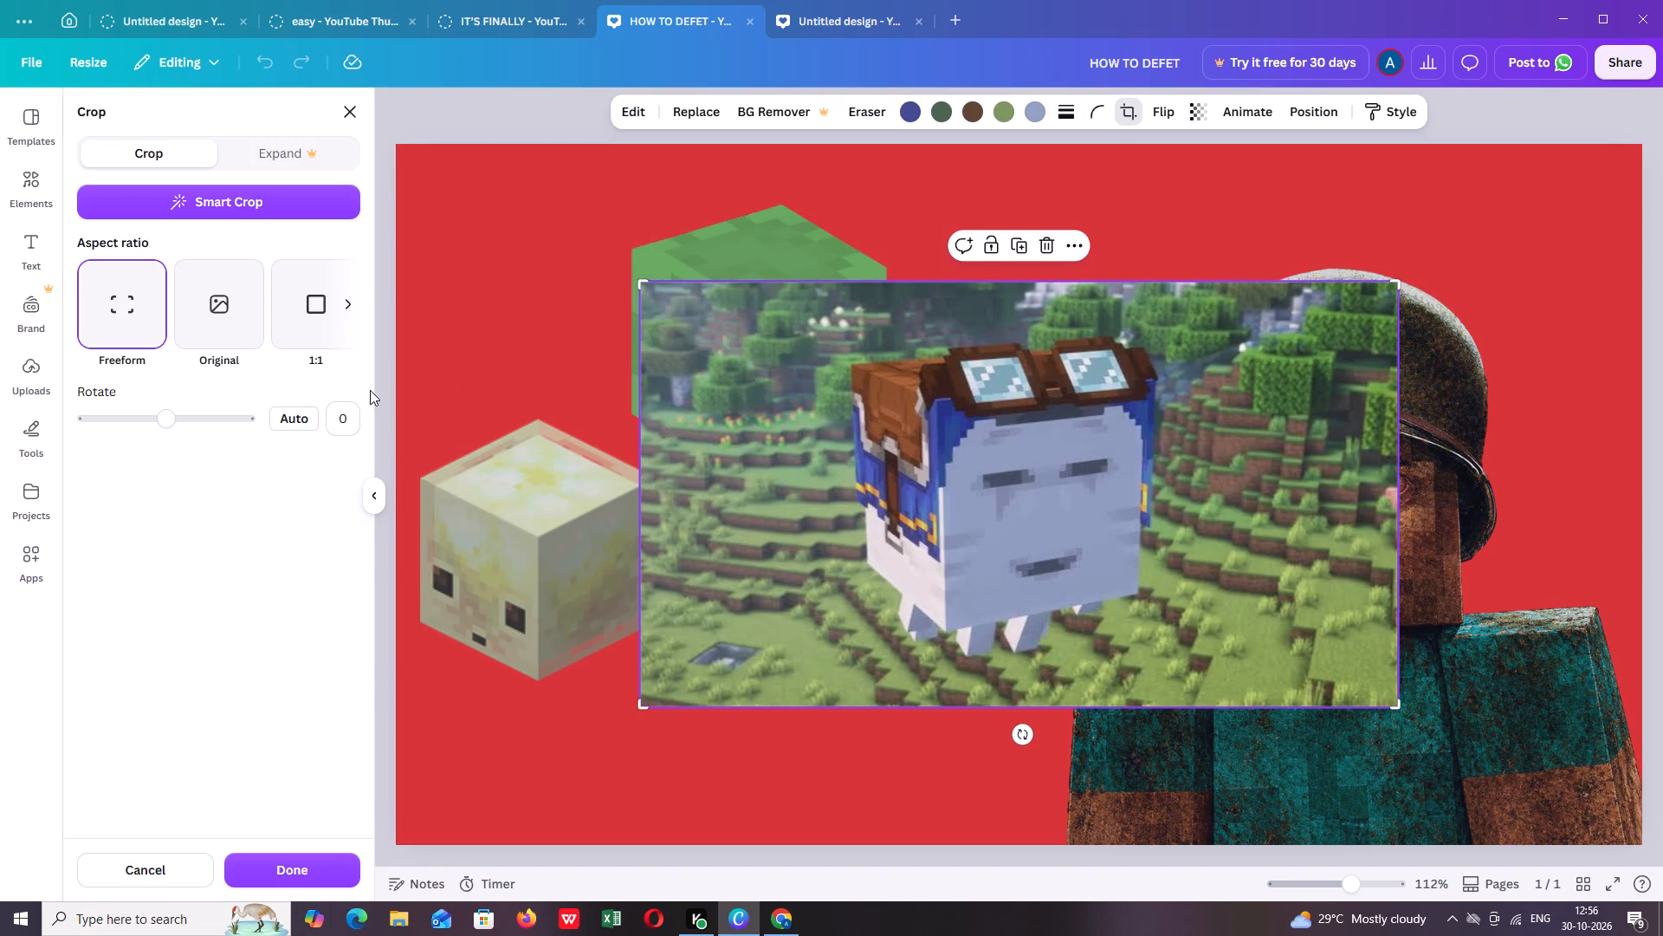
drag(638, 707, 734, 718)
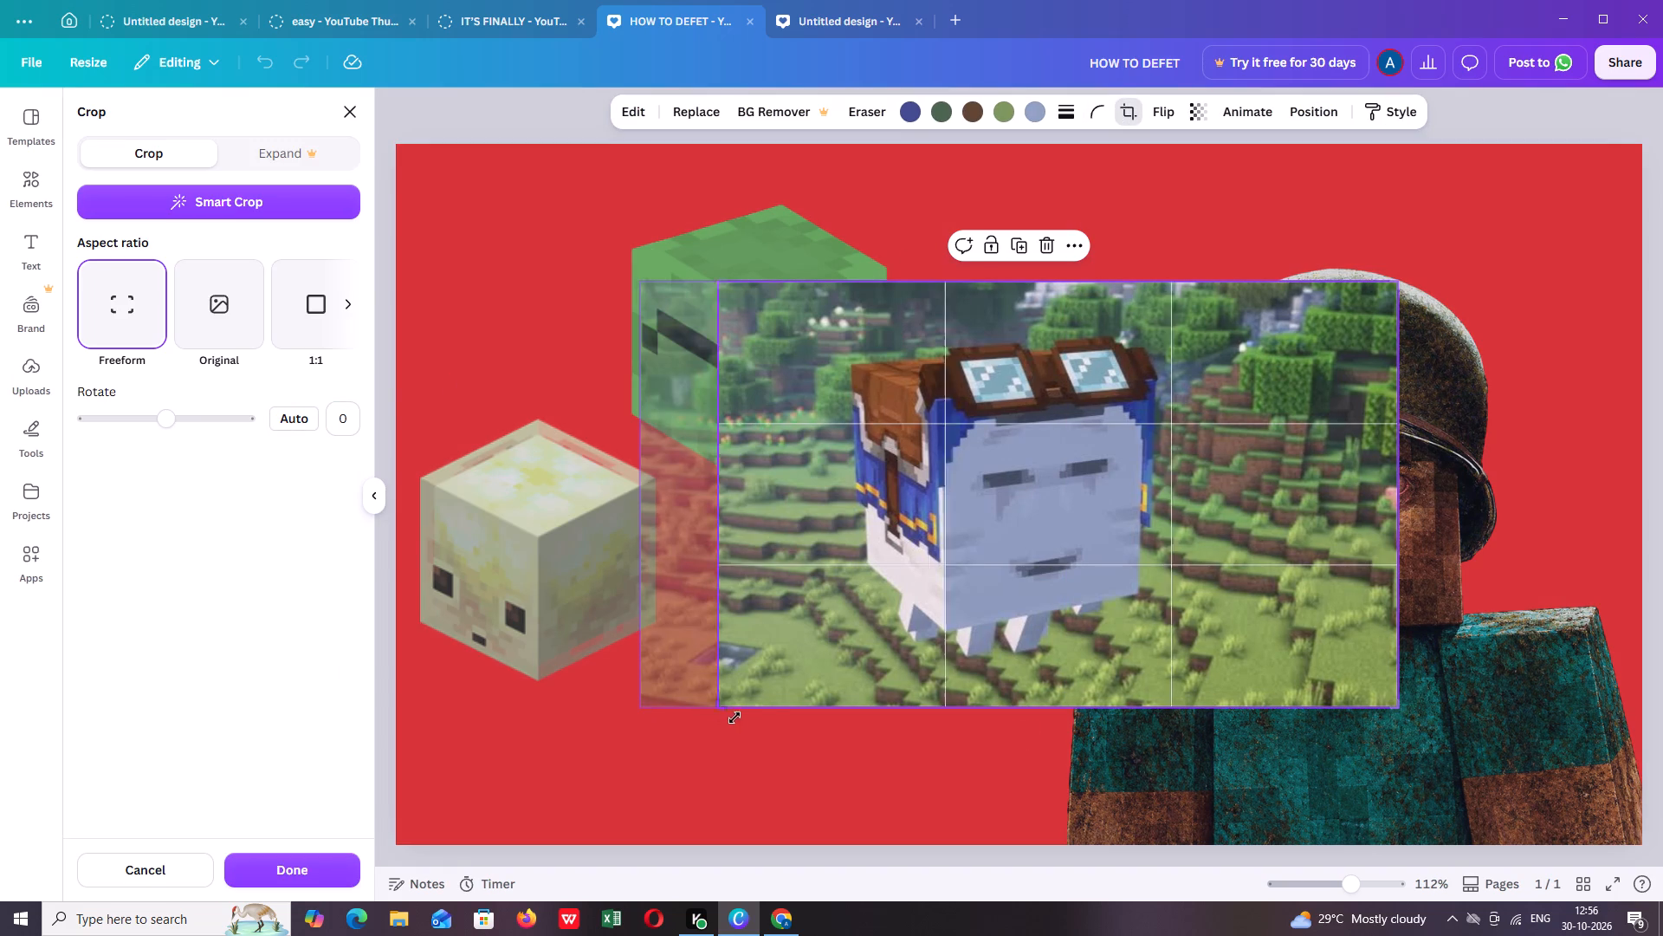
drag(734, 718, 774, 724)
drag(1401, 703, 1400, 703)
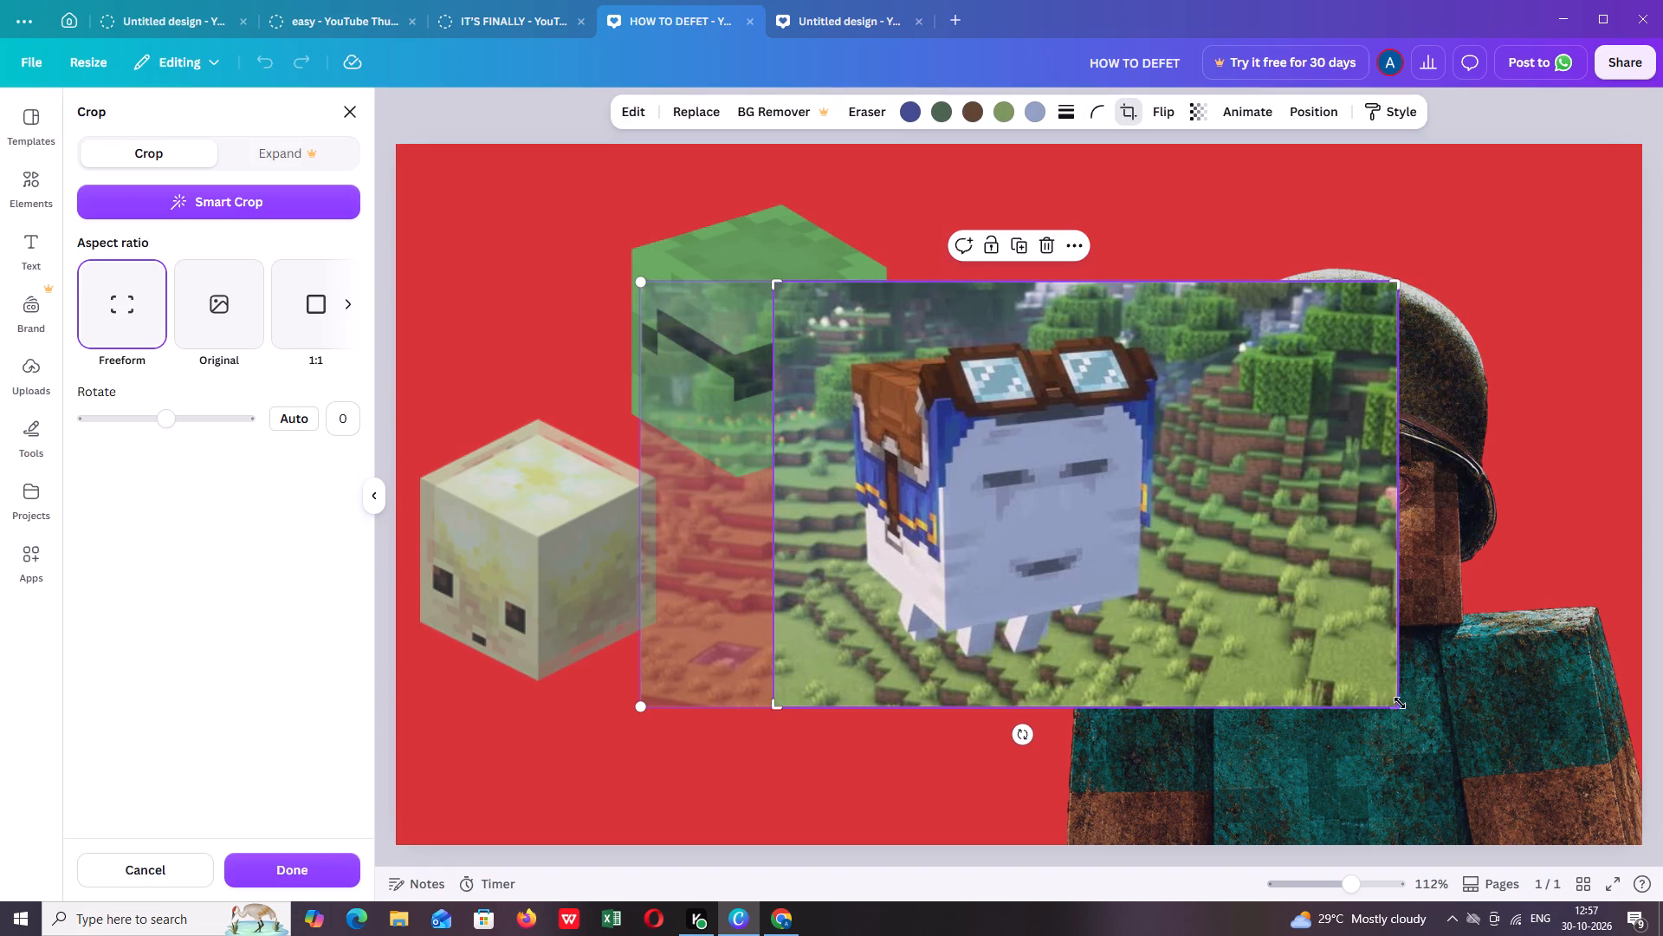
drag(1400, 703, 1227, 722)
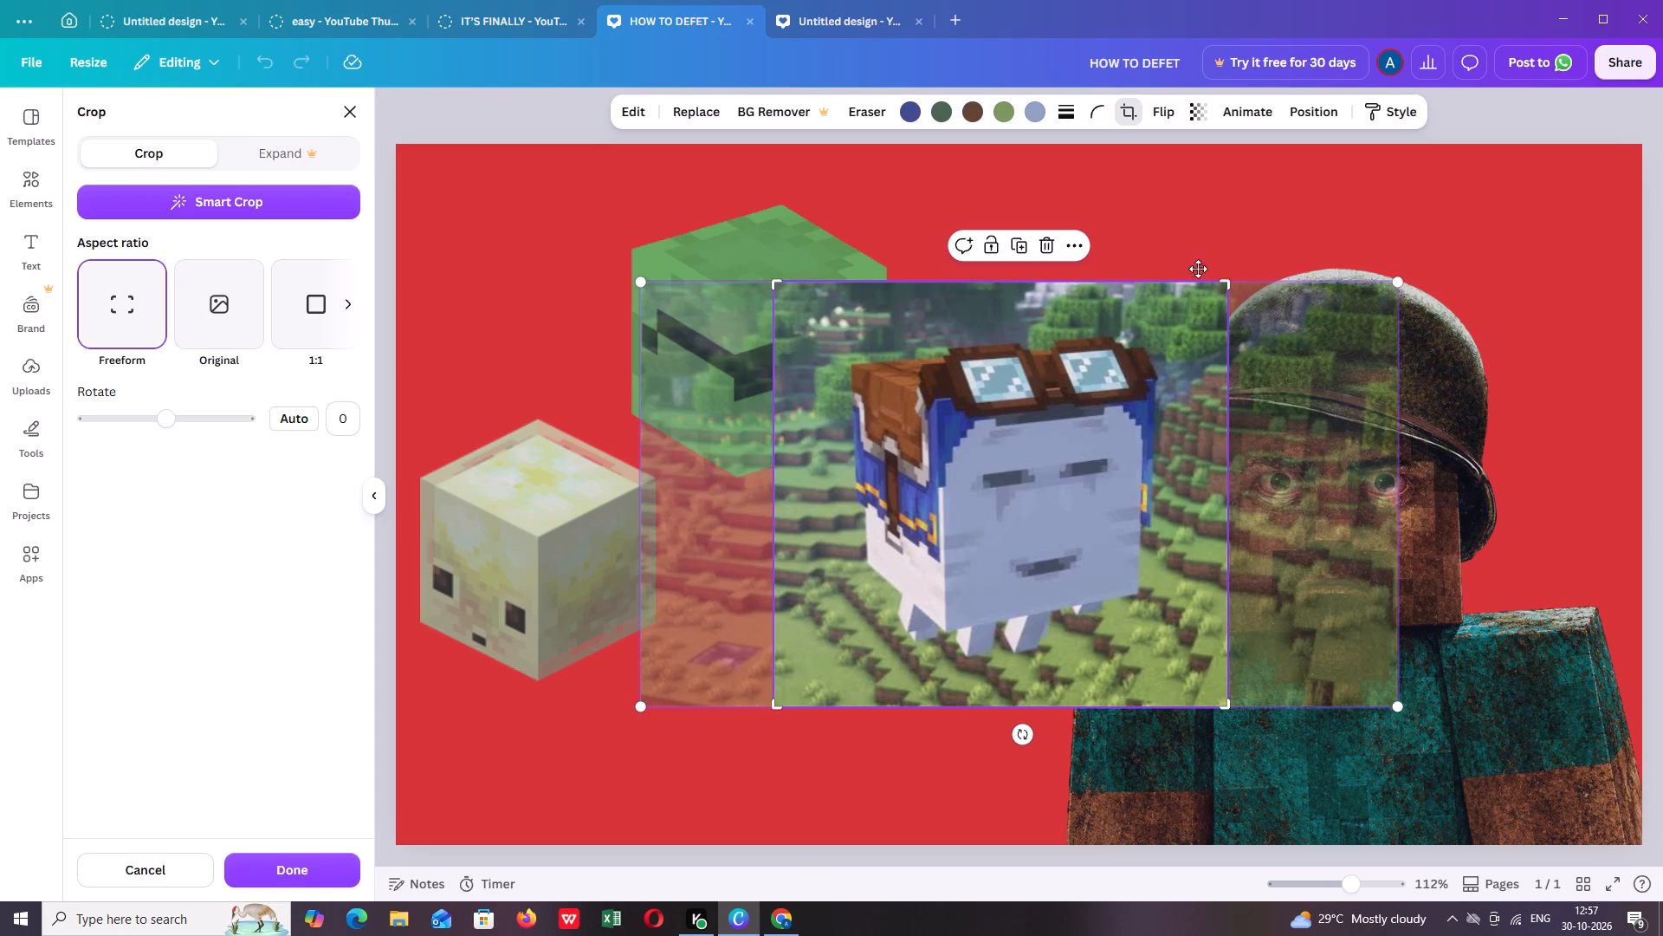
click(1202, 231)
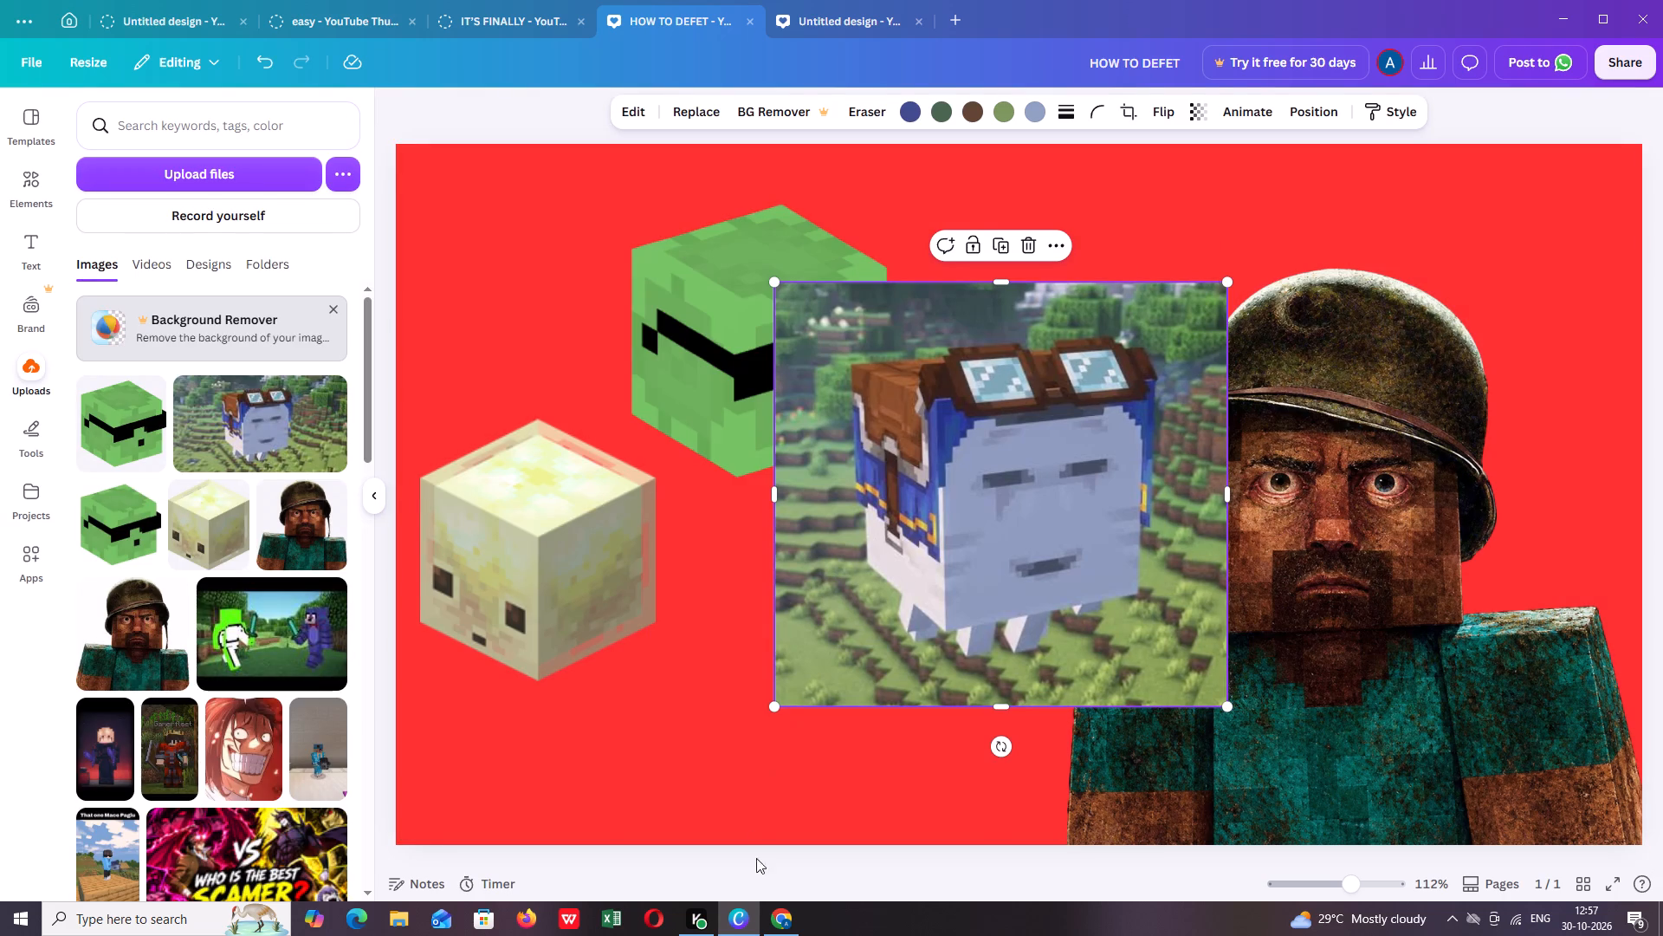
Switch to Chrome and reopen Photoroom's Instant Background Remover from the search results, ready for a new photo.
click(795, 923)
scroll(861, 325, up, 4)
scroll(866, 443, down, 1)
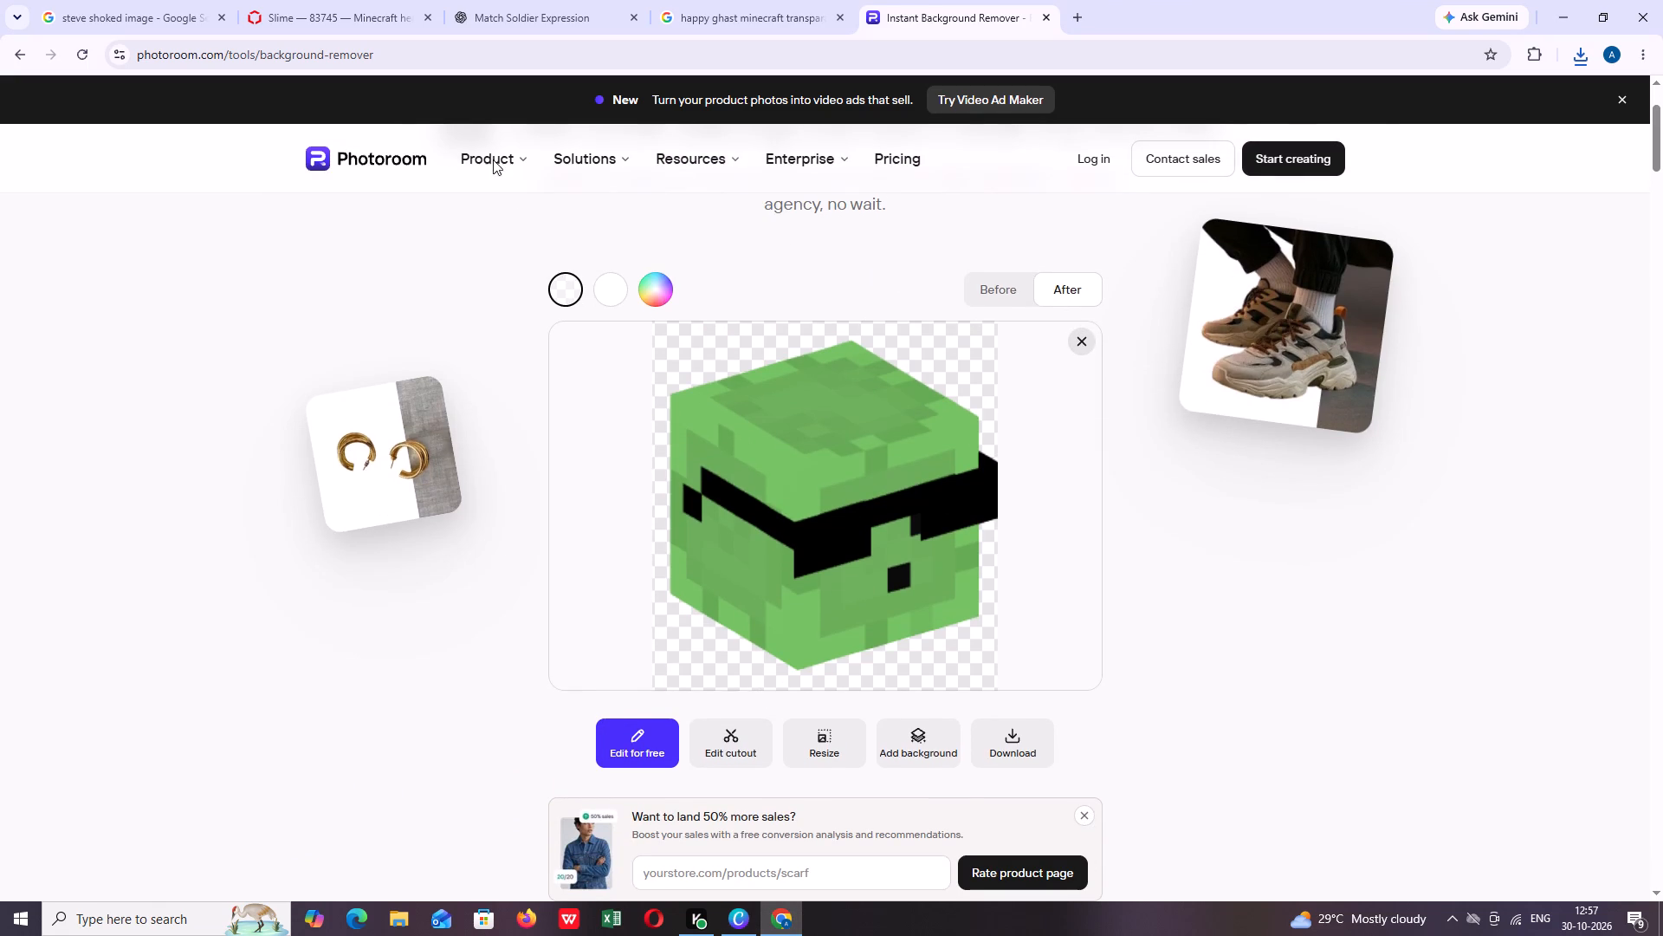
click(16, 64)
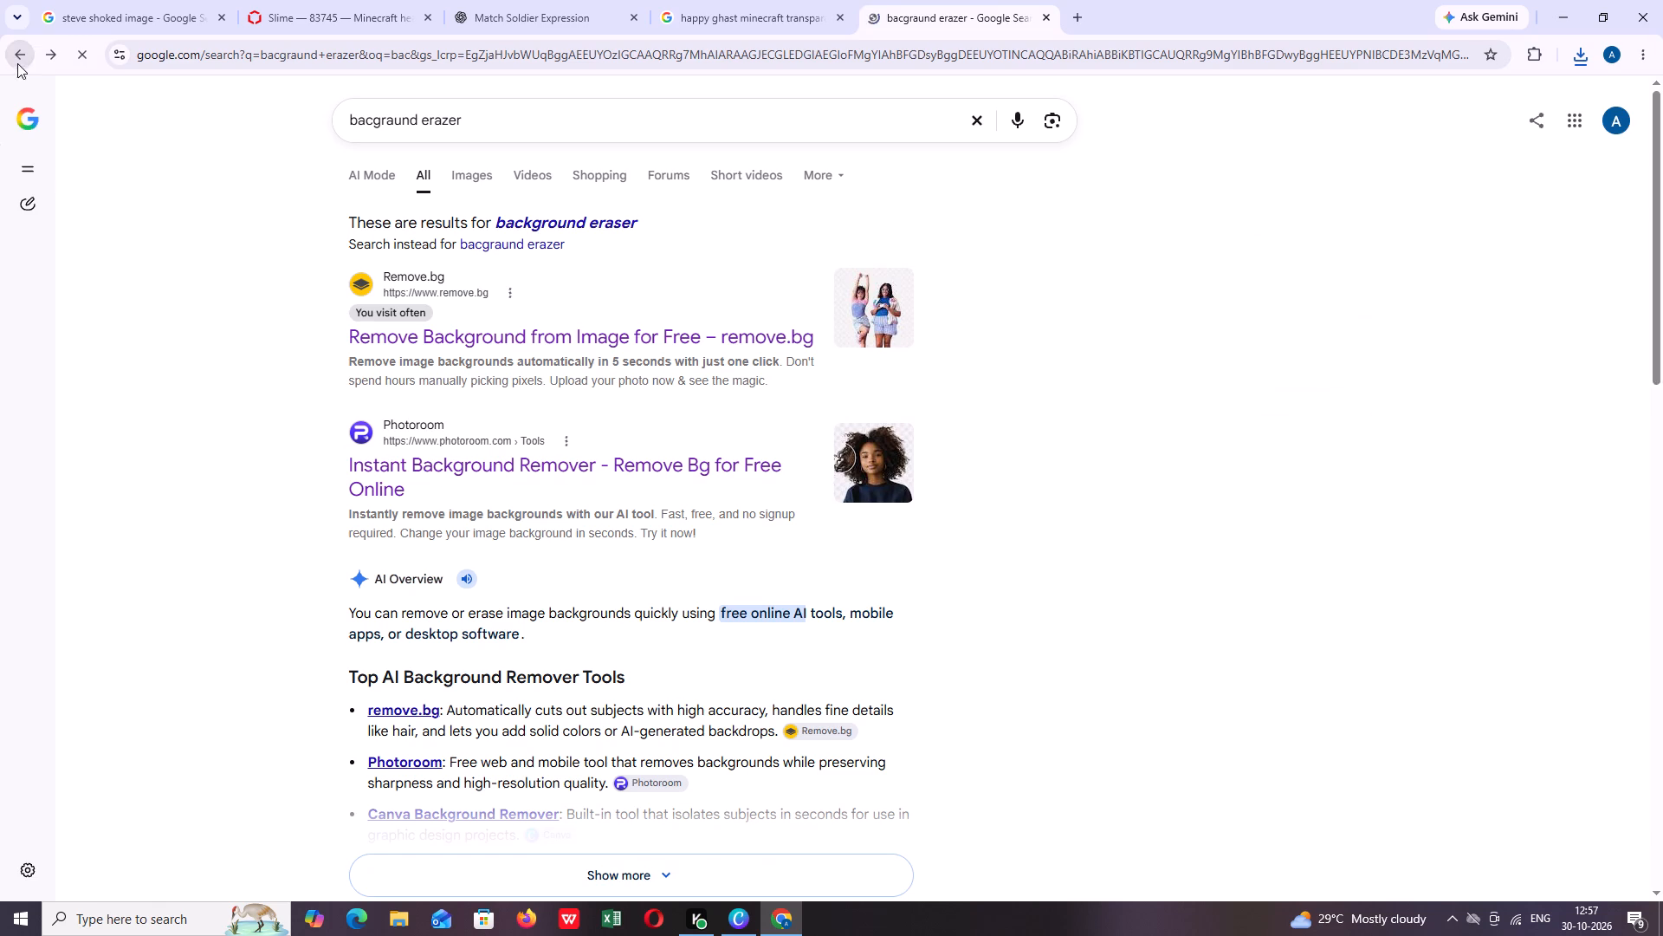
click(427, 464)
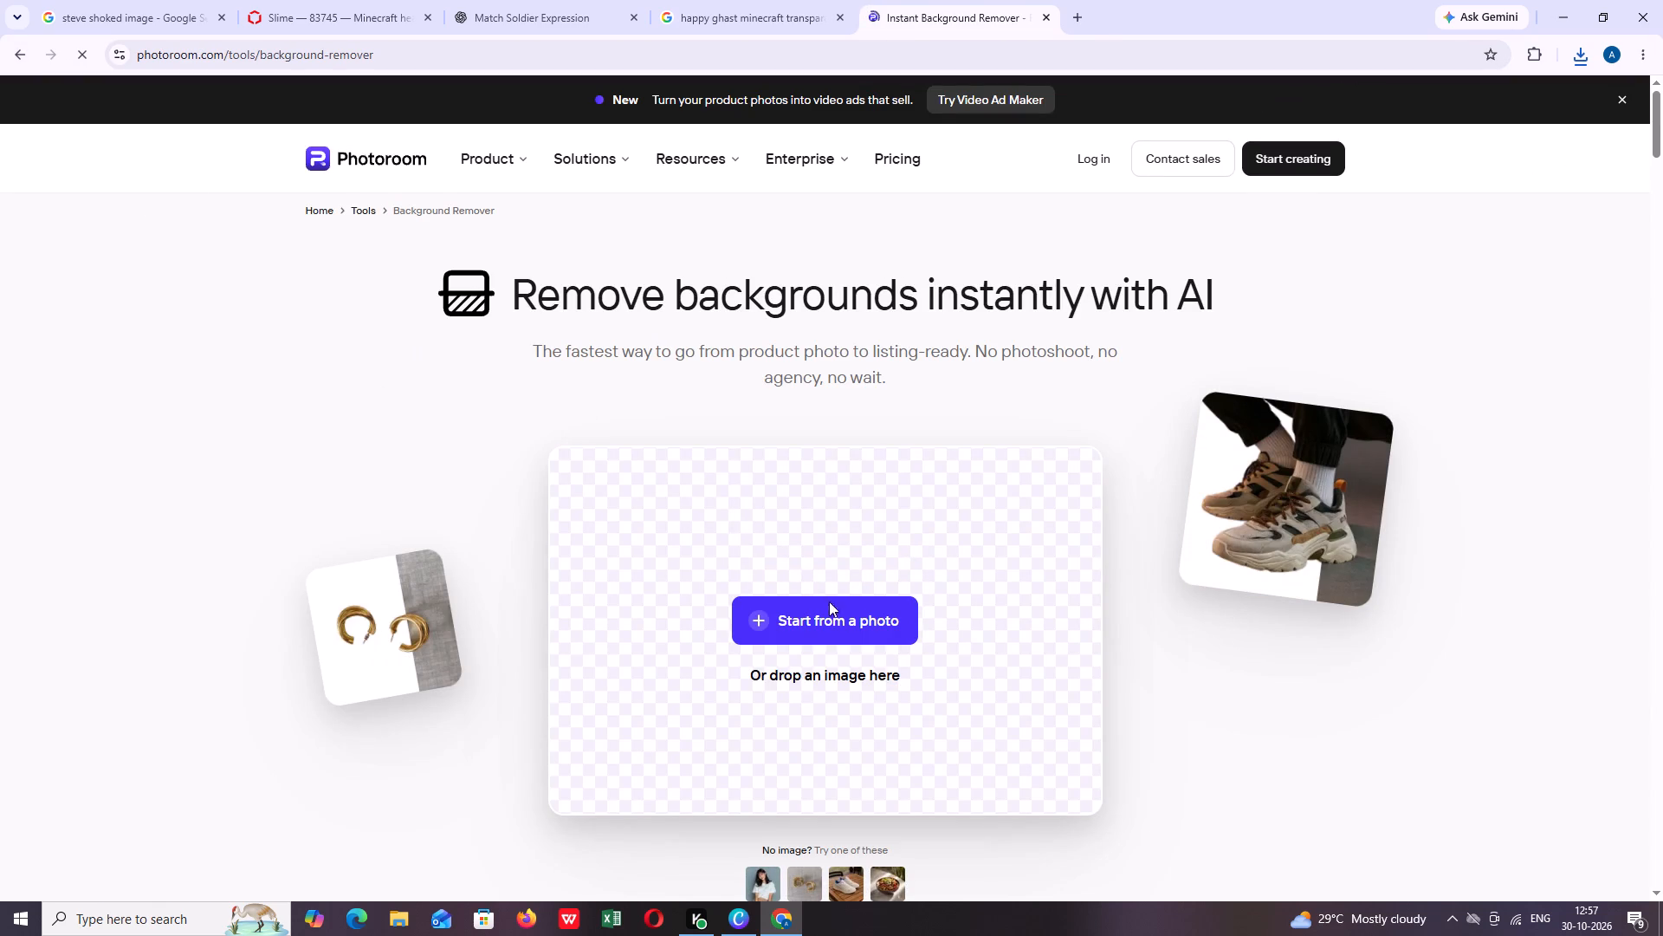
Remove the background of the happy ghast picture "images (8)" from the Pictures folder and download the cutout.
click(845, 621)
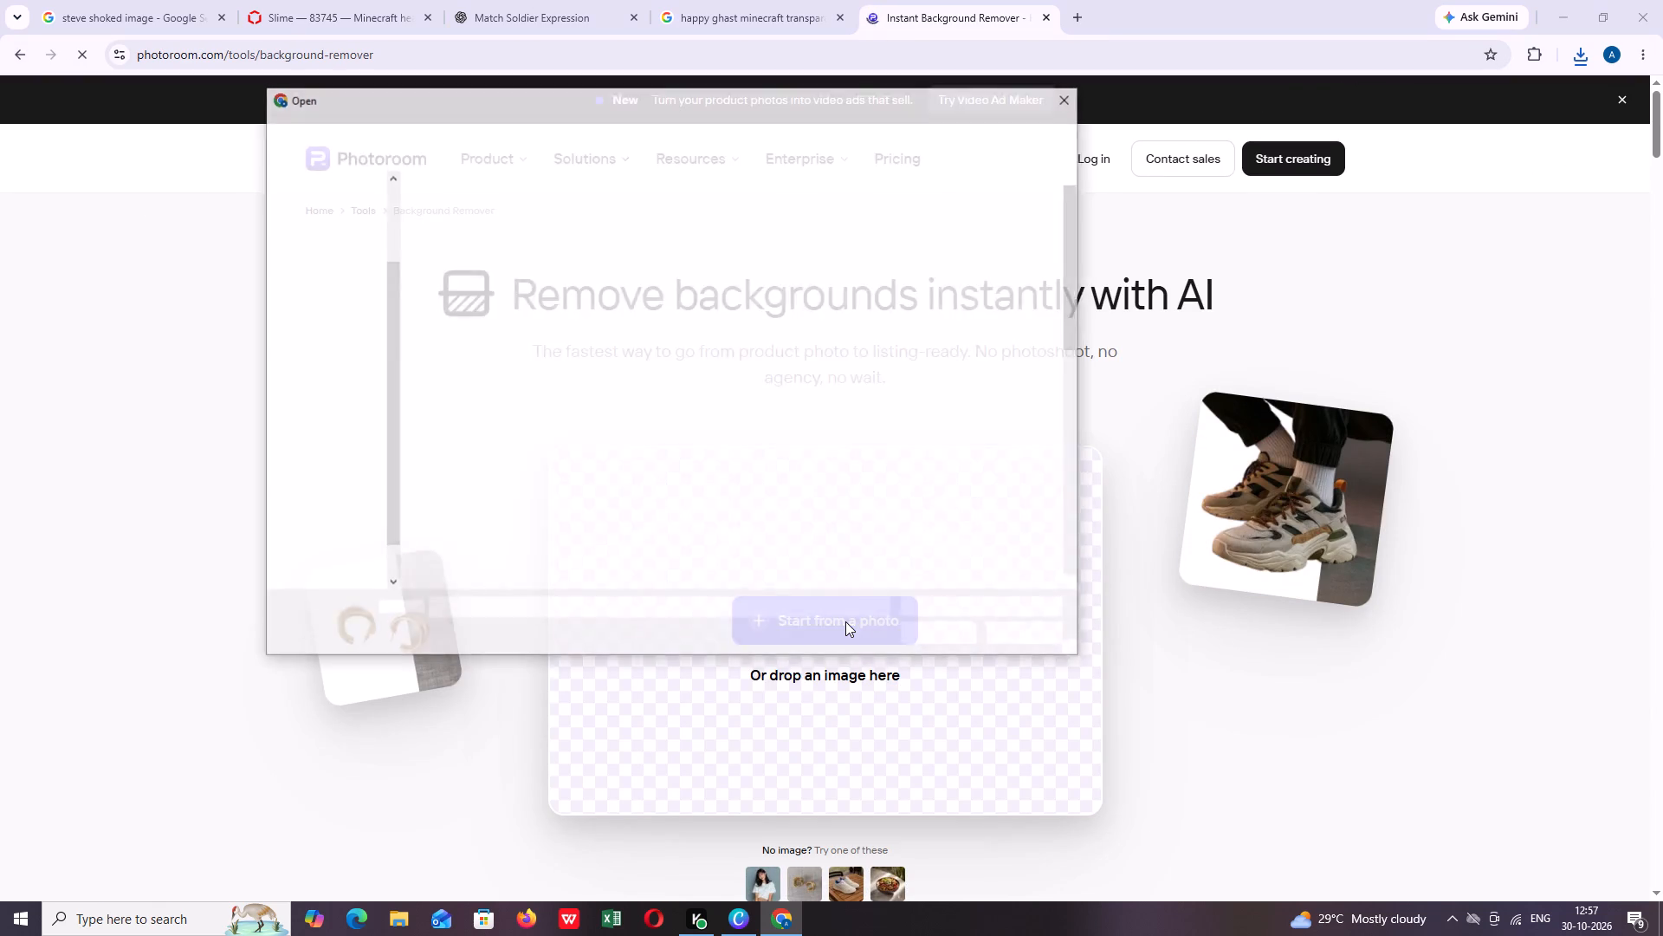
scroll(879, 405, down, 2)
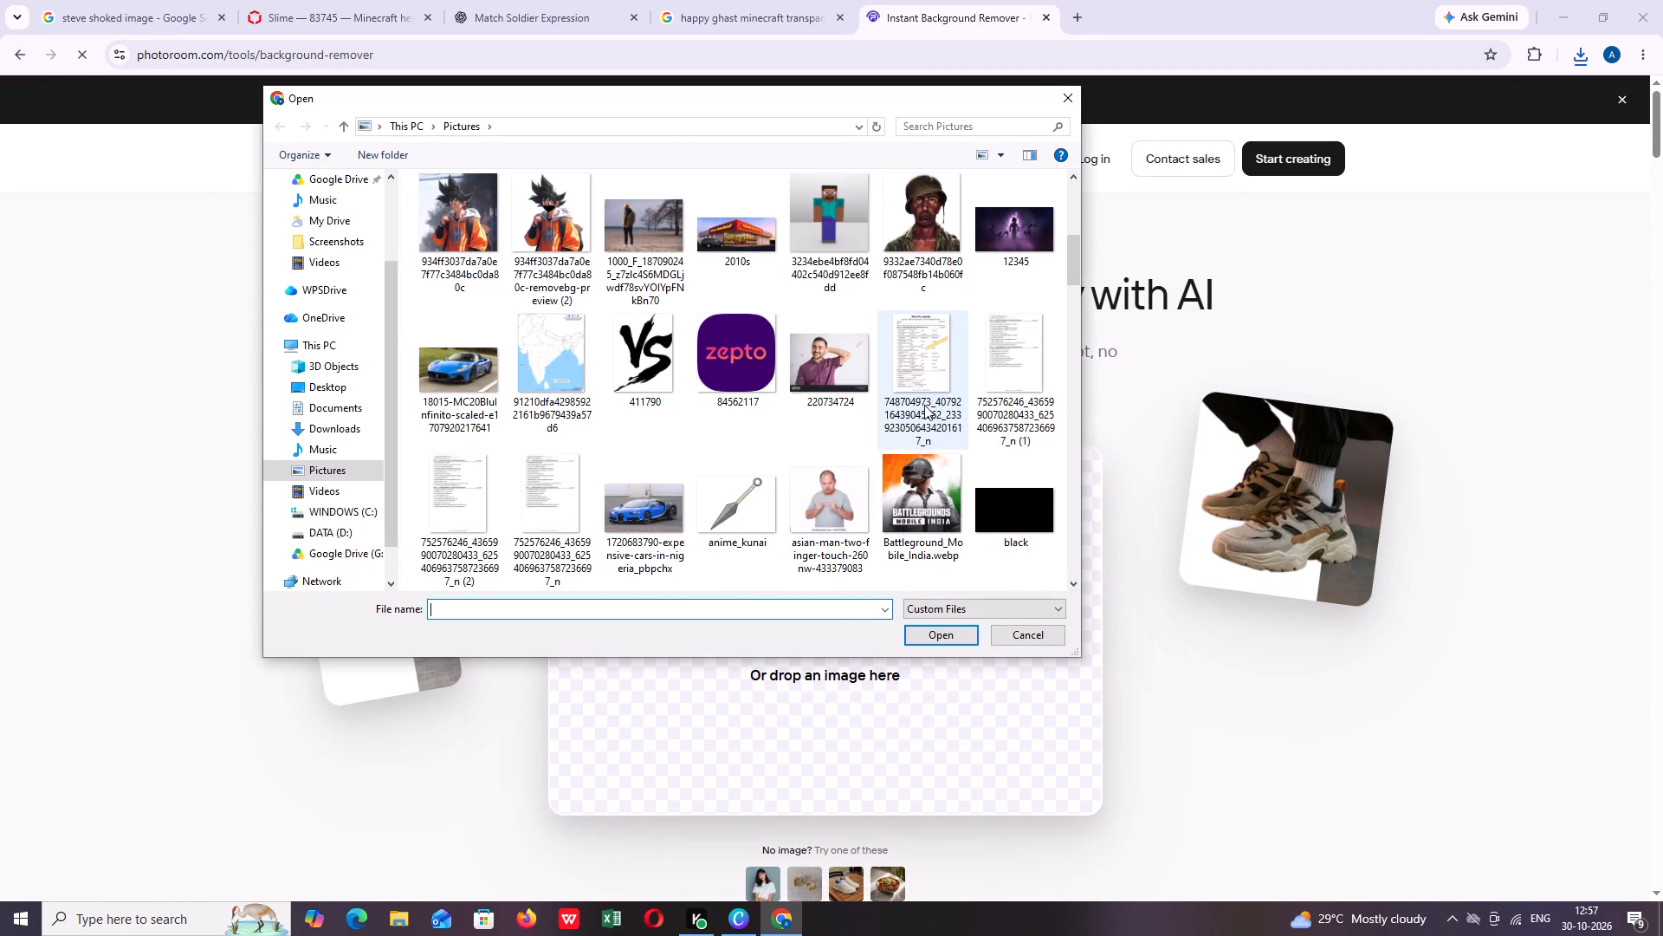
scroll(926, 406, down, 1)
scroll(927, 406, up, 1)
click(922, 125)
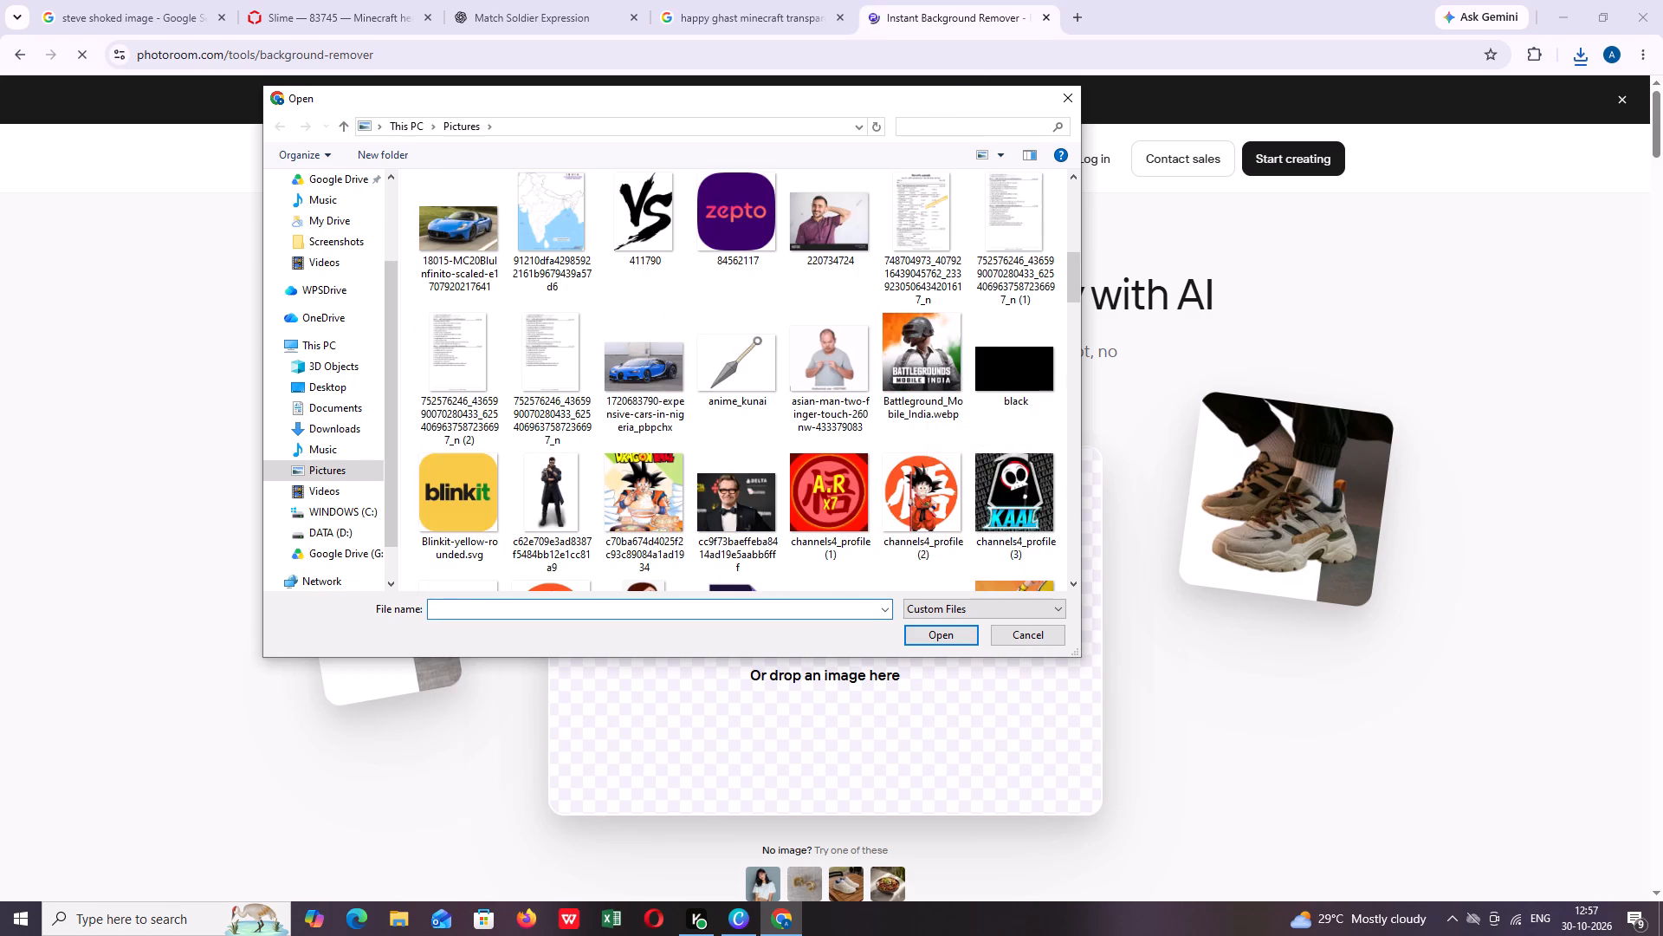
text(image)
key(shift+parenleft)
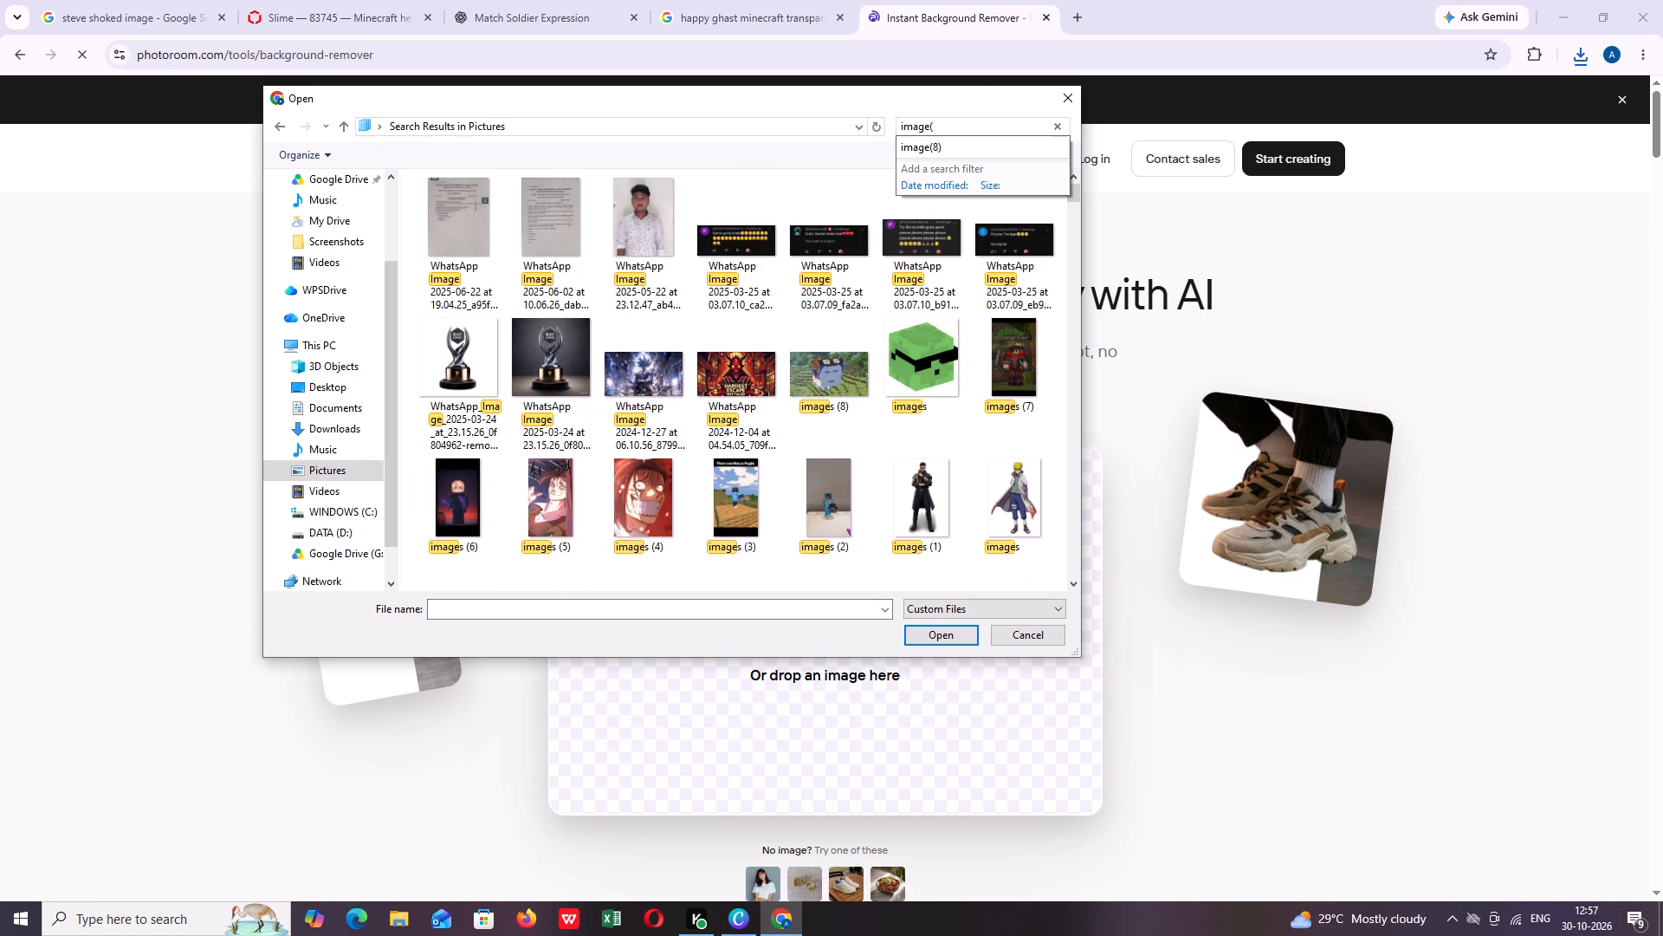
key(8)
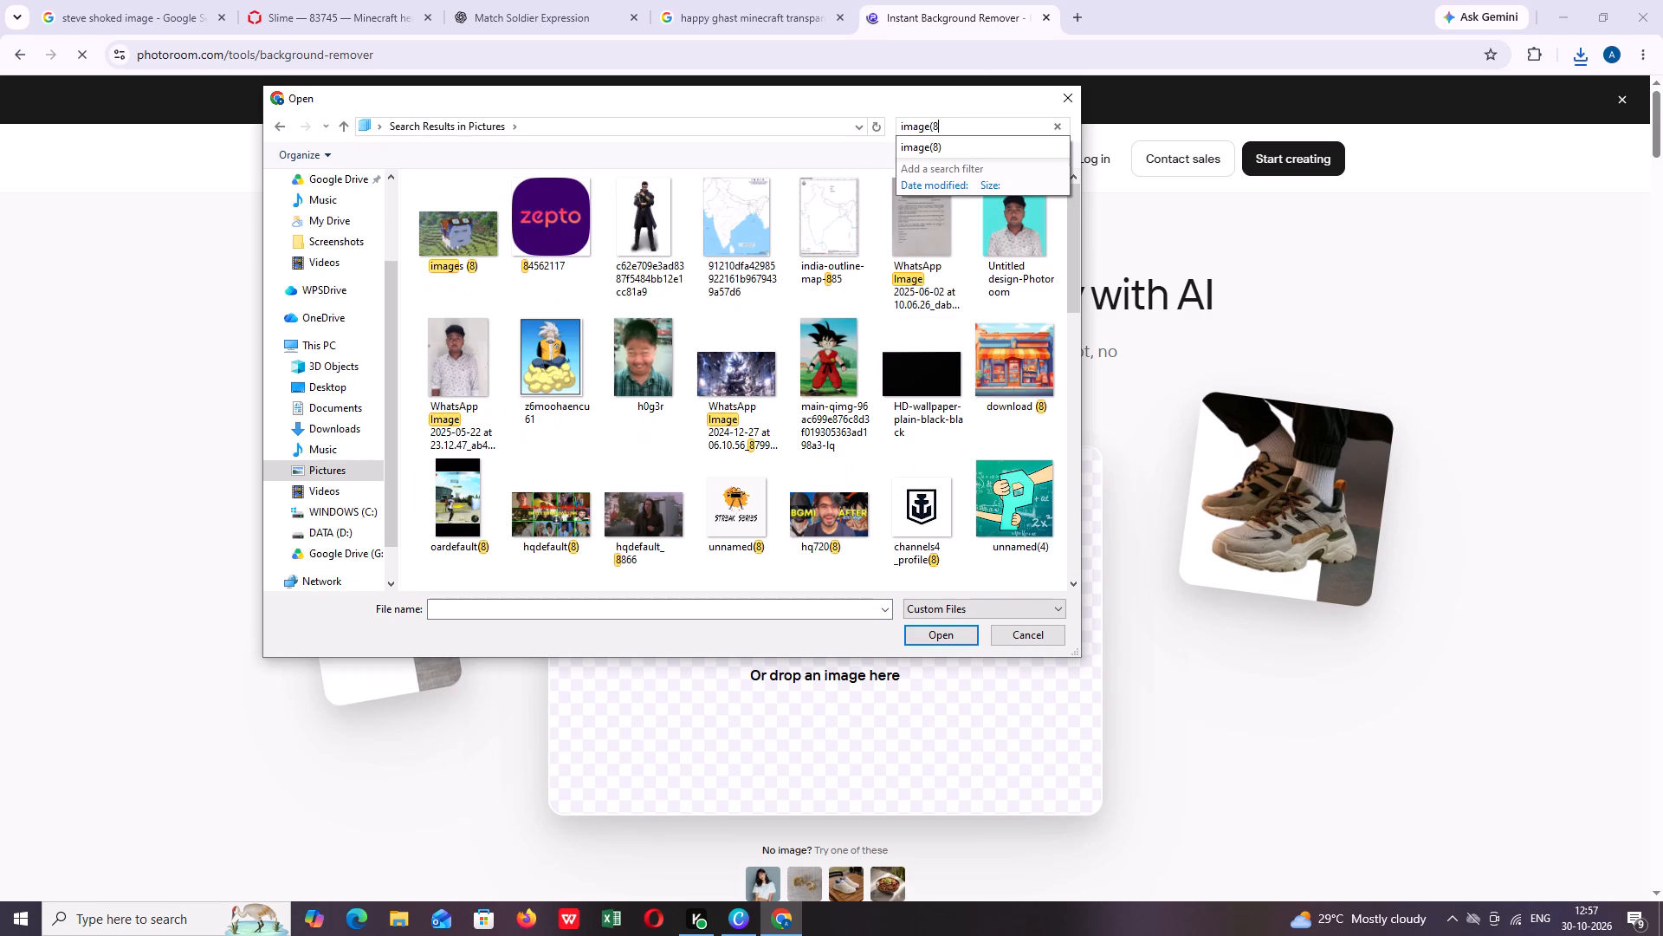
click(452, 234)
click(931, 642)
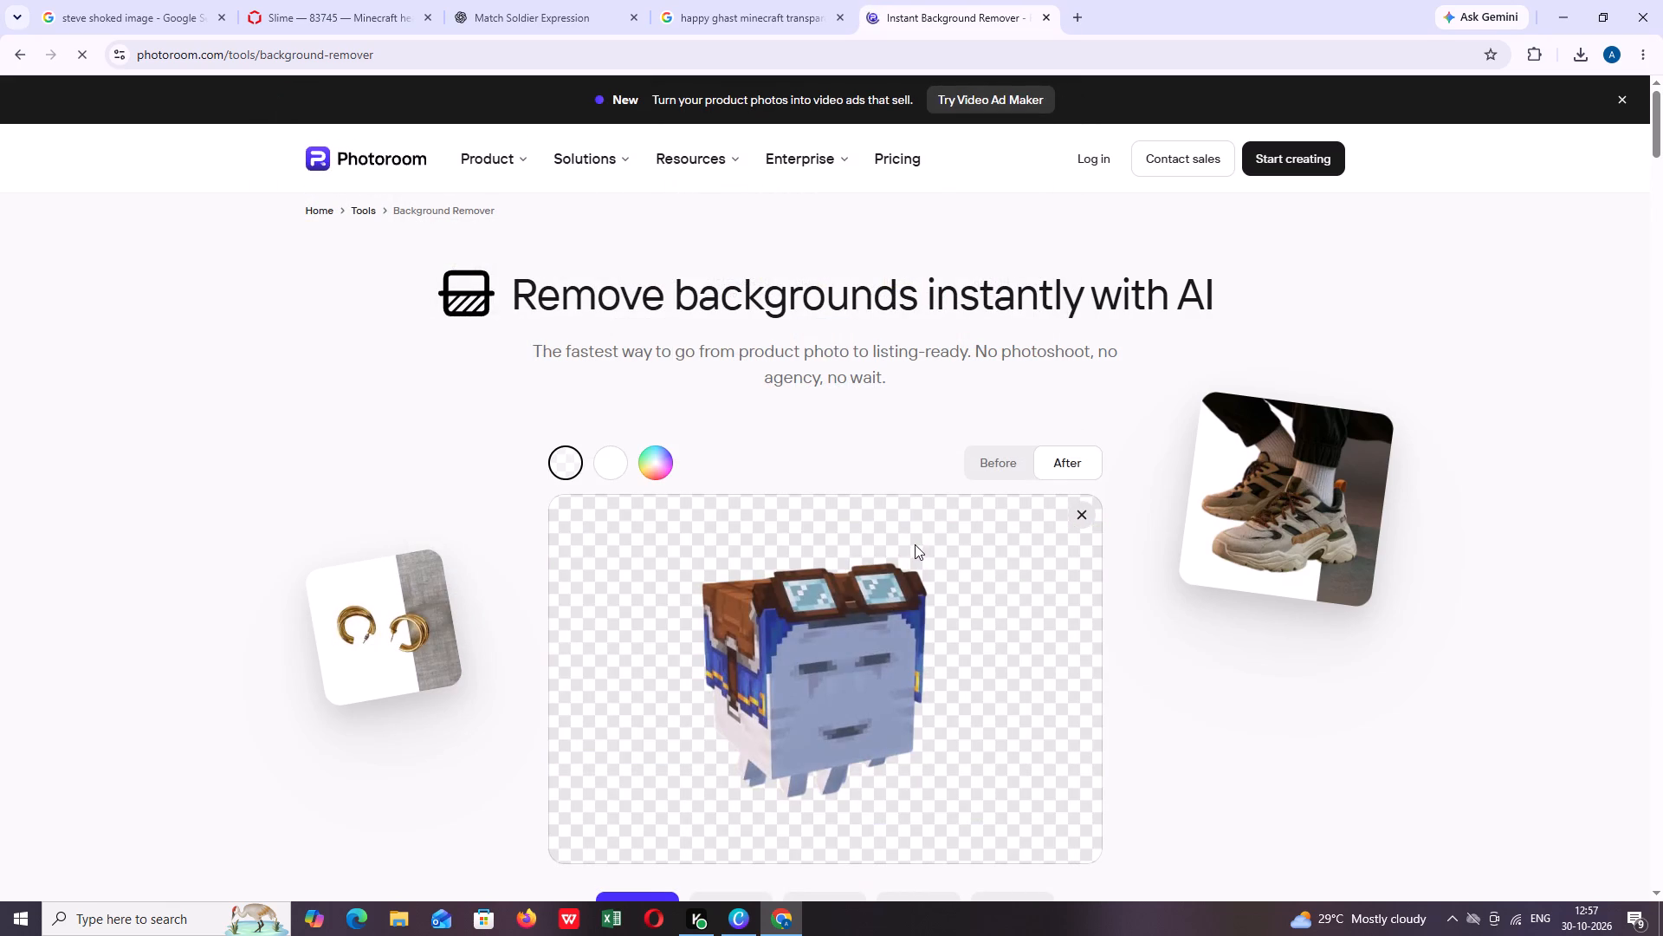
scroll(927, 465, down, 5)
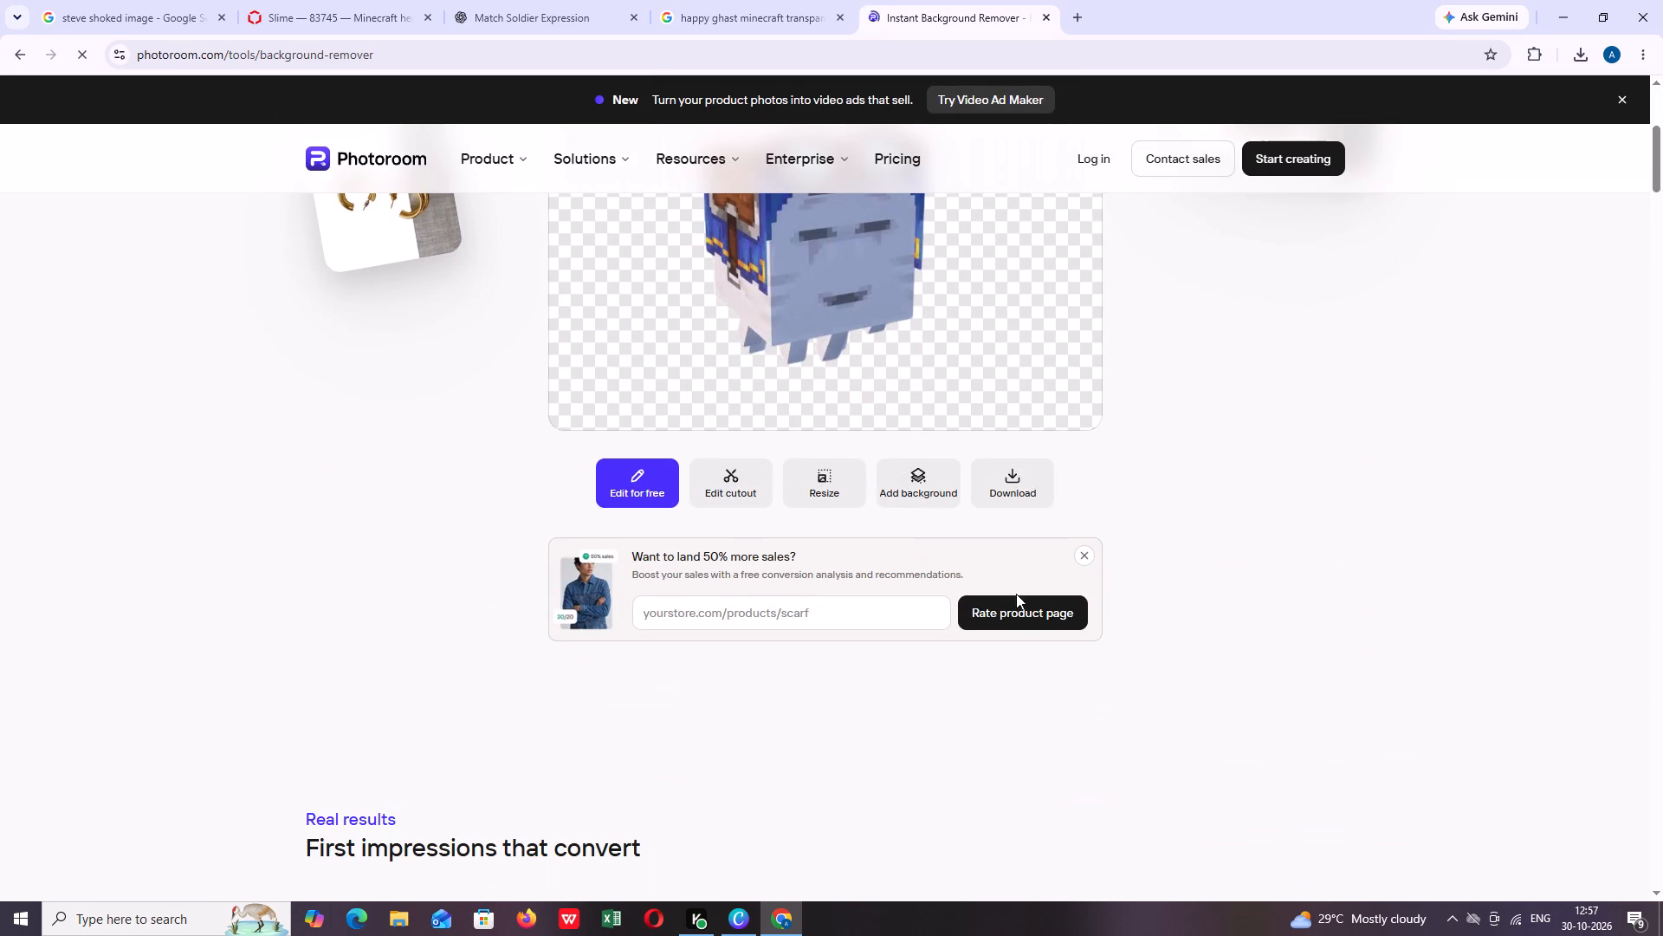
click(1032, 484)
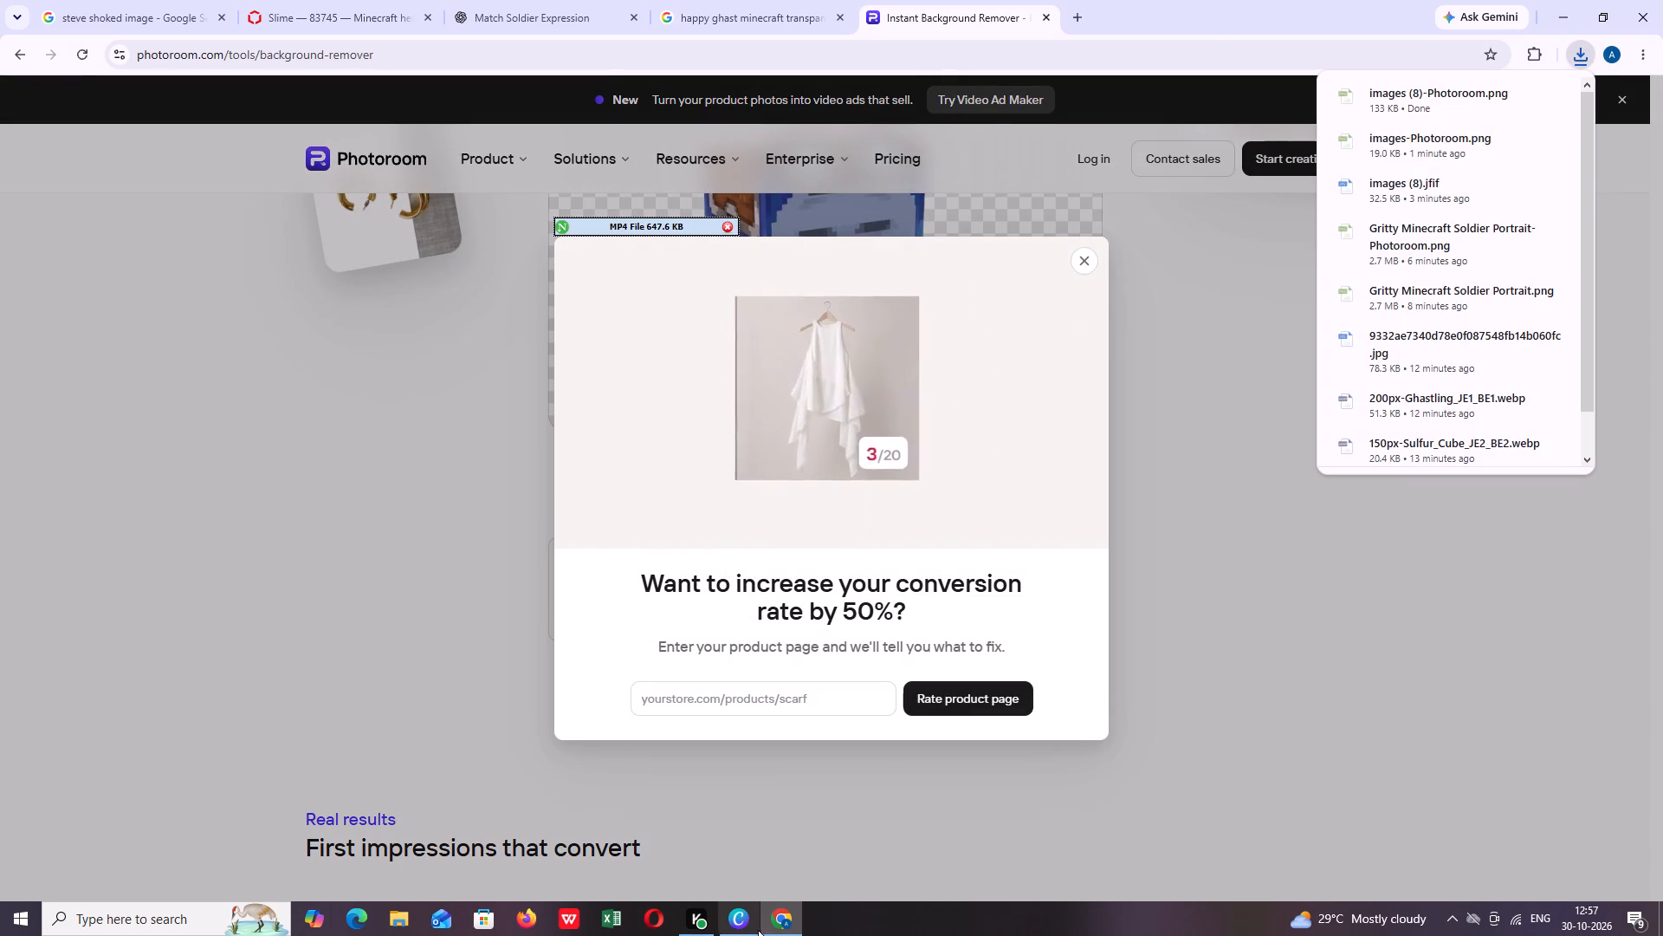
Switch to Canva and upload "images (8)-Photoroom" from the Downloads folder.
click(743, 927)
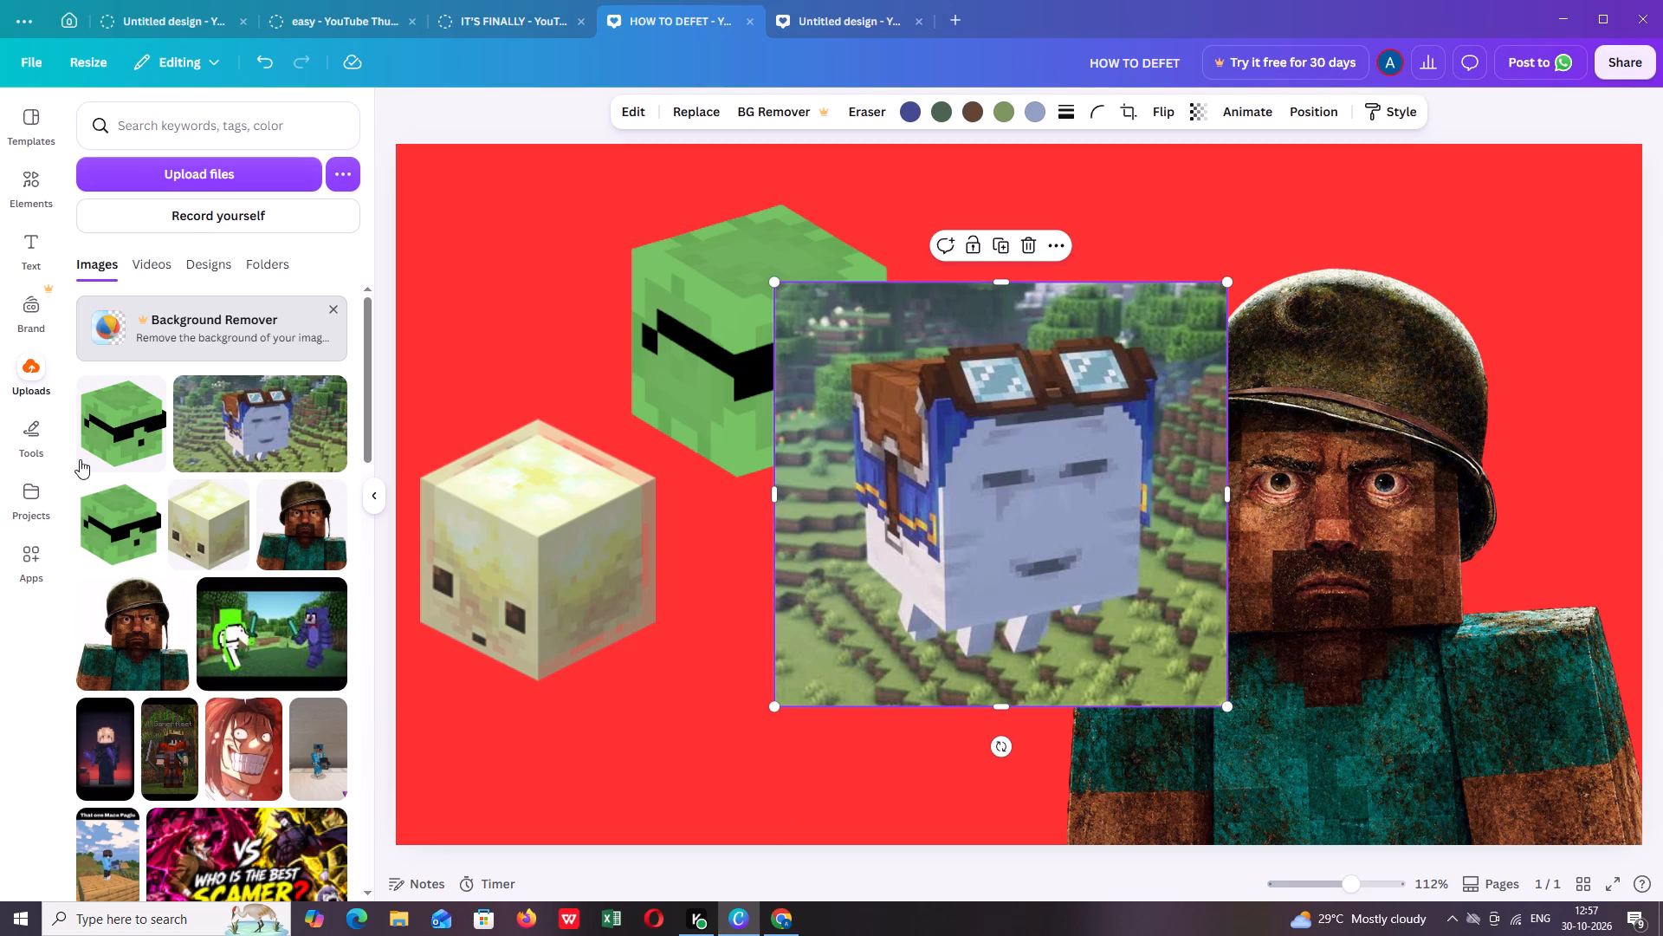
click(163, 169)
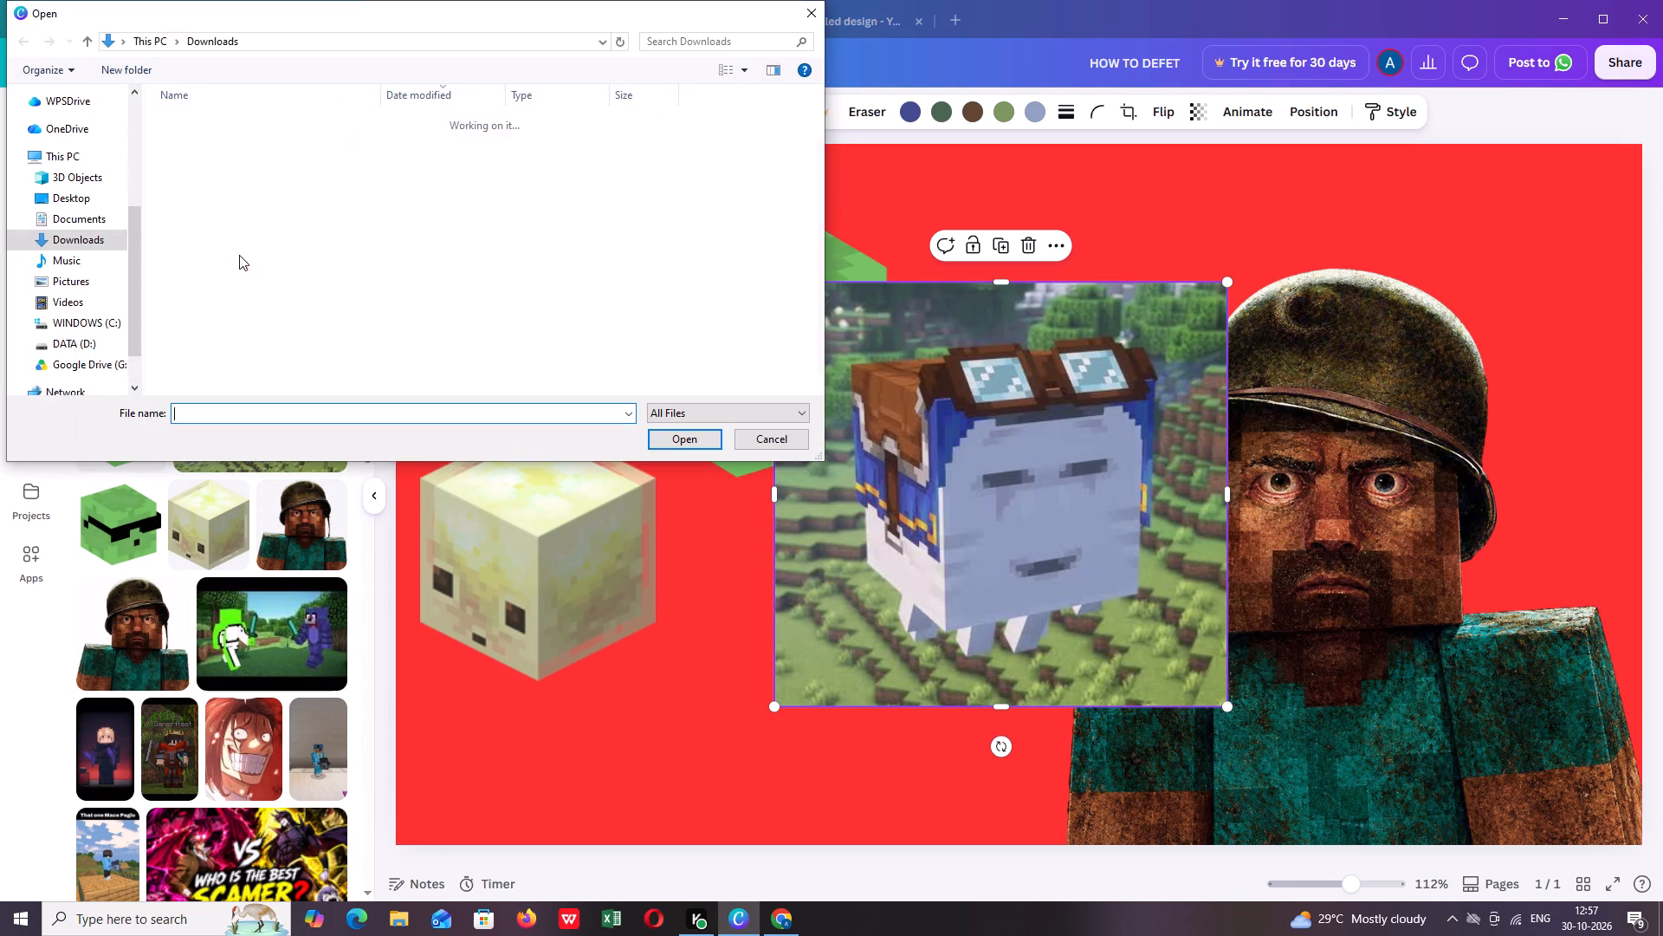
click(226, 147)
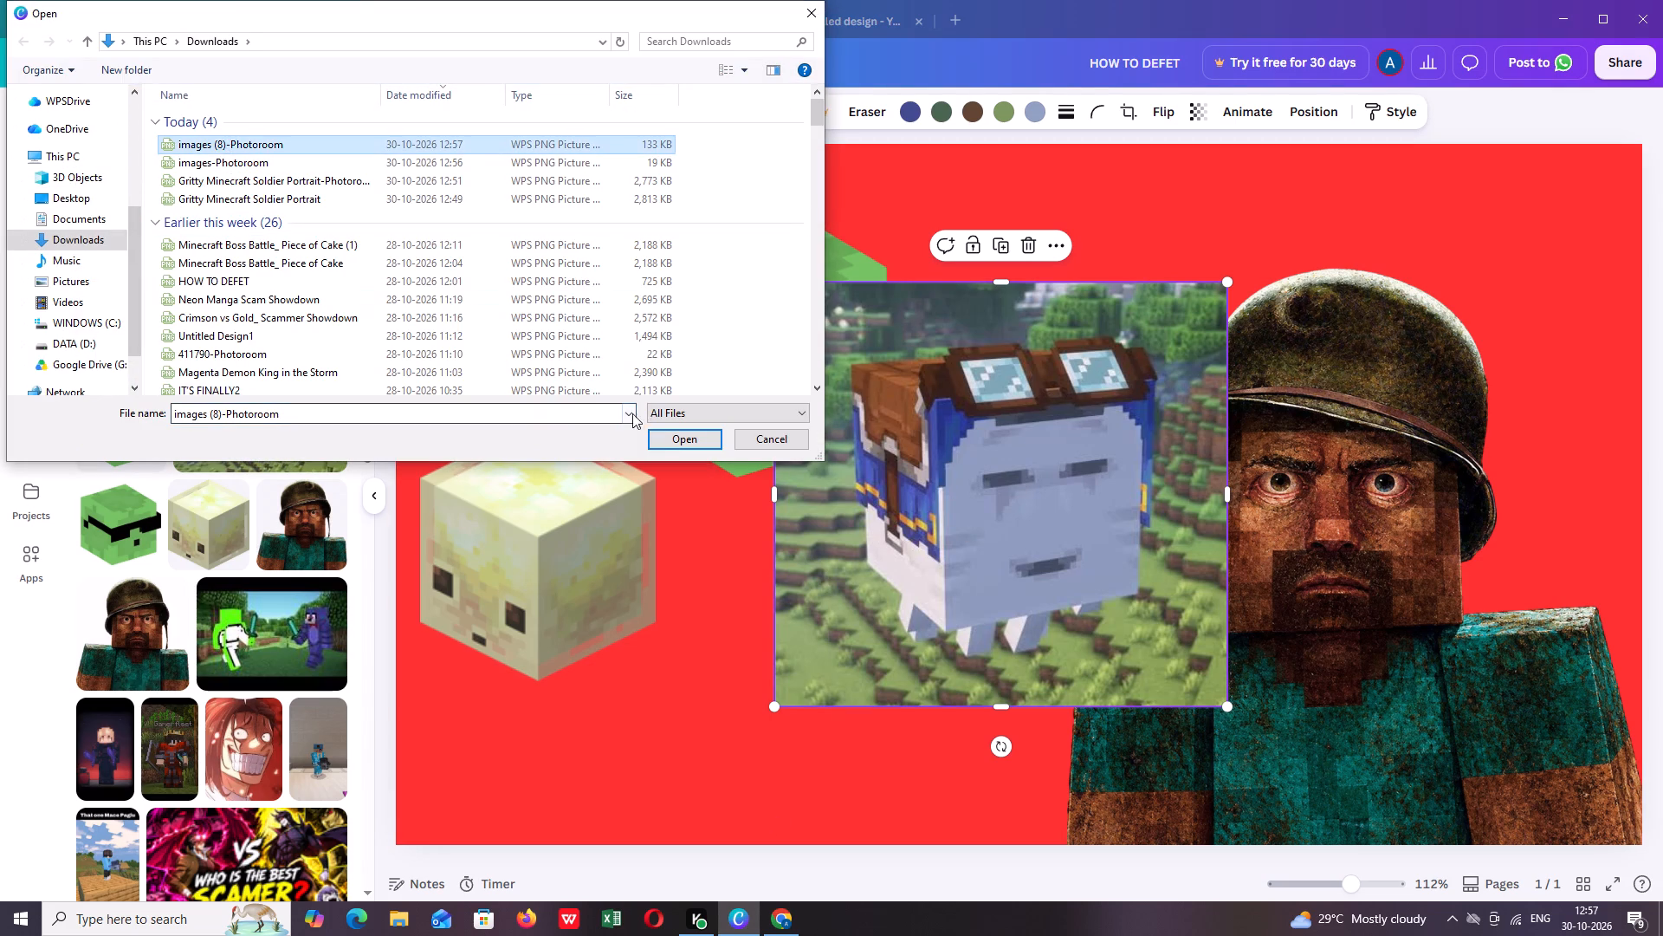
click(671, 439)
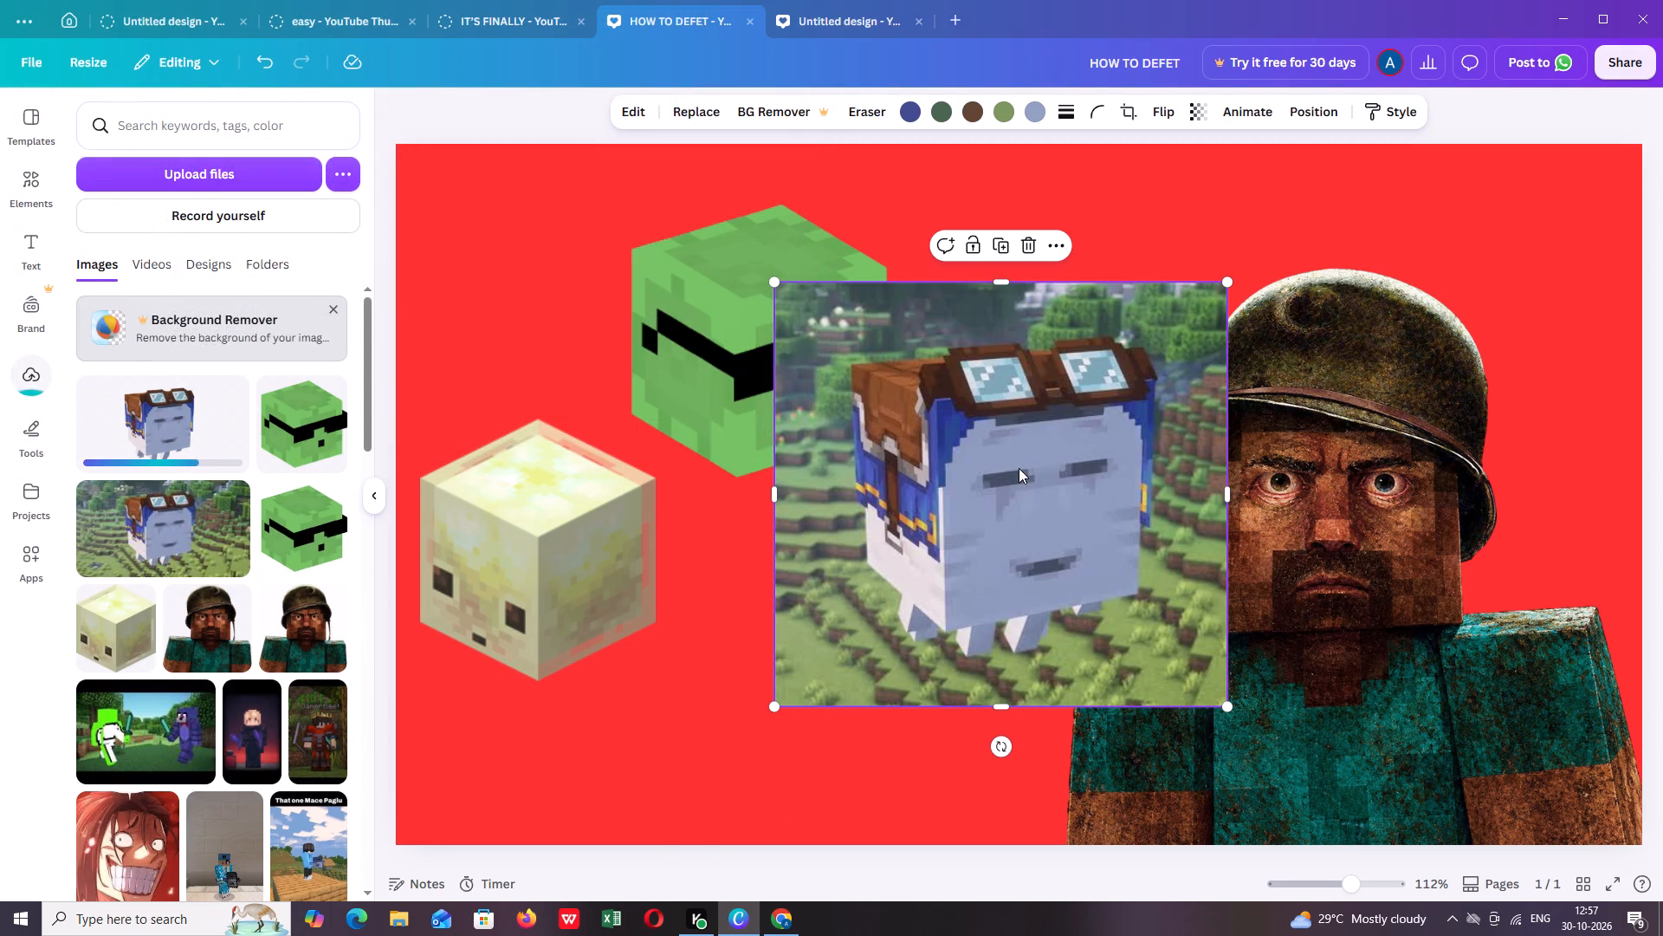
Replace the cropped happy ghast picture on the page with the transparent happy ghast cutout.
key(Delete)
click(170, 427)
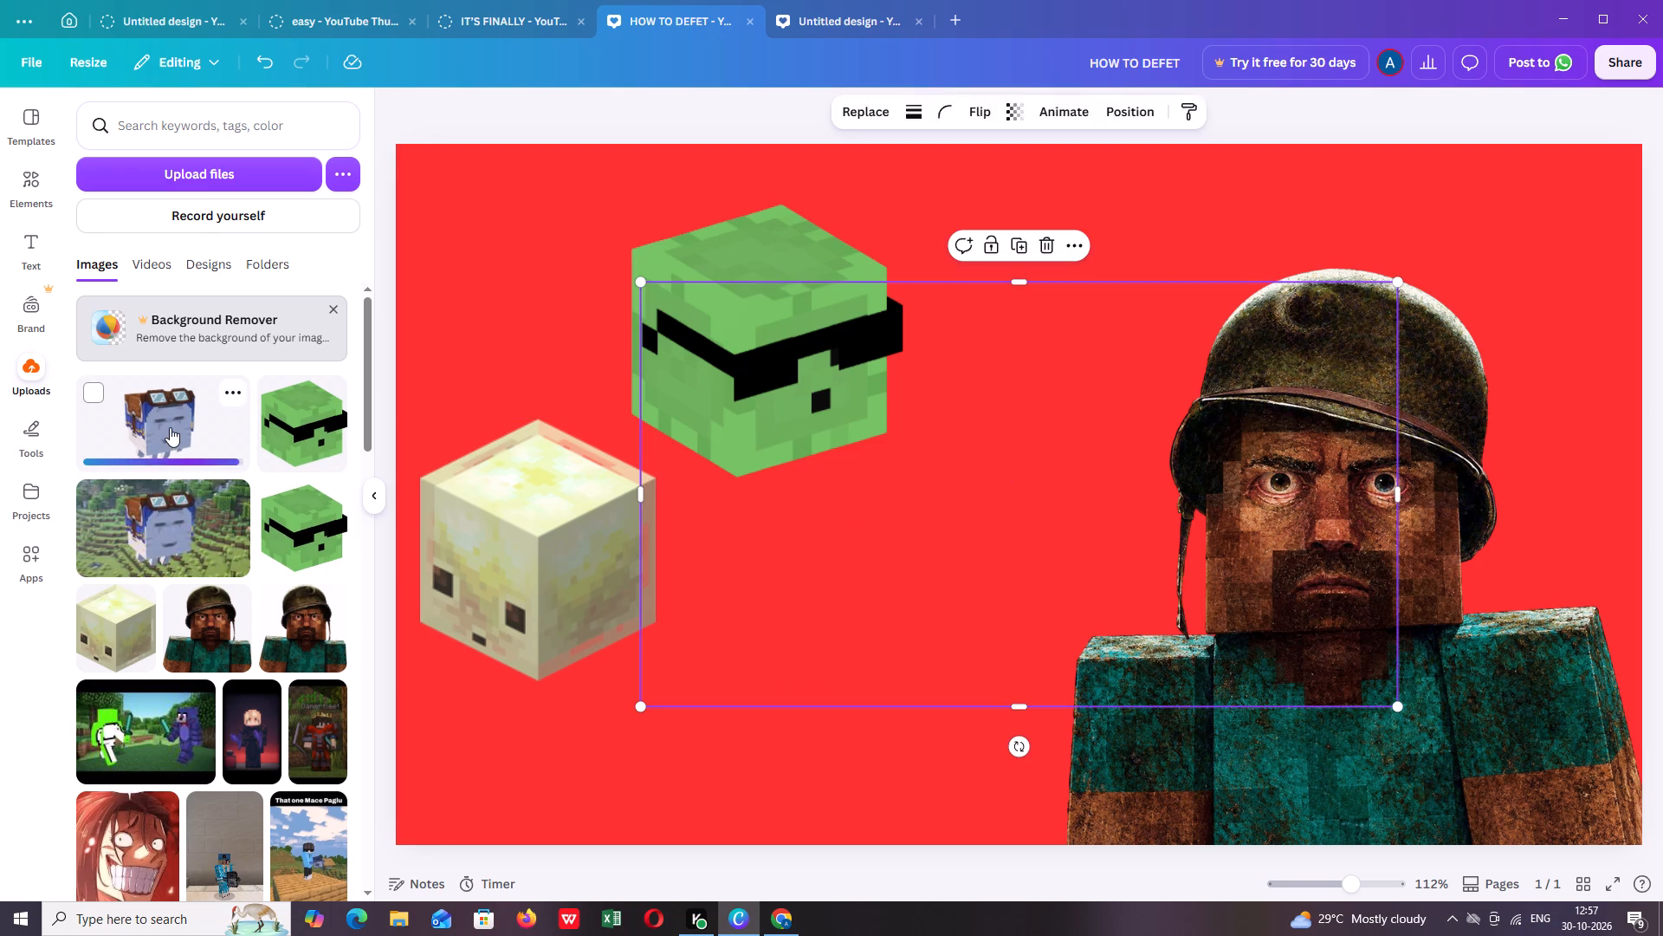
Shrink the happy ghast cutout to about 640 px wide and place it below the slime, beside the soldier's shoulder.
drag(1161, 454, 1162, 439)
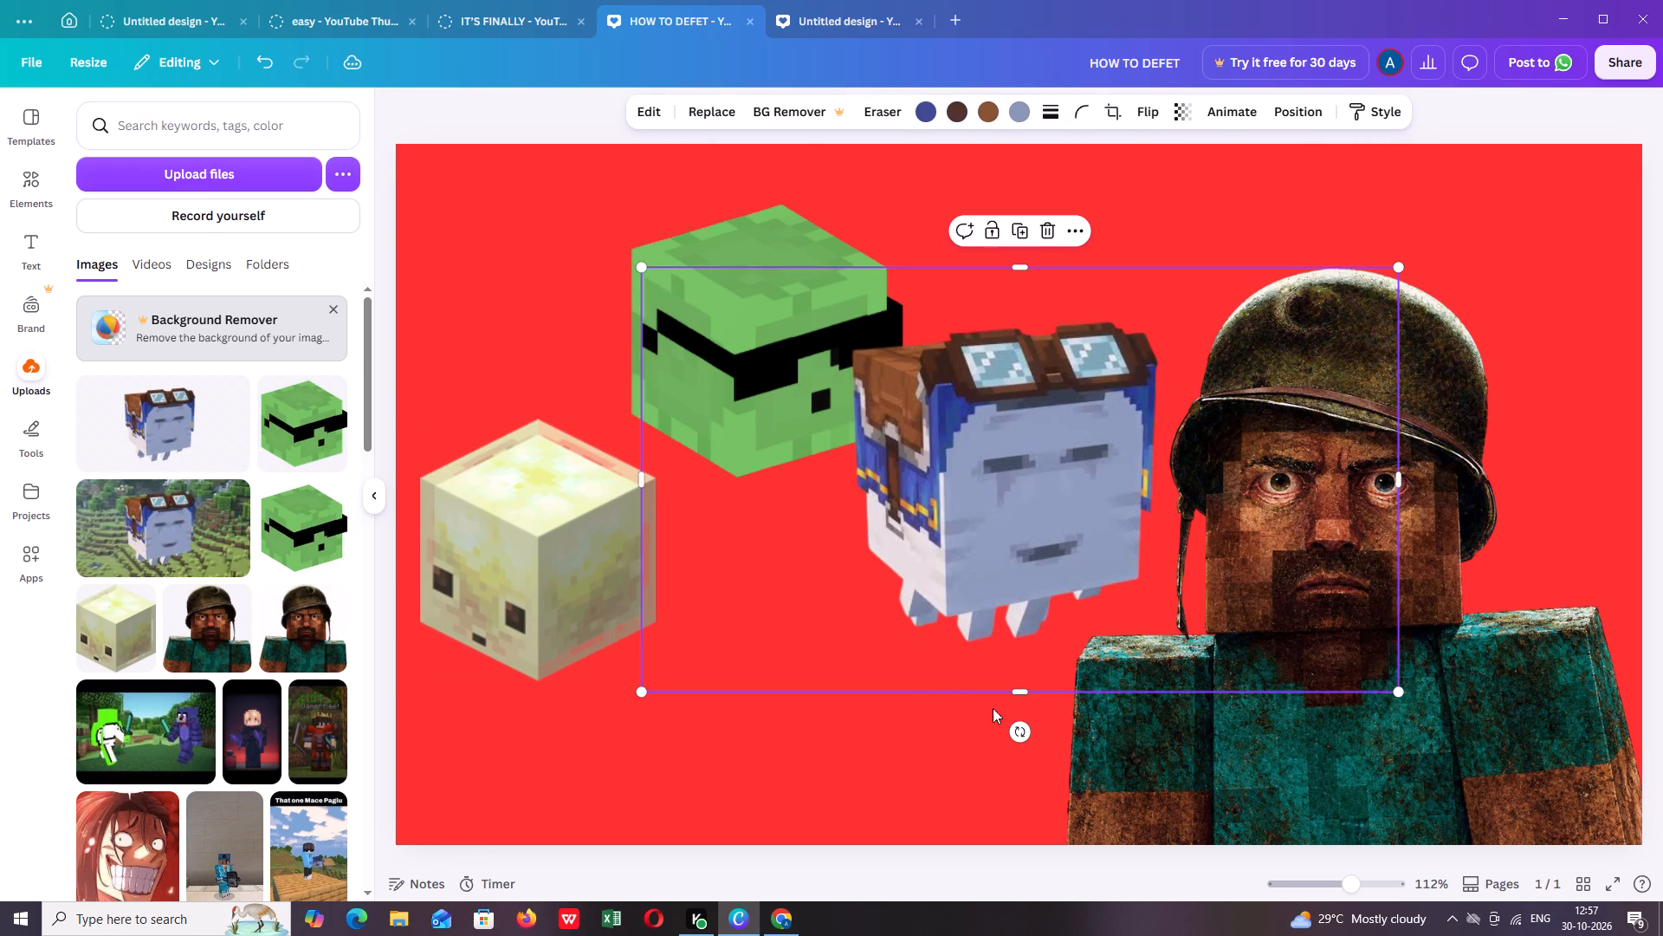
drag(1102, 424, 1111, 463)
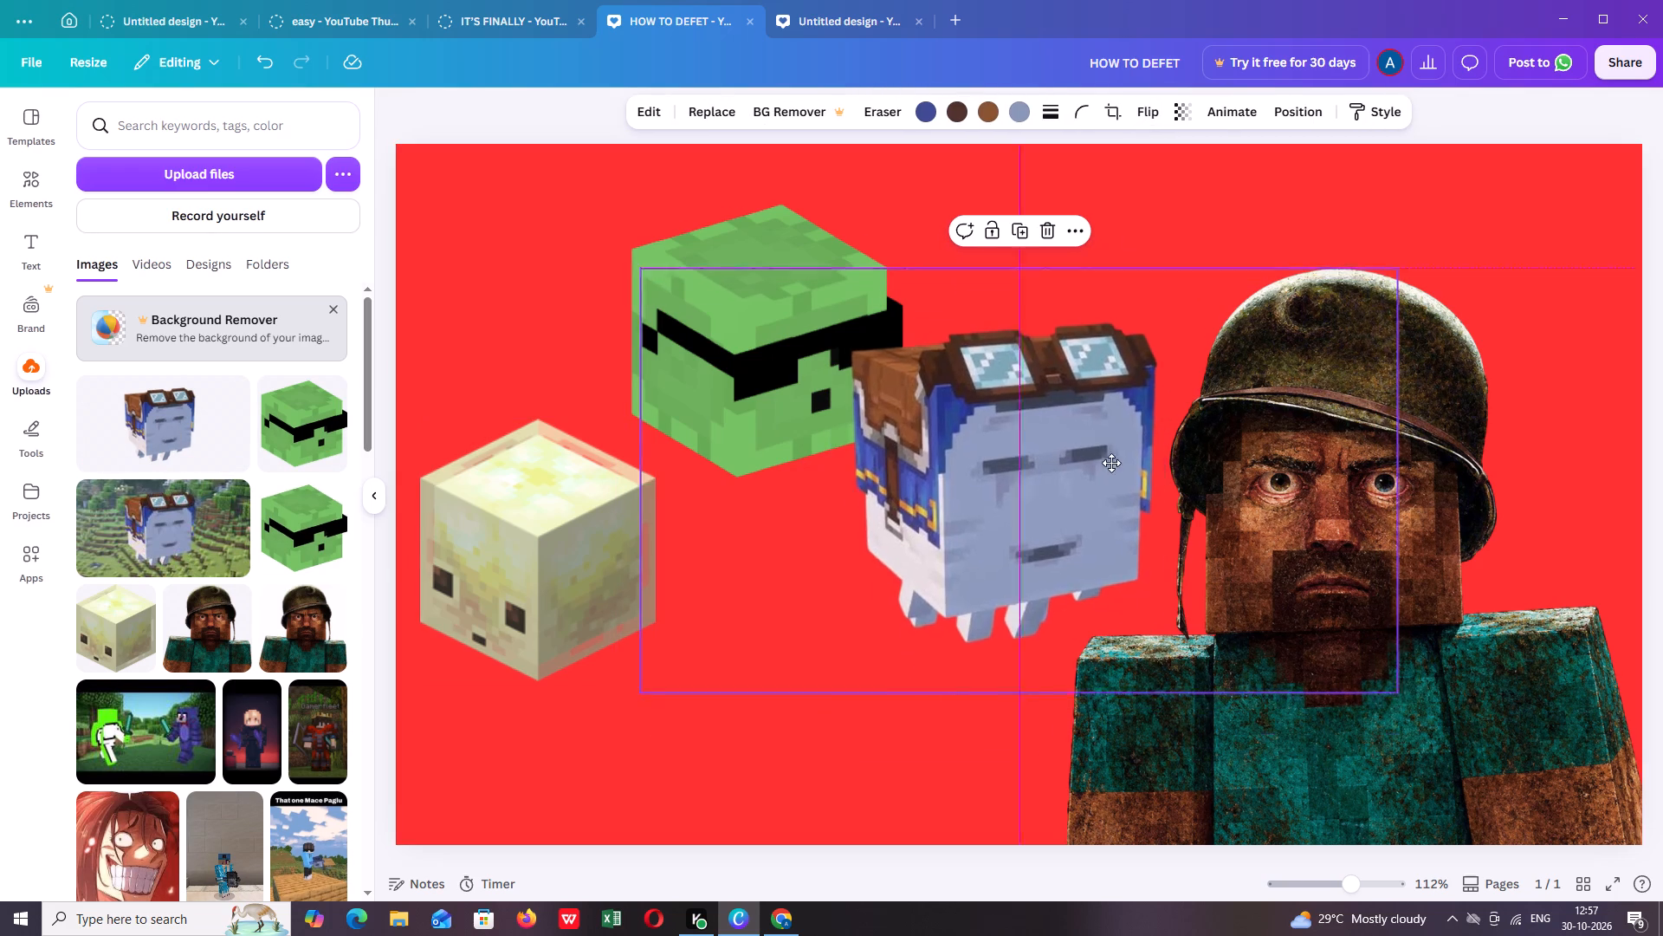
drag(1111, 463, 1115, 524)
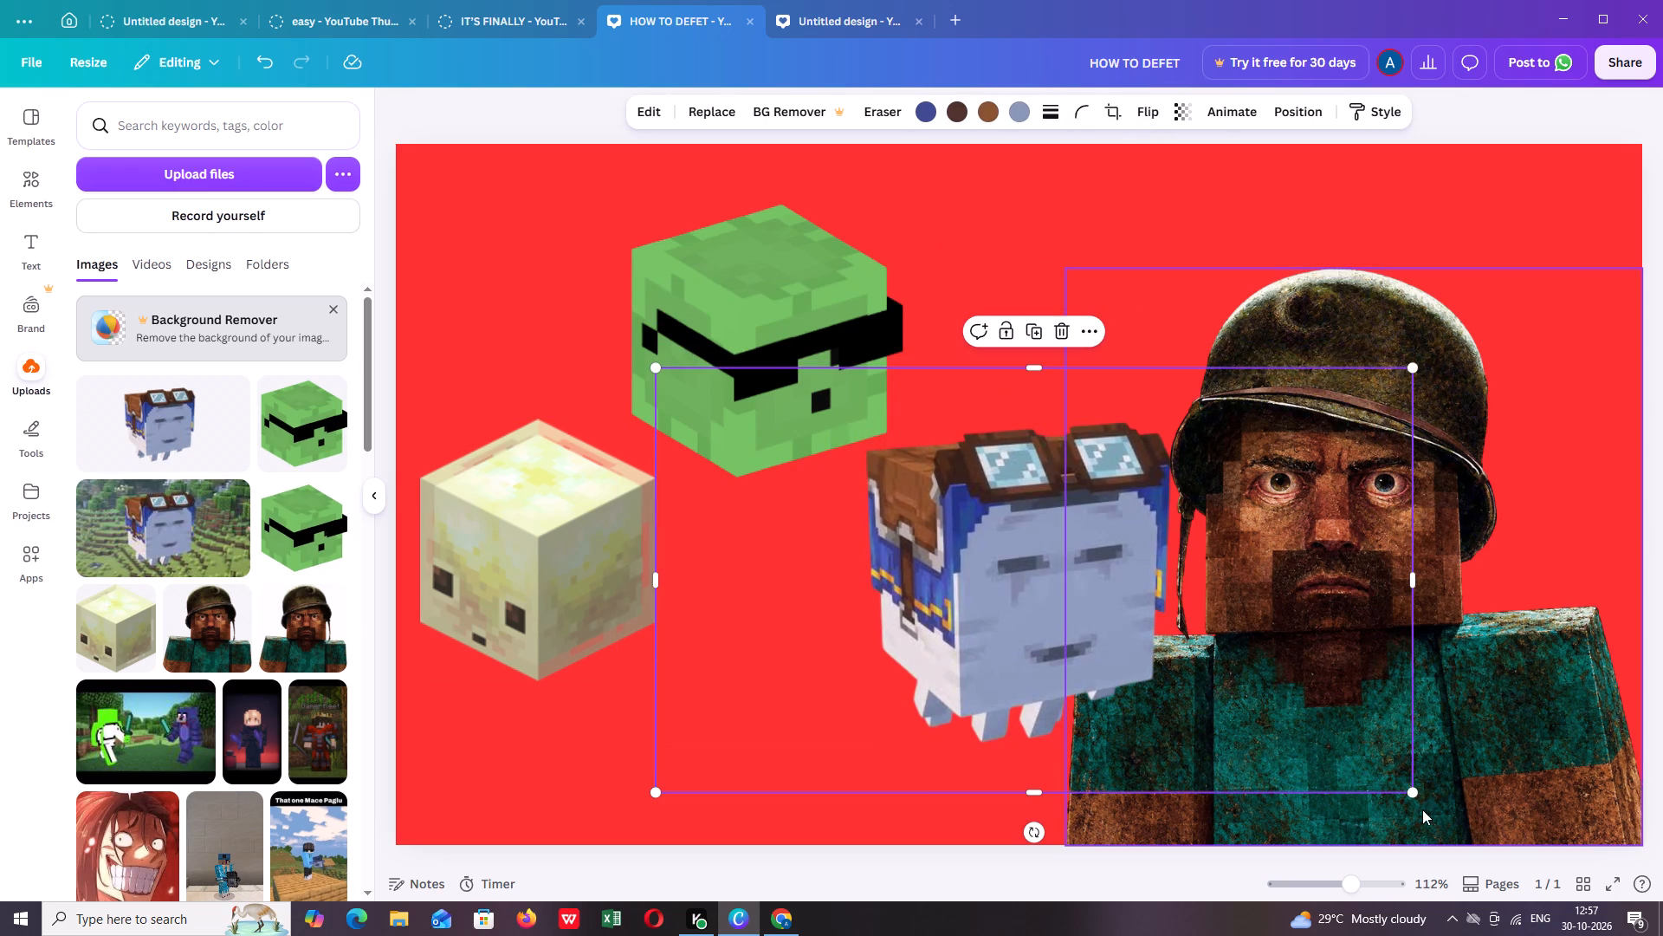
drag(1412, 796, 1273, 721)
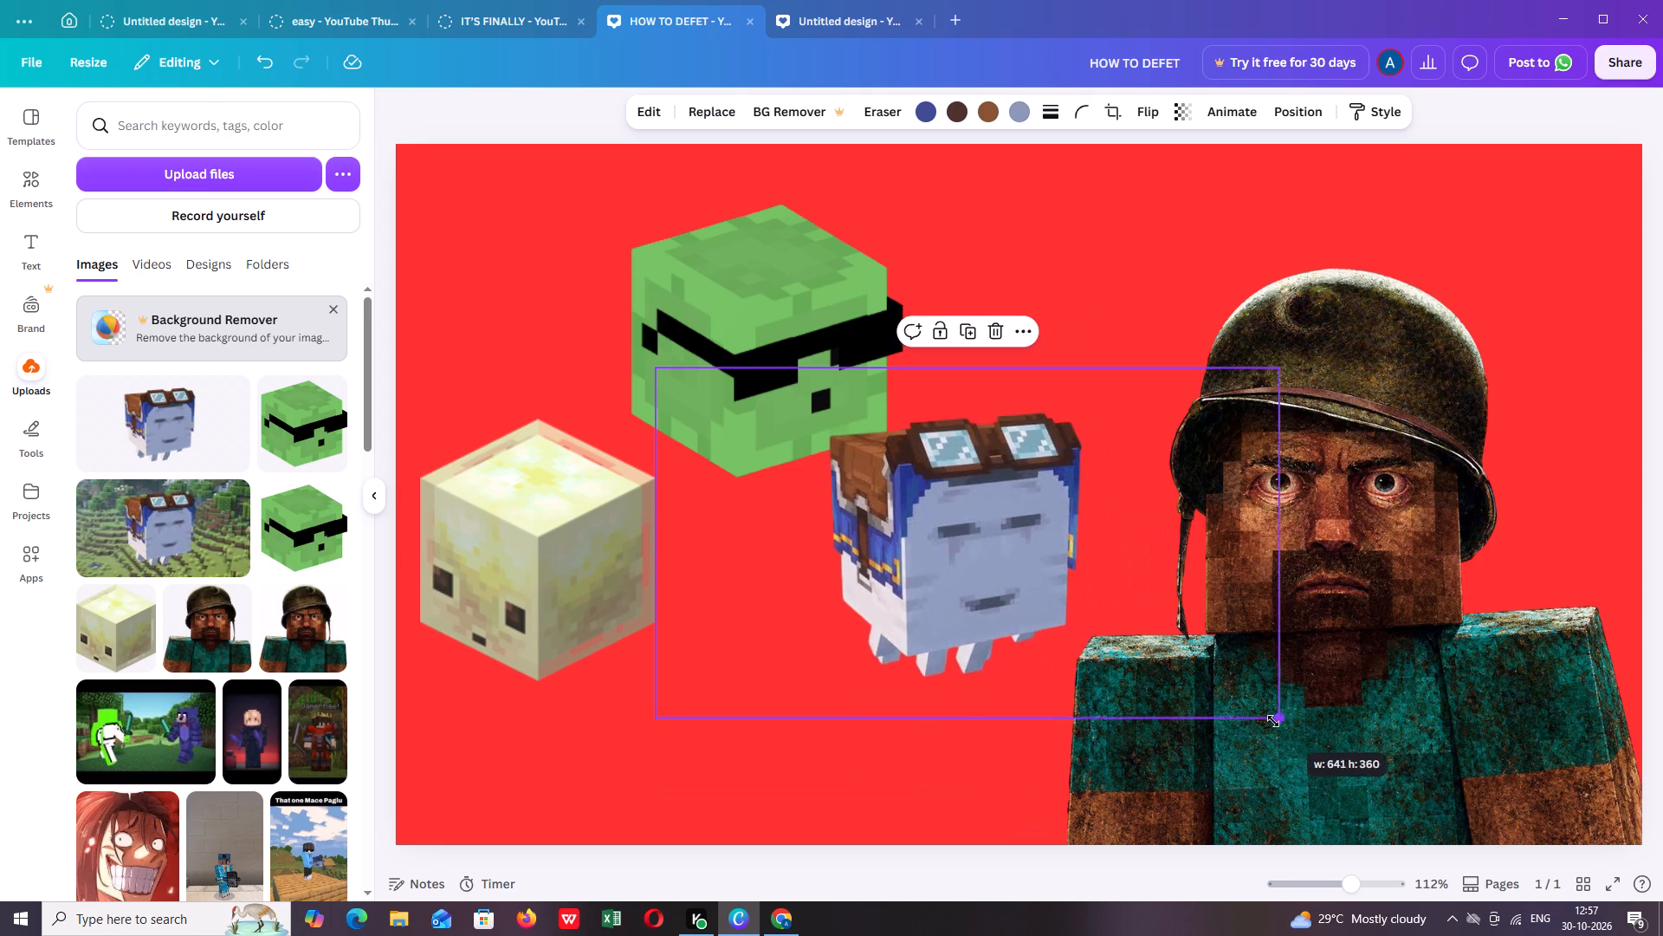
drag(1273, 721, 1269, 720)
drag(1110, 598, 1149, 610)
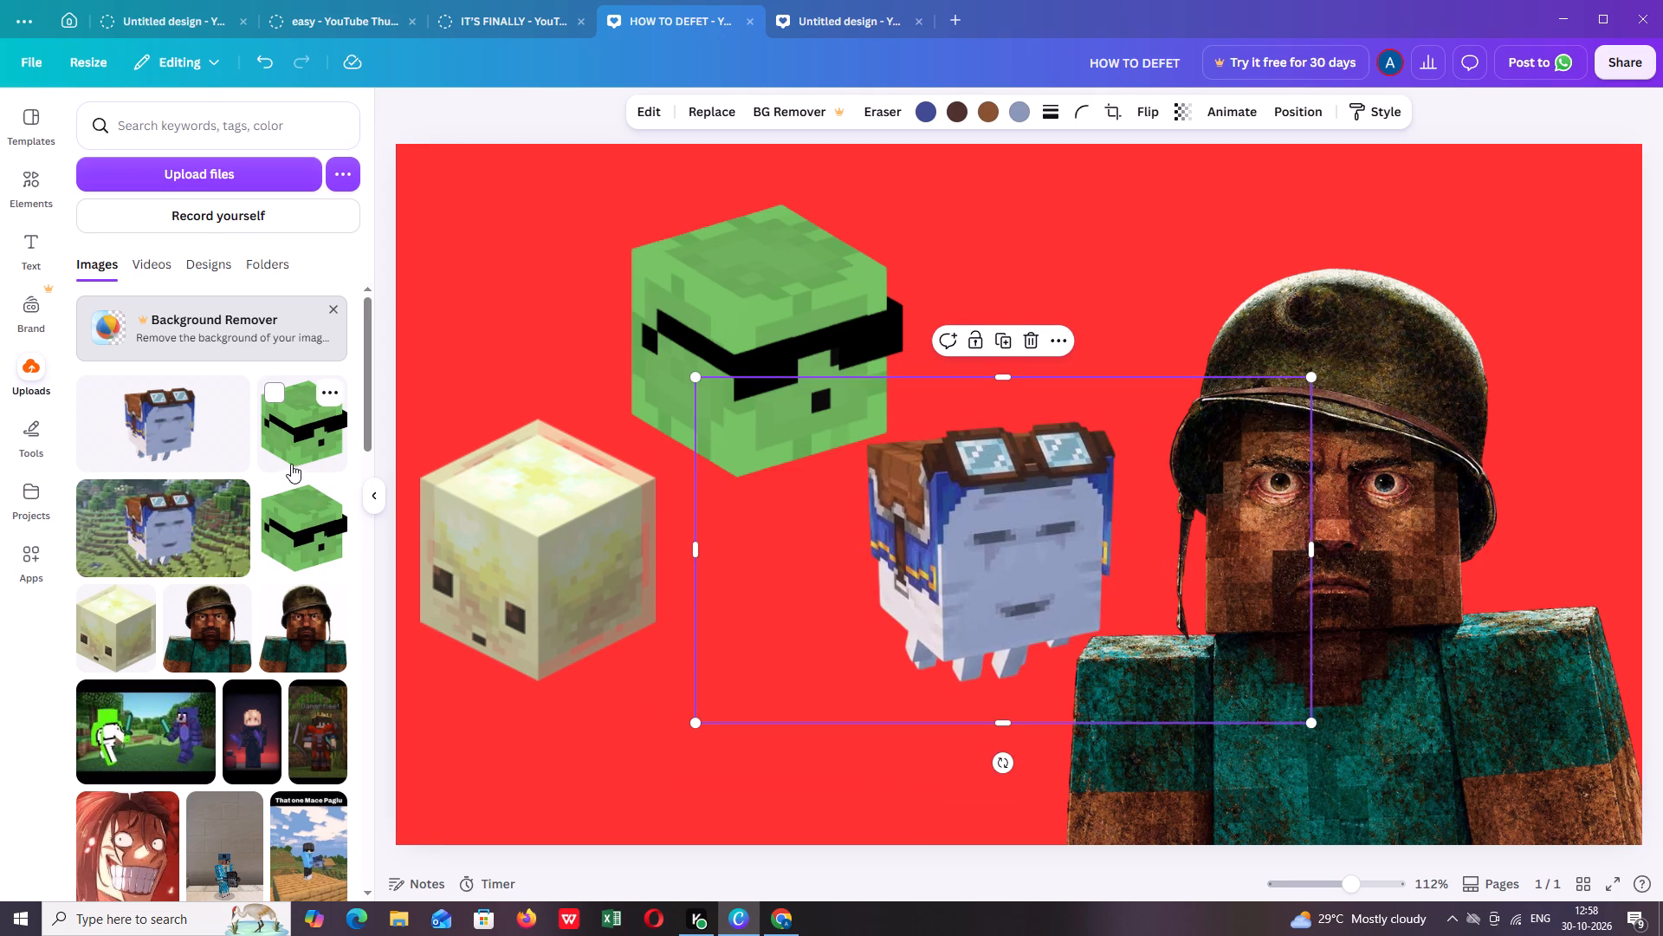
click(1147, 250)
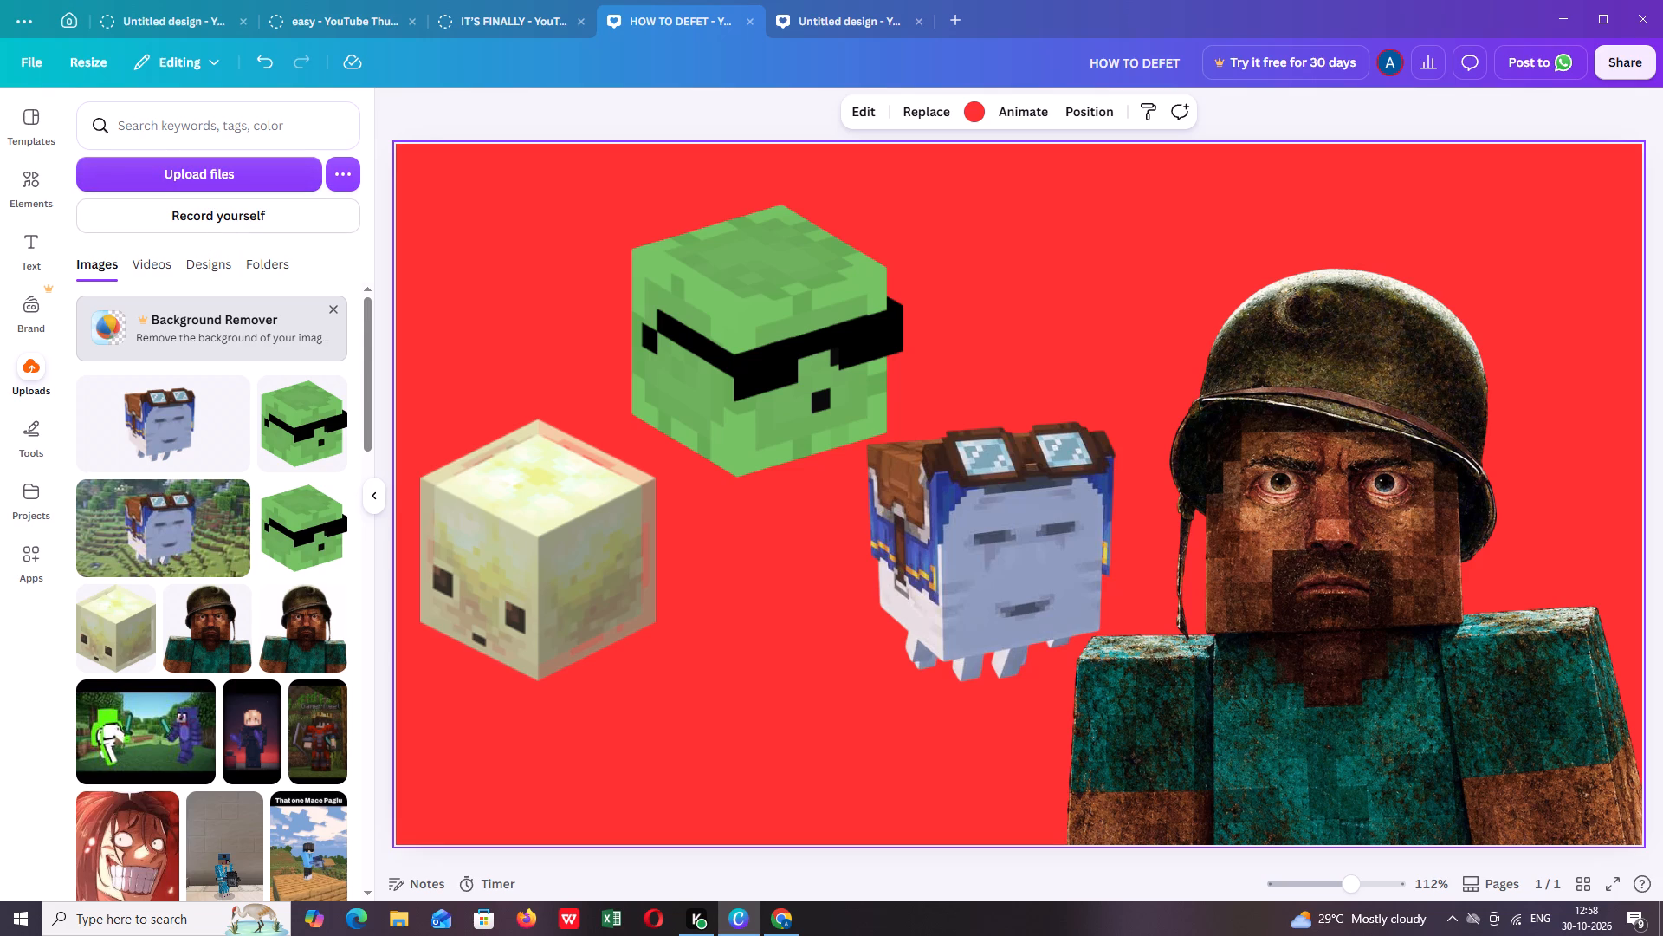
Add the recently used "Title HEADING" font combination and place it over the lower part of the page, left of the soldier.
click(24, 249)
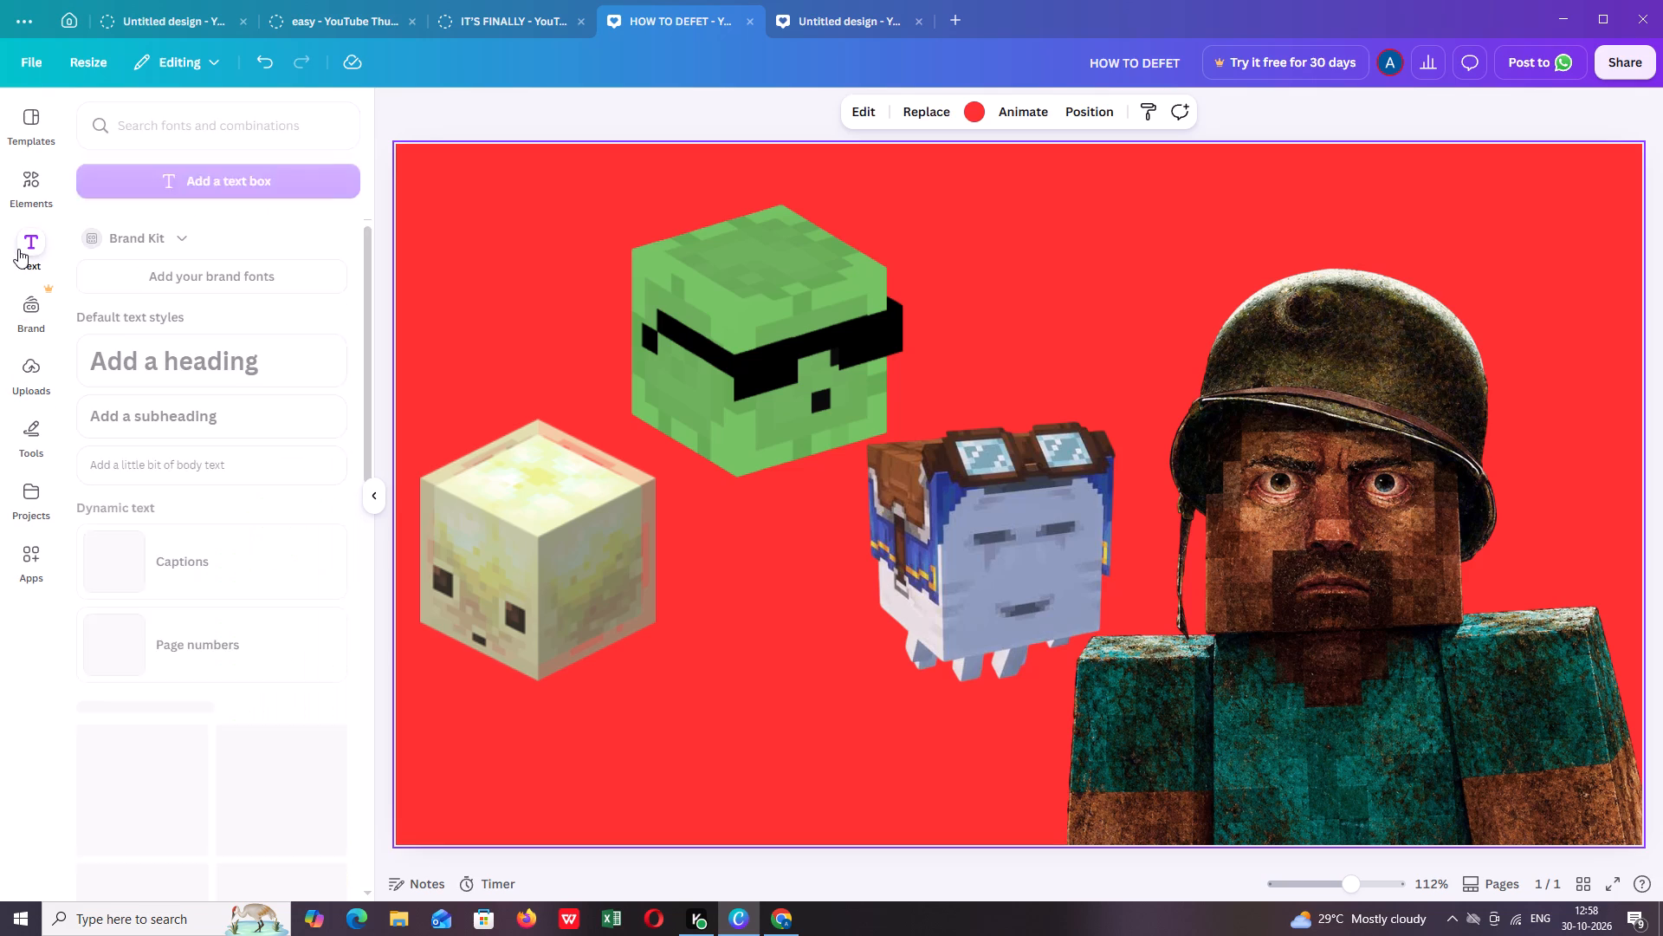
scroll(219, 595, down, 4)
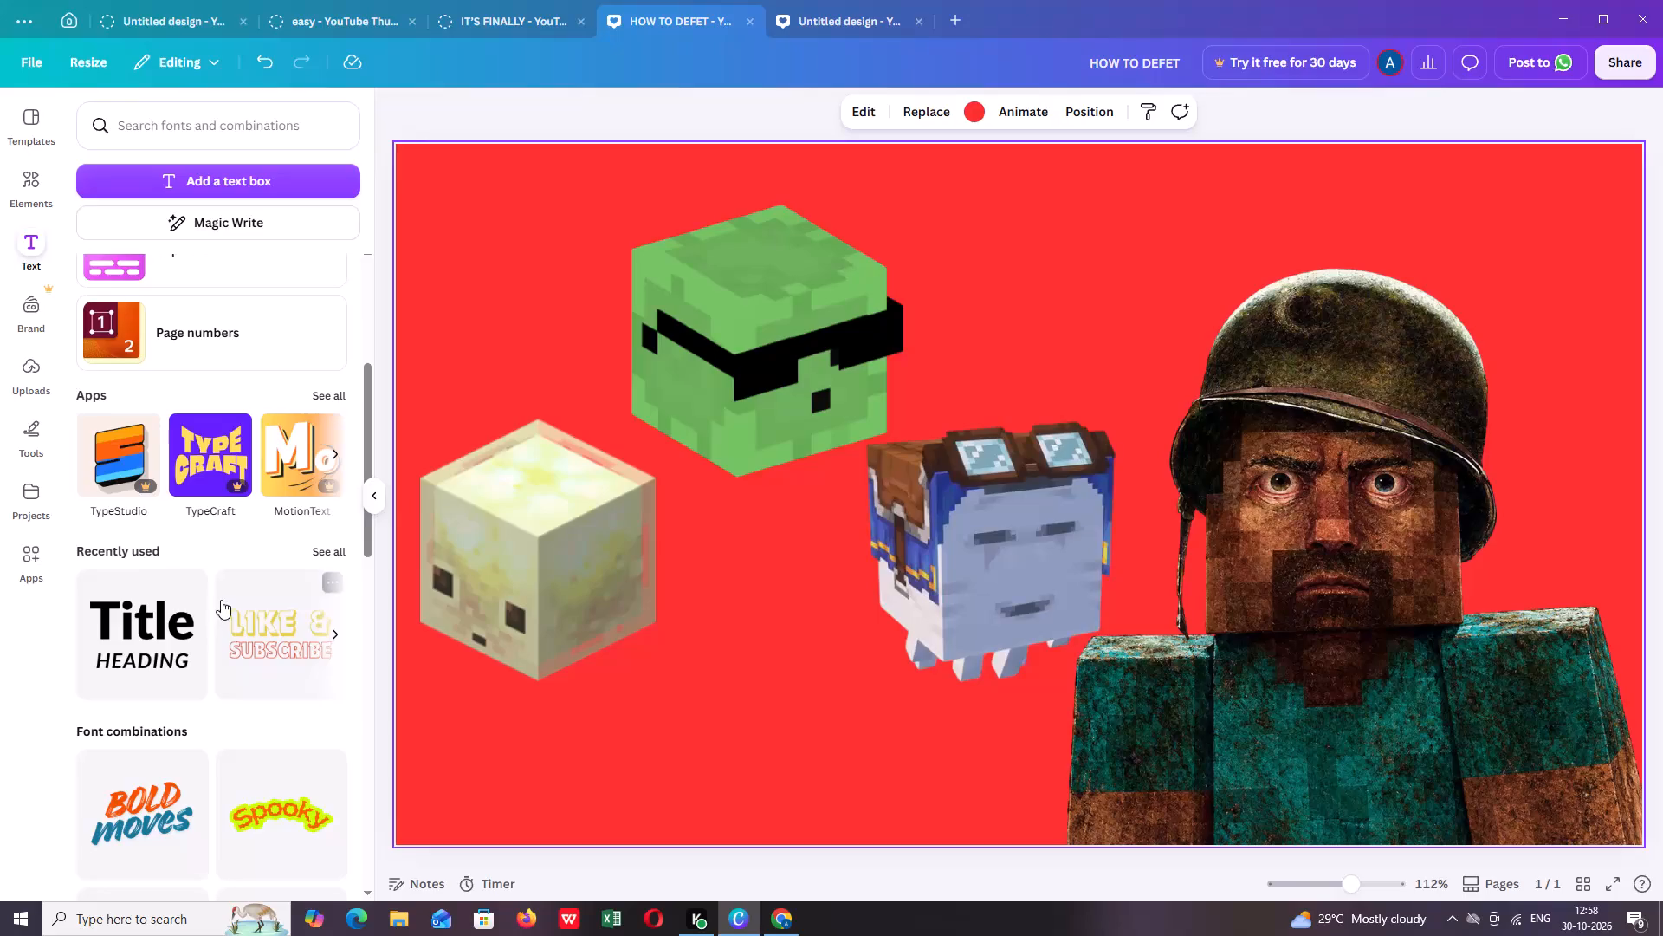
click(191, 610)
drag(1084, 523, 985, 582)
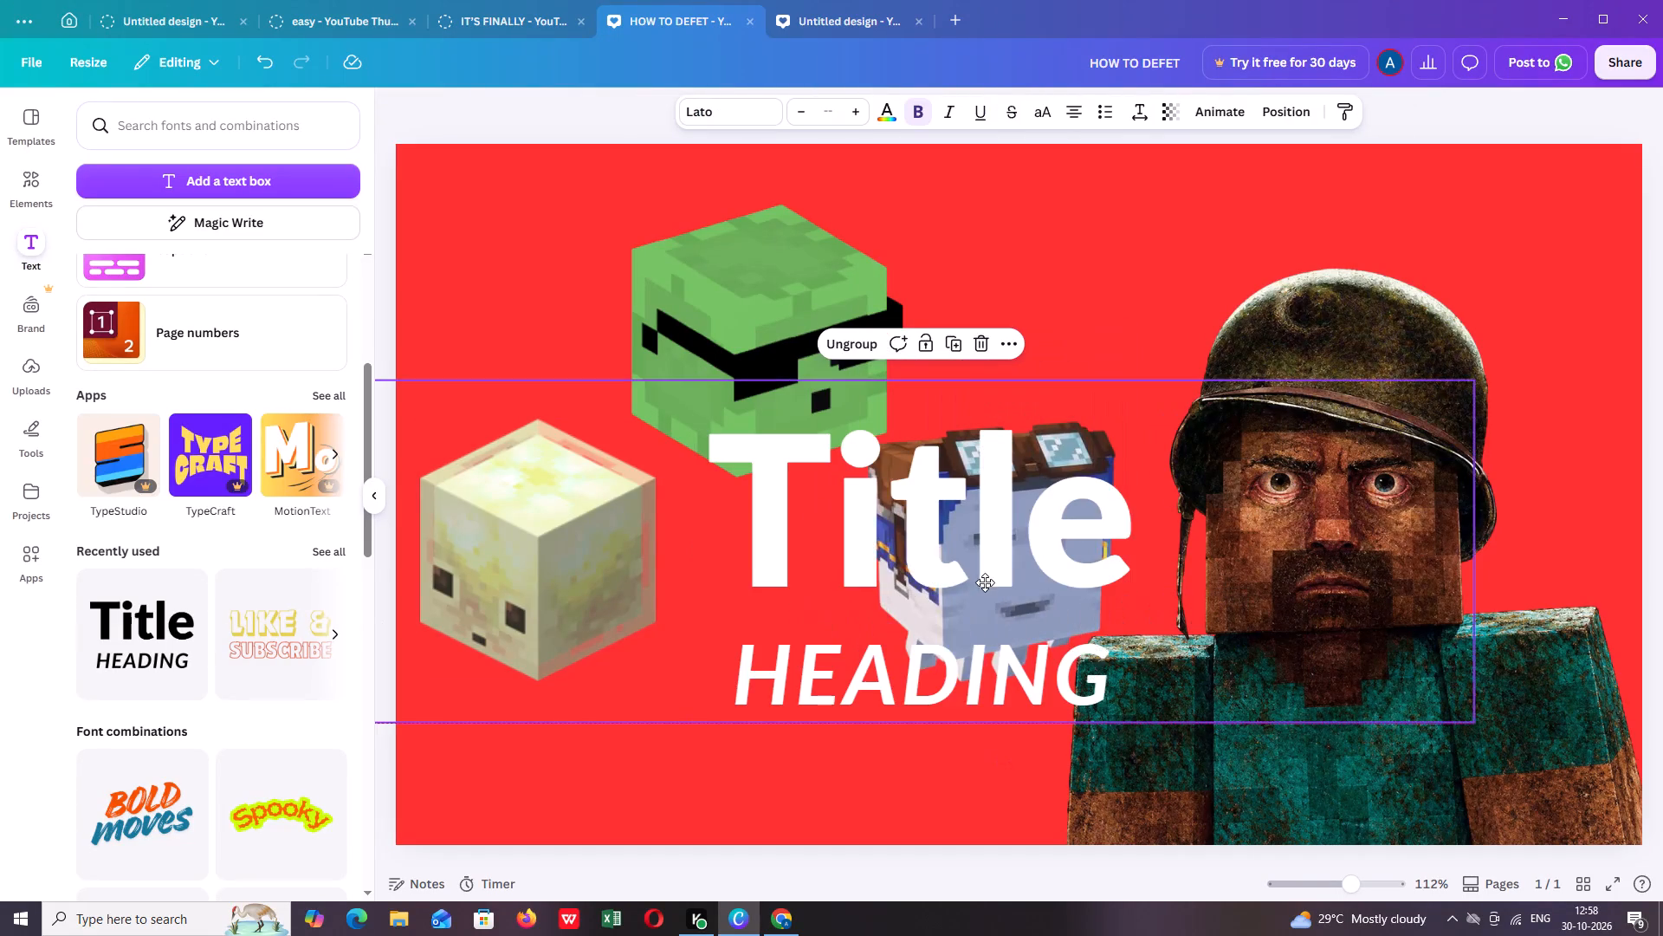
drag(985, 582, 845, 646)
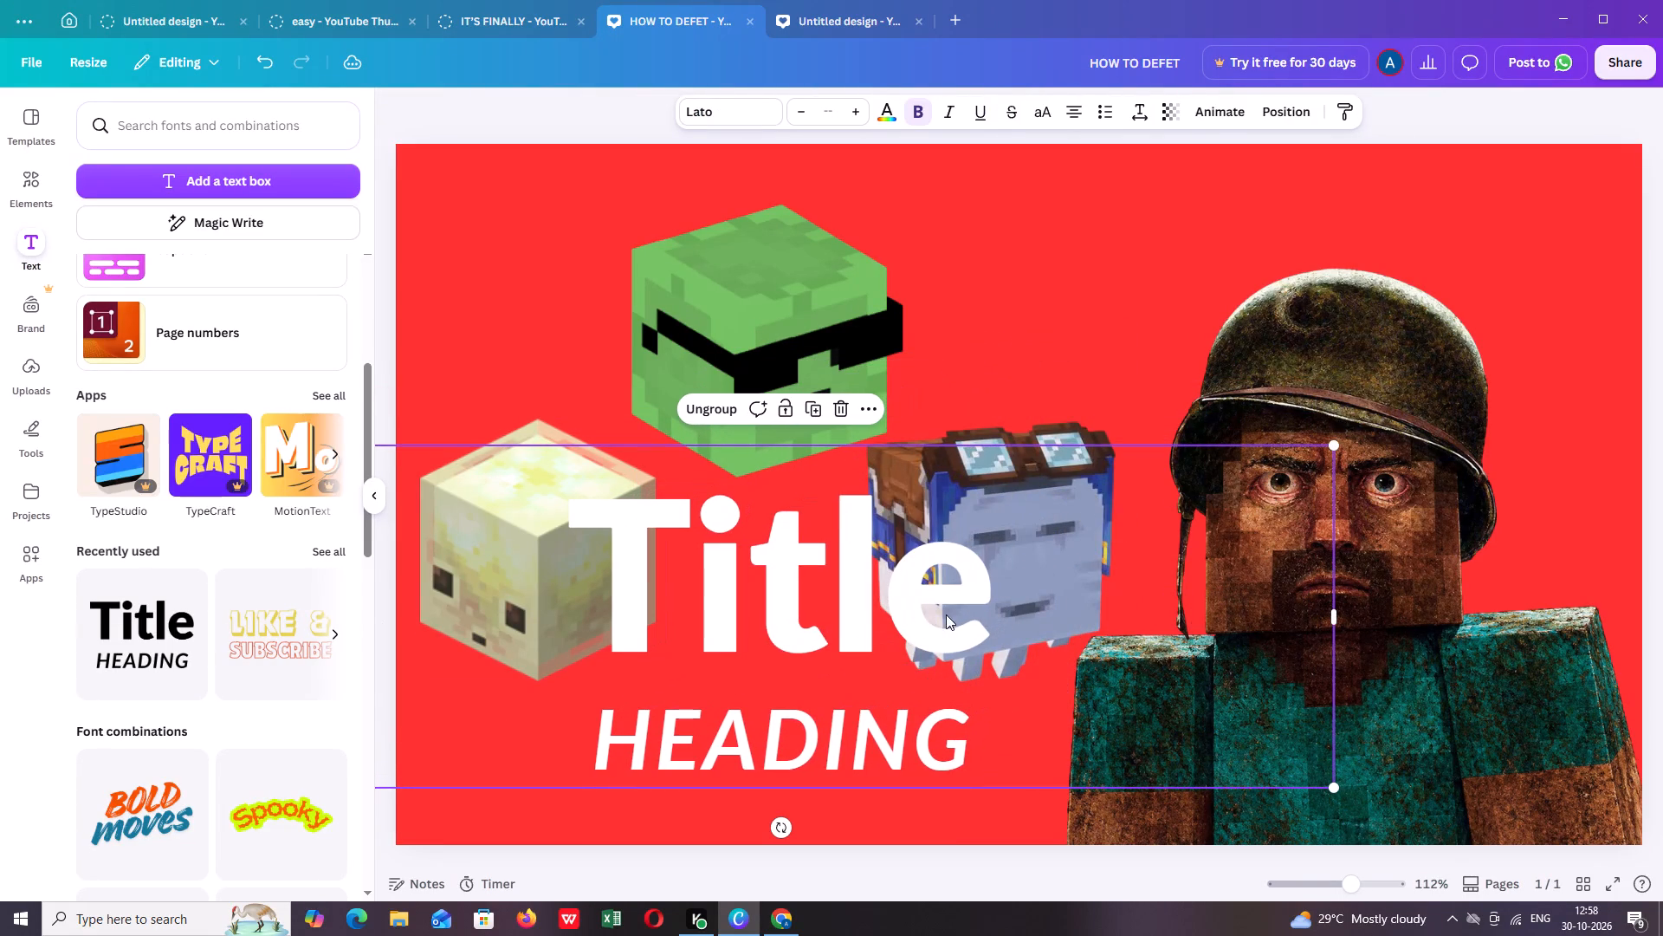
Clear the placeholder word "Title" from the upper line of the text group.
click(946, 614)
double_click(895, 609)
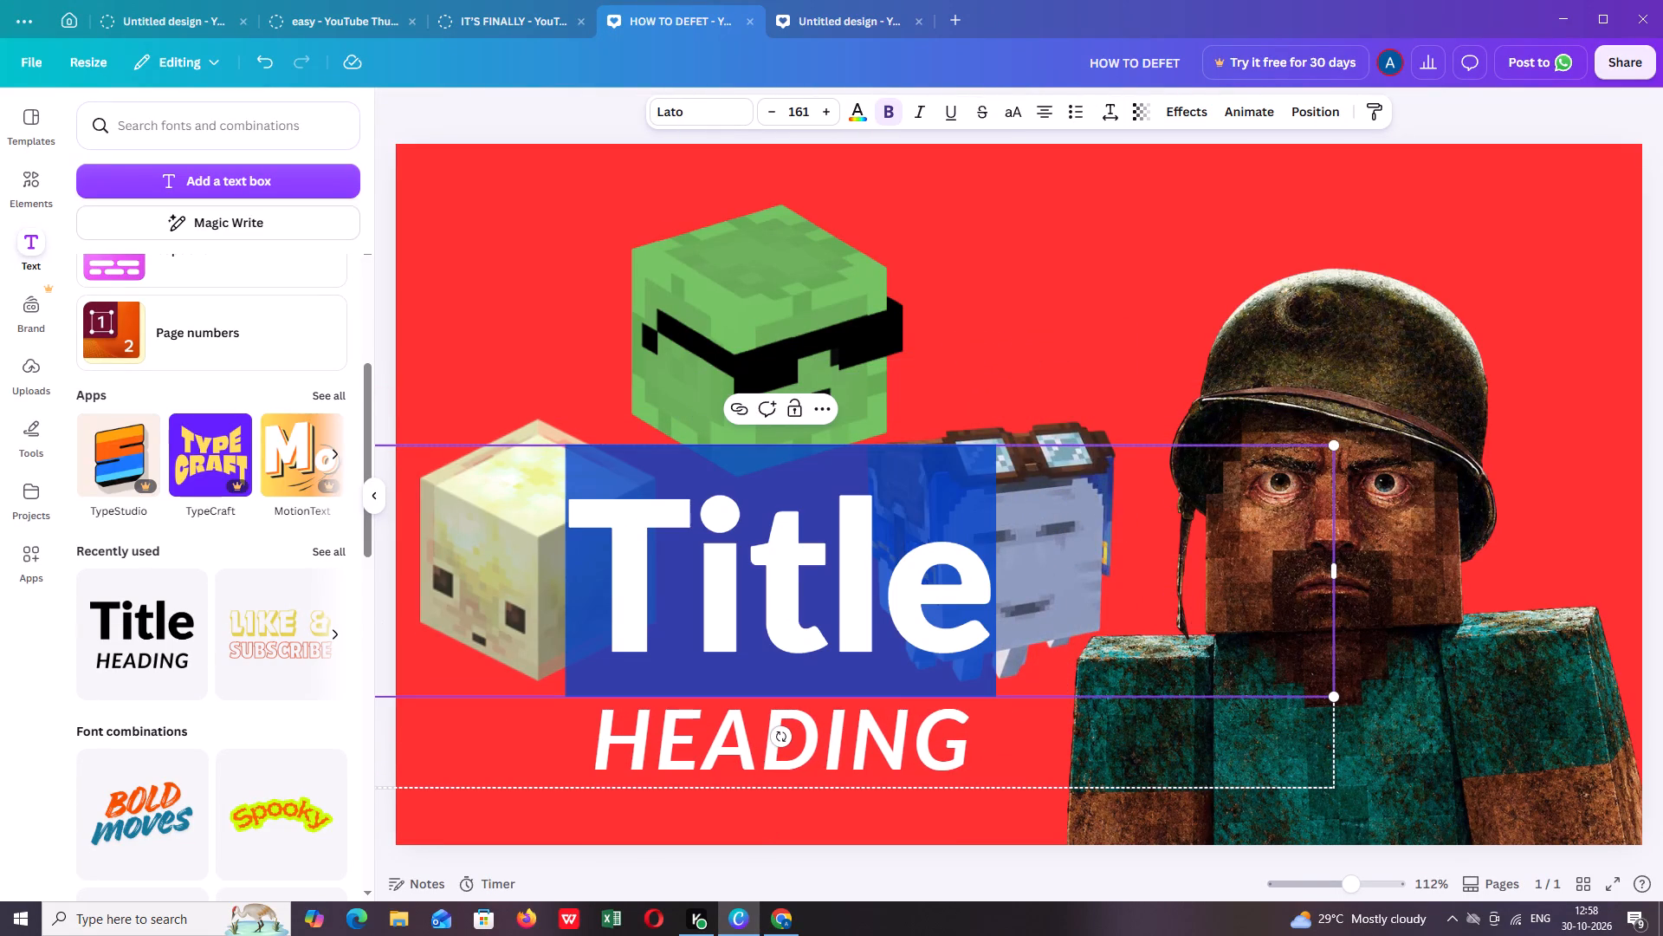
click(850, 107)
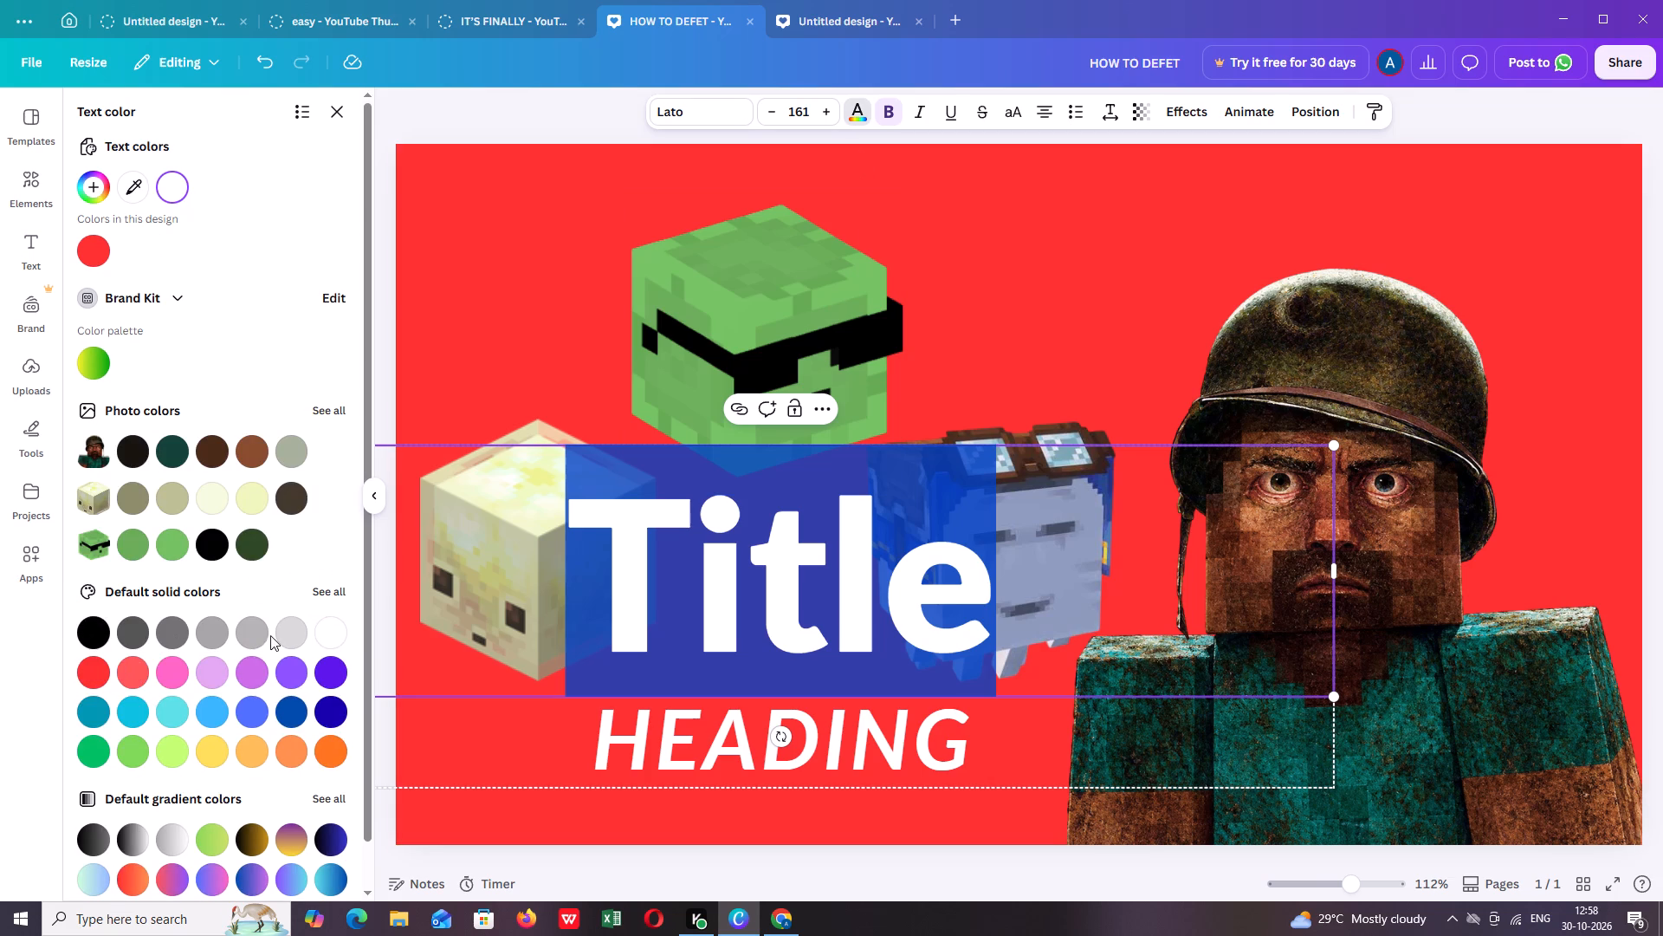
click(934, 528)
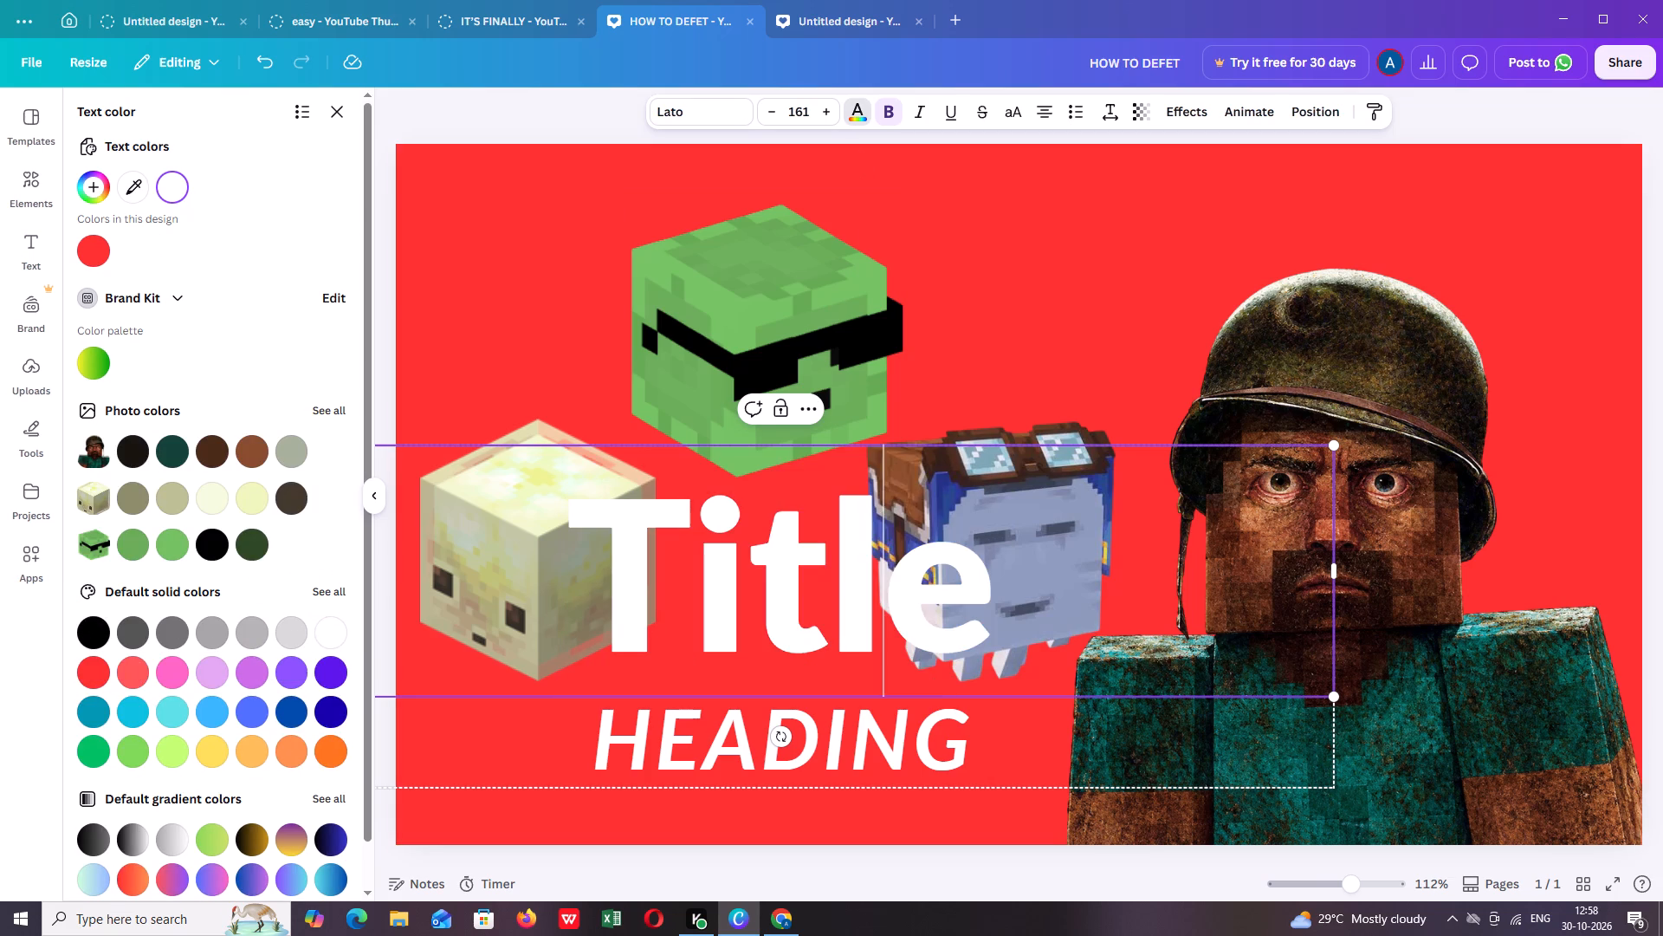
click(1013, 580)
key(BackSpace)
key(BackSpace)
key(BackSpace)
key(BackSpace)
key(BackSpace)
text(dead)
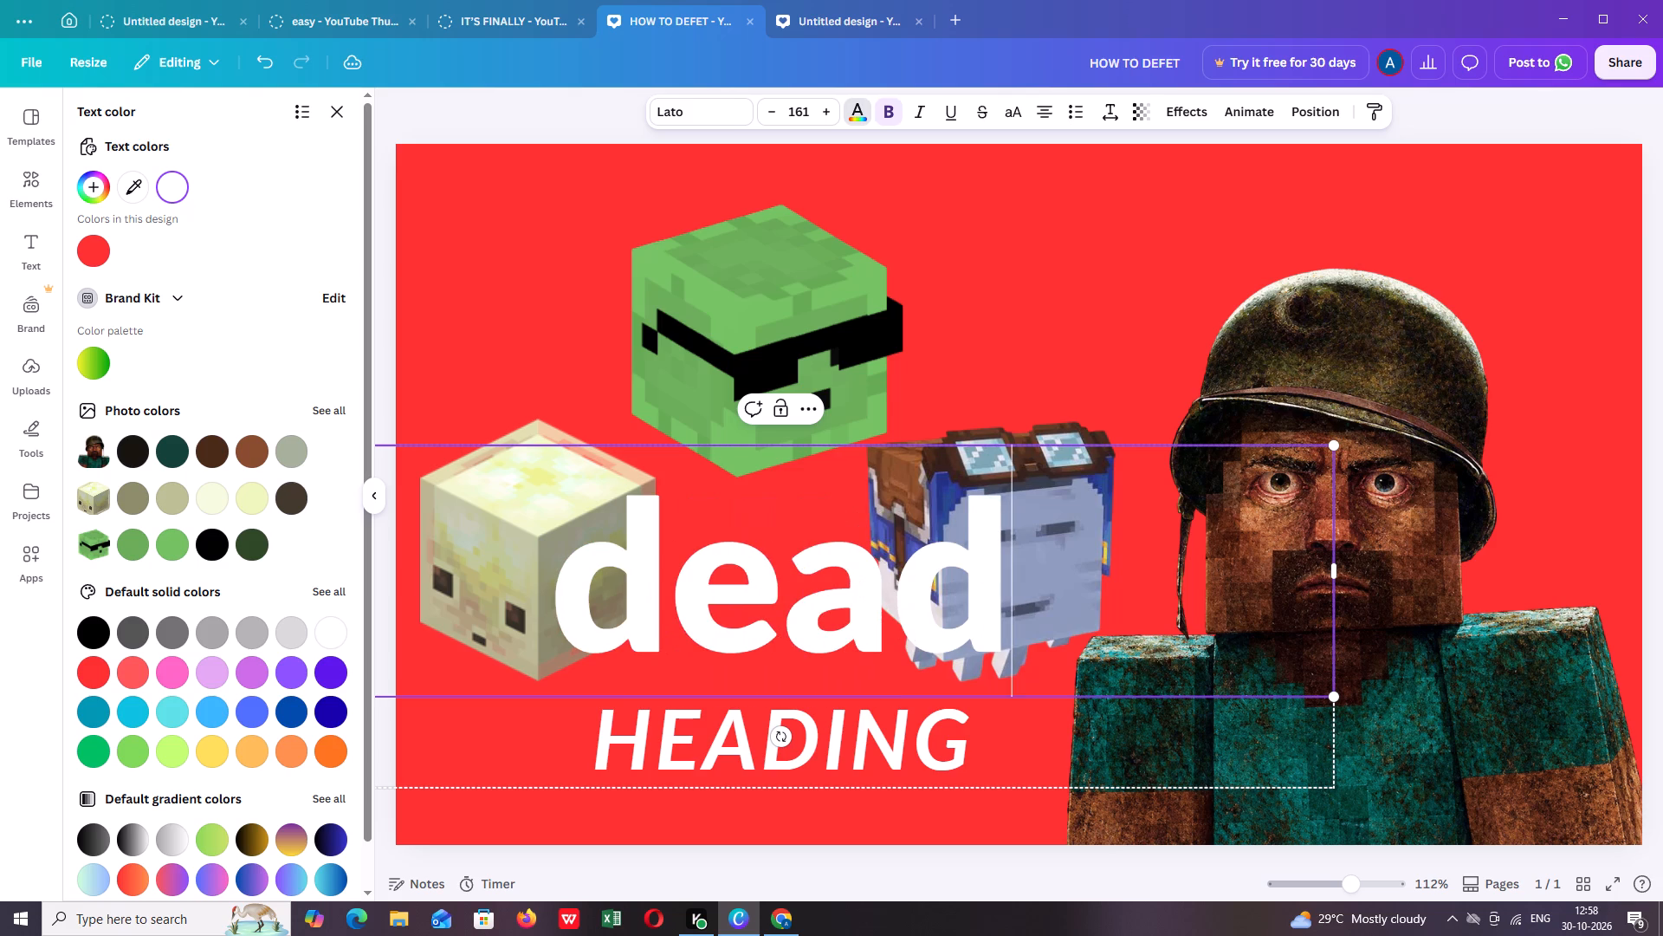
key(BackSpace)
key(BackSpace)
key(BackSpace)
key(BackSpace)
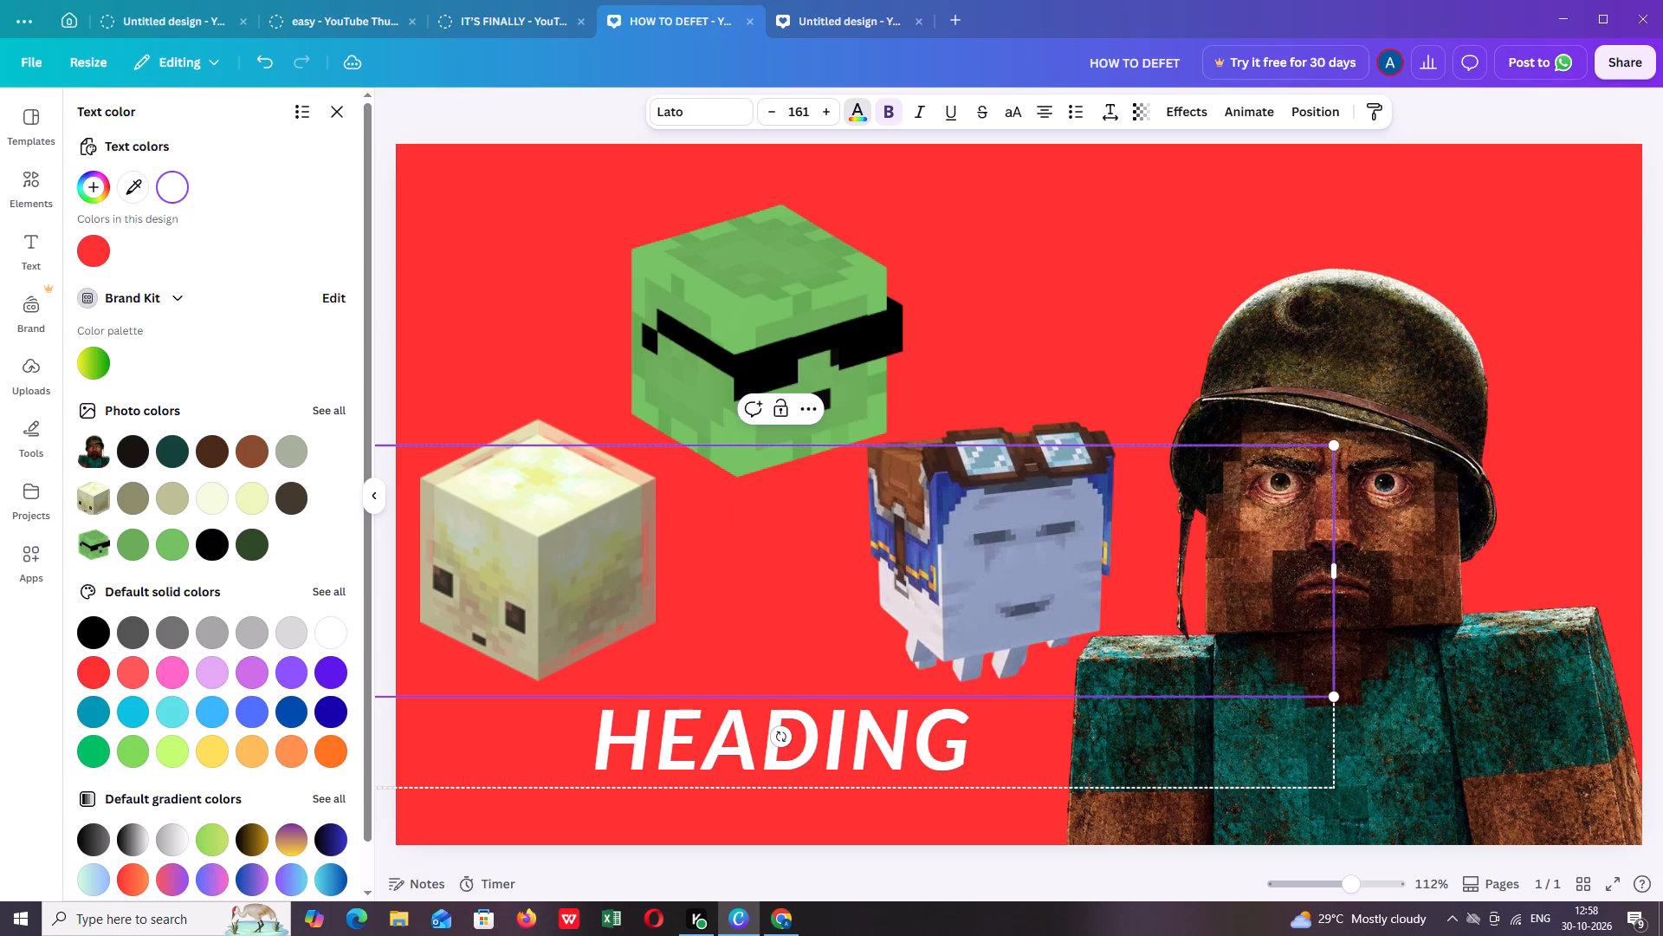
Enter "DEADLYEST" in capitals as the text of the upper title line.
text(DEAD)
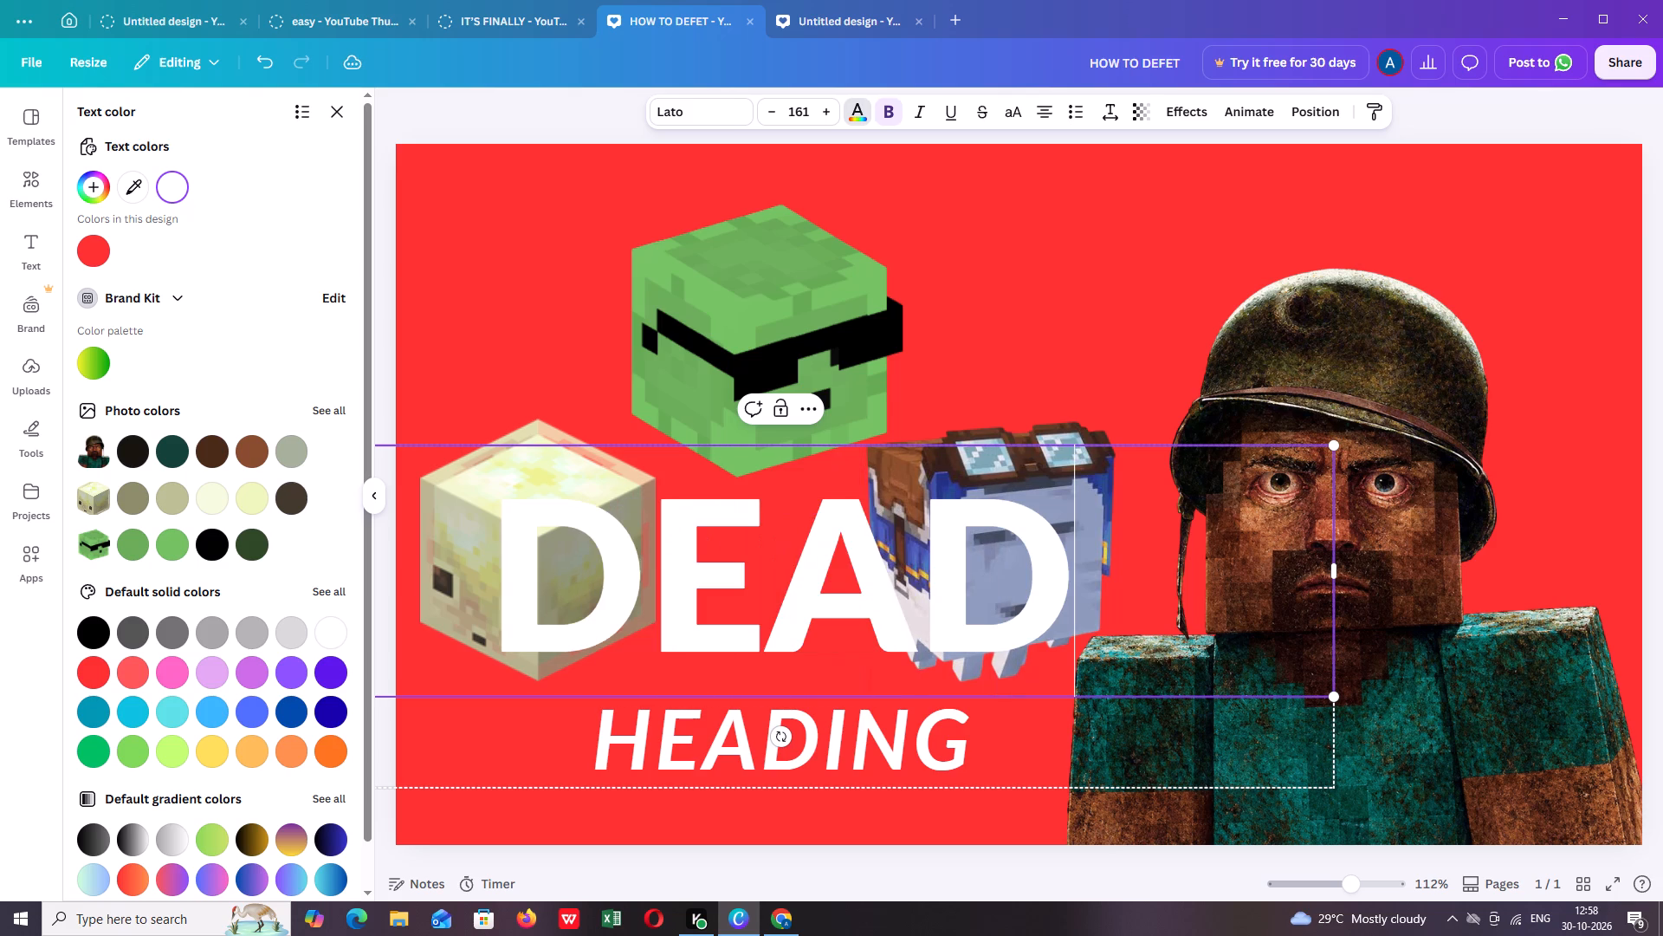
text(LY)
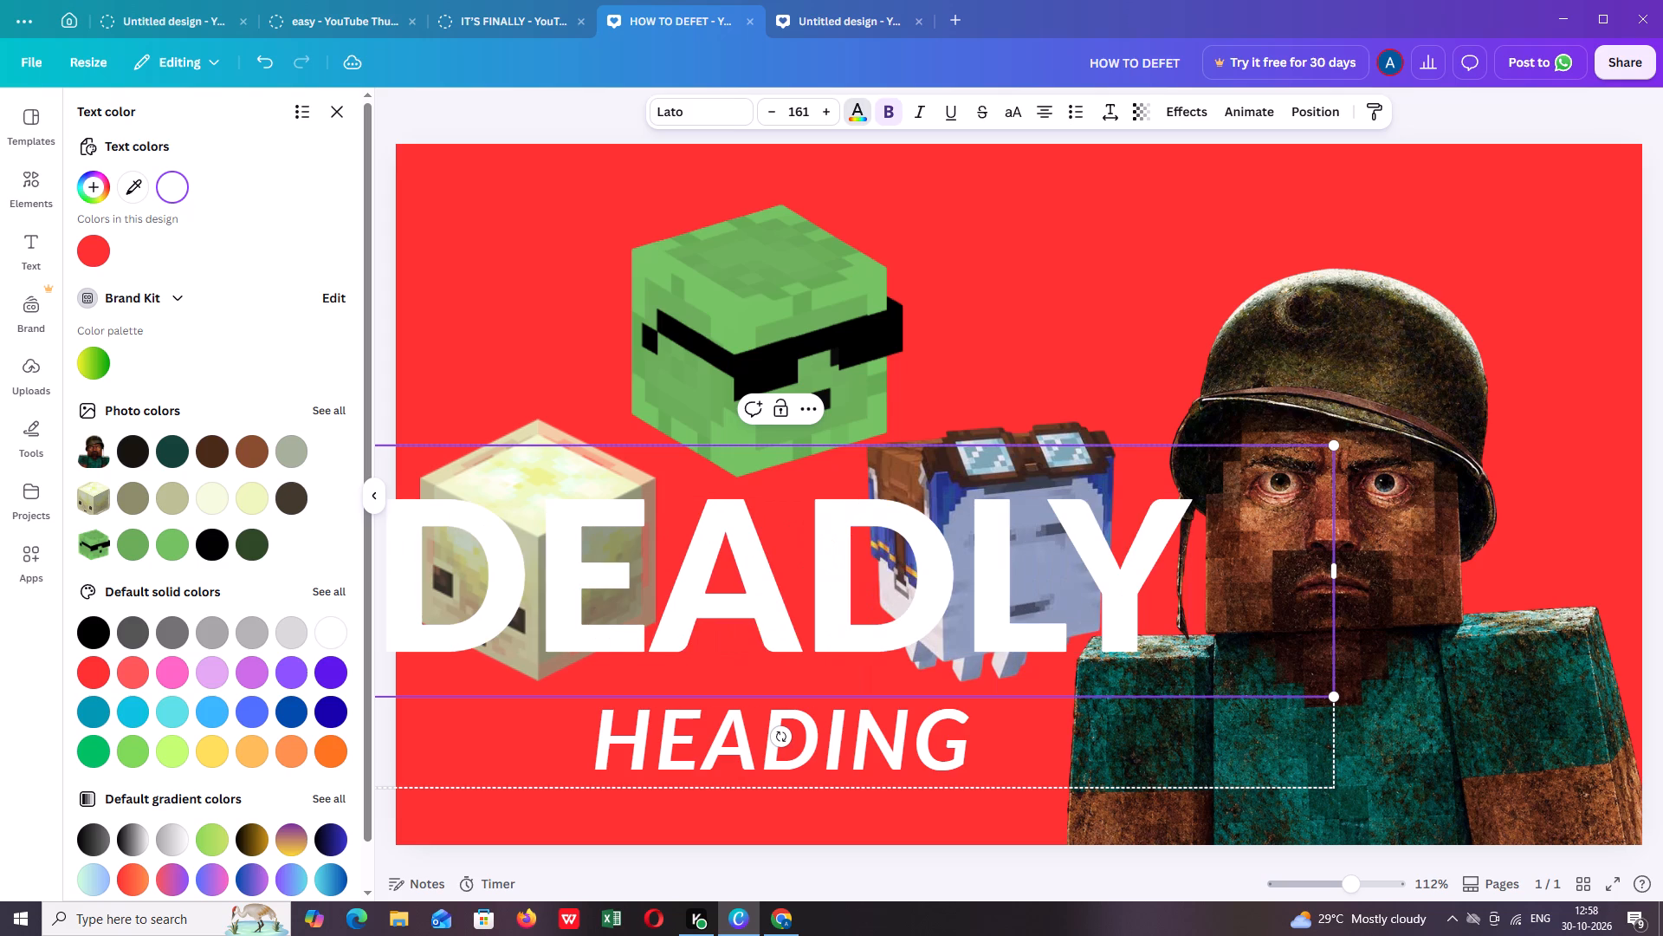
text(EST)
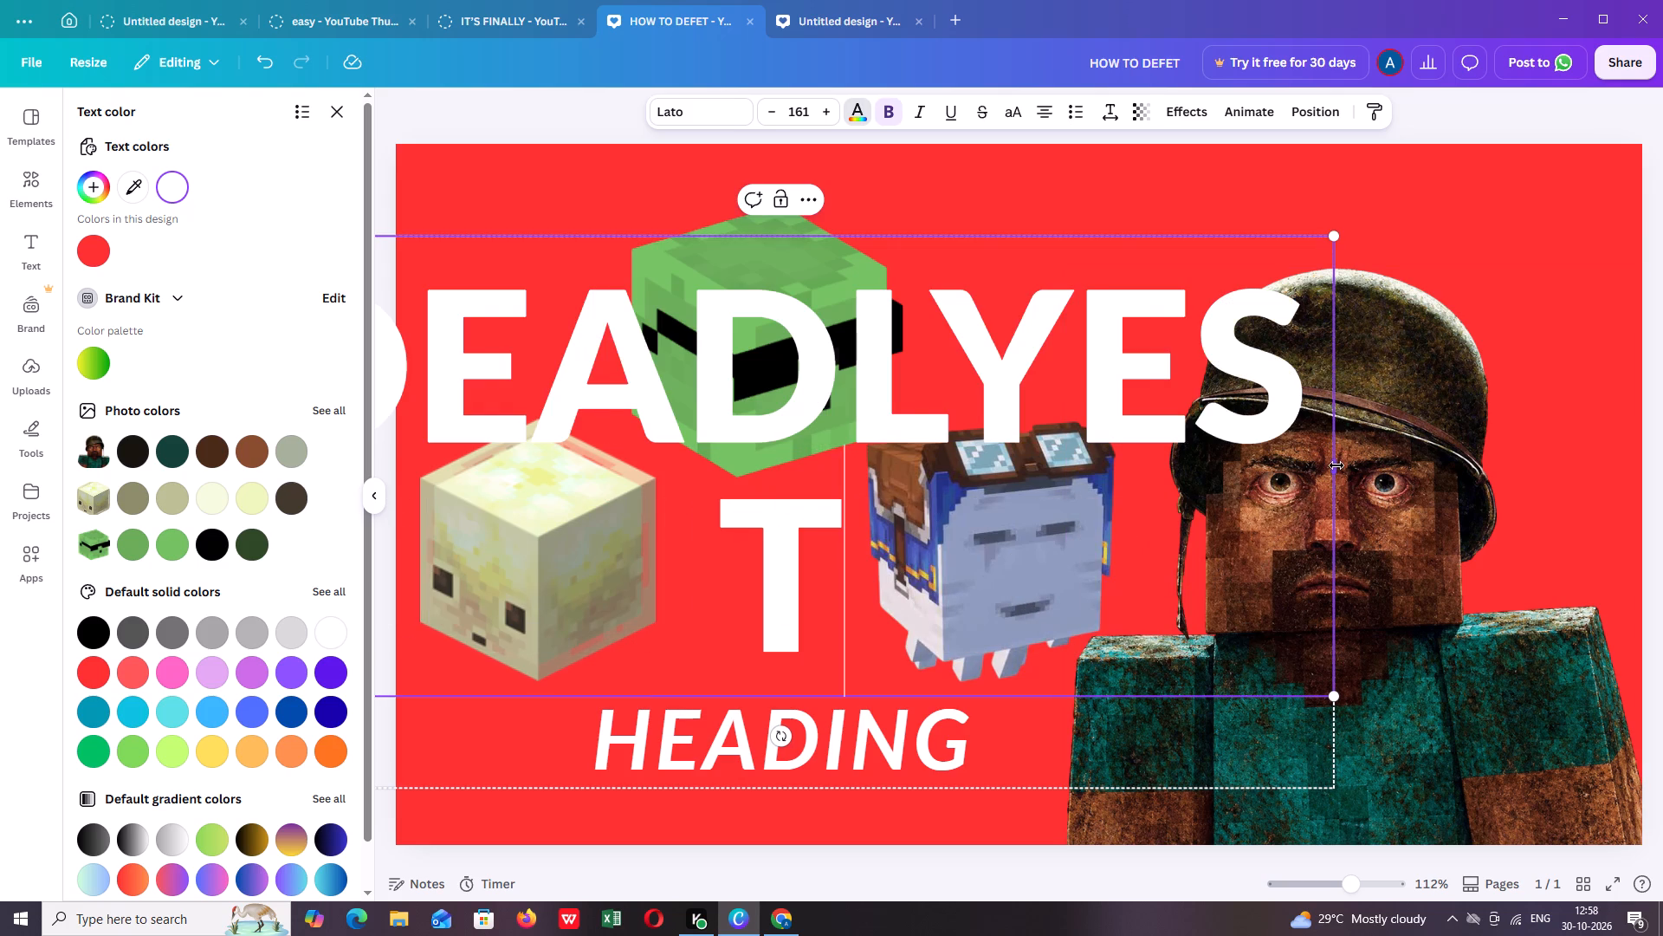
Widen the DEADLYEST text box so the word fits on one line, and shrink its text to about size 108.
drag(1336, 465, 1464, 459)
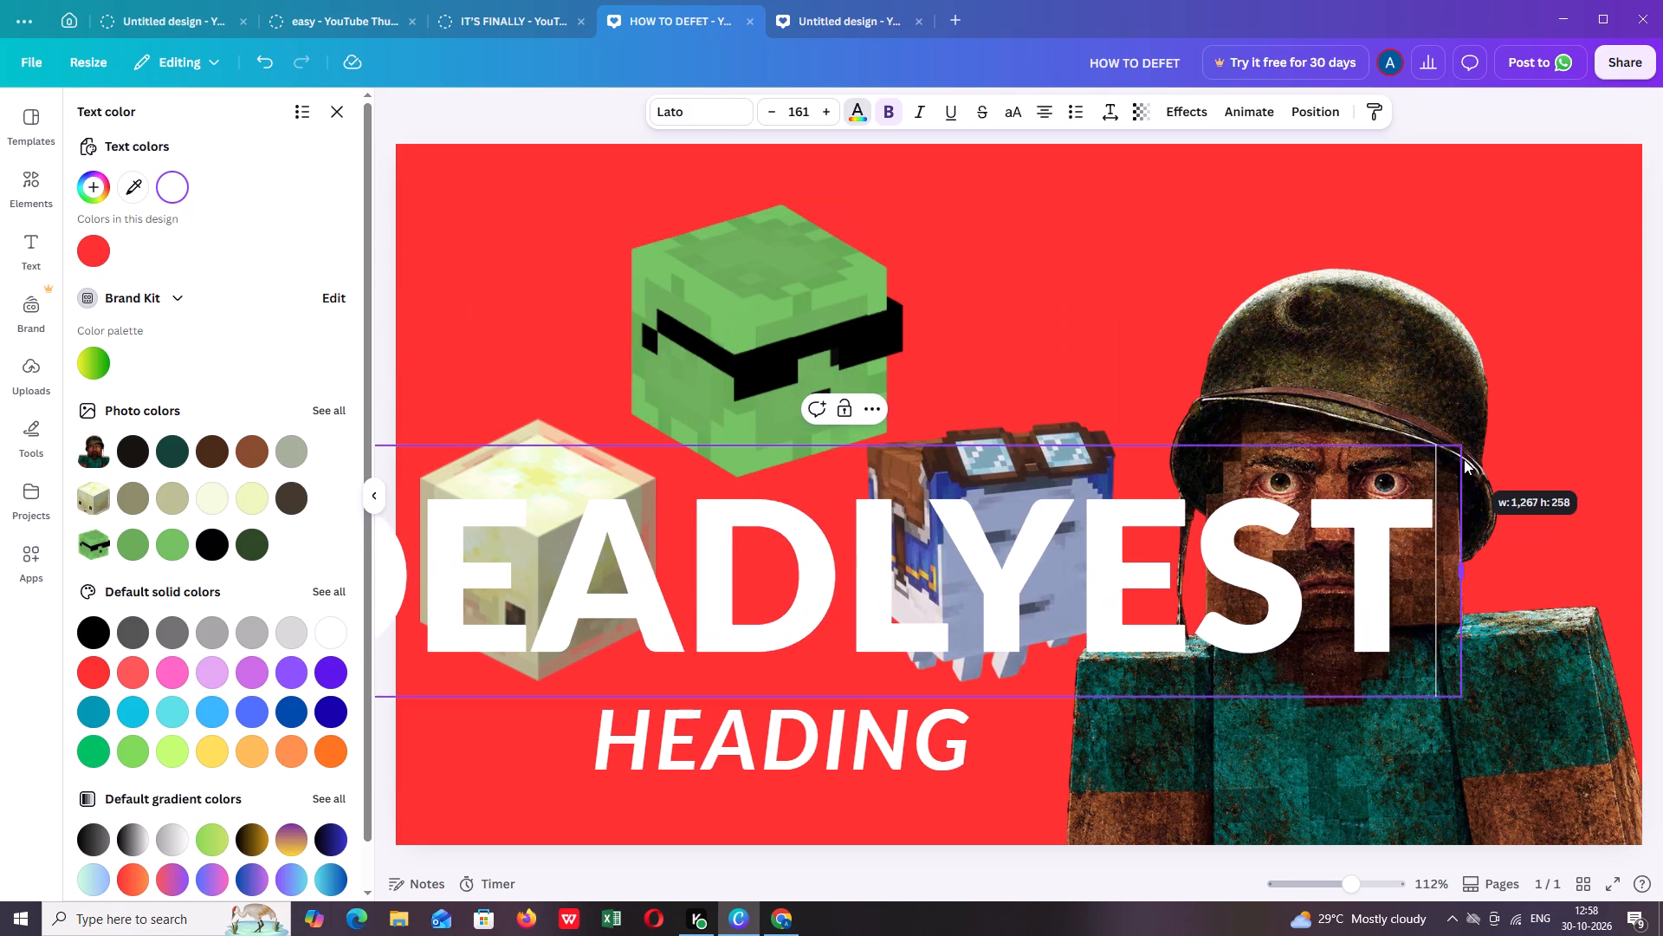
drag(1464, 459, 1625, 458)
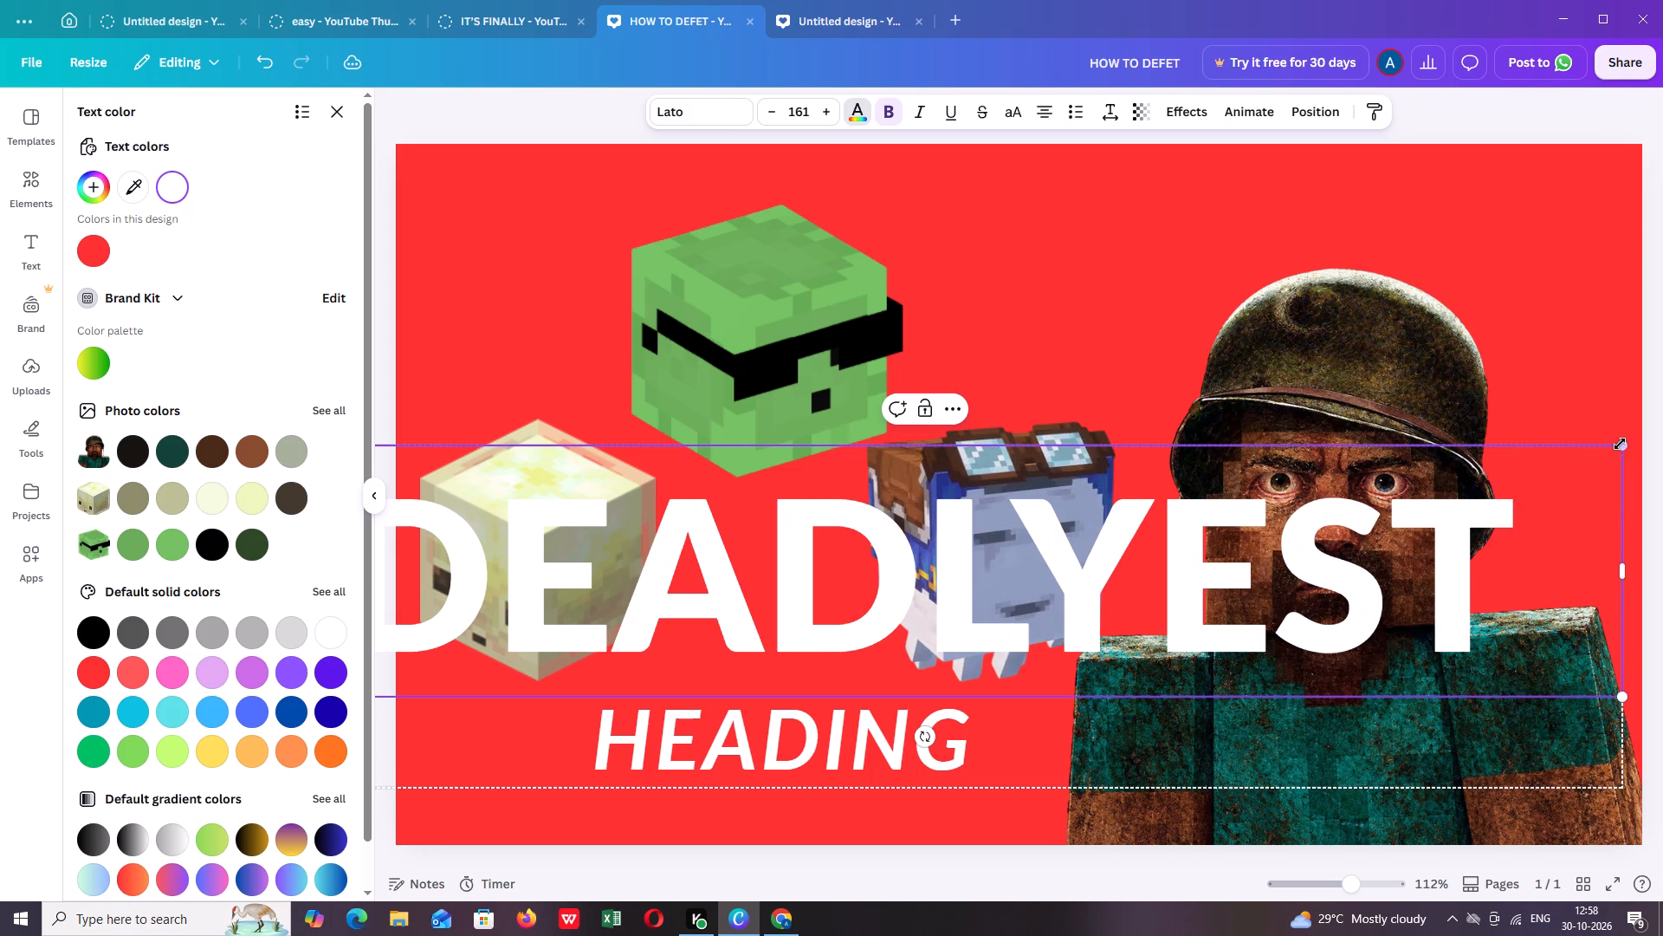
drag(1620, 444, 1163, 560)
drag(772, 612, 784, 613)
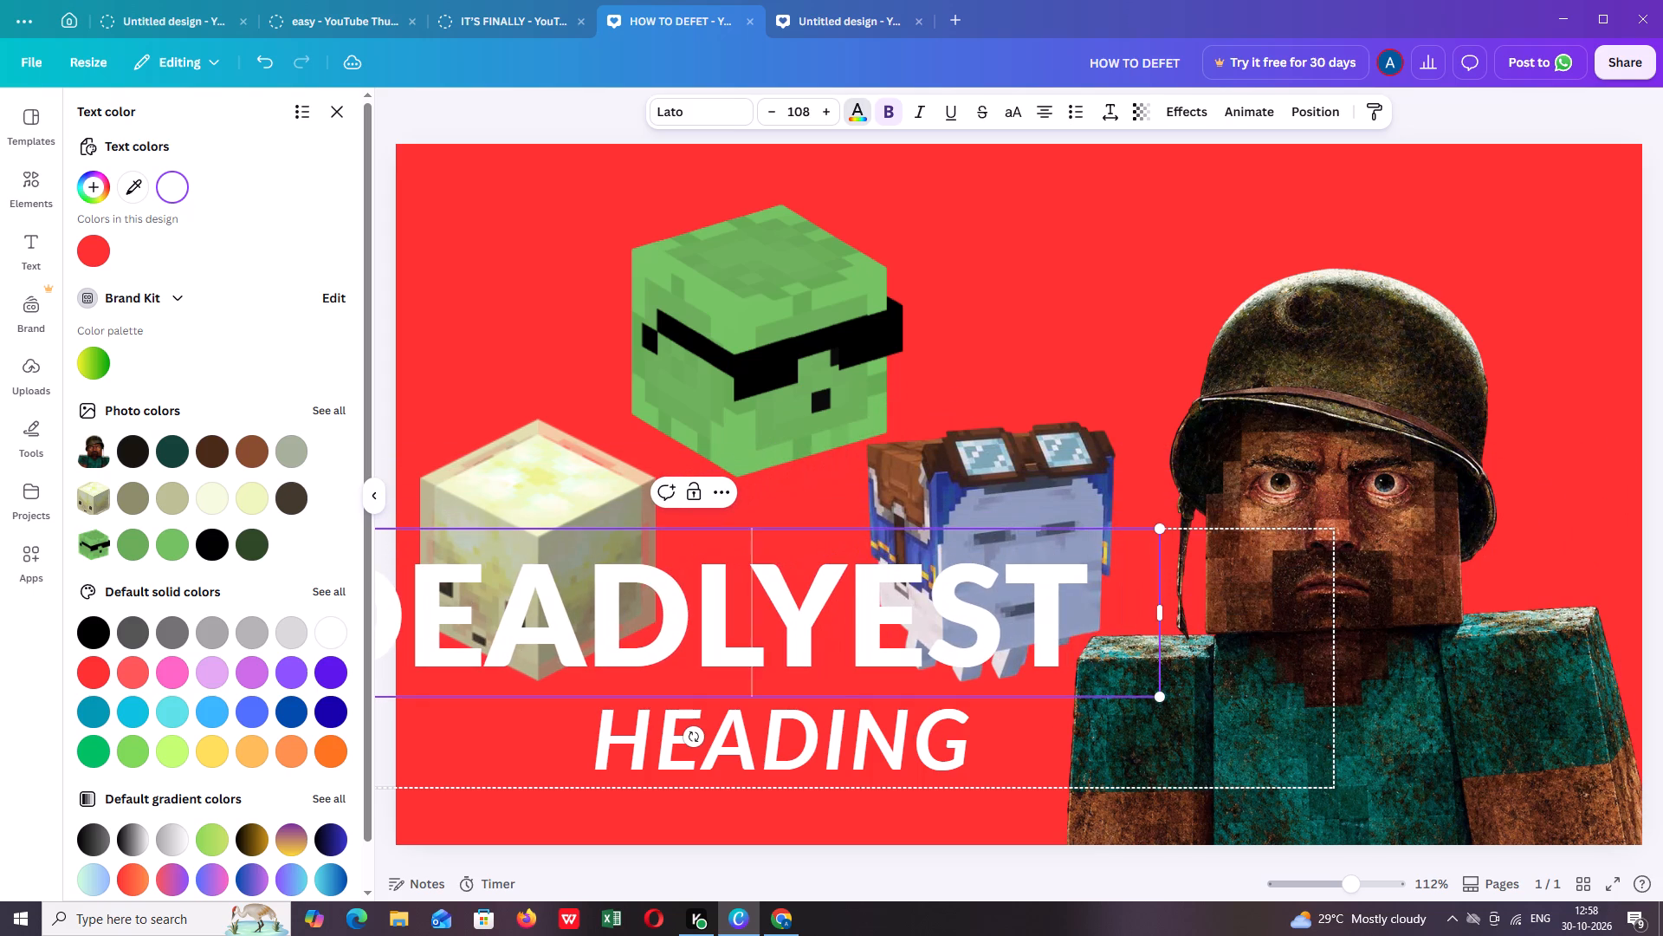
drag(784, 613, 869, 622)
Shrink DEADLYEST to about size 60 and stack it just above the HEADING line near the page's lower edge, left of the soldier.
drag(975, 766, 1155, 764)
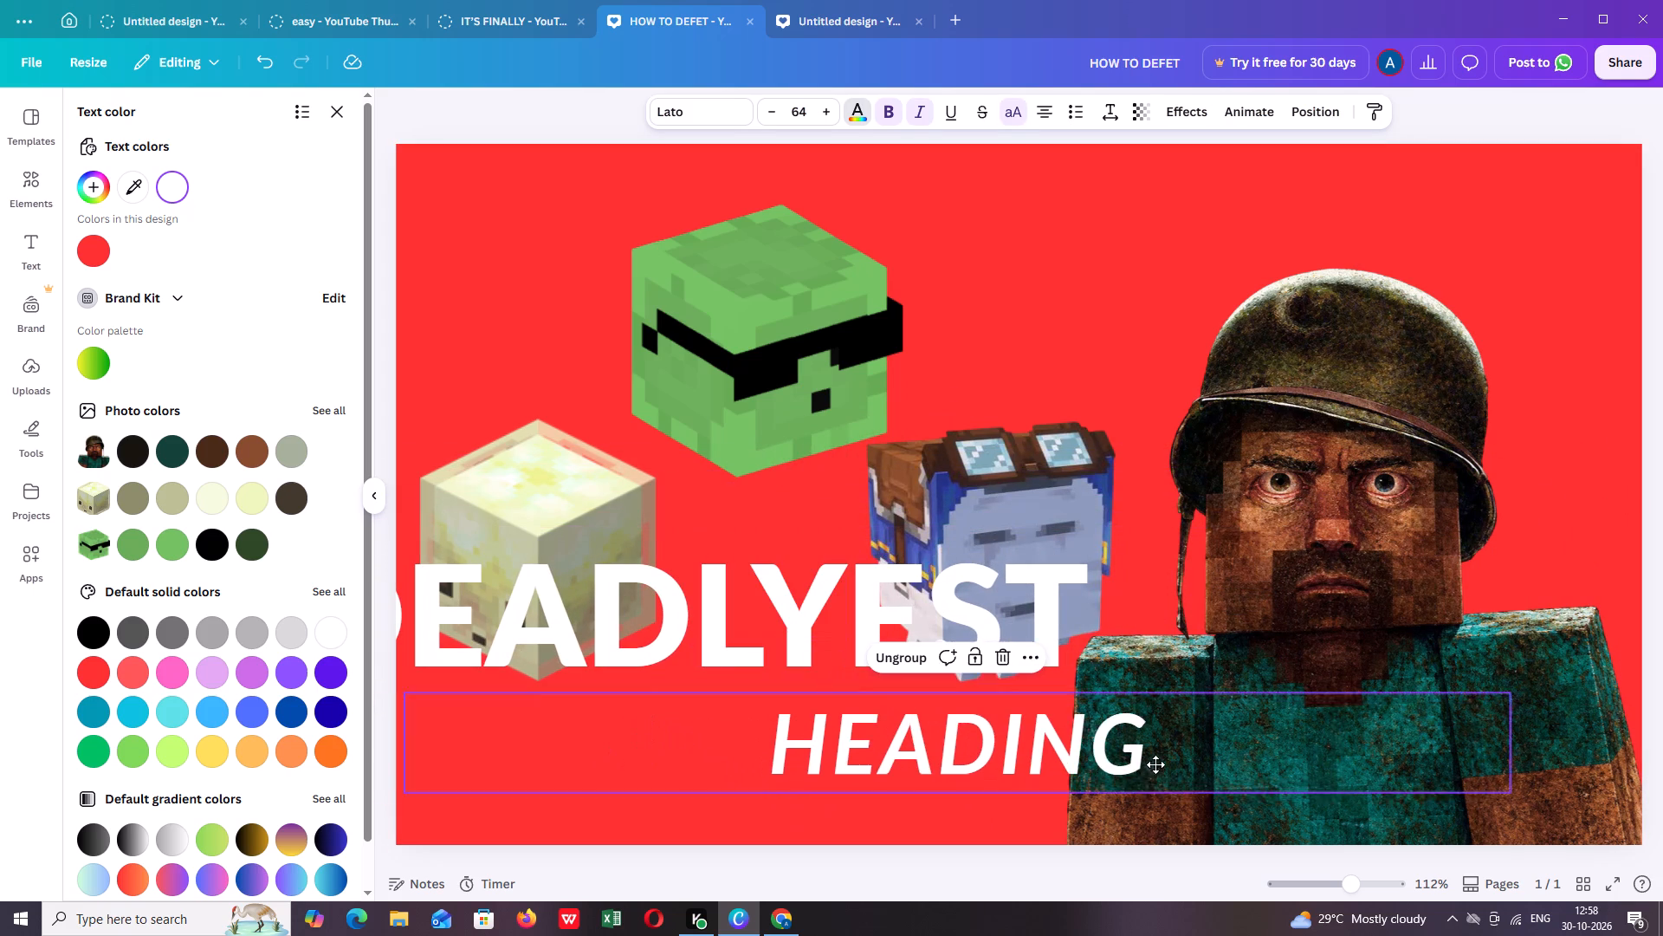
drag(1155, 764, 1124, 779)
drag(767, 665, 987, 674)
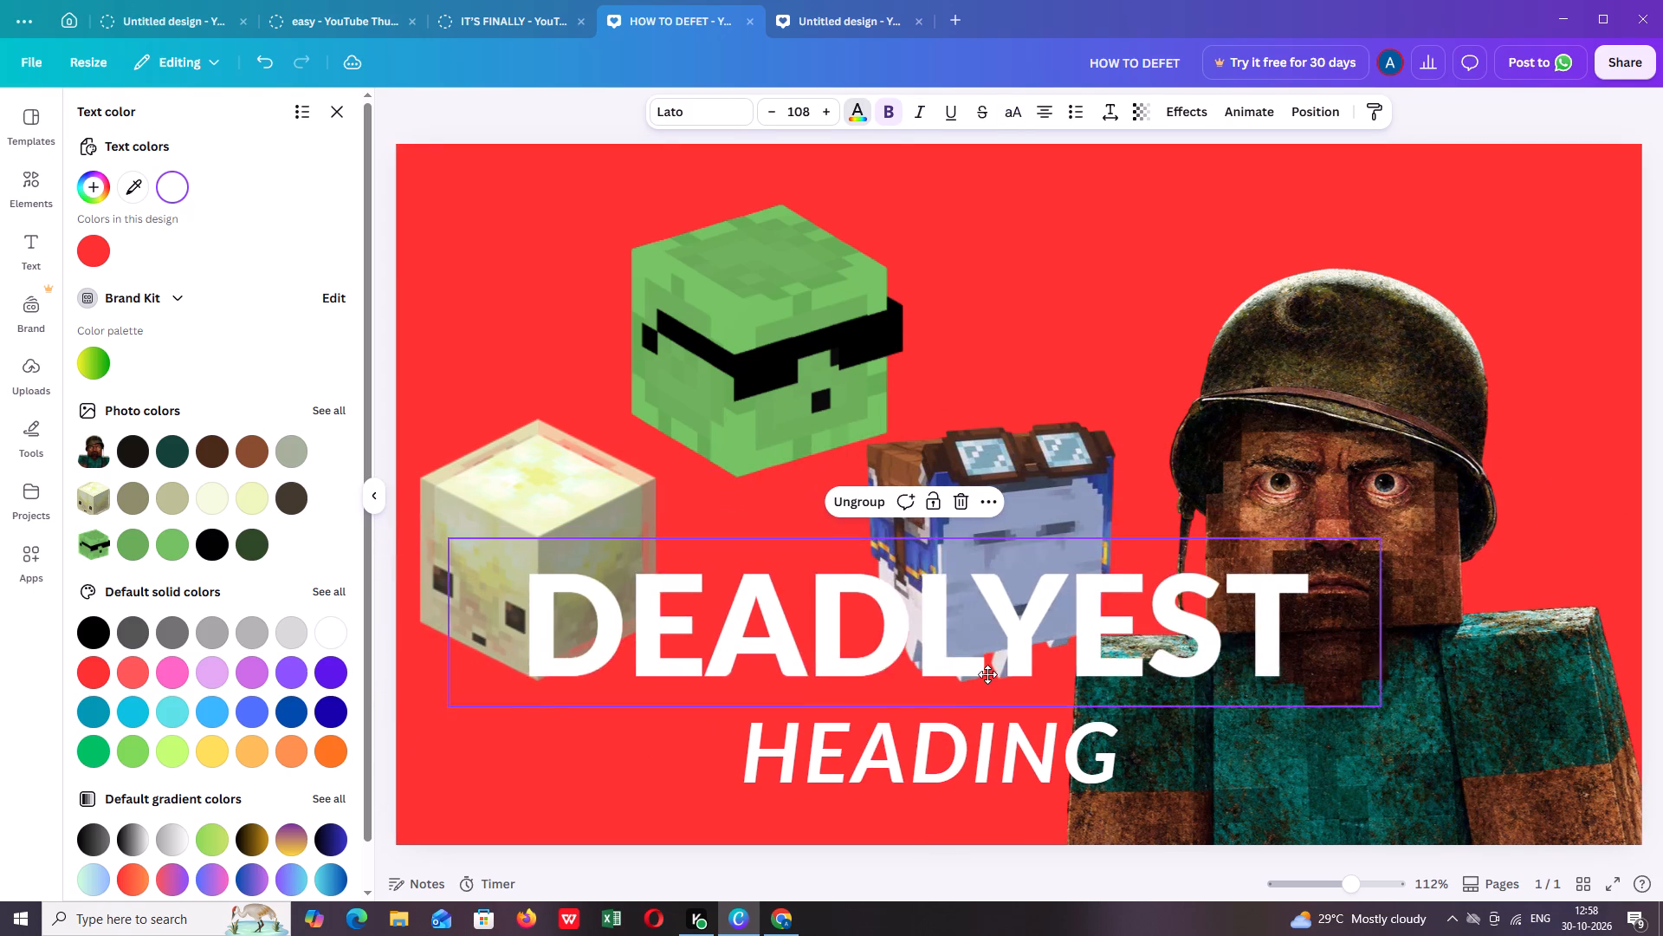
drag(987, 674, 961, 698)
drag(1358, 564, 1239, 593)
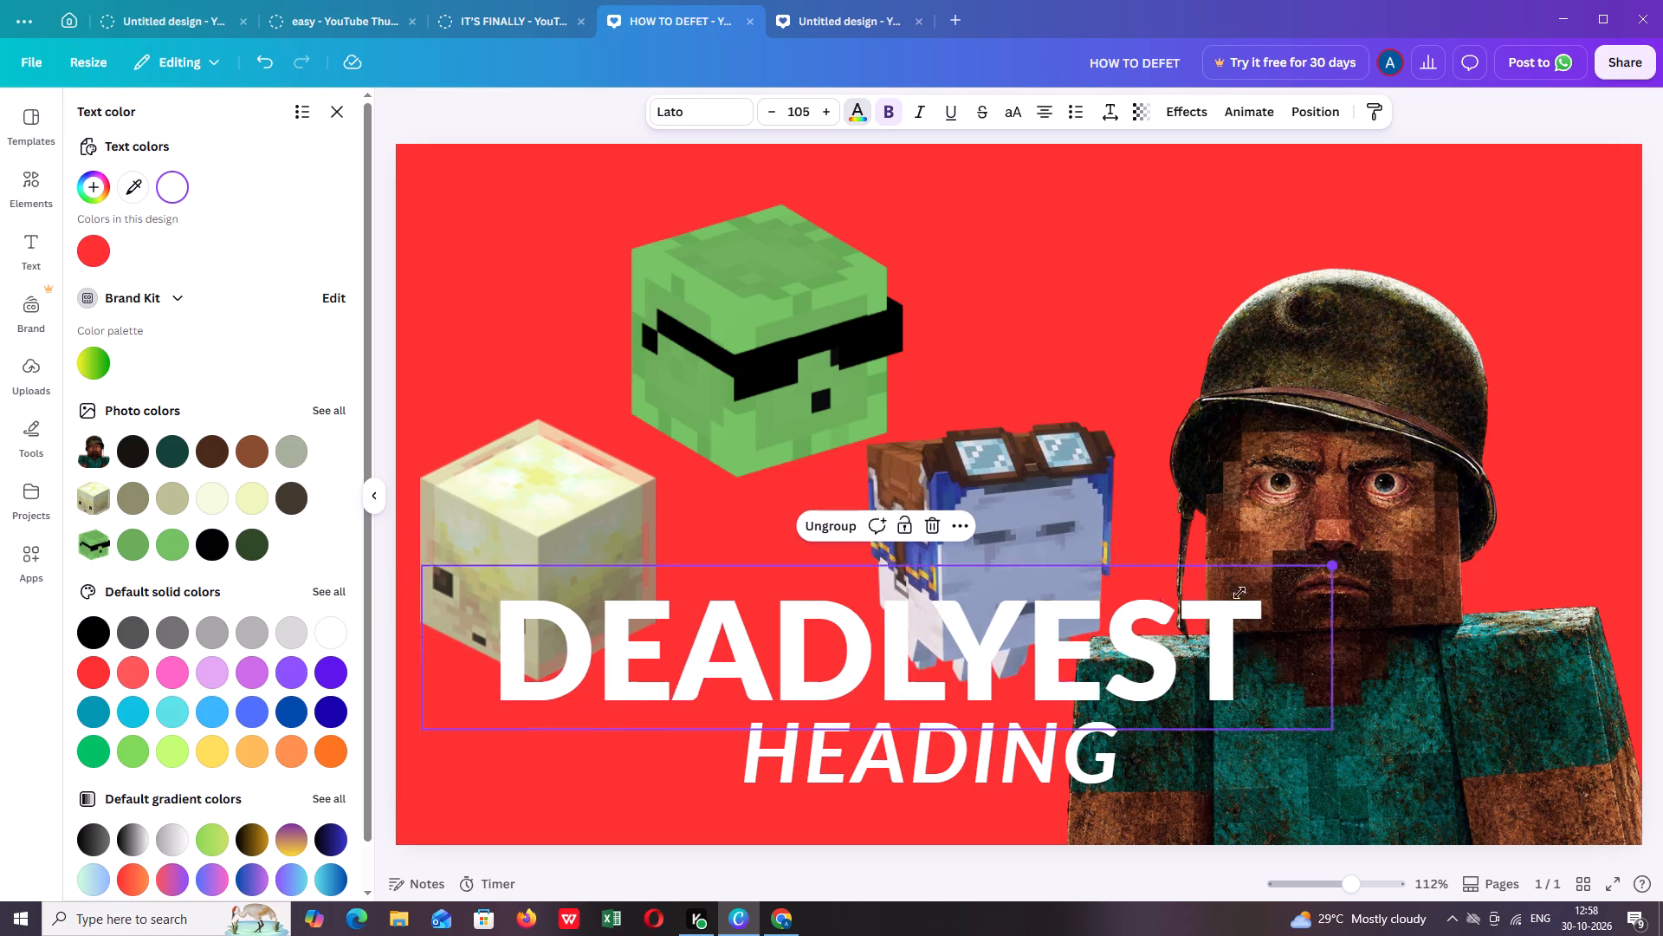
drag(1239, 593, 946, 629)
drag(735, 667, 781, 658)
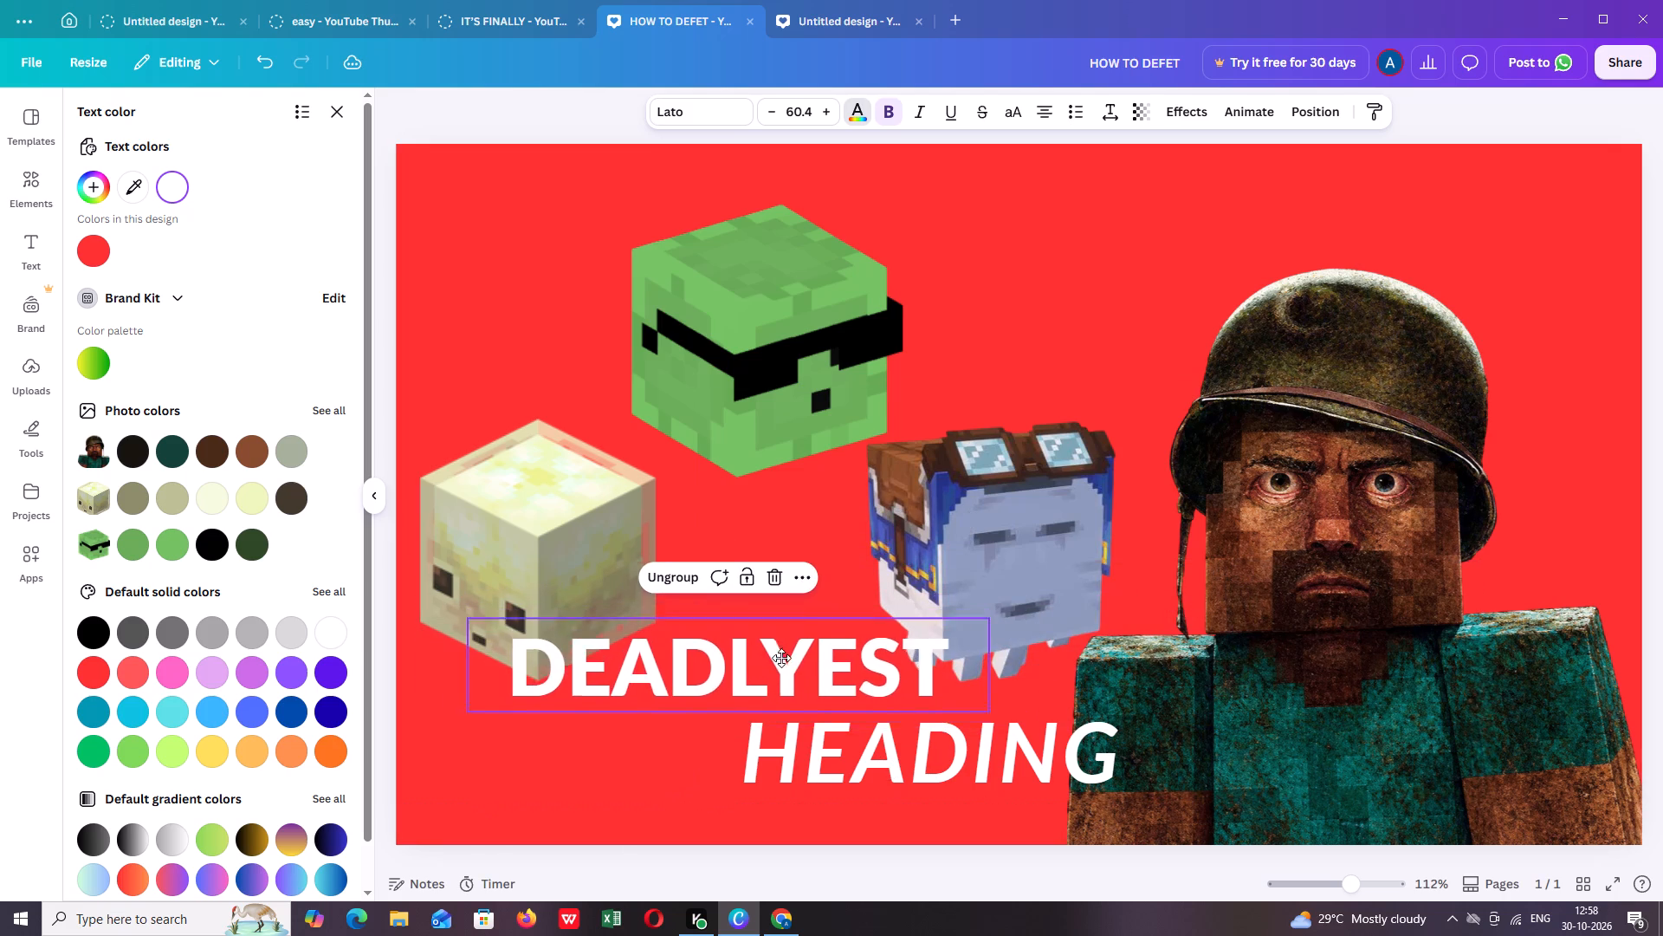
drag(781, 658, 821, 679)
drag(874, 773, 656, 797)
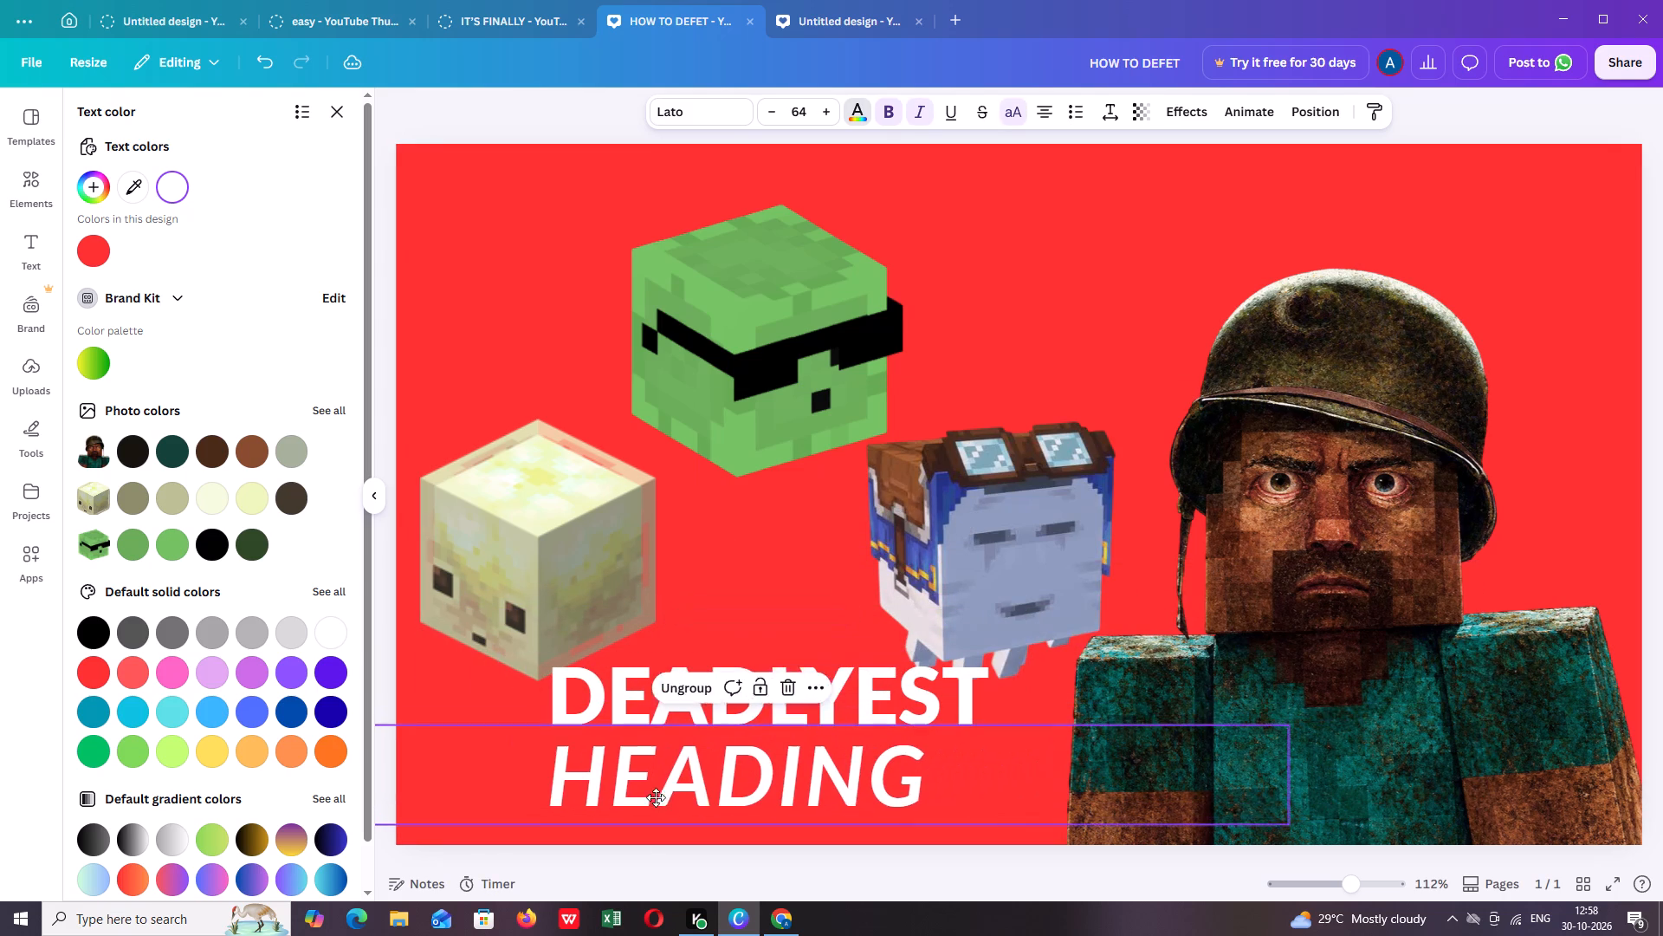
drag(656, 797, 568, 786)
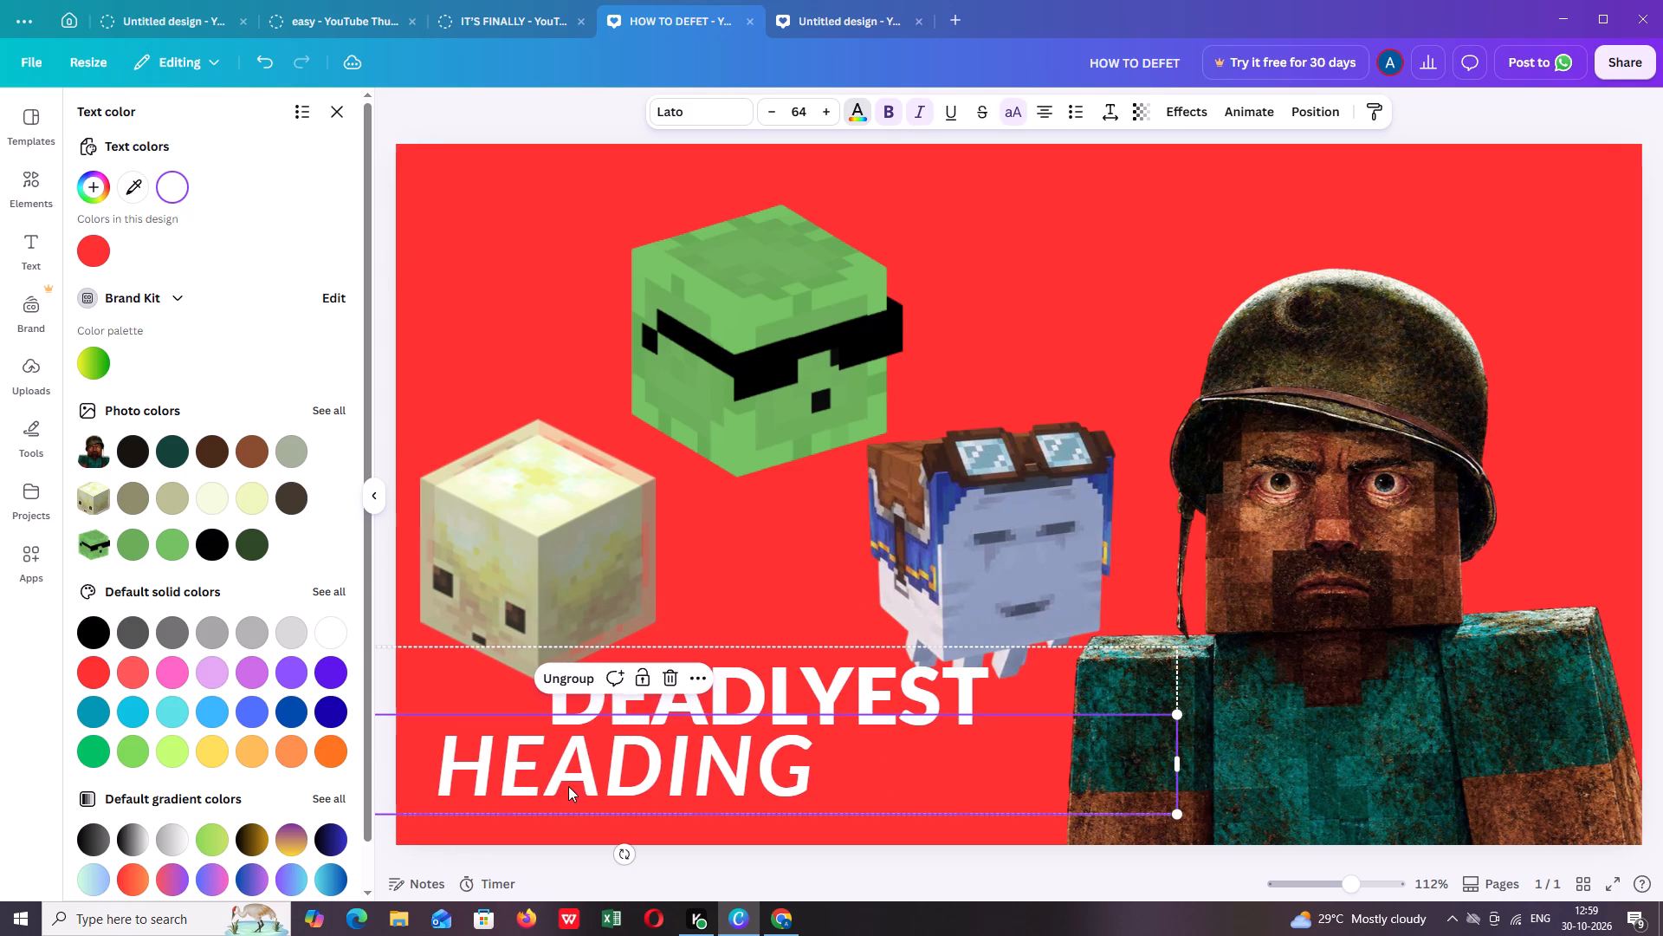
Replace the placeholder HEADING in the lower text line with "WEAPEON'S IN GAME".
double_click(580, 774)
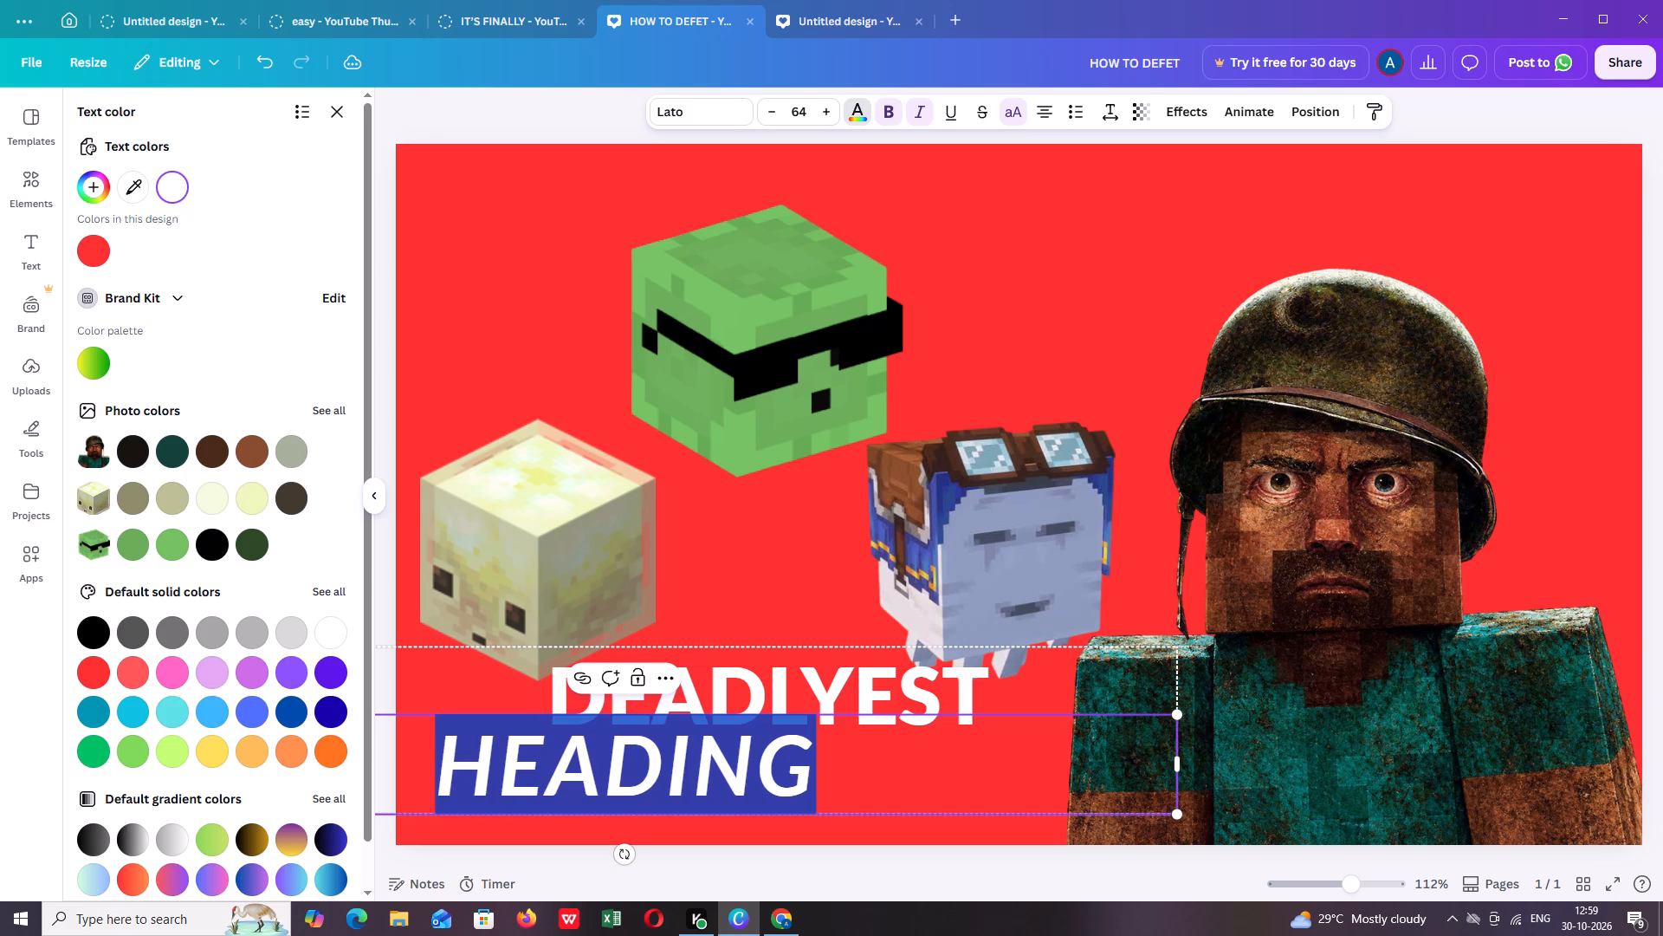
text(WEAPEONS)
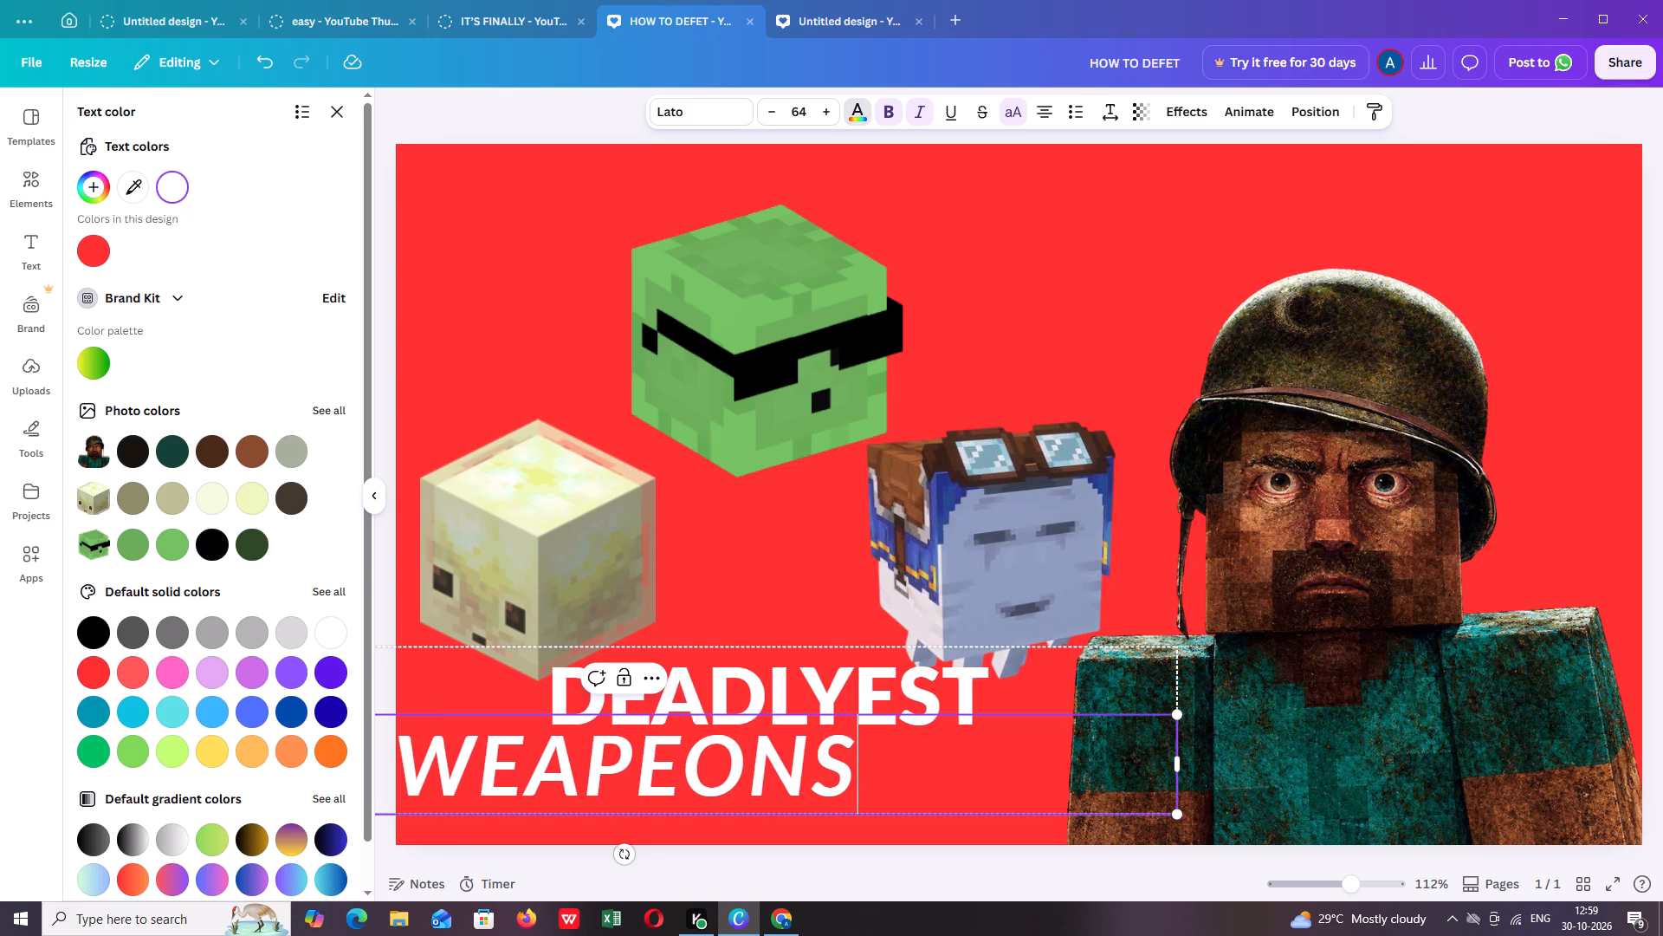
key(BackSpace)
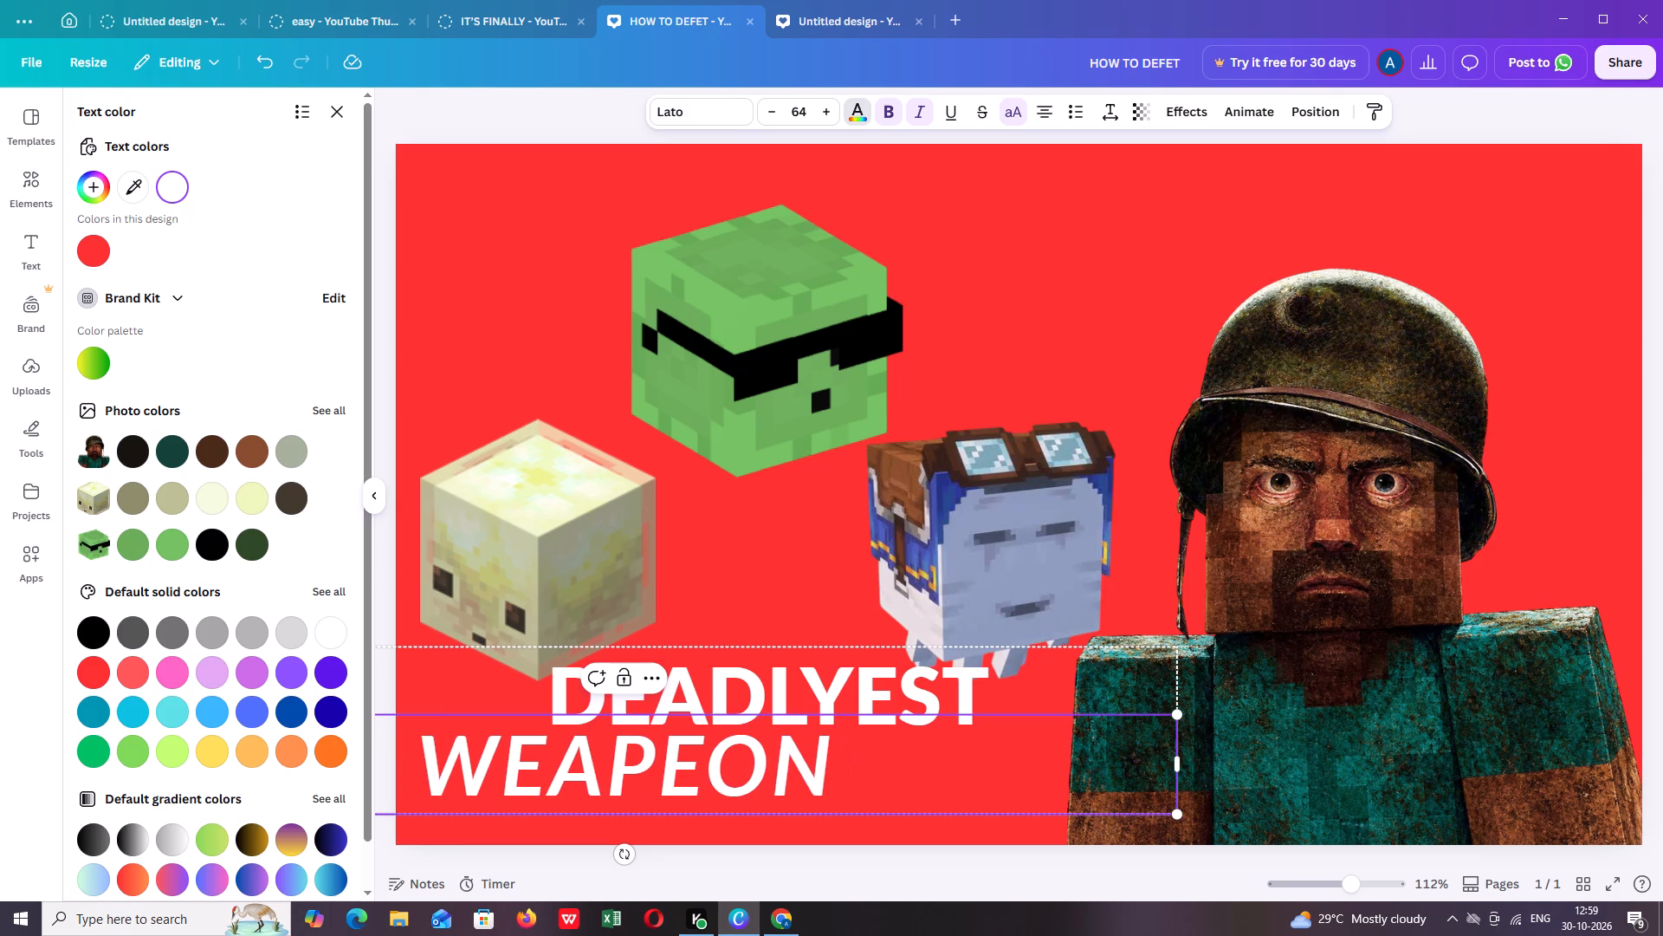
text('S)
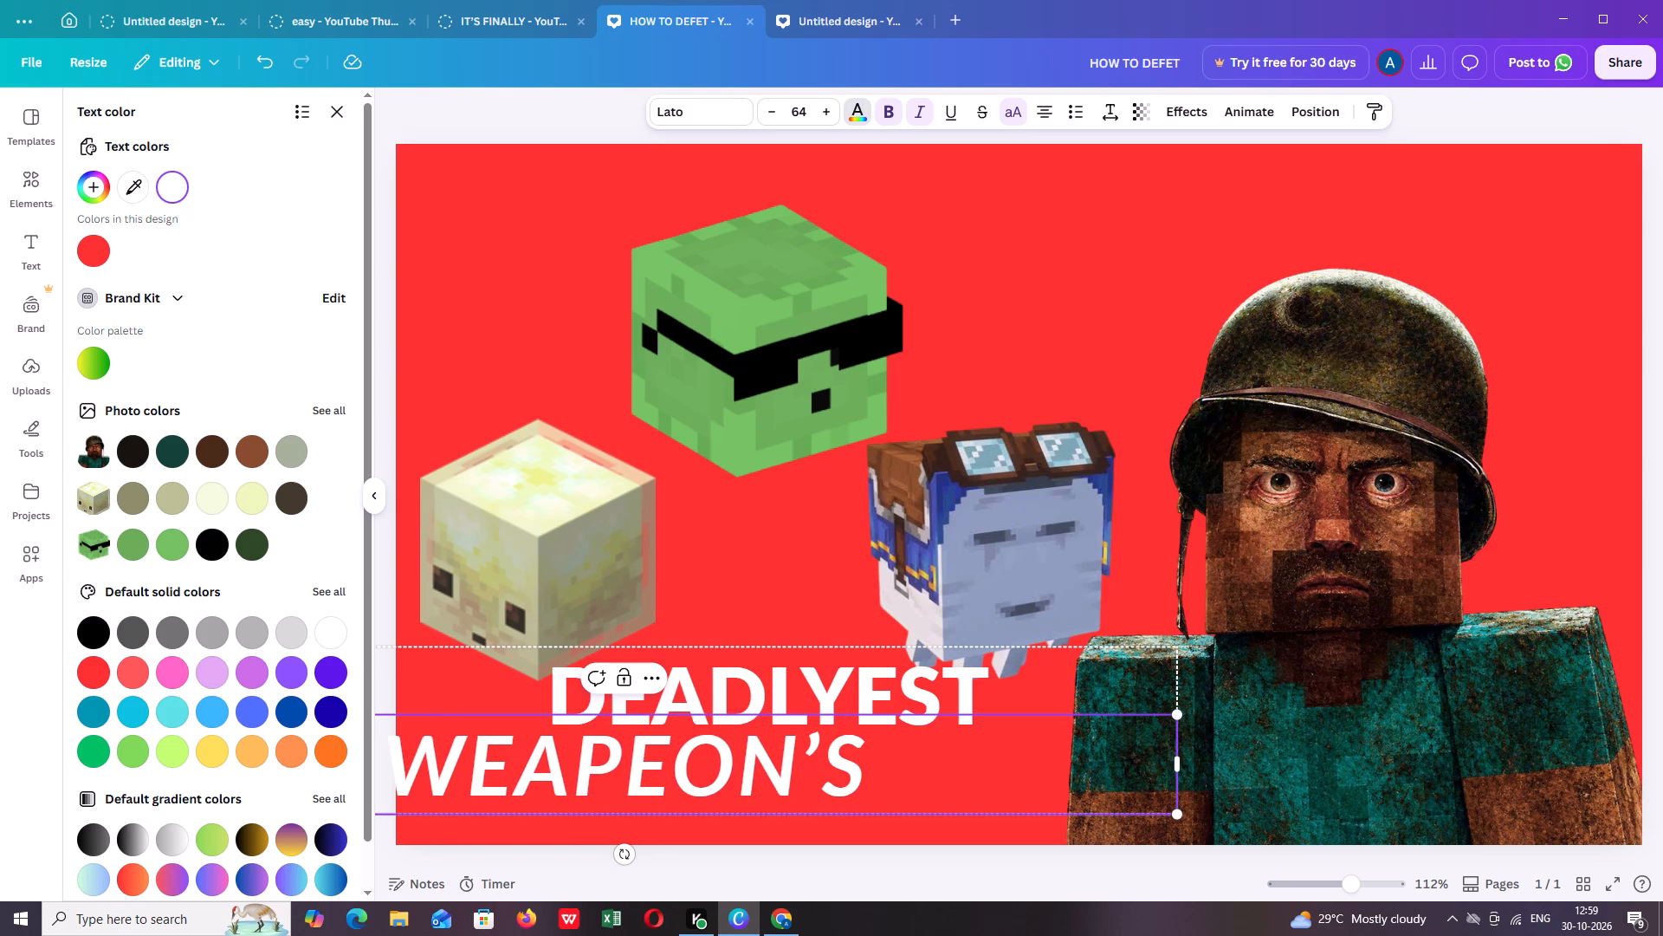
key(space)
text(IN)
key(space)
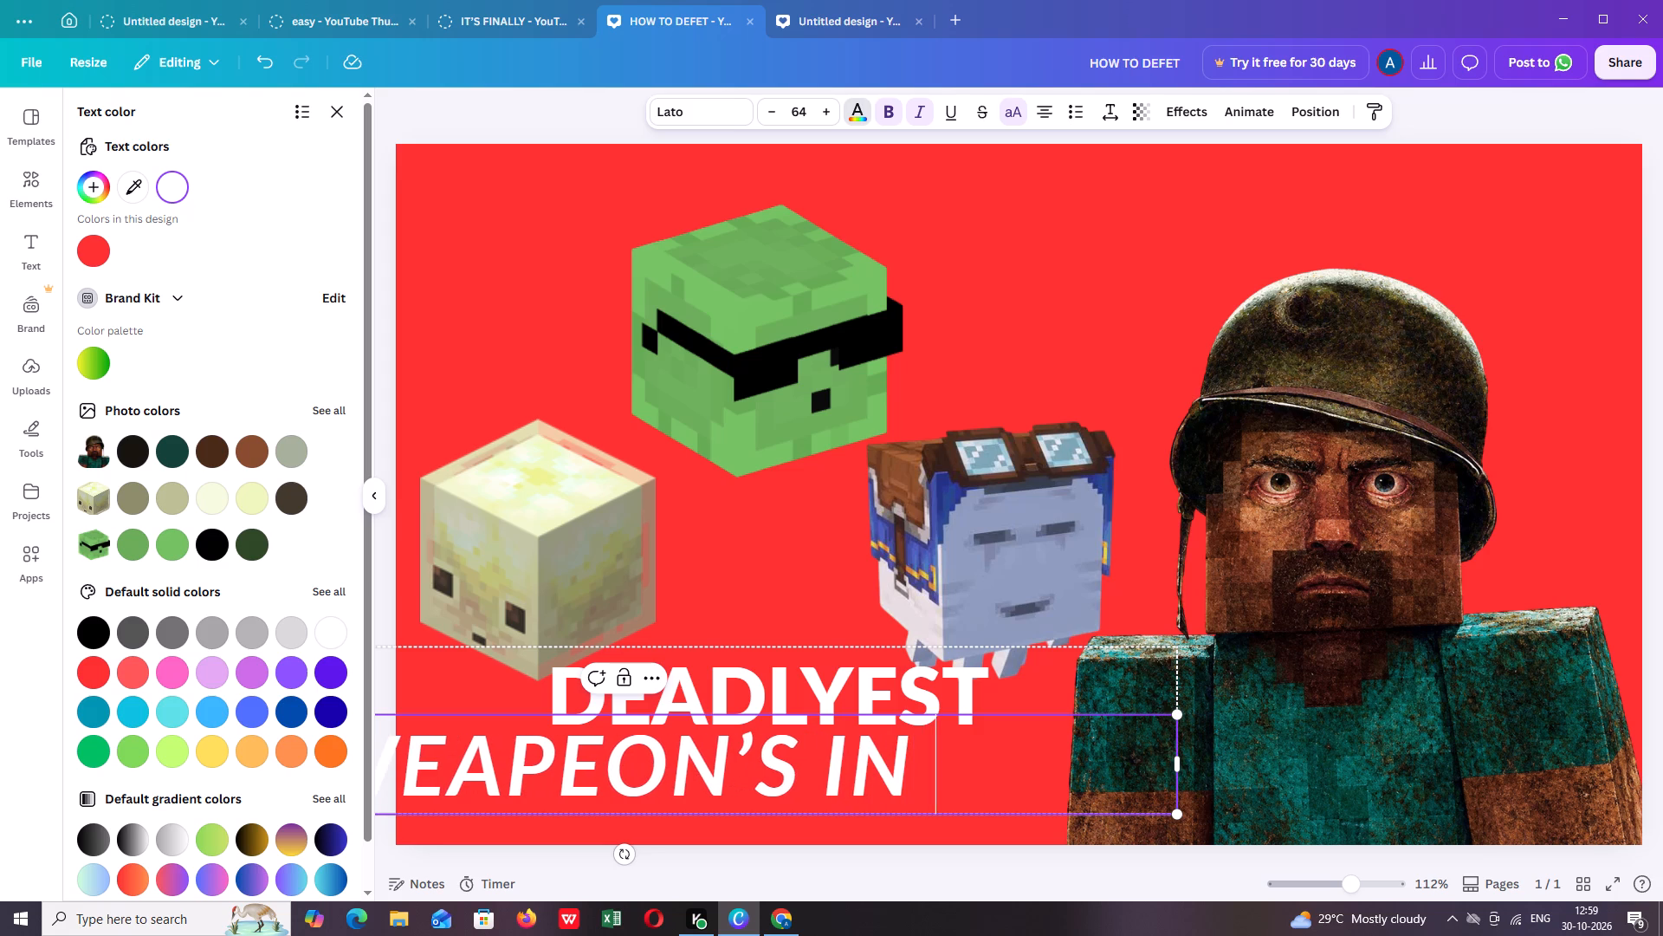
text(GA)
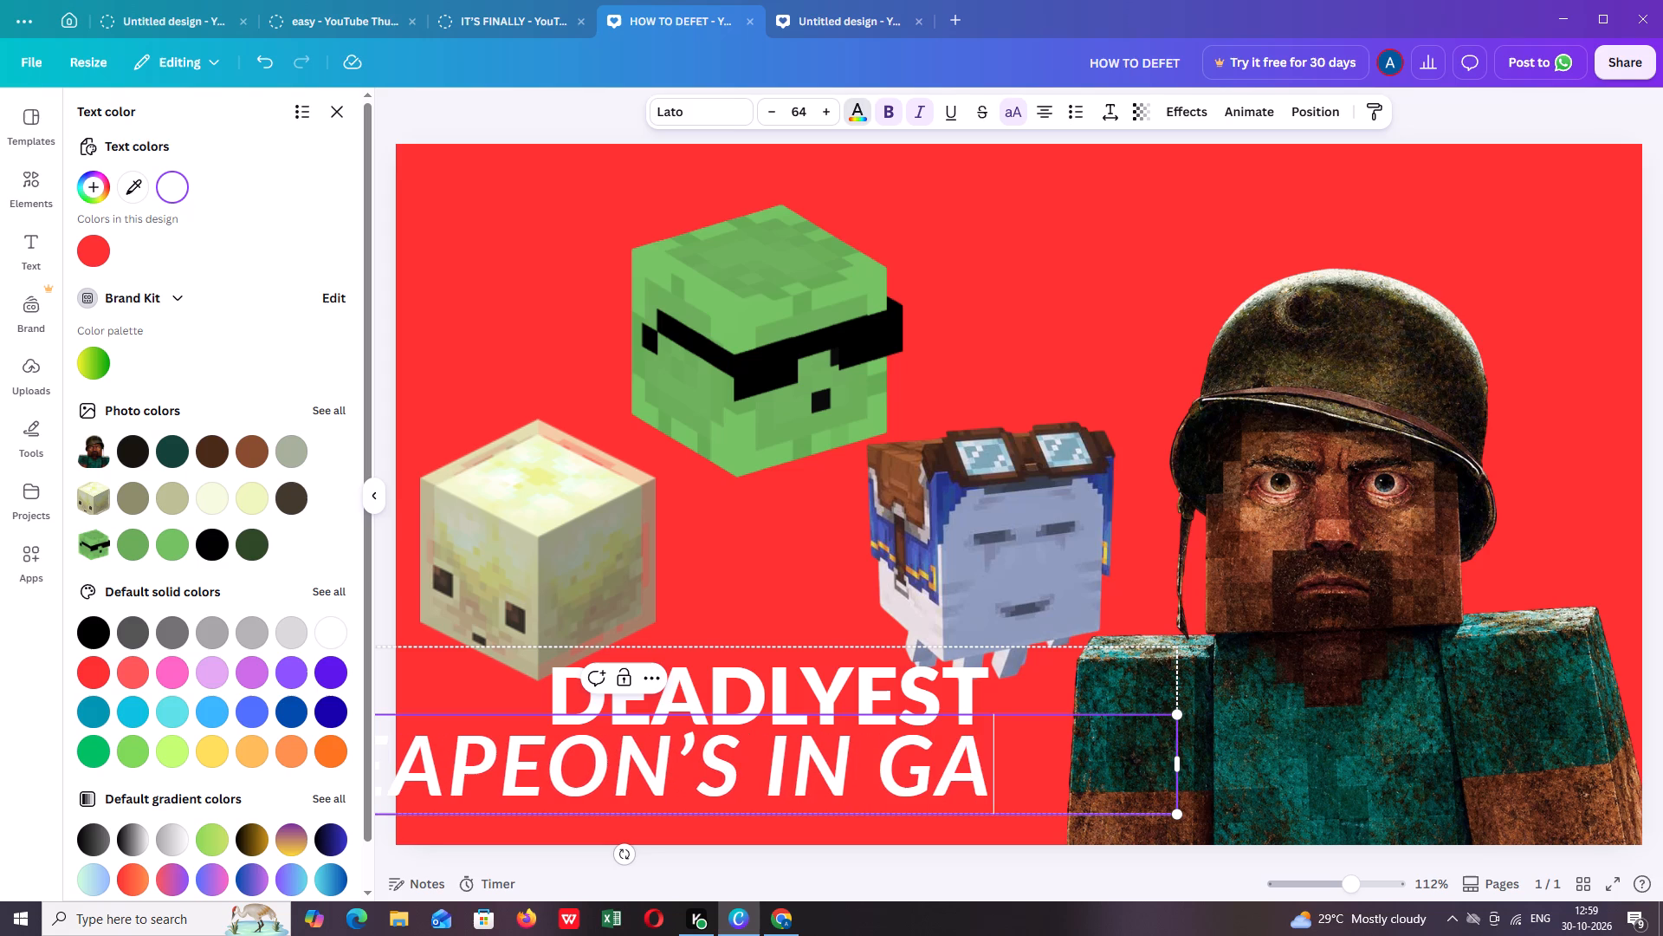
text(ME)
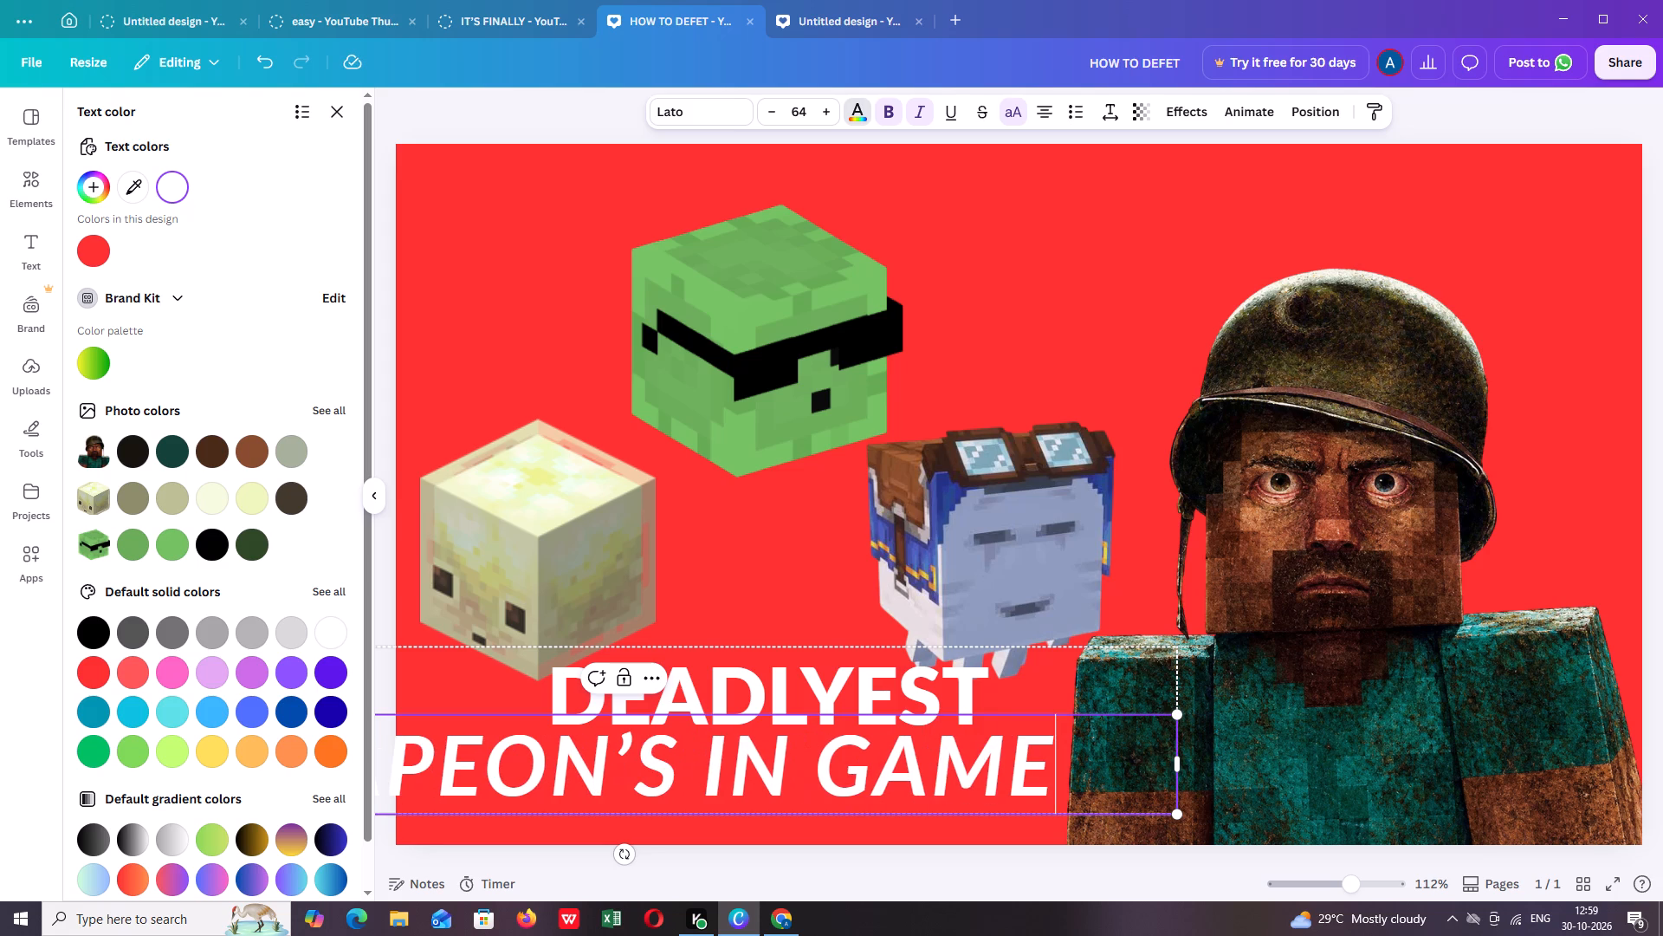
Shrink the "WEAPEON'S IN GAME" line to about size 48.5 and move it fully onto the page beneath DEADLYEST.
drag(1179, 816, 1063, 783)
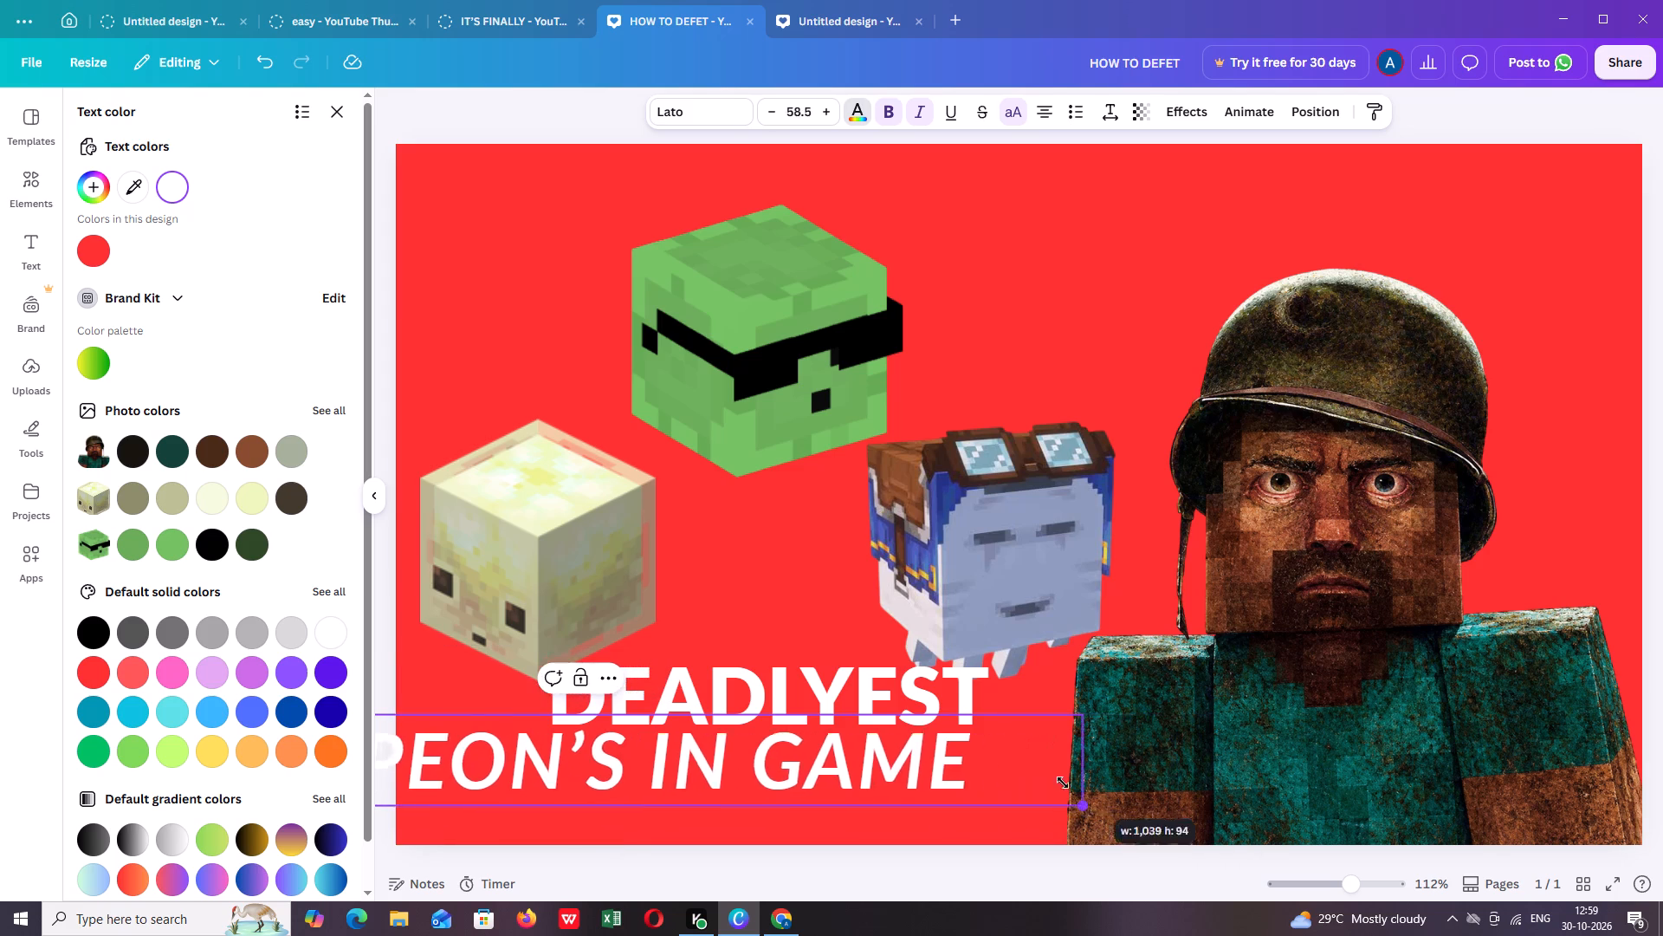
drag(1063, 783, 915, 753)
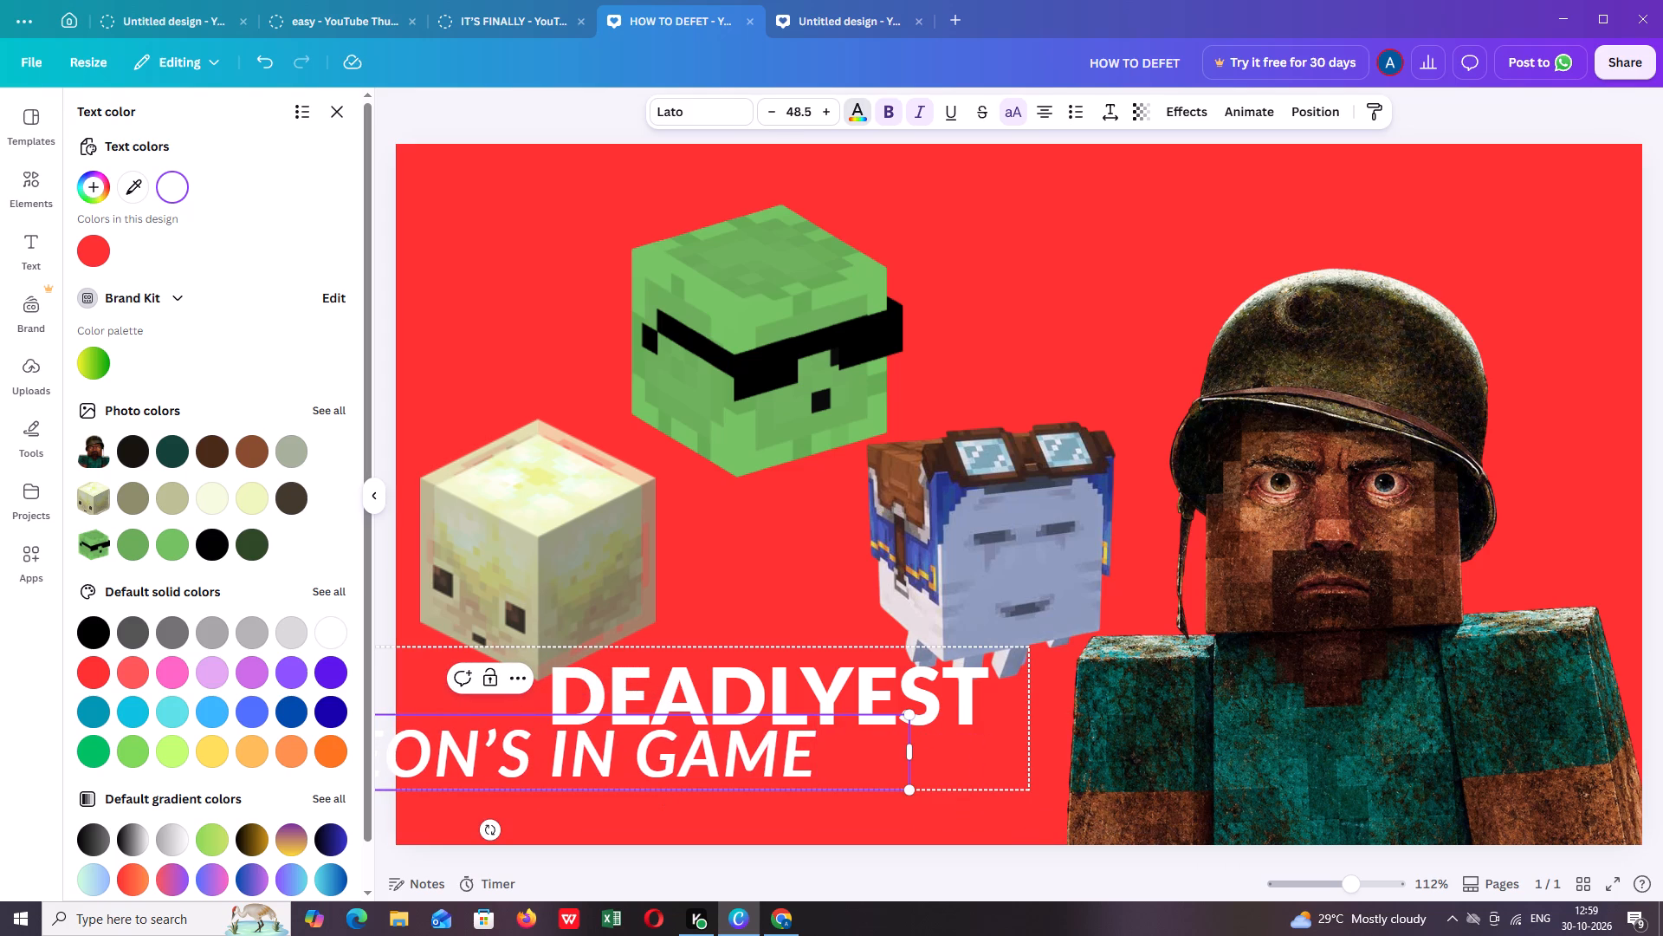
drag(877, 769, 1000, 796)
click(967, 808)
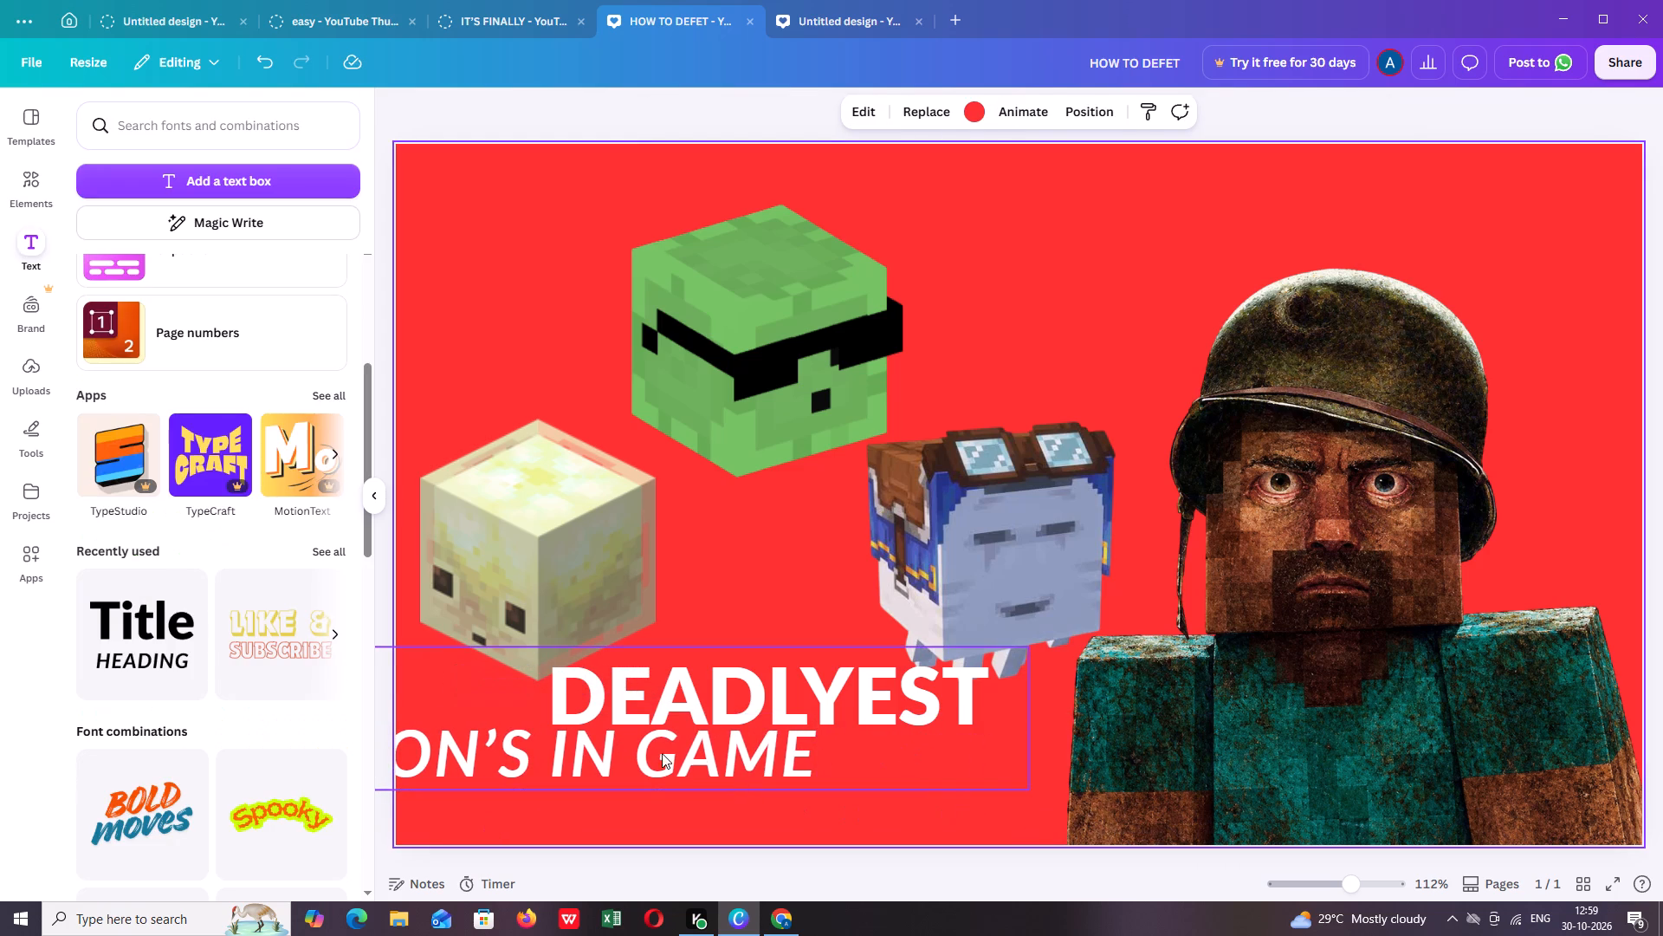
drag(654, 755, 844, 756)
double_click(799, 759)
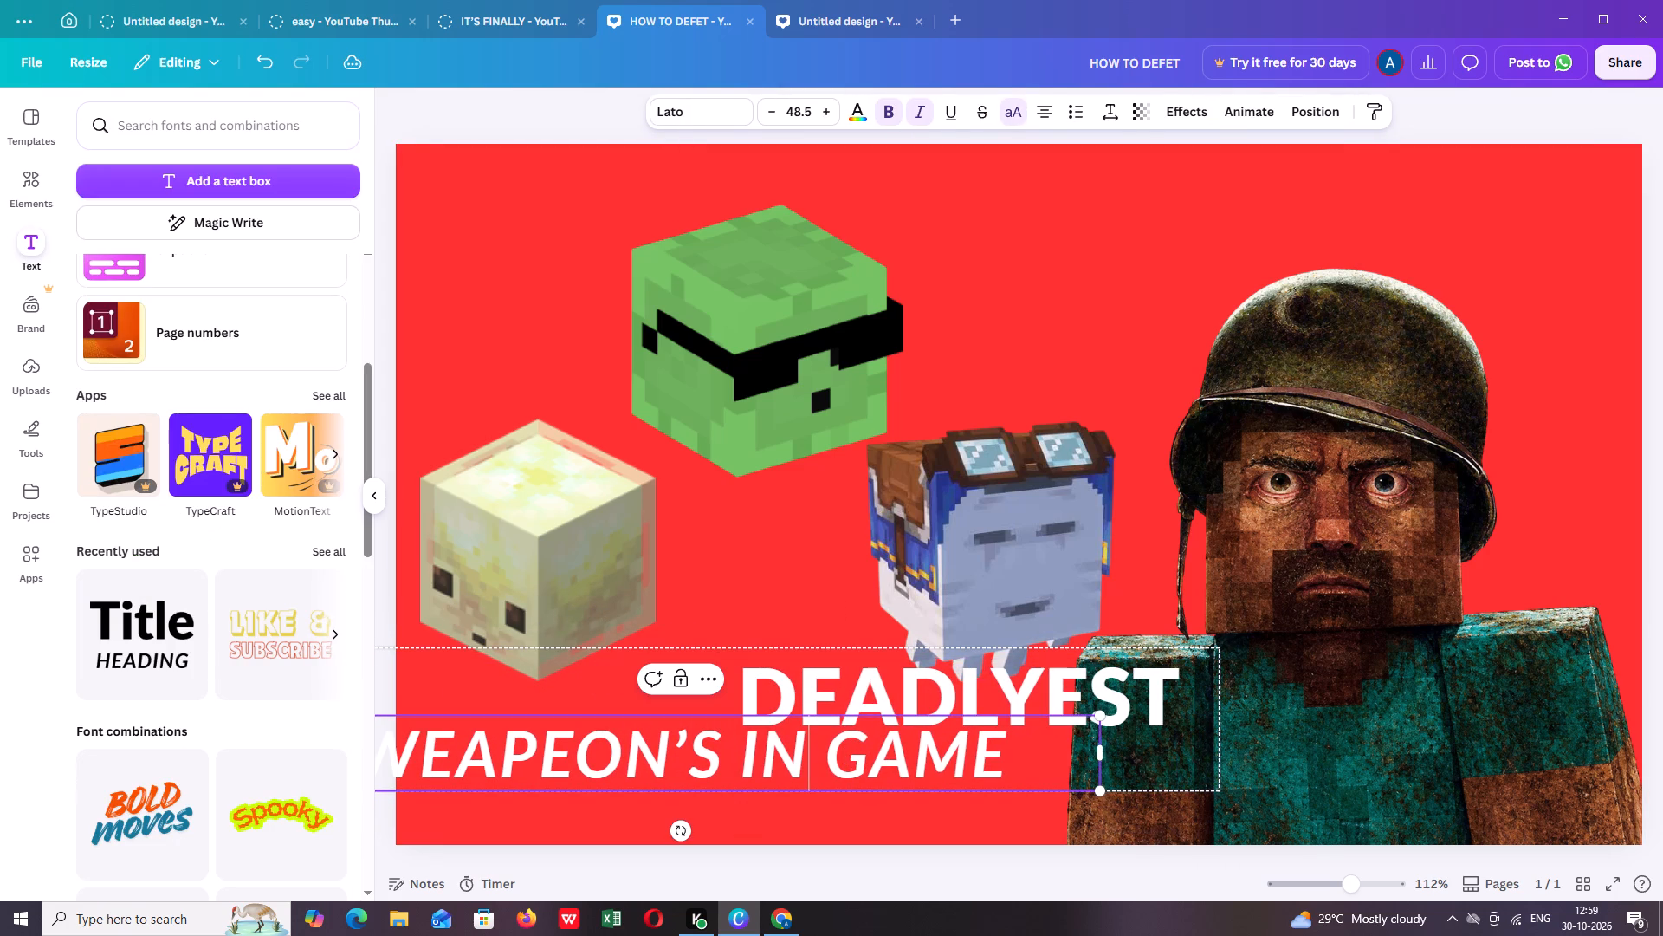
click(553, 700)
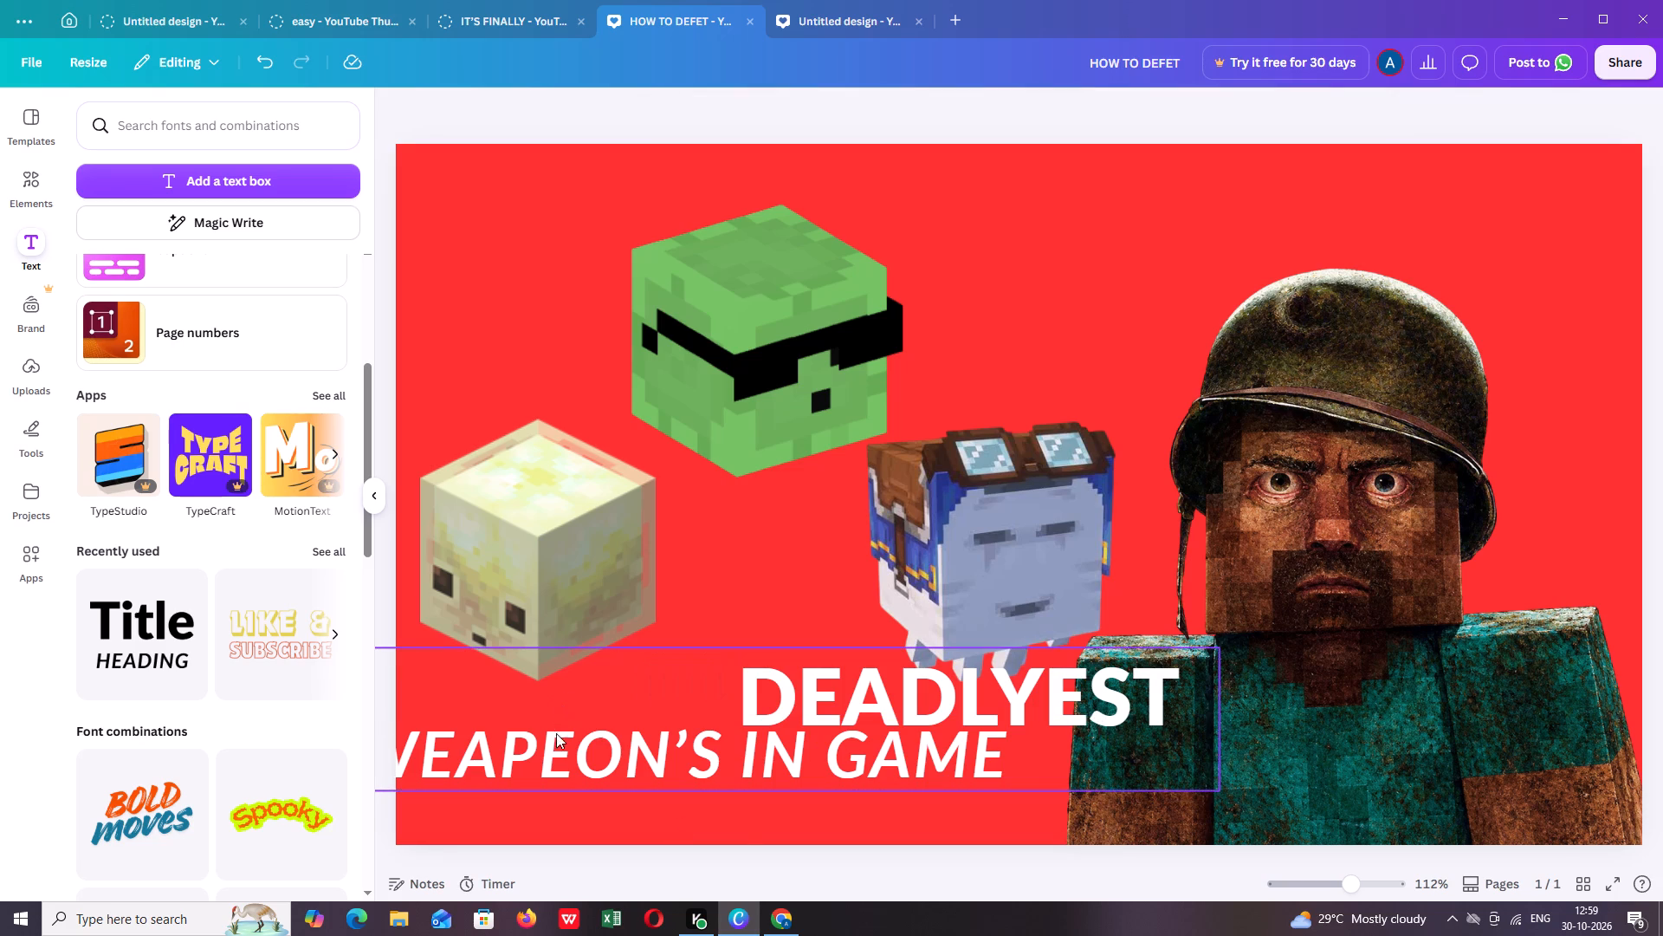
click(555, 739)
click(559, 743)
drag(560, 744, 709, 767)
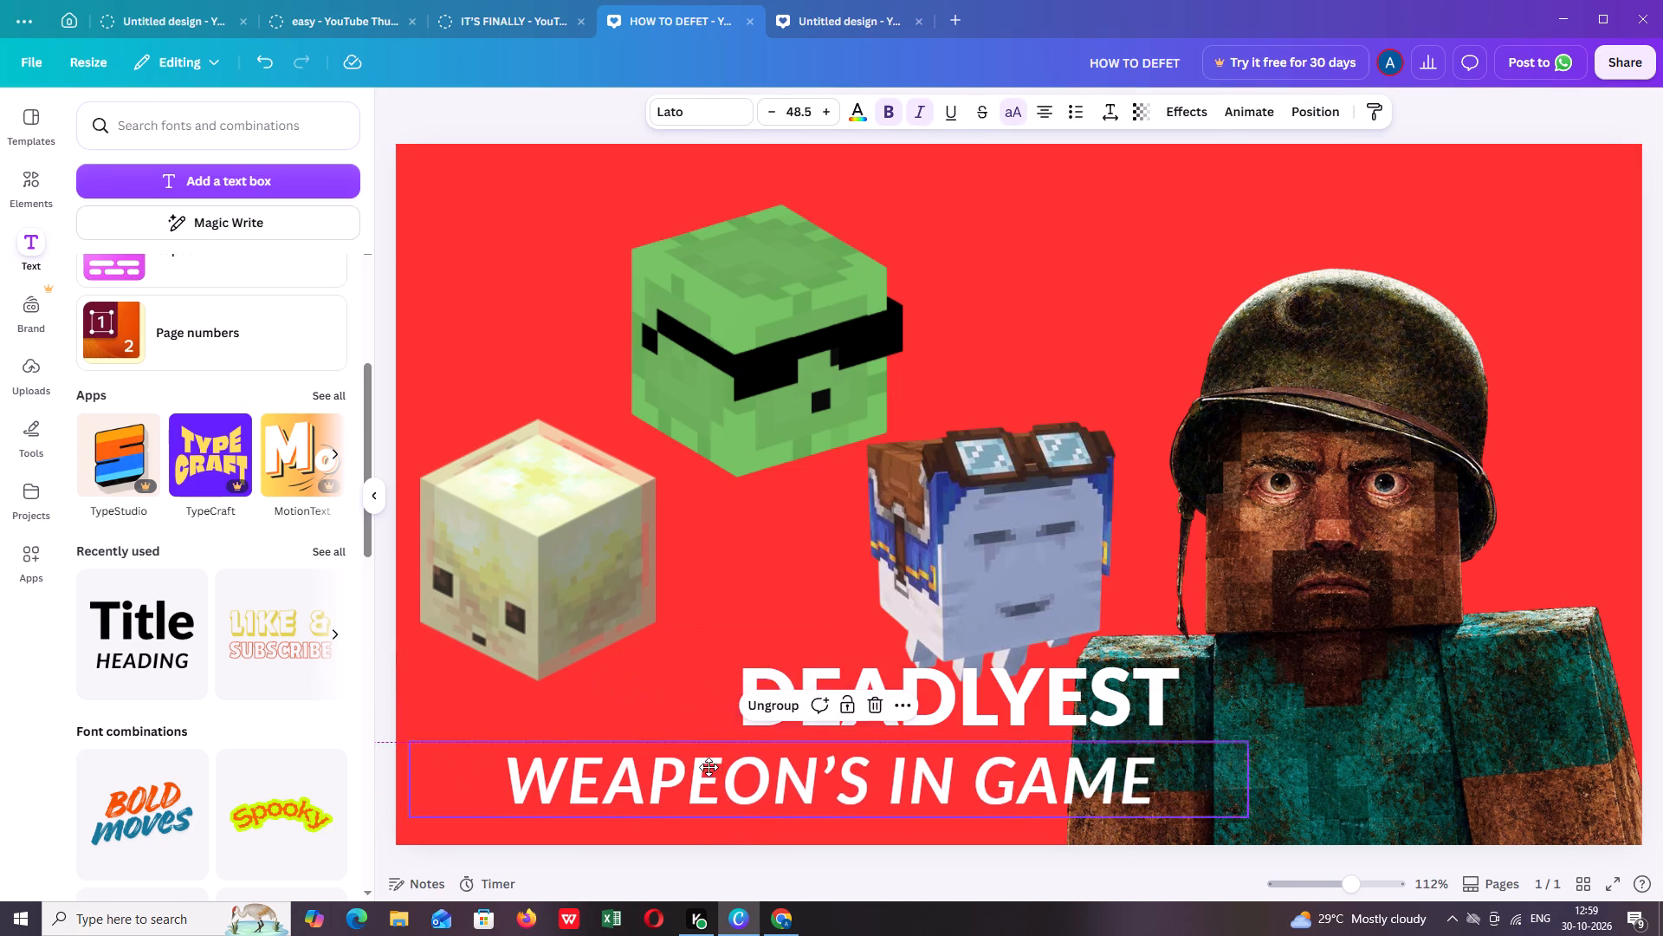
drag(709, 767, 707, 751)
Place DEADLYEST roughly centred directly above the "WEAPEON'S IN GAME" line.
drag(1031, 692, 978, 679)
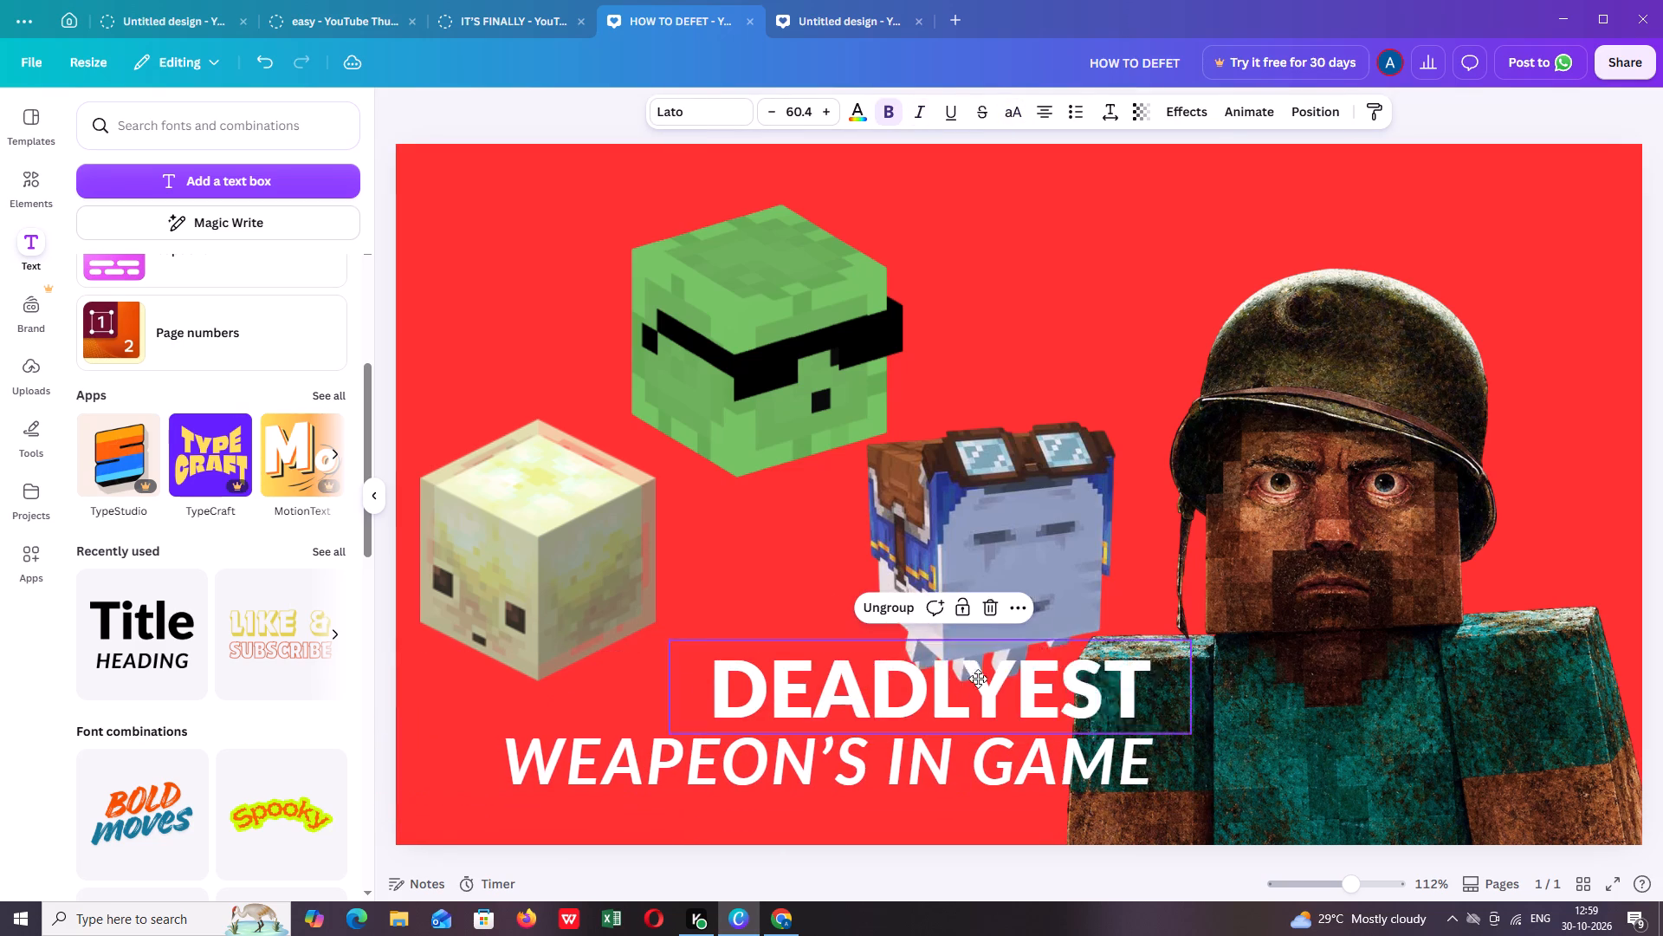
drag(978, 679, 884, 678)
Put the word "GAME" on its own line below "WEAPEON'S IN" in the lower text box.
click(937, 762)
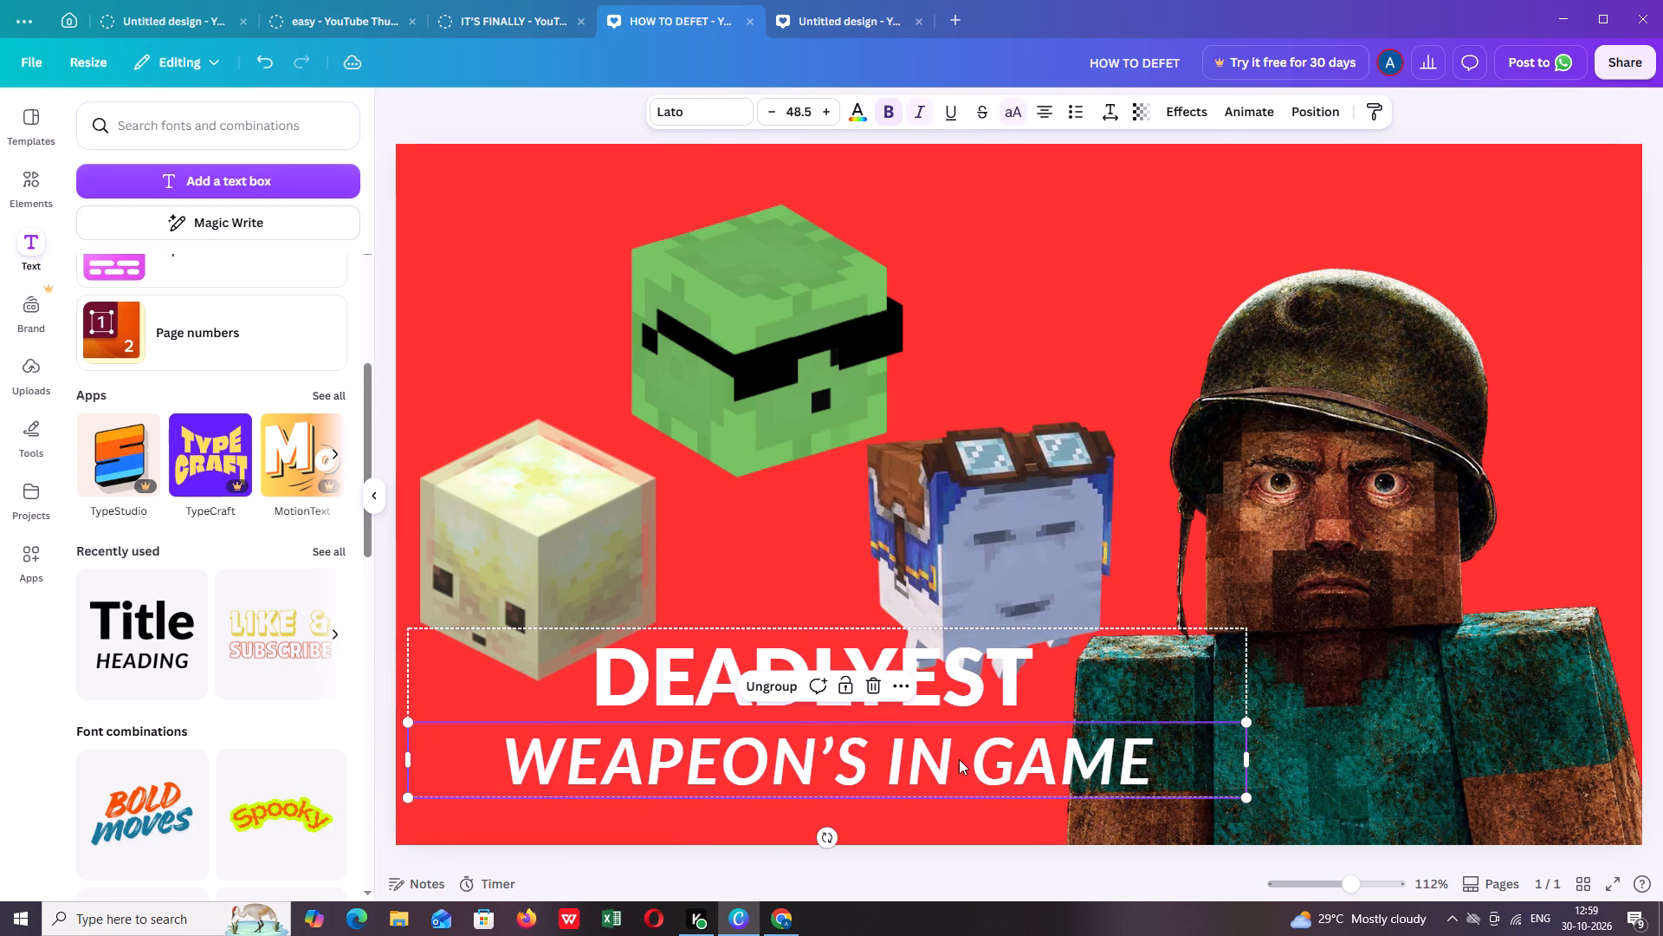
double_click(966, 759)
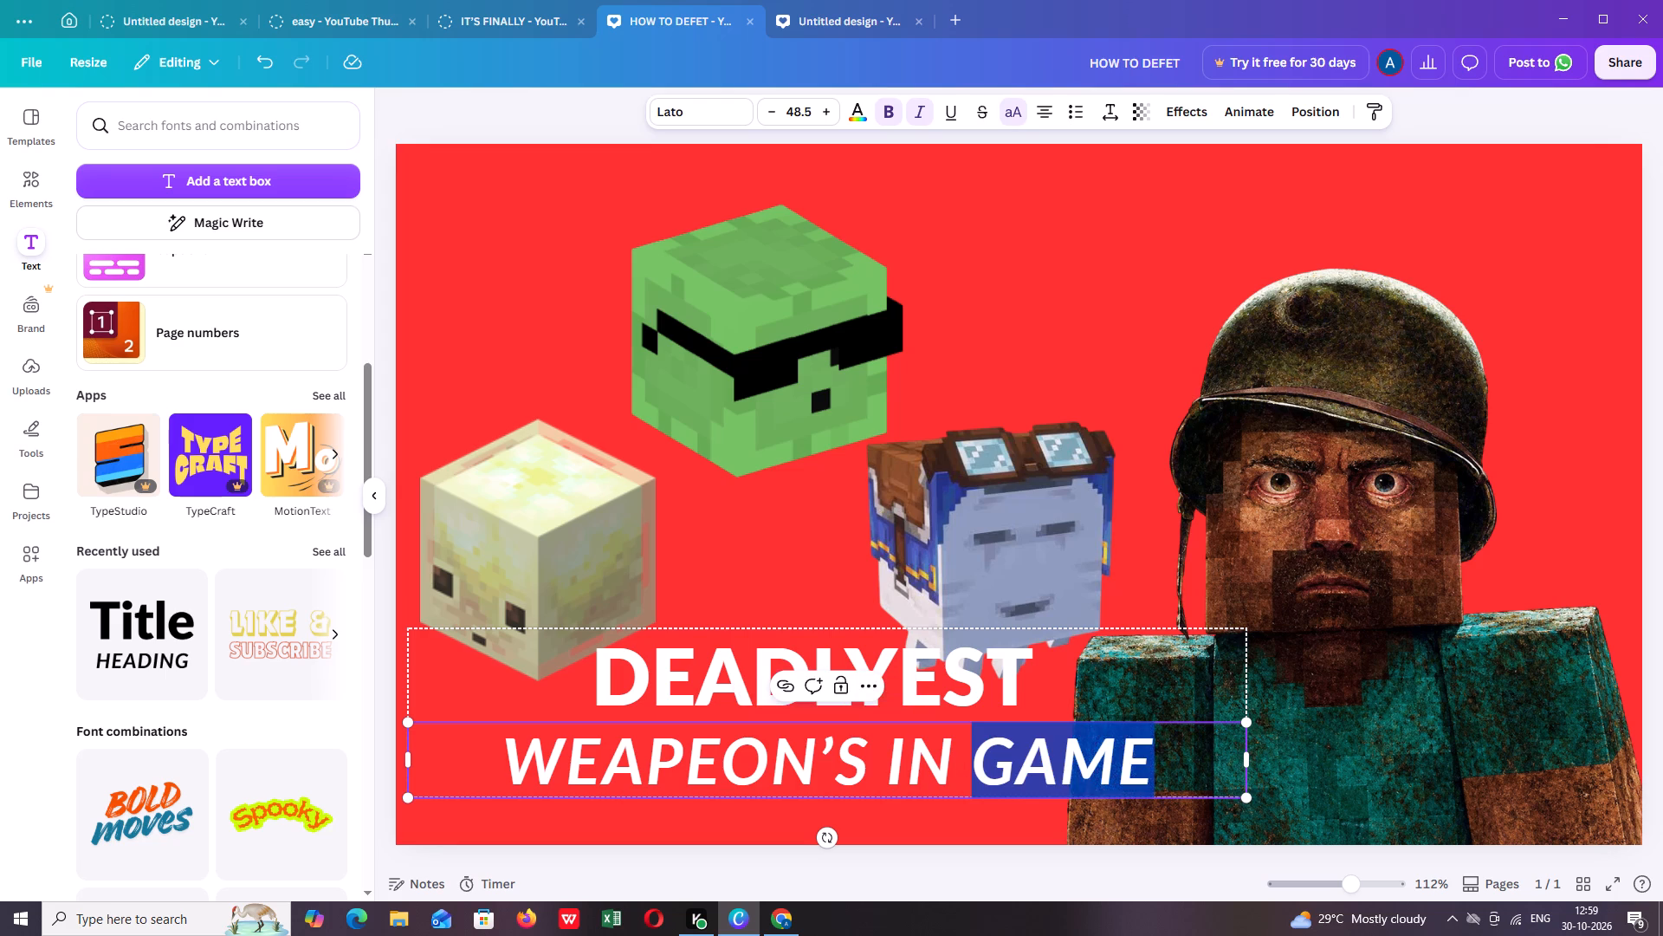
key(Return)
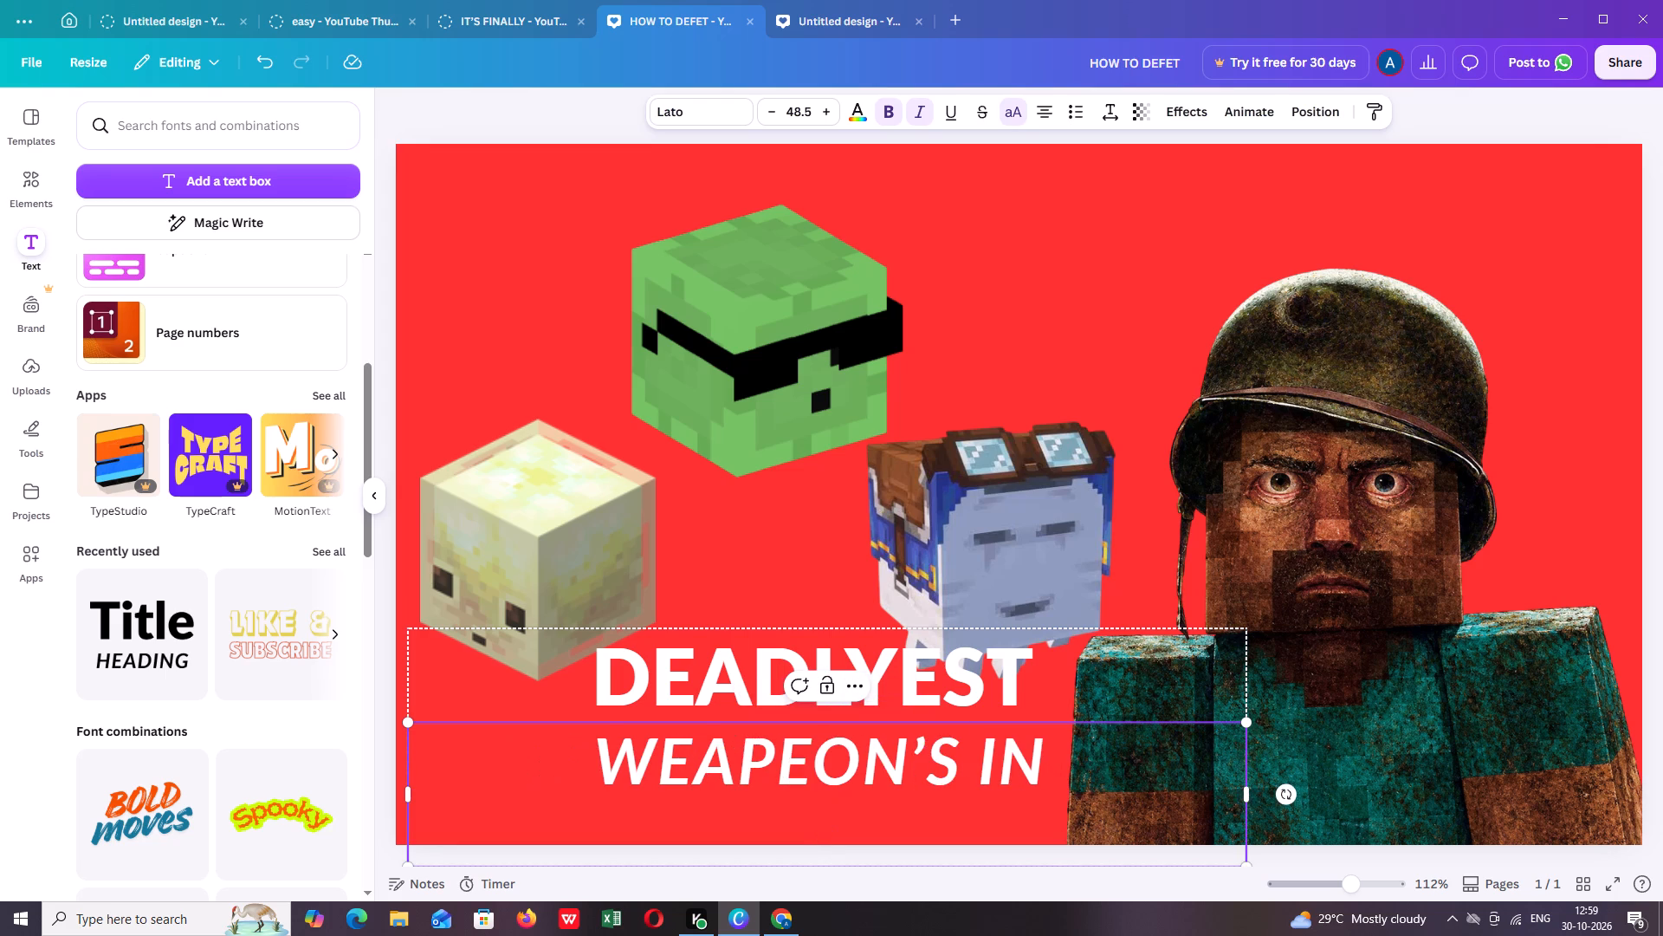
key(z)
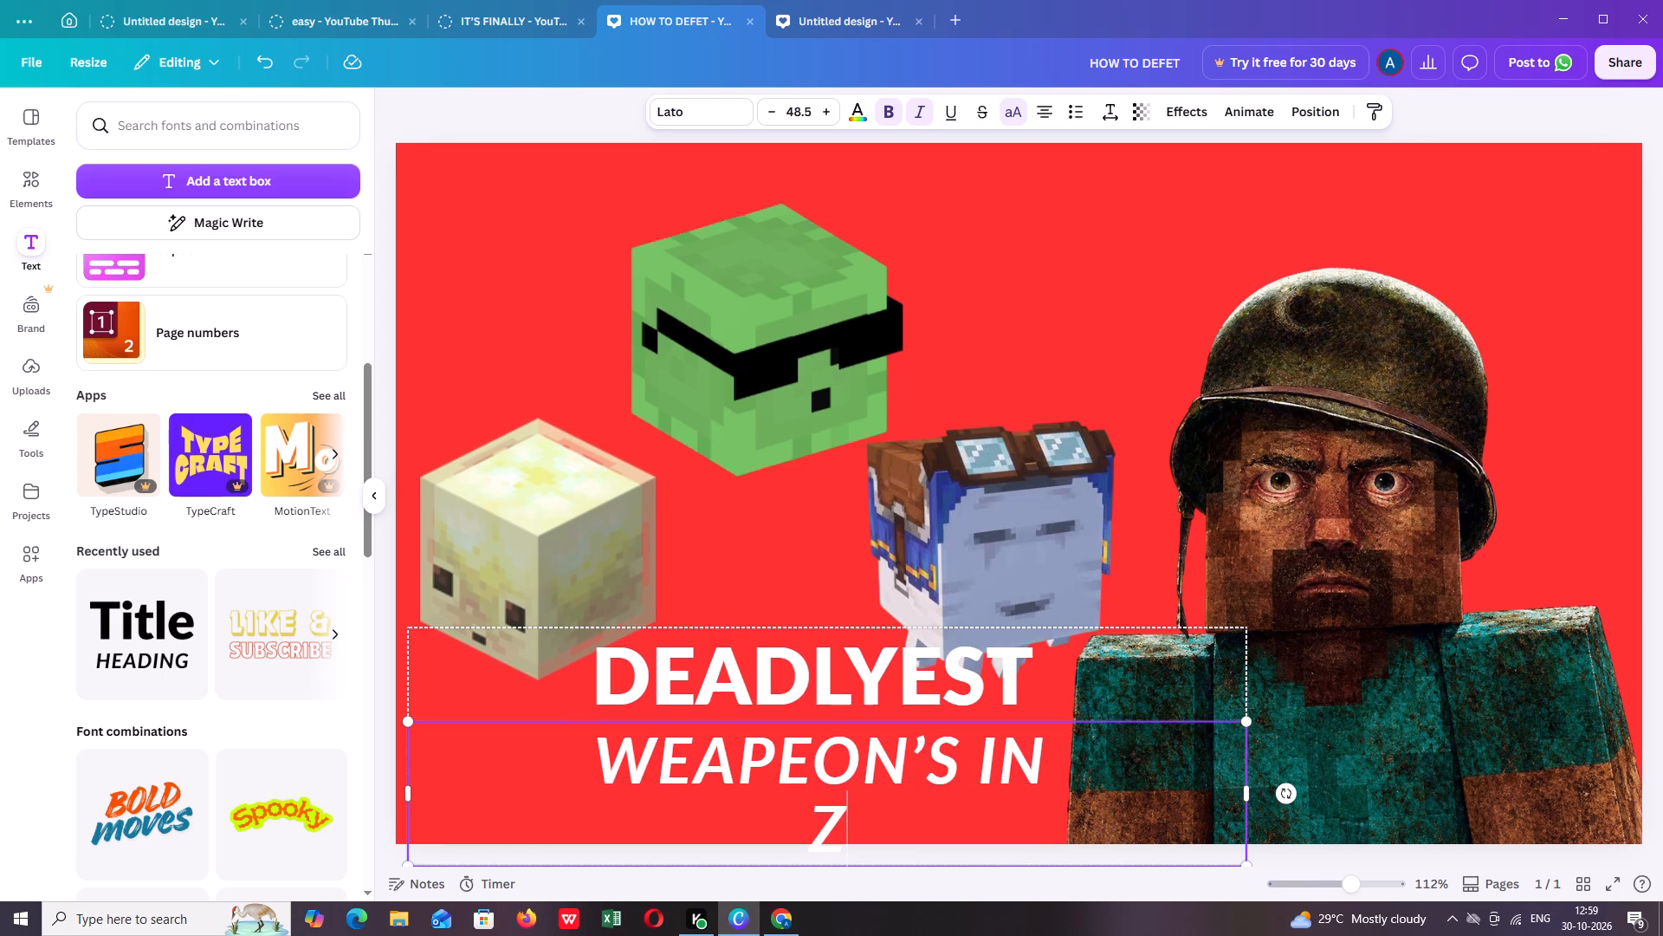
key(BackSpace)
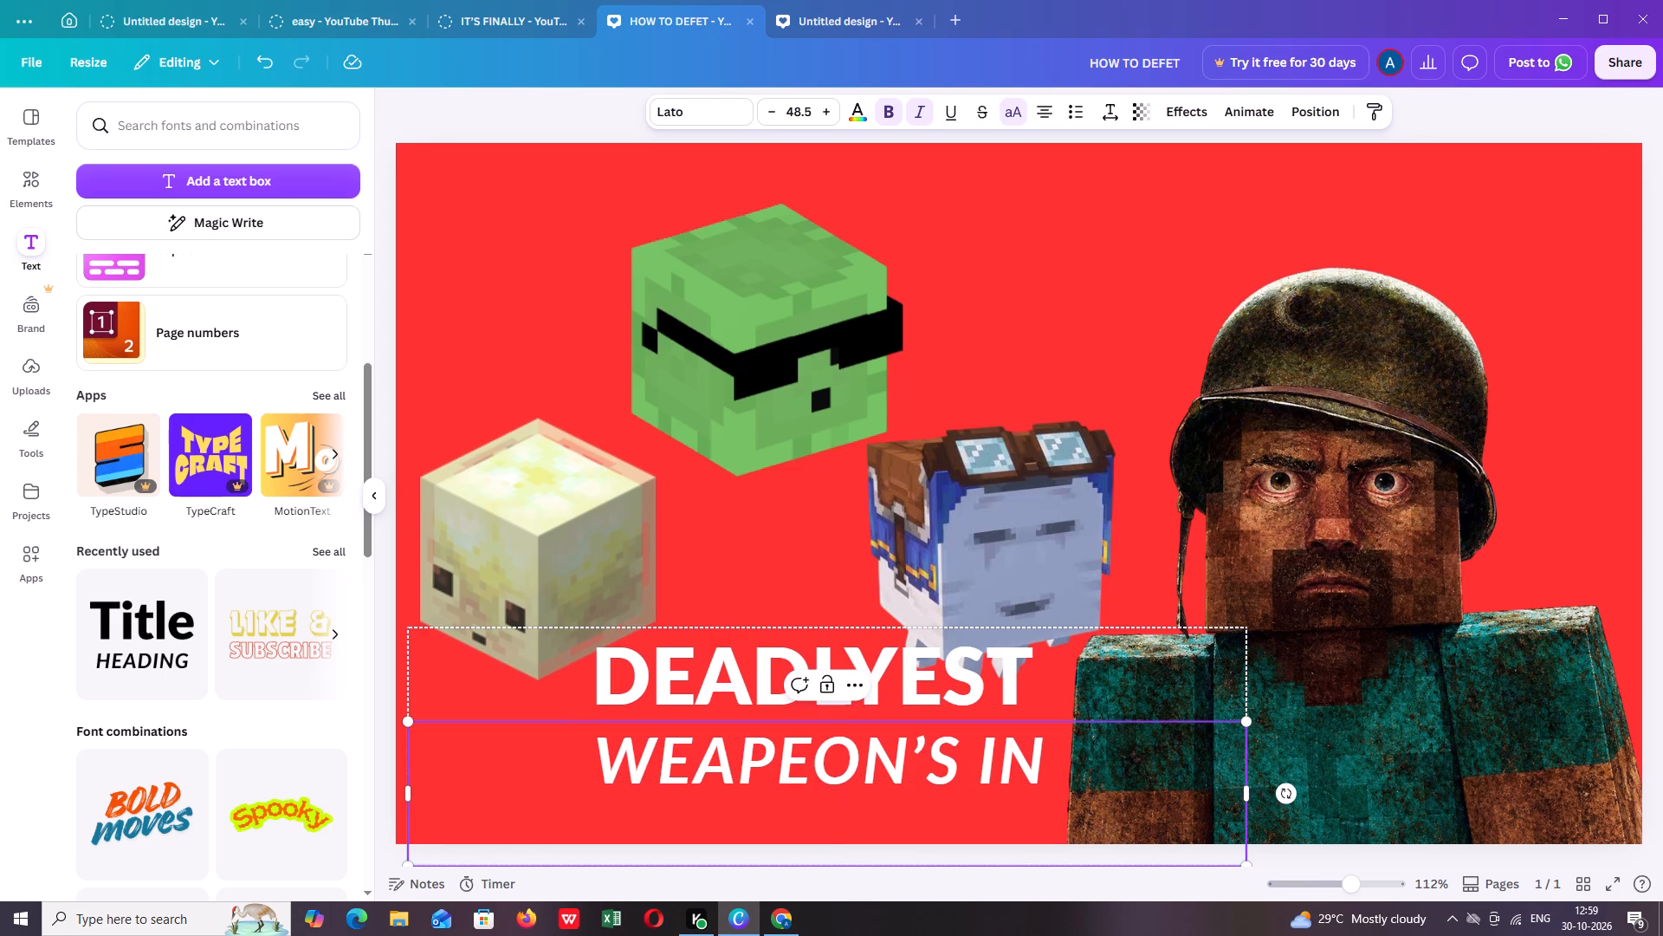
key(ctrl+z)
key(BackSpace)
key(ctrl+z)
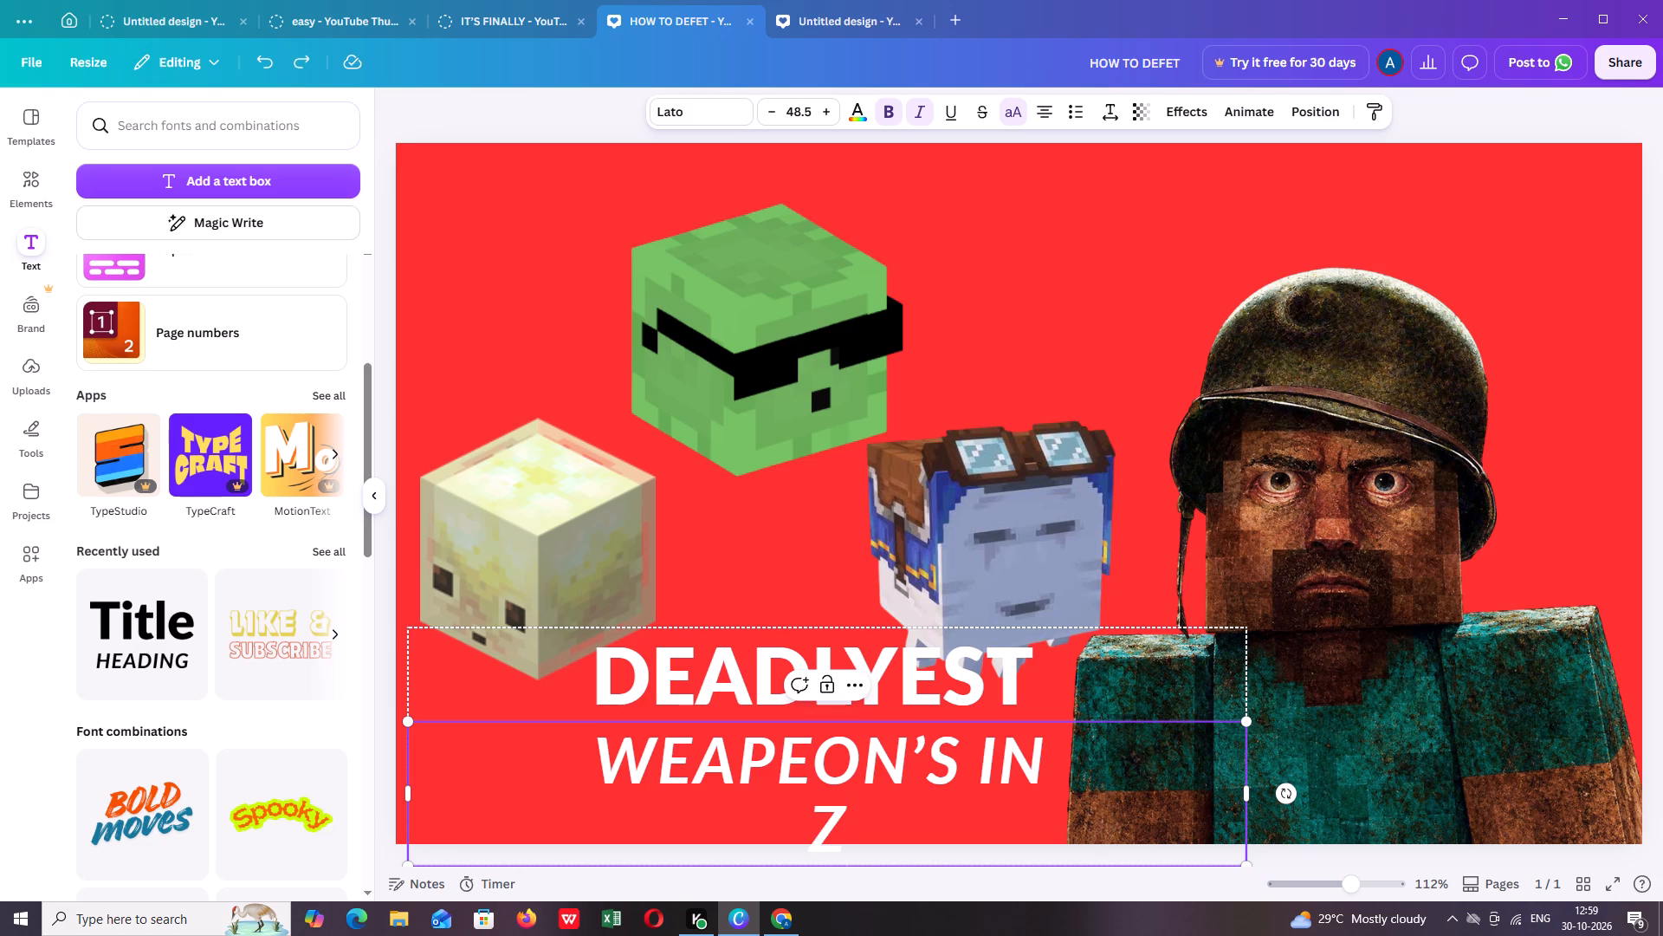
key(BackSpace)
text(GAME)
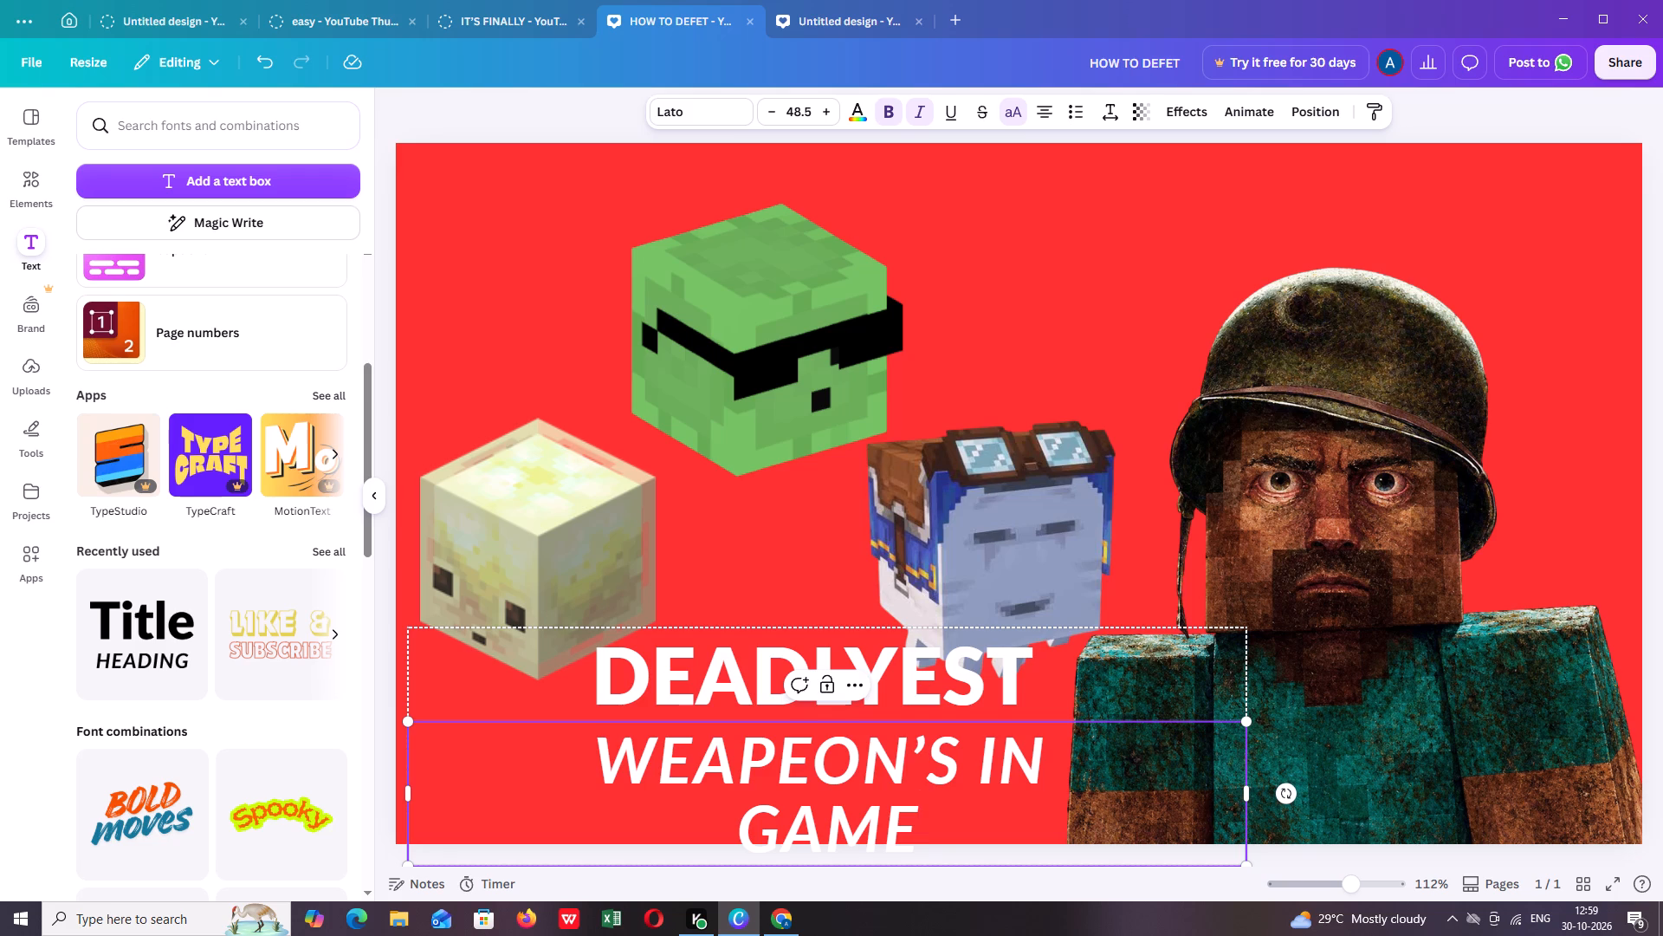
Indent the word "GAME" with ten leading spaces so it sits beneath the end of "WEAPEON'S IN".
click(738, 821)
key(space)
key(space)
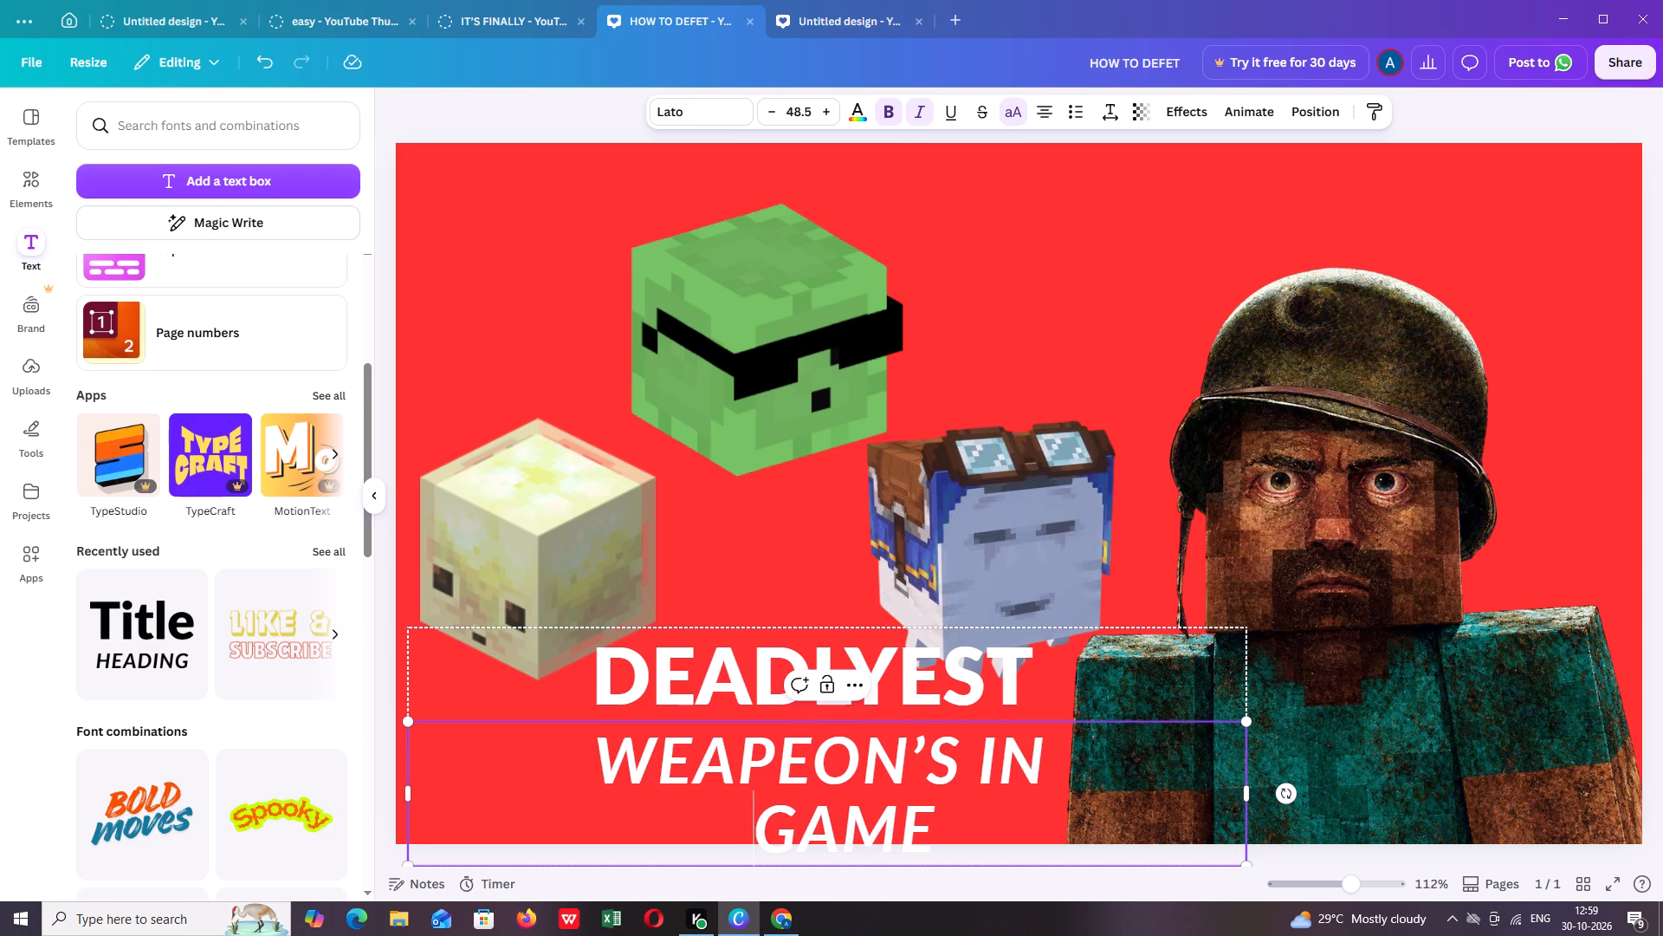
key(space)
key(space)
key(space)
key(space)
key(space)
key(space)
key(space)
key(space)
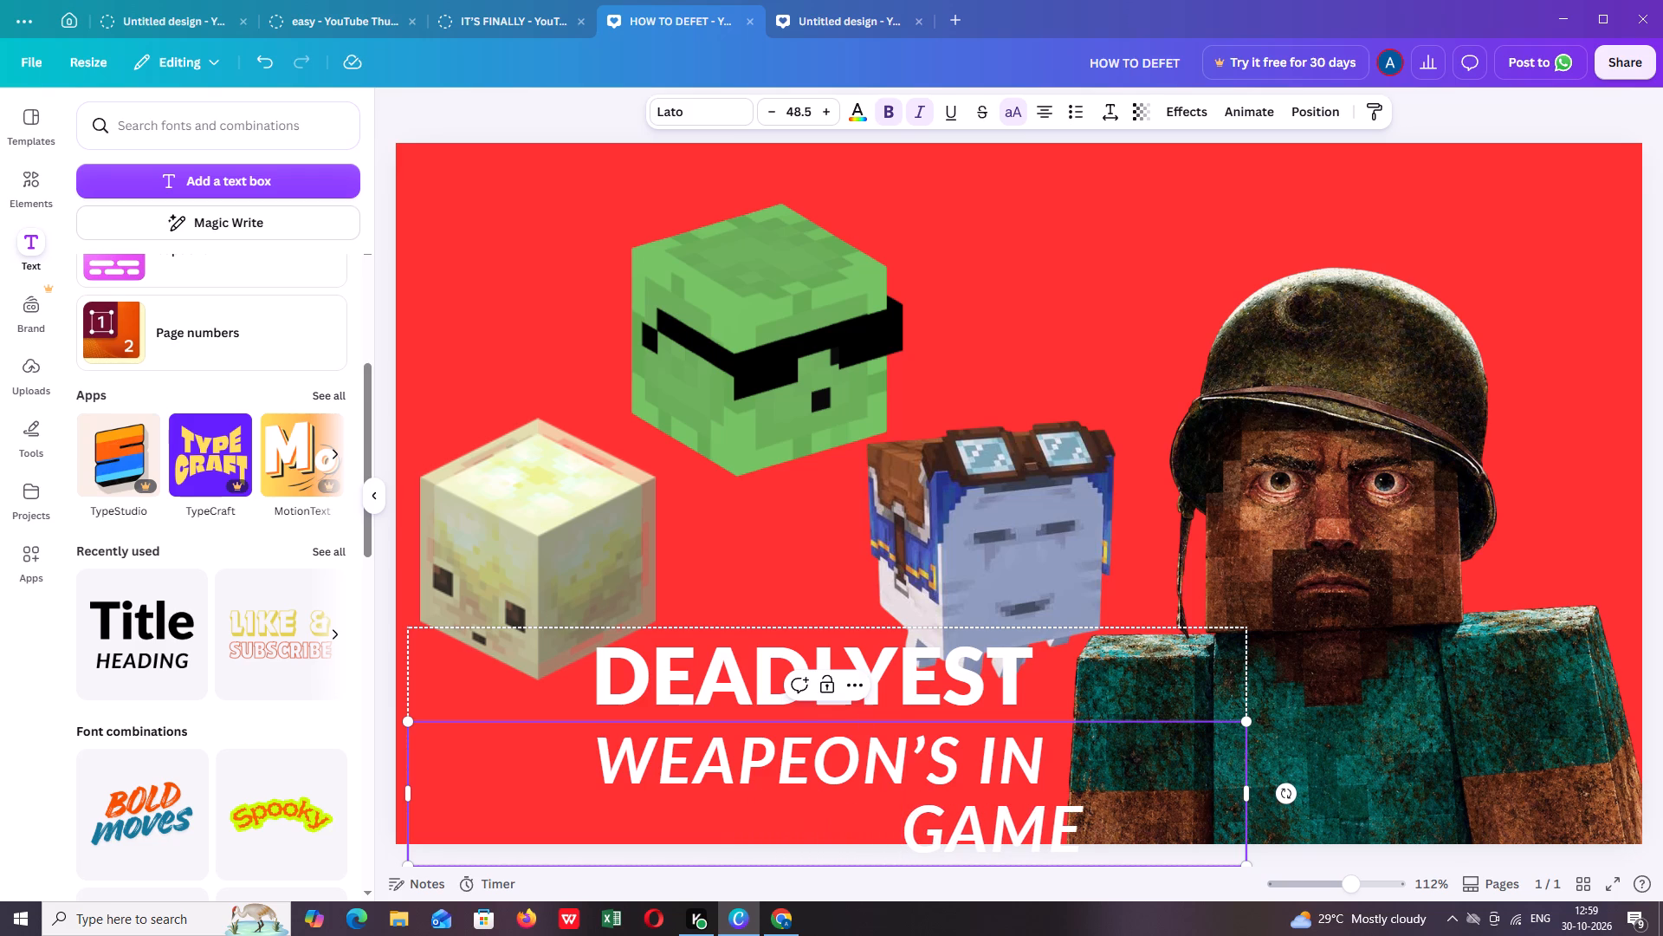
click(1054, 743)
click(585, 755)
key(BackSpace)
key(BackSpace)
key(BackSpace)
Shrink DEADLYEST to about size 49.8 and place it close above the "WEAPEON'S IN" line.
click(1037, 678)
double_click(1047, 679)
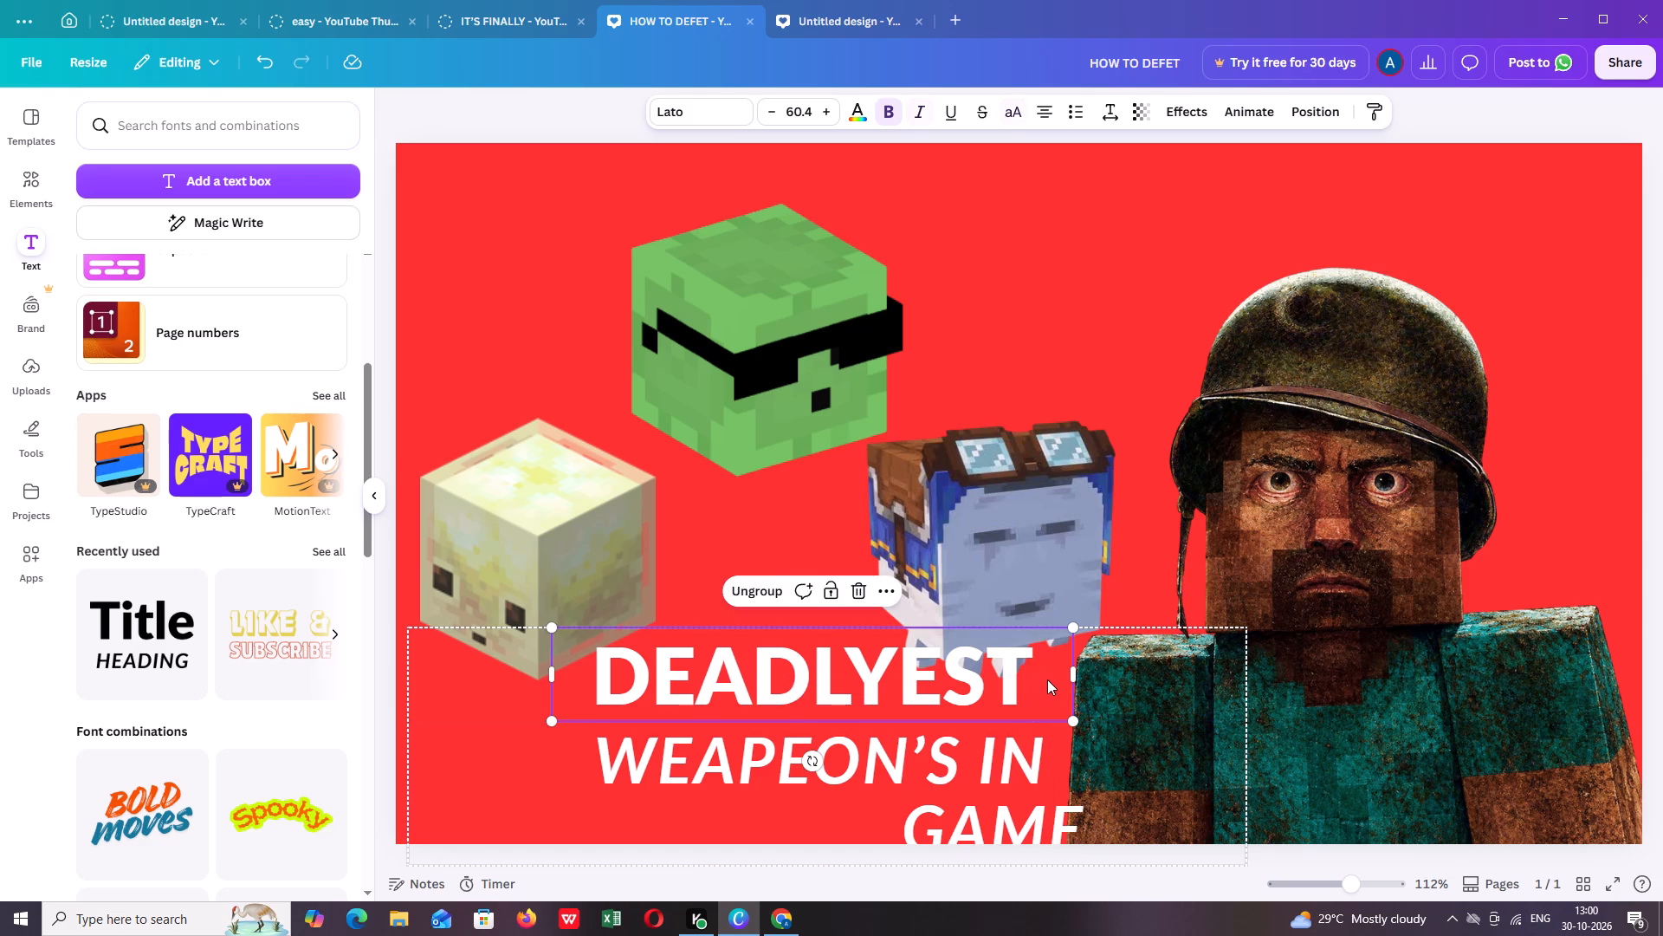
click(1047, 679)
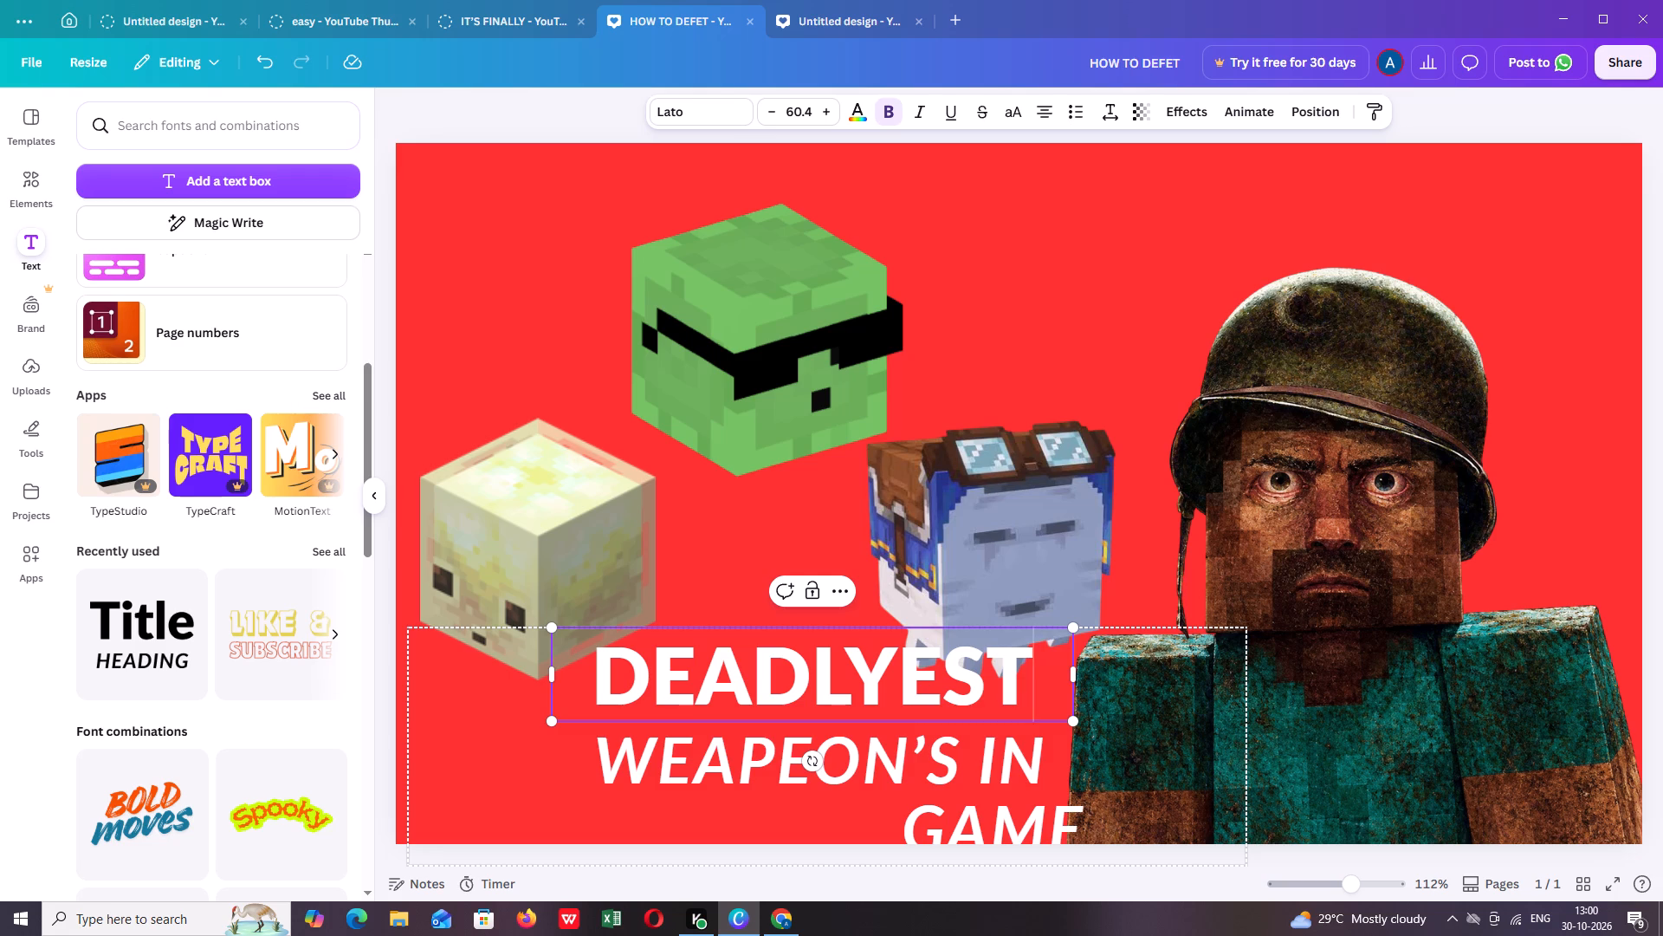
click(877, 747)
click(980, 675)
drag(985, 675, 946, 670)
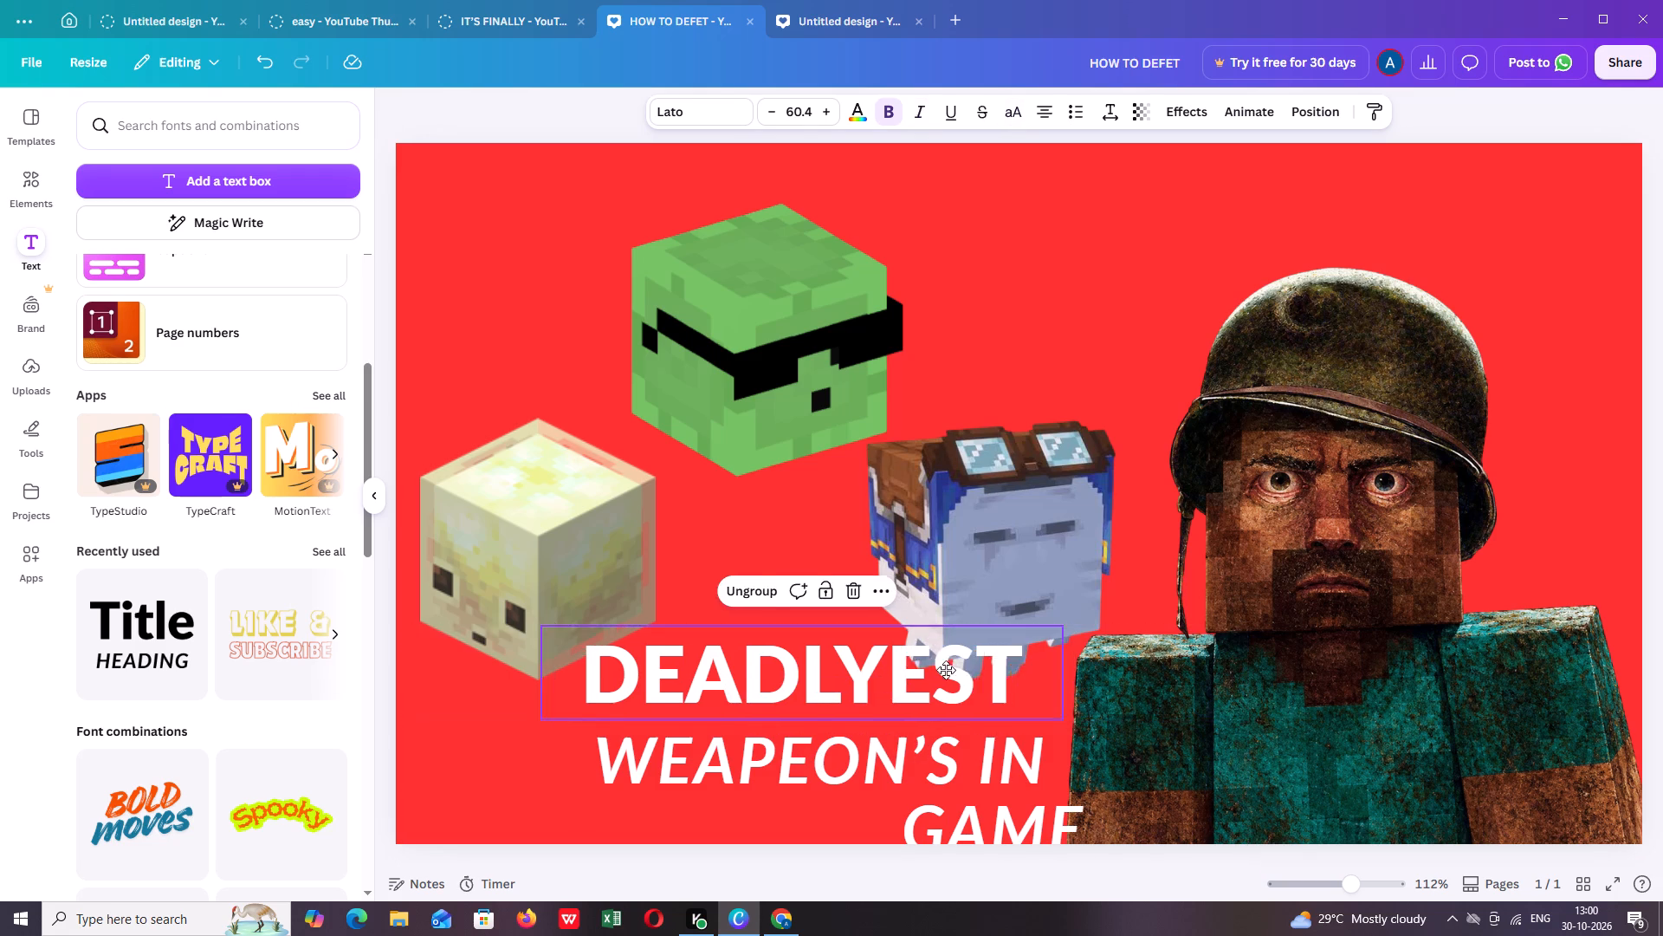
drag(946, 670, 925, 692)
drag(1016, 738, 929, 692)
drag(749, 684, 796, 691)
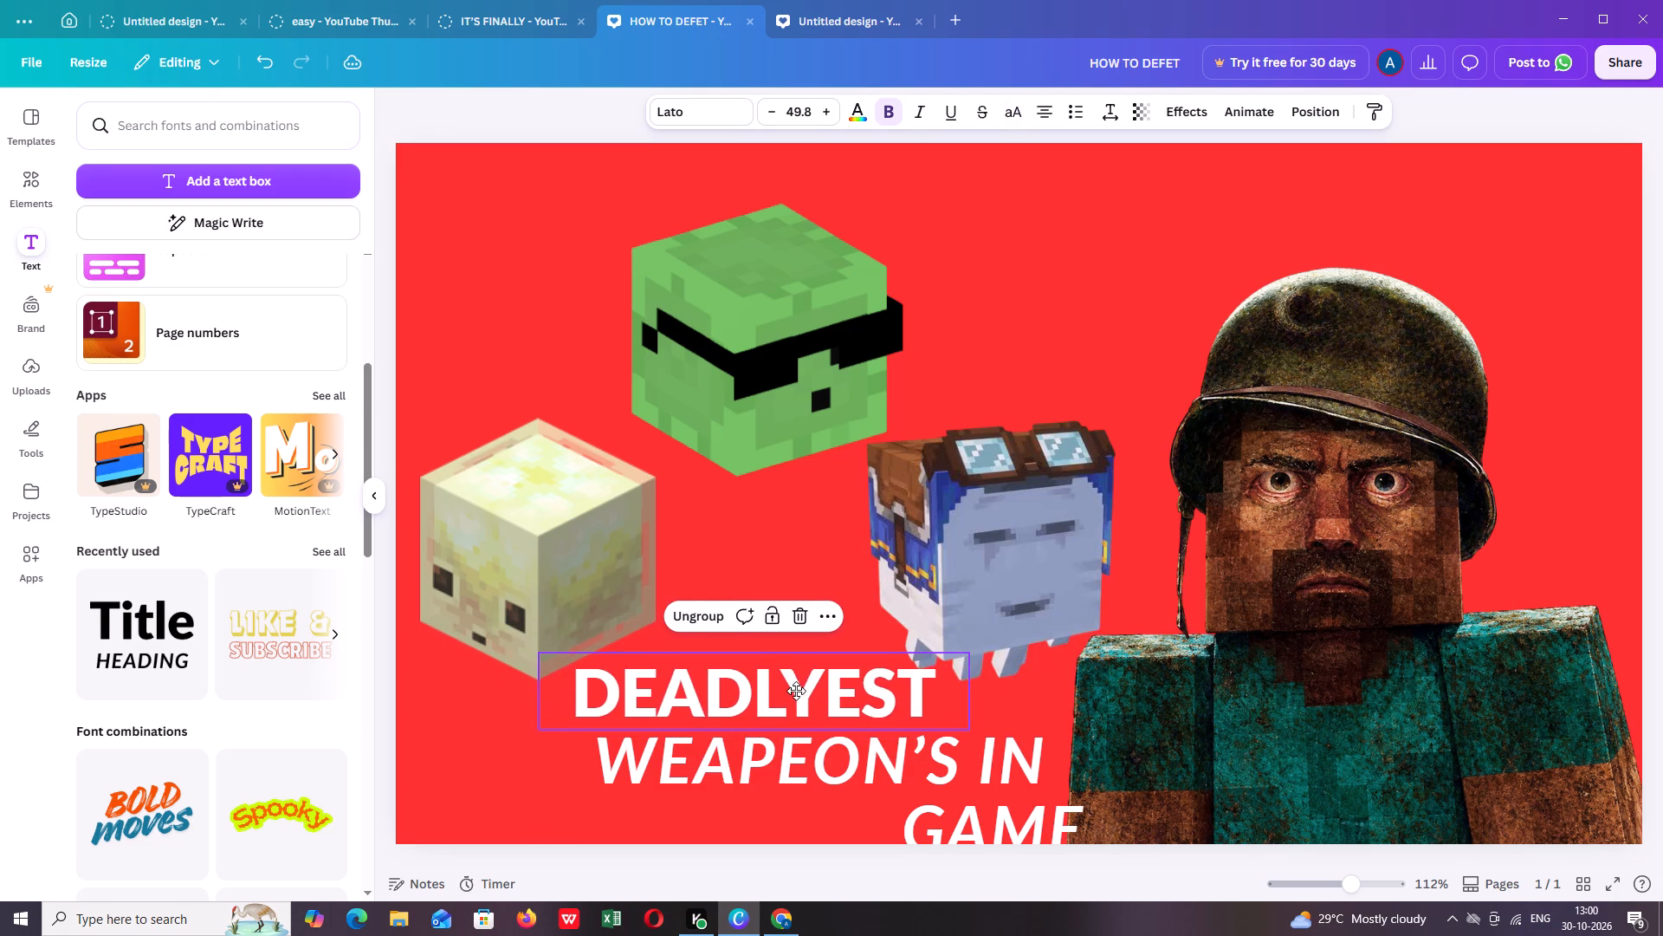
drag(796, 691, 793, 691)
Move the "WEAPEON'S IN GAME" text box left and slightly up, tight beneath DEADLYEST.
click(813, 758)
drag(825, 762, 775, 753)
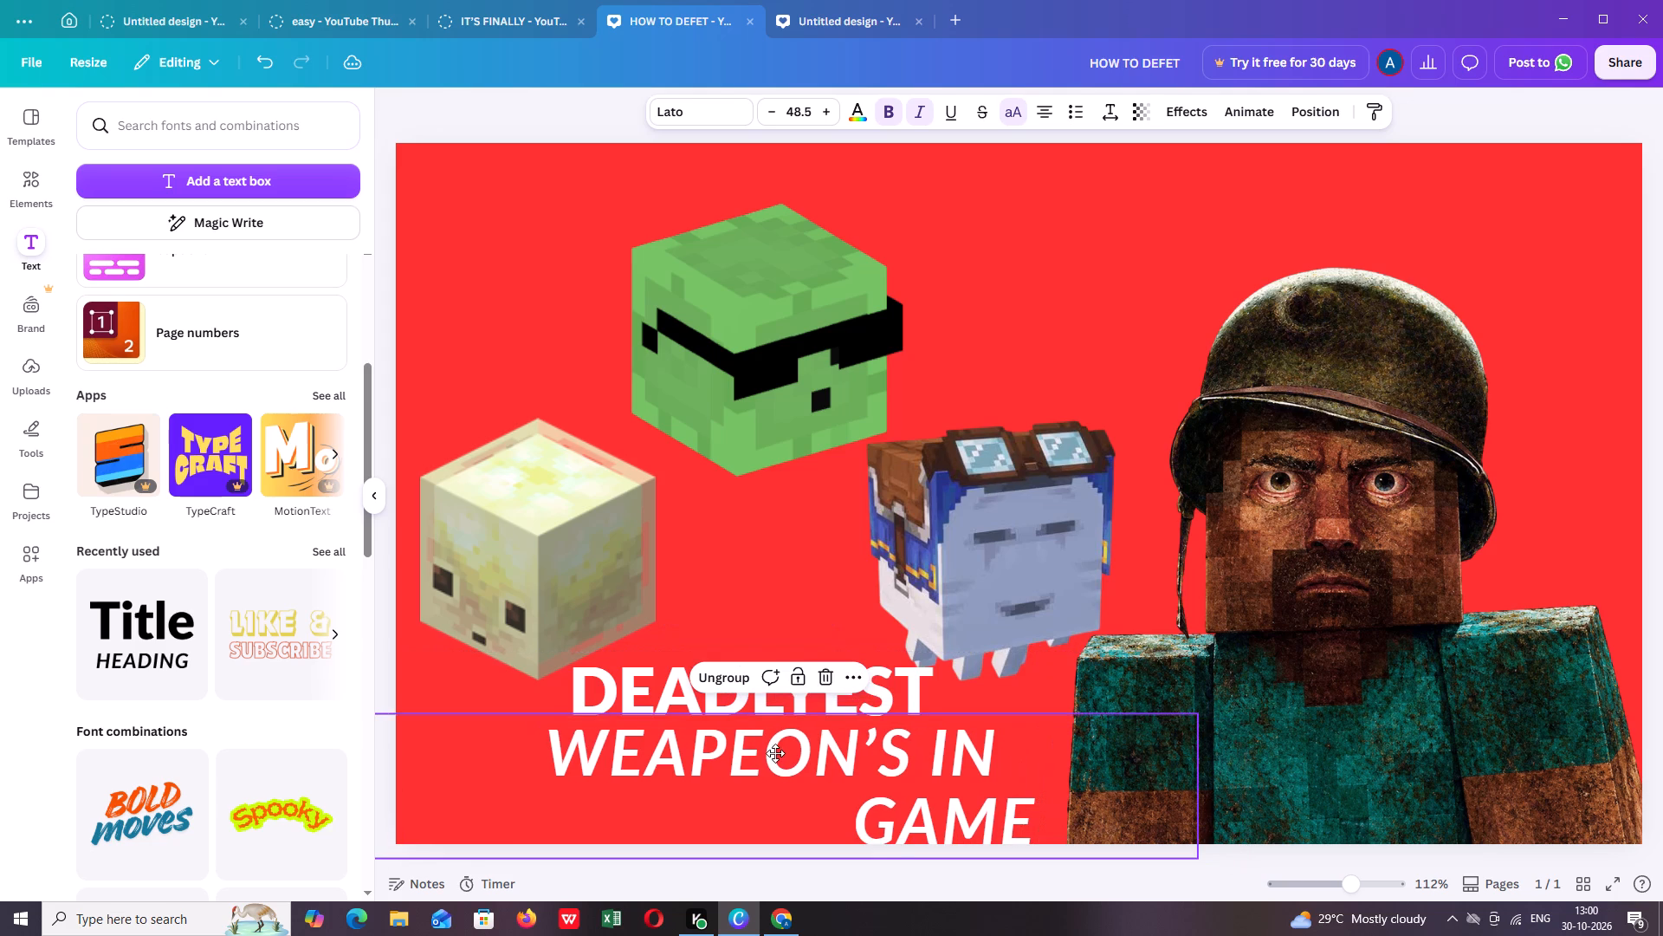
drag(775, 753, 773, 745)
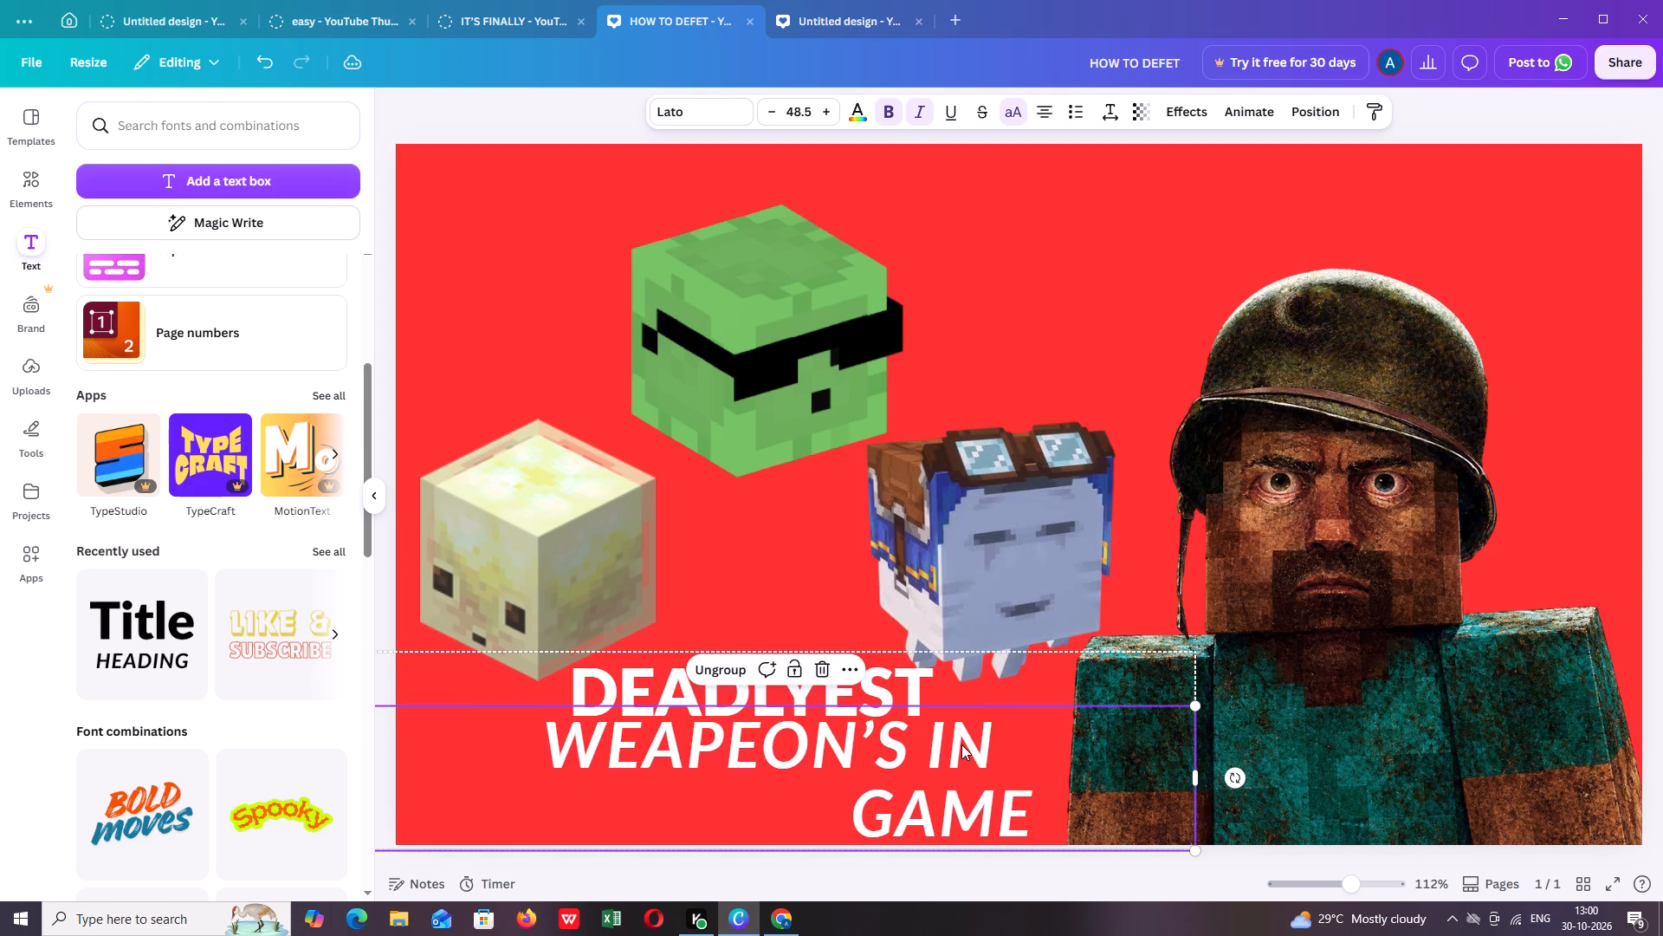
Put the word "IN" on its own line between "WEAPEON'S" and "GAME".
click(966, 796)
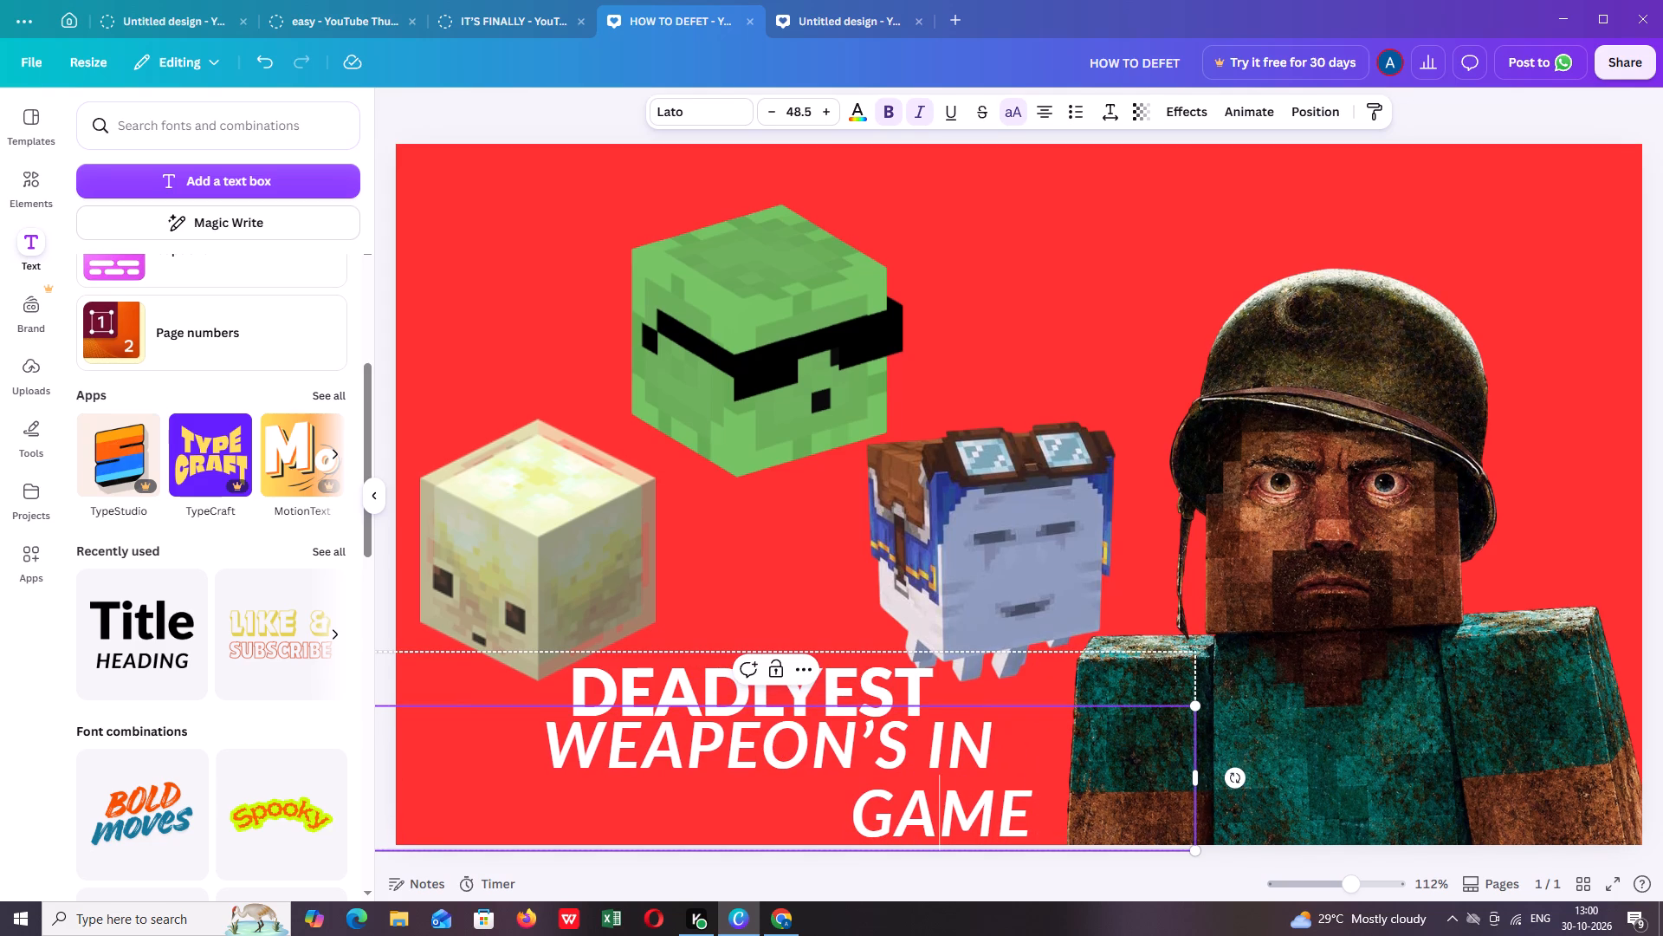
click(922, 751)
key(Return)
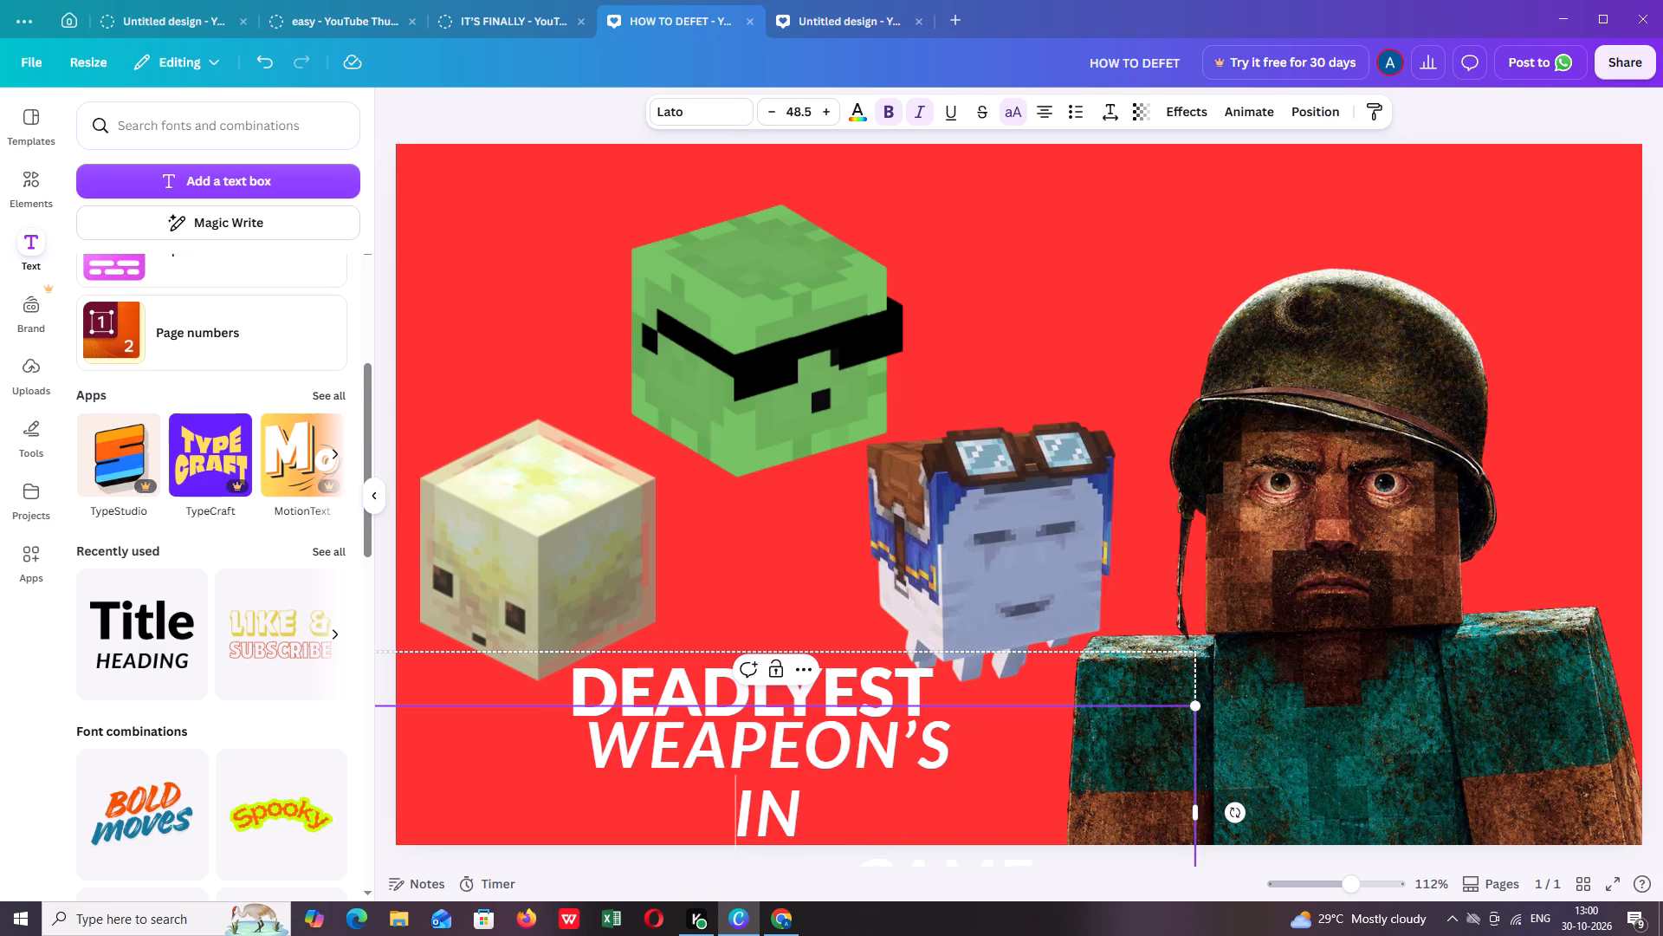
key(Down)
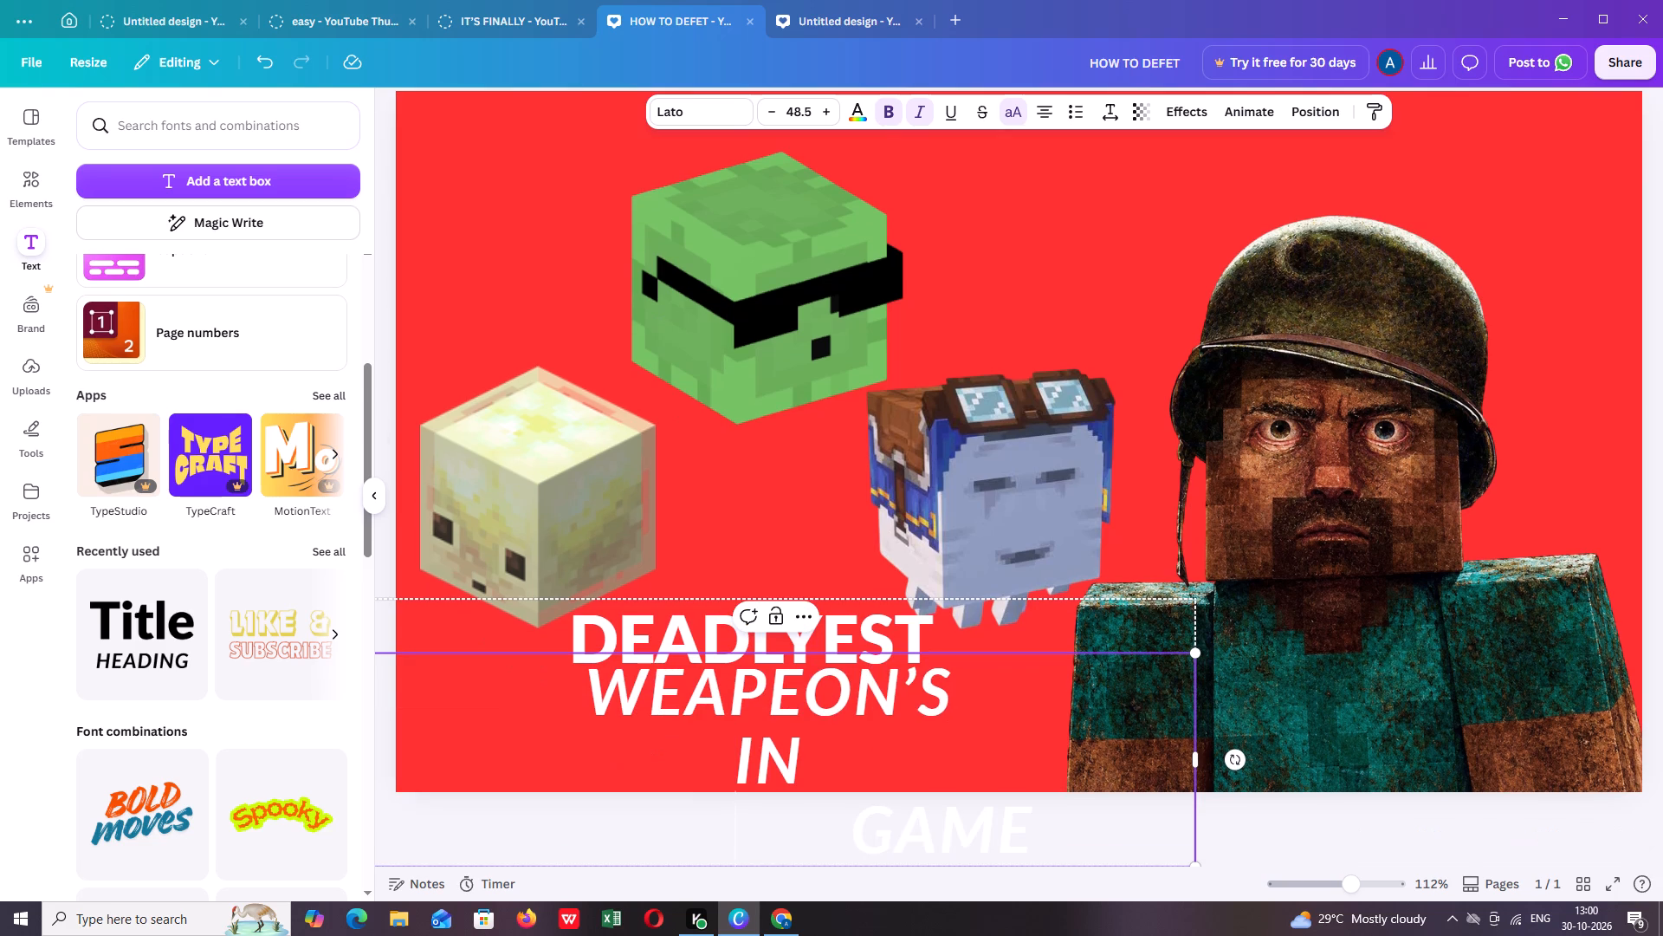
Delete everything between "WEAP" and "GAME" in the lower text box, including the spaces and line breaks.
click(848, 822)
key(BackSpace)
key(BackSpace)
key(BackSpace)
key(BackSpace)
key(BackSpace)
key(BackSpace)
key(BackSpace)
key(BackSpace)
key(BackSpace)
key(BackSpace)
key(BackSpace)
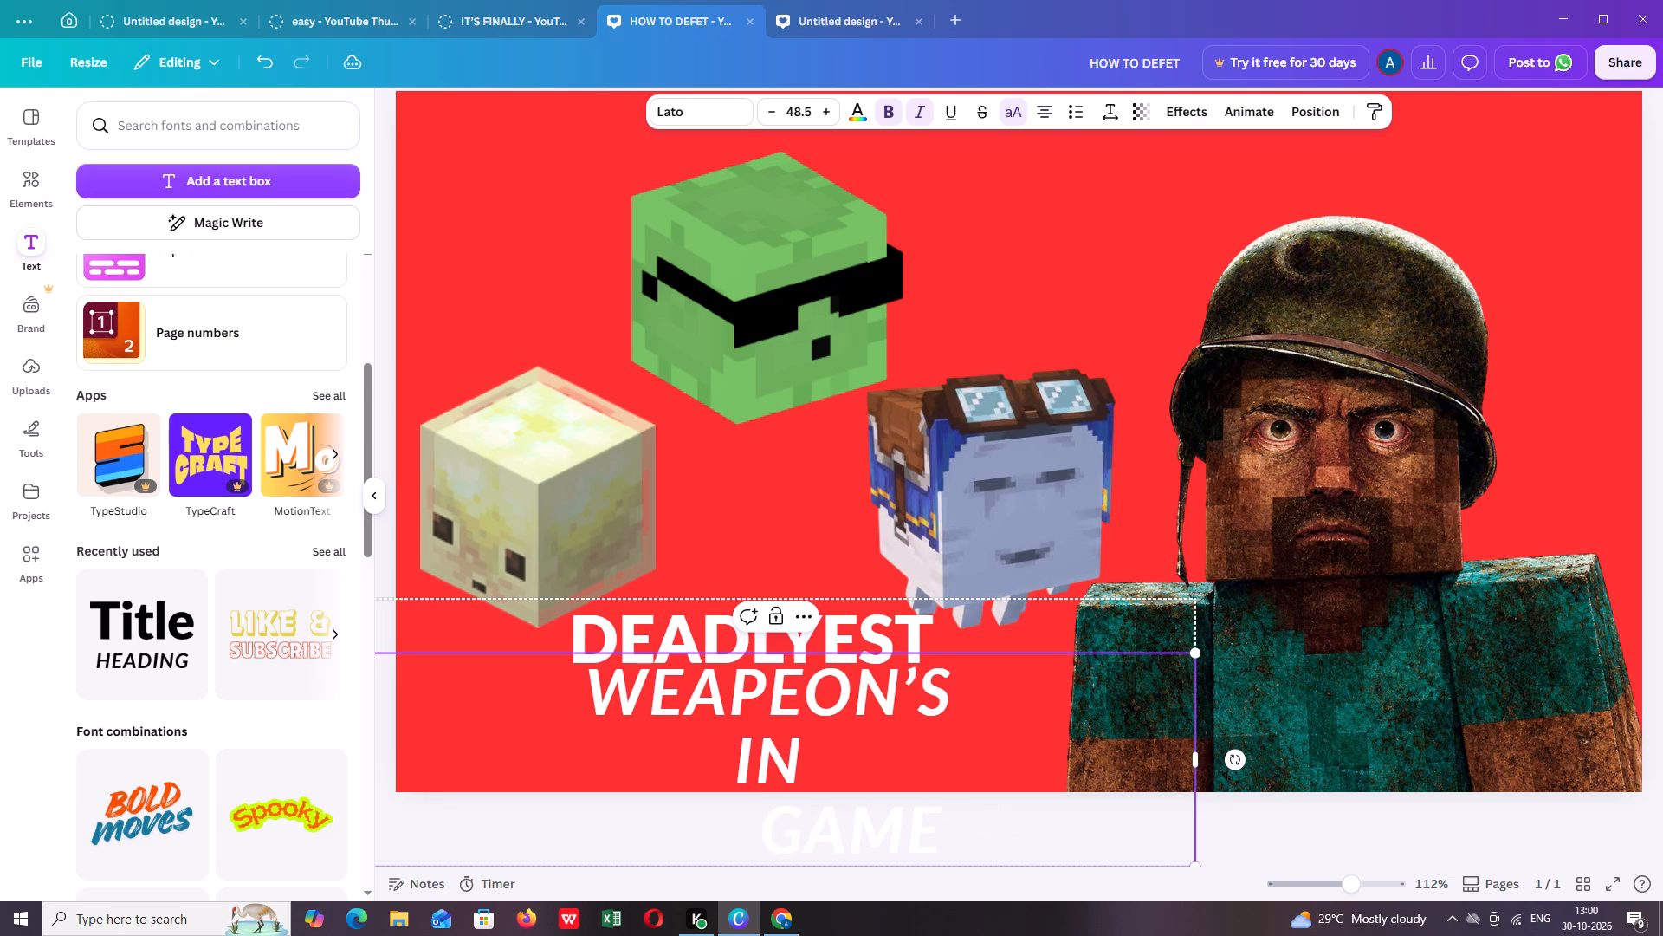
key(BackSpace)
key(BackSpace)
key(BackSpace)
key(BackSpace)
key(BackSpace)
key(BackSpace)
key(BackSpace)
key(BackSpace)
key(BackSpace)
key(BackSpace)
key(BackSpace)
key(BackSpace)
key(BackSpace)
key(BackSpace)
key(BackSpace)
key(BackSpace)
key(BackSpace)
key(BackSpace)
key(BackSpace)
key(BackSpace)
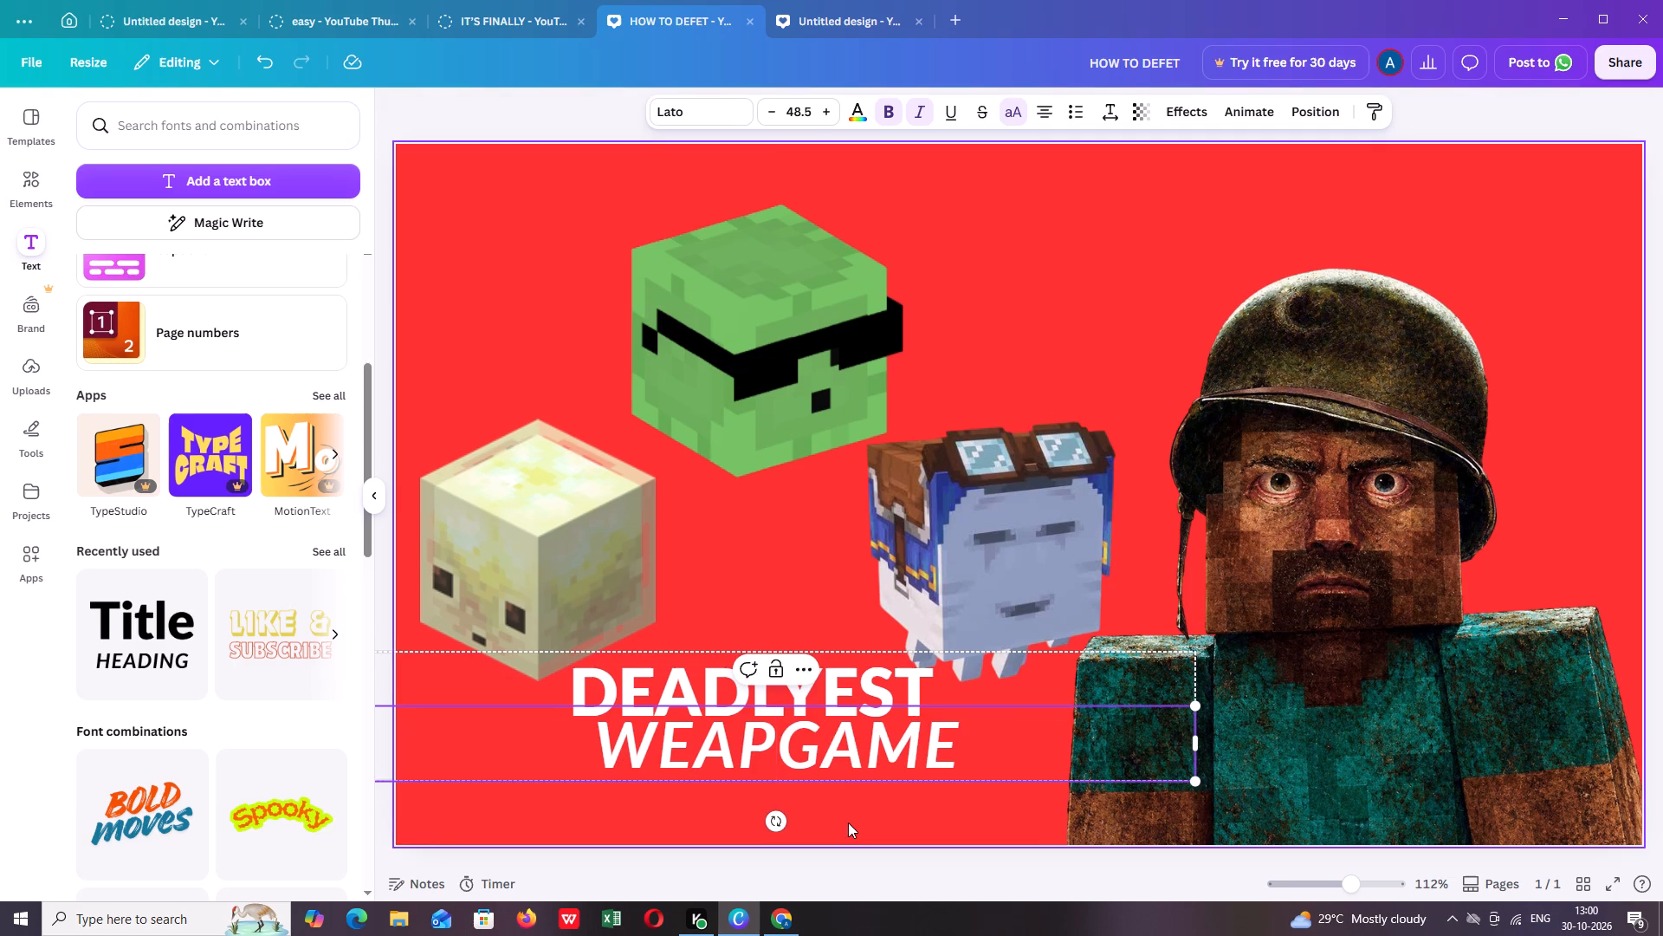
Complete the lower text as "WEAPON'S" with "IN GAME" on a second line.
text(ON)
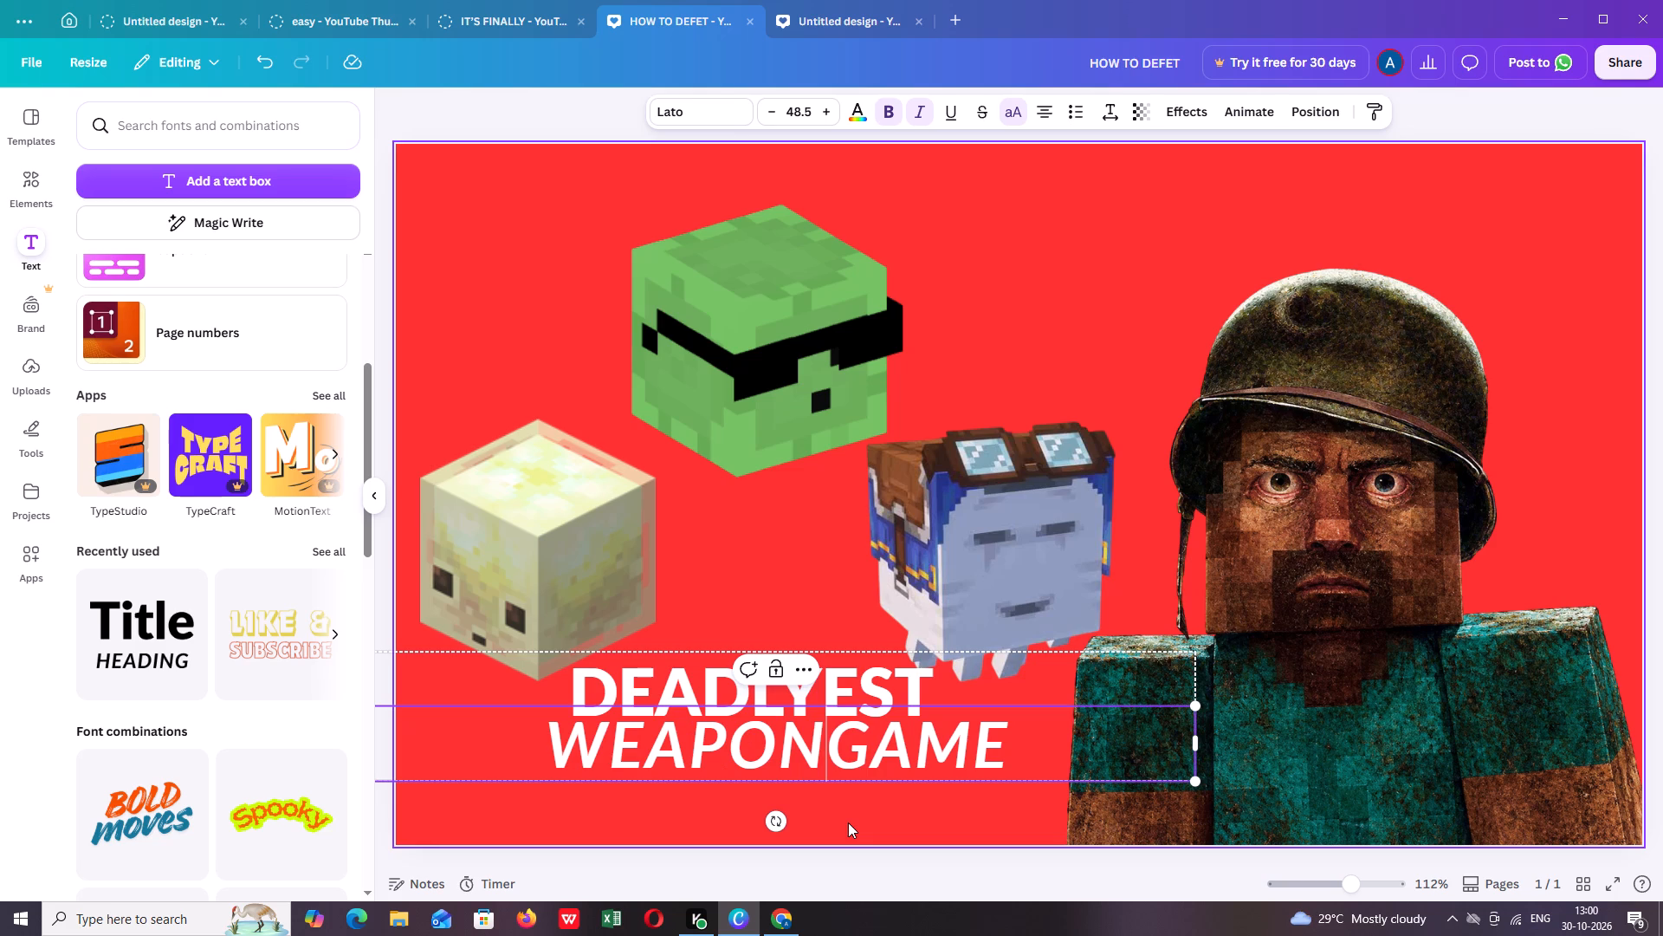
text('S)
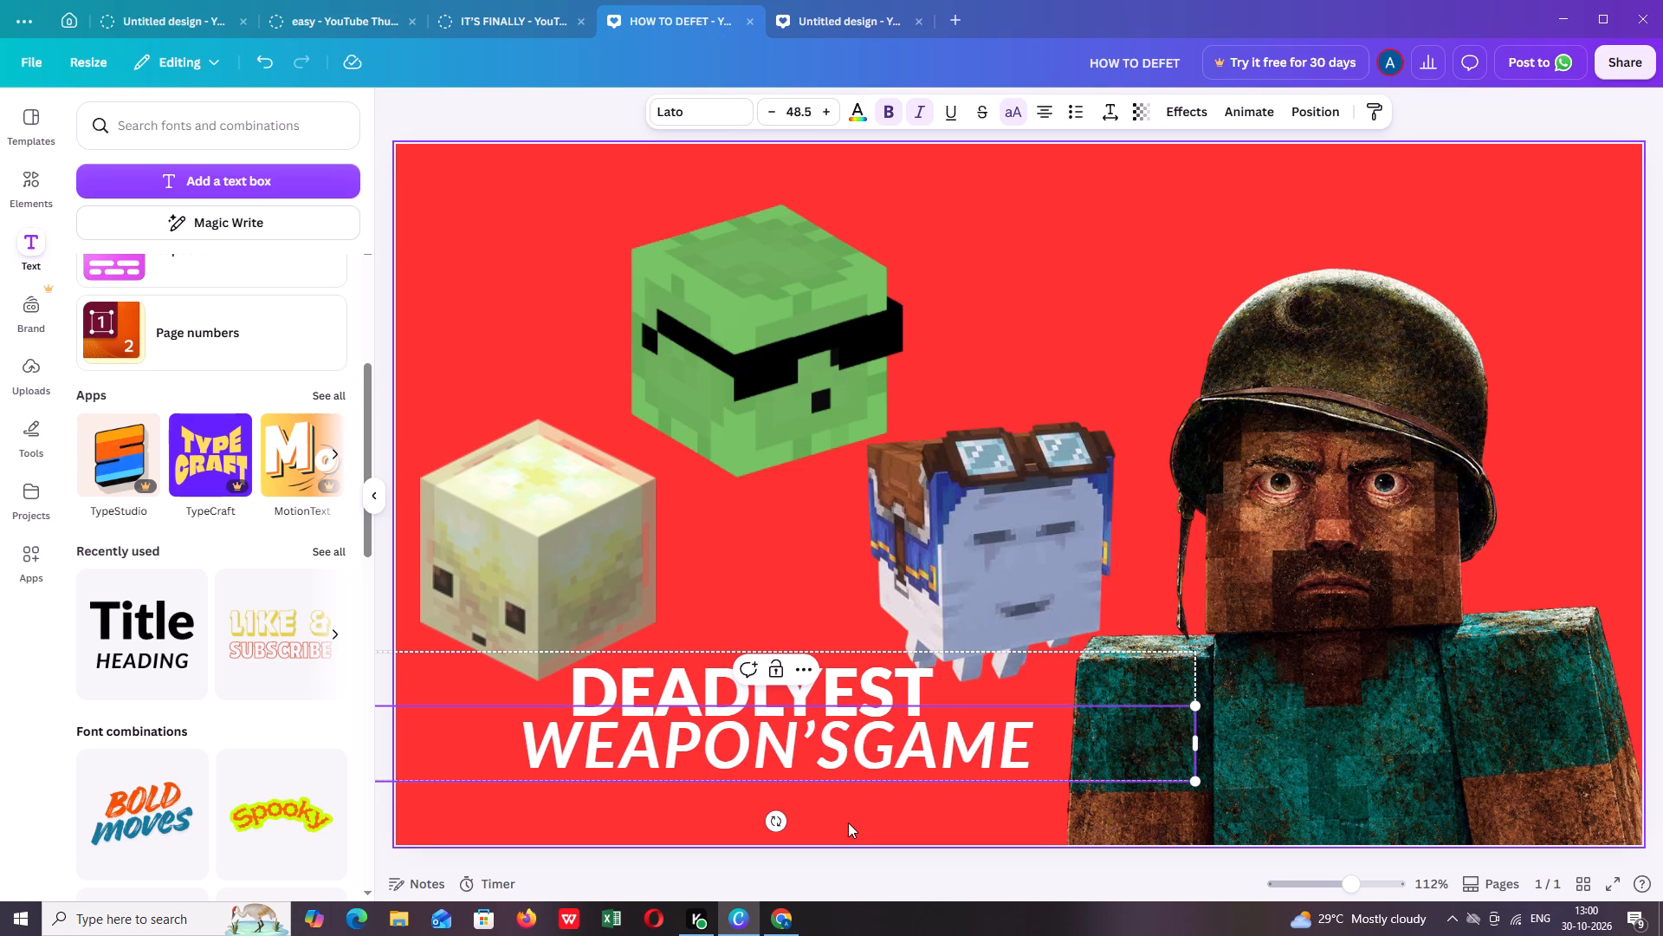
key(Return)
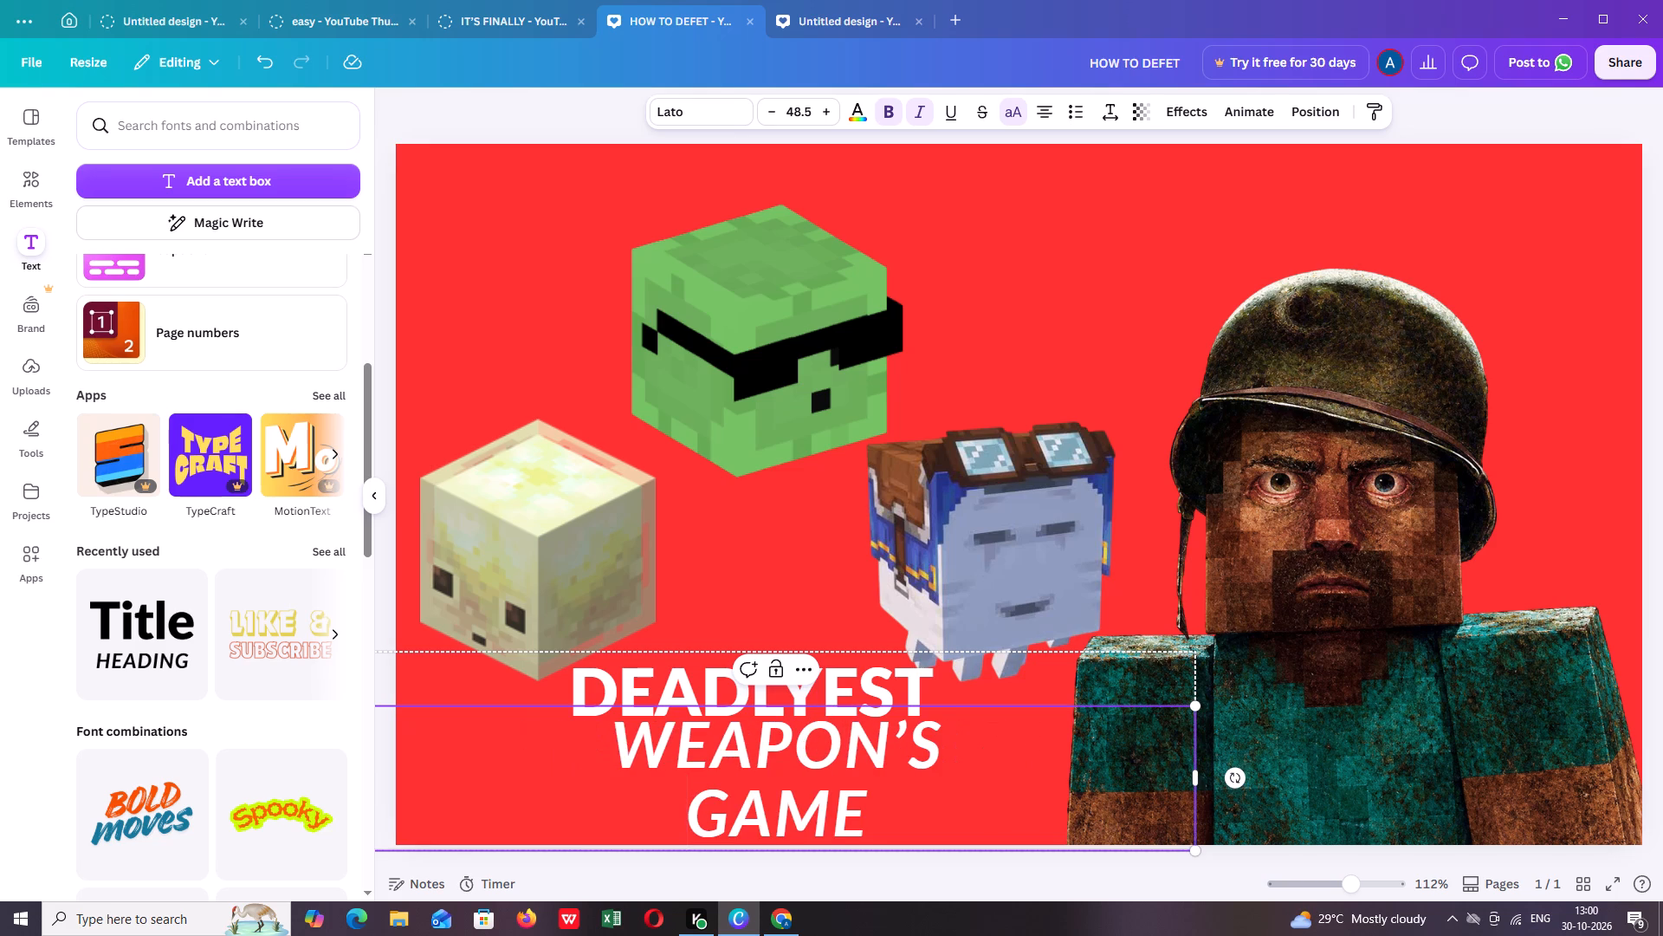
text(IN)
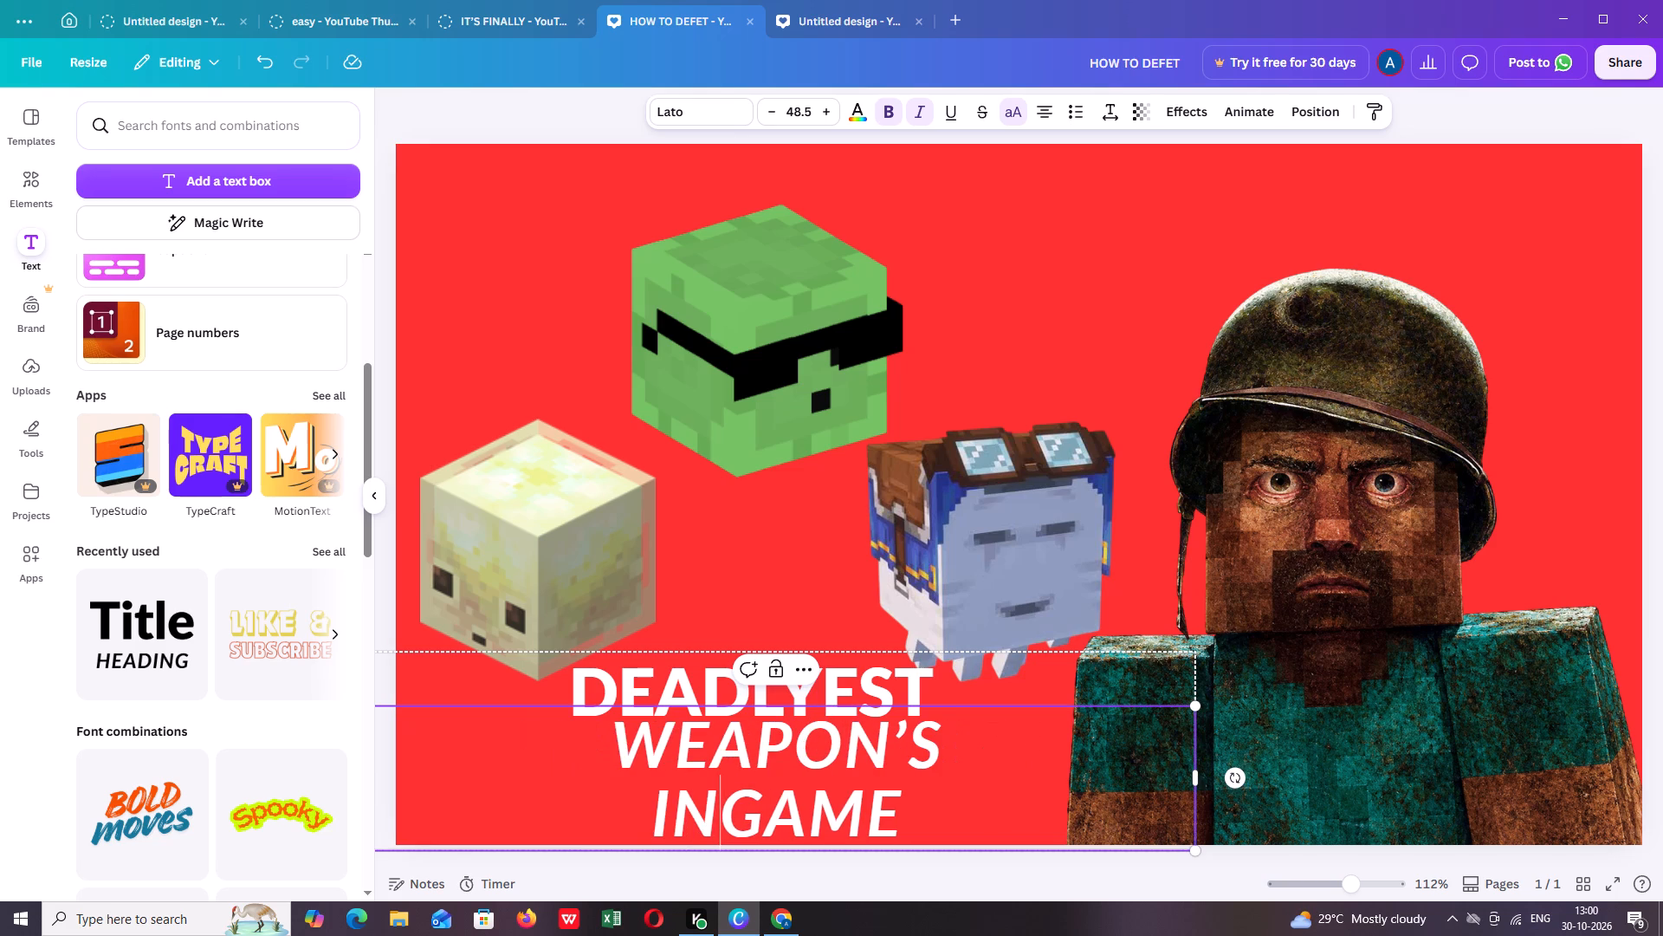
key(space)
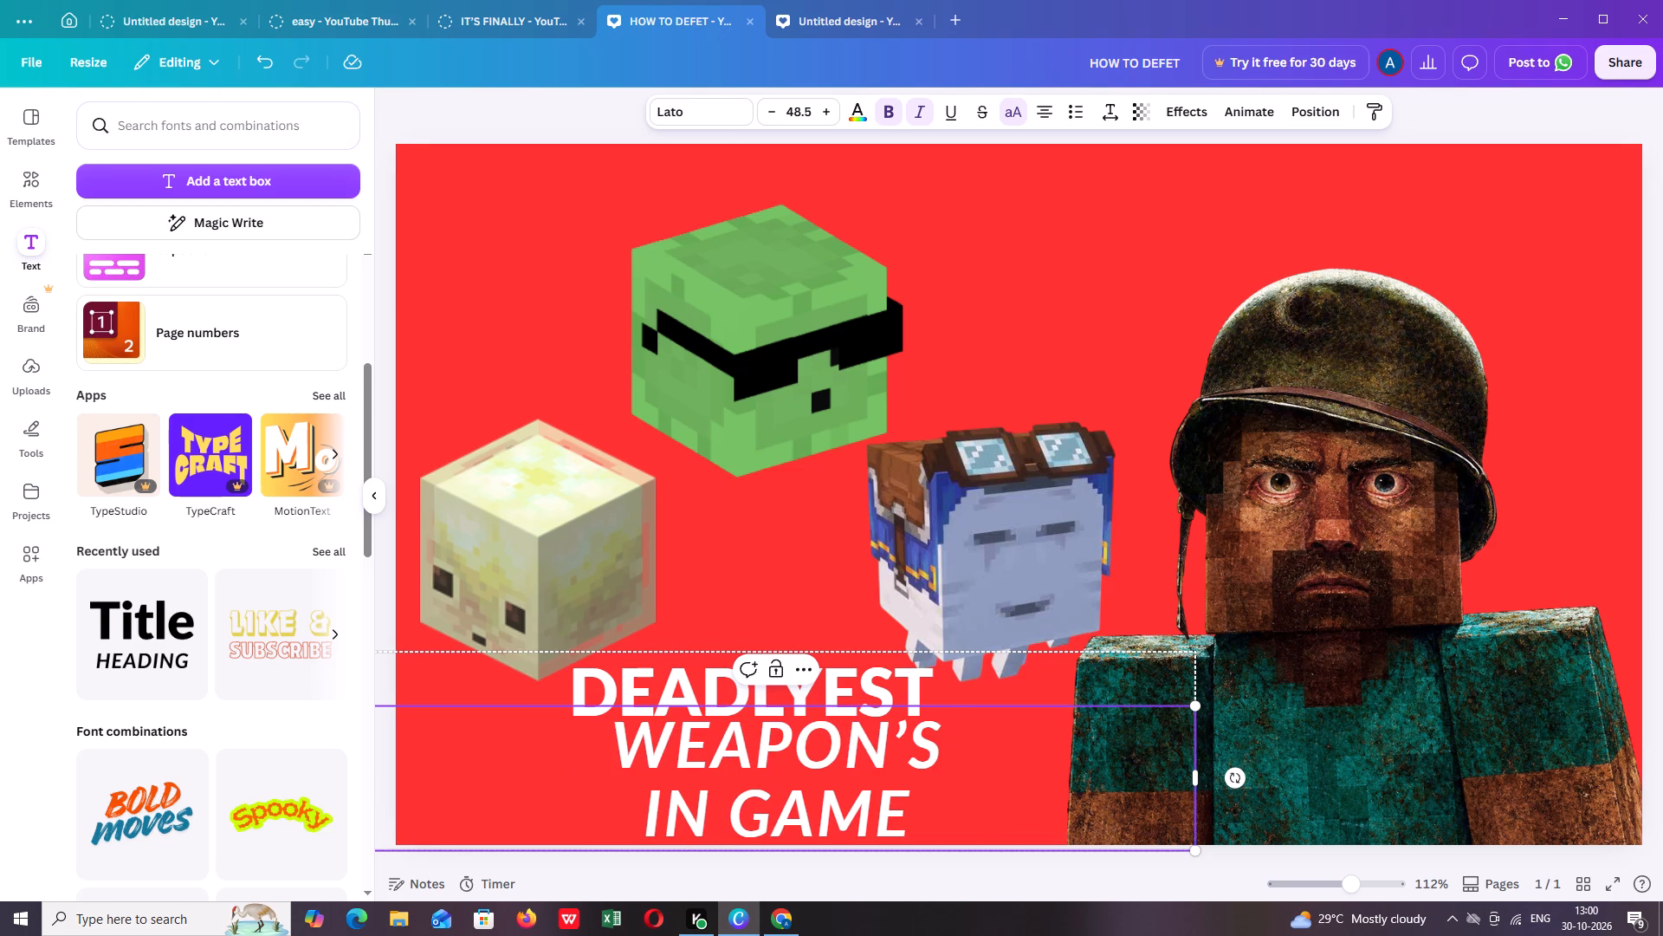
Indent "WEAPON'S" with four leading spaces and nudge its text box slightly down from DEADLYEST.
click(606, 748)
key(space)
key(space)
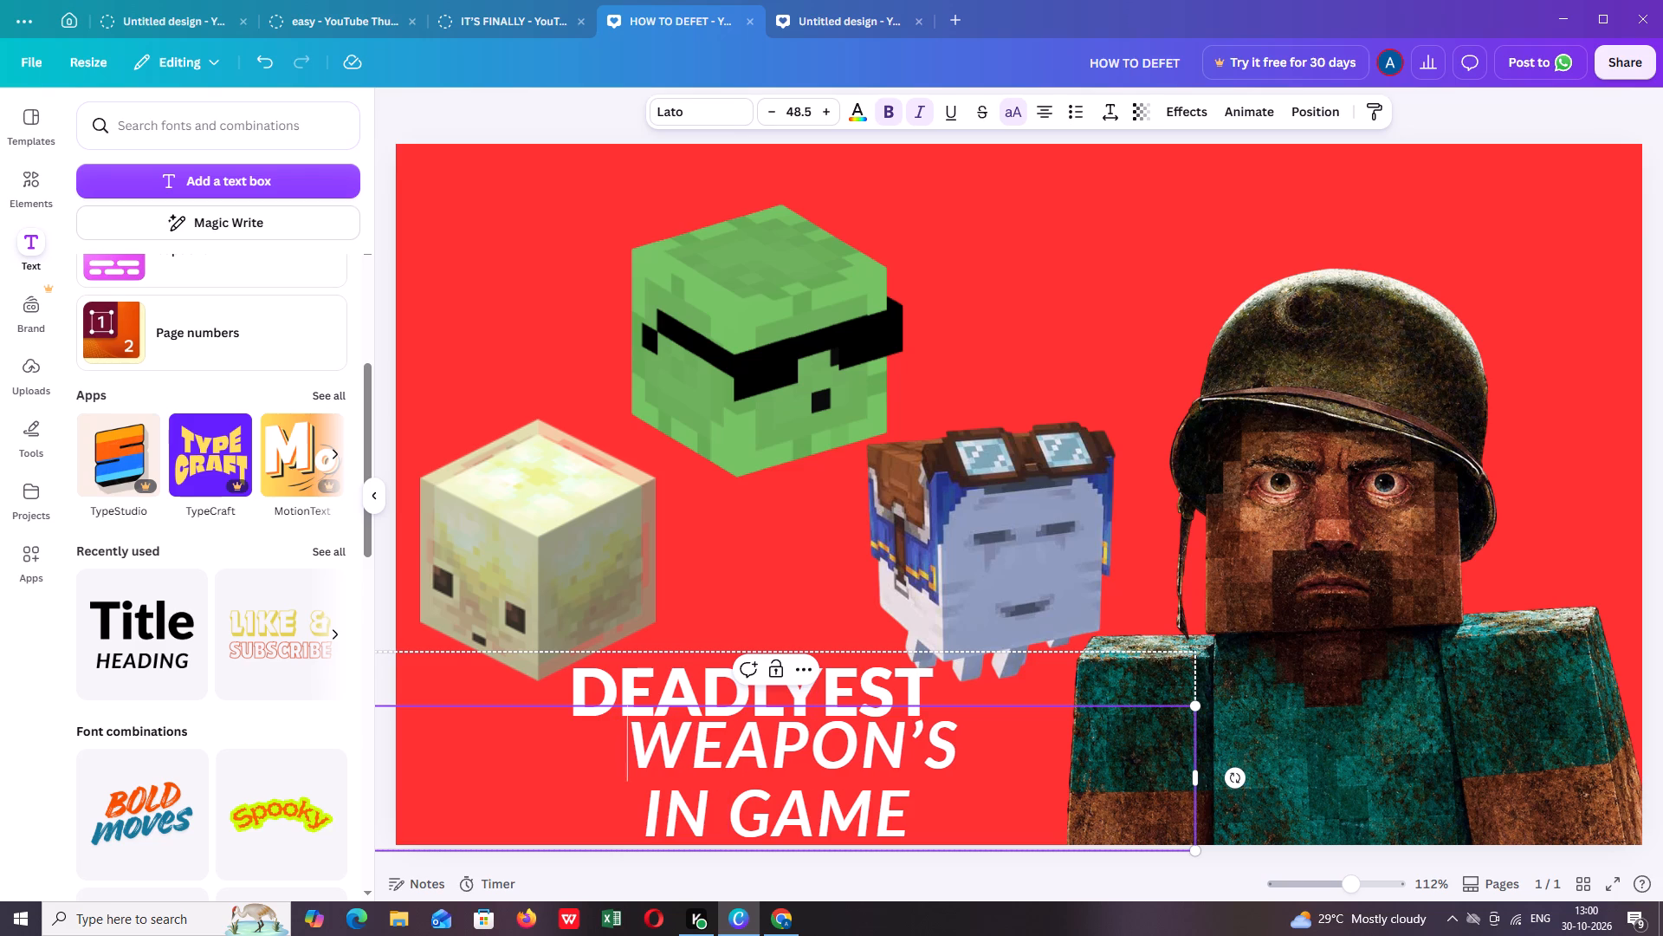
key(space)
key(space)
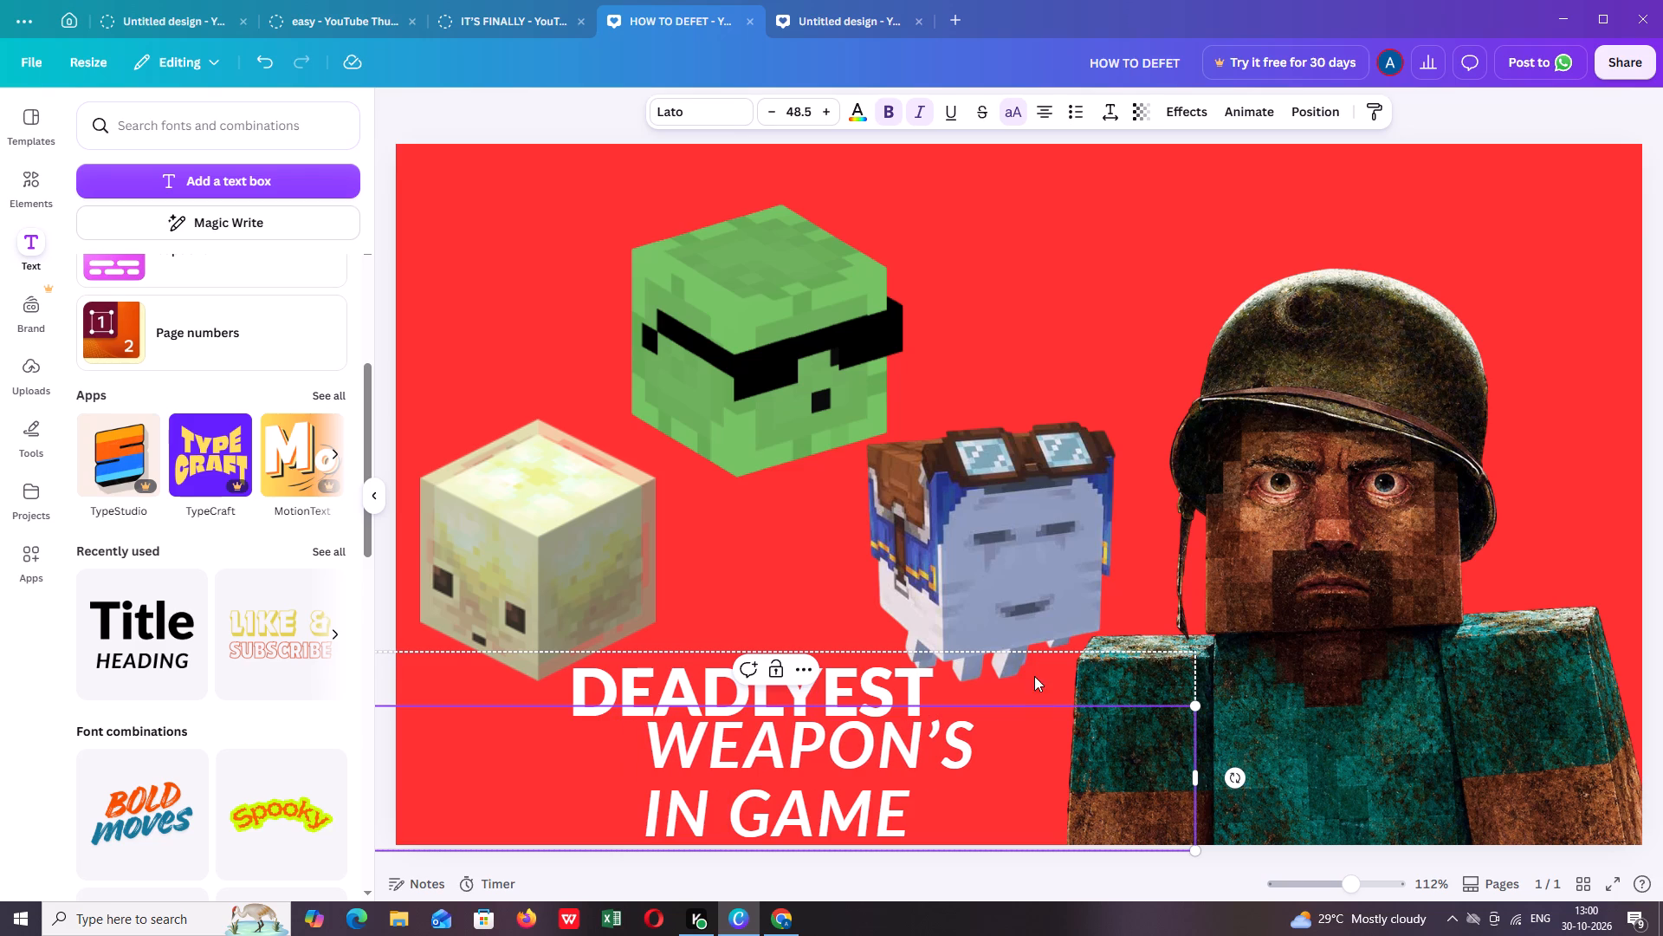
click(1034, 676)
click(1020, 686)
click(1014, 770)
click(1005, 773)
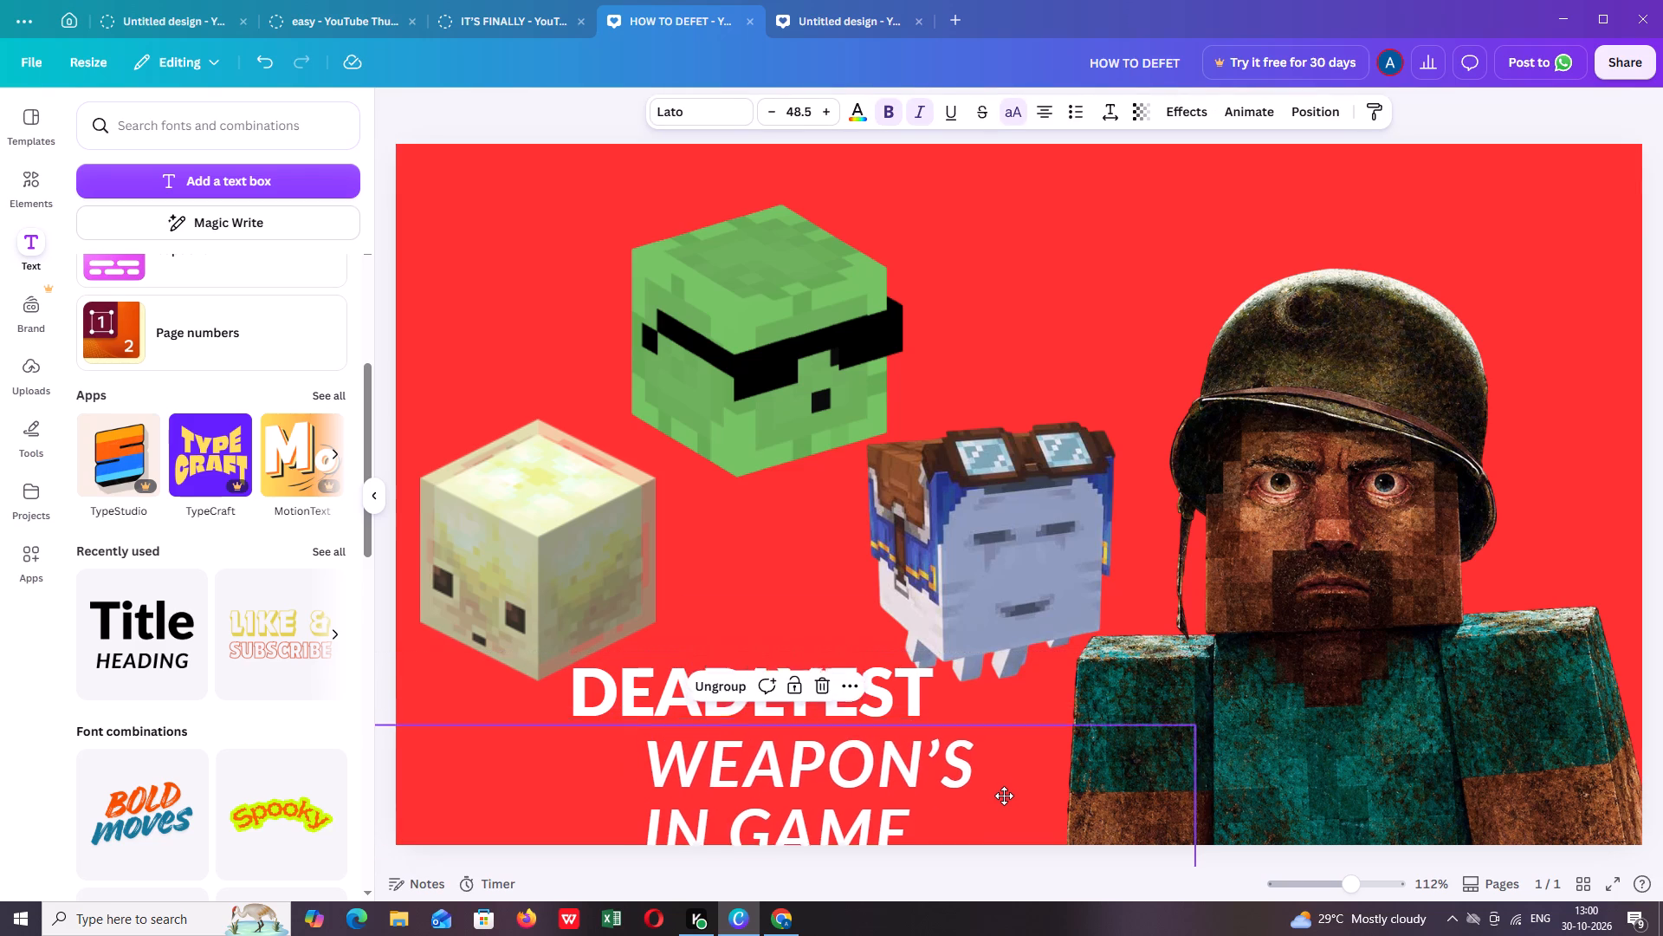
Indent the "IN GAME" line with eight leading spaces so it steps in beneath "WEAPON'S".
click(643, 815)
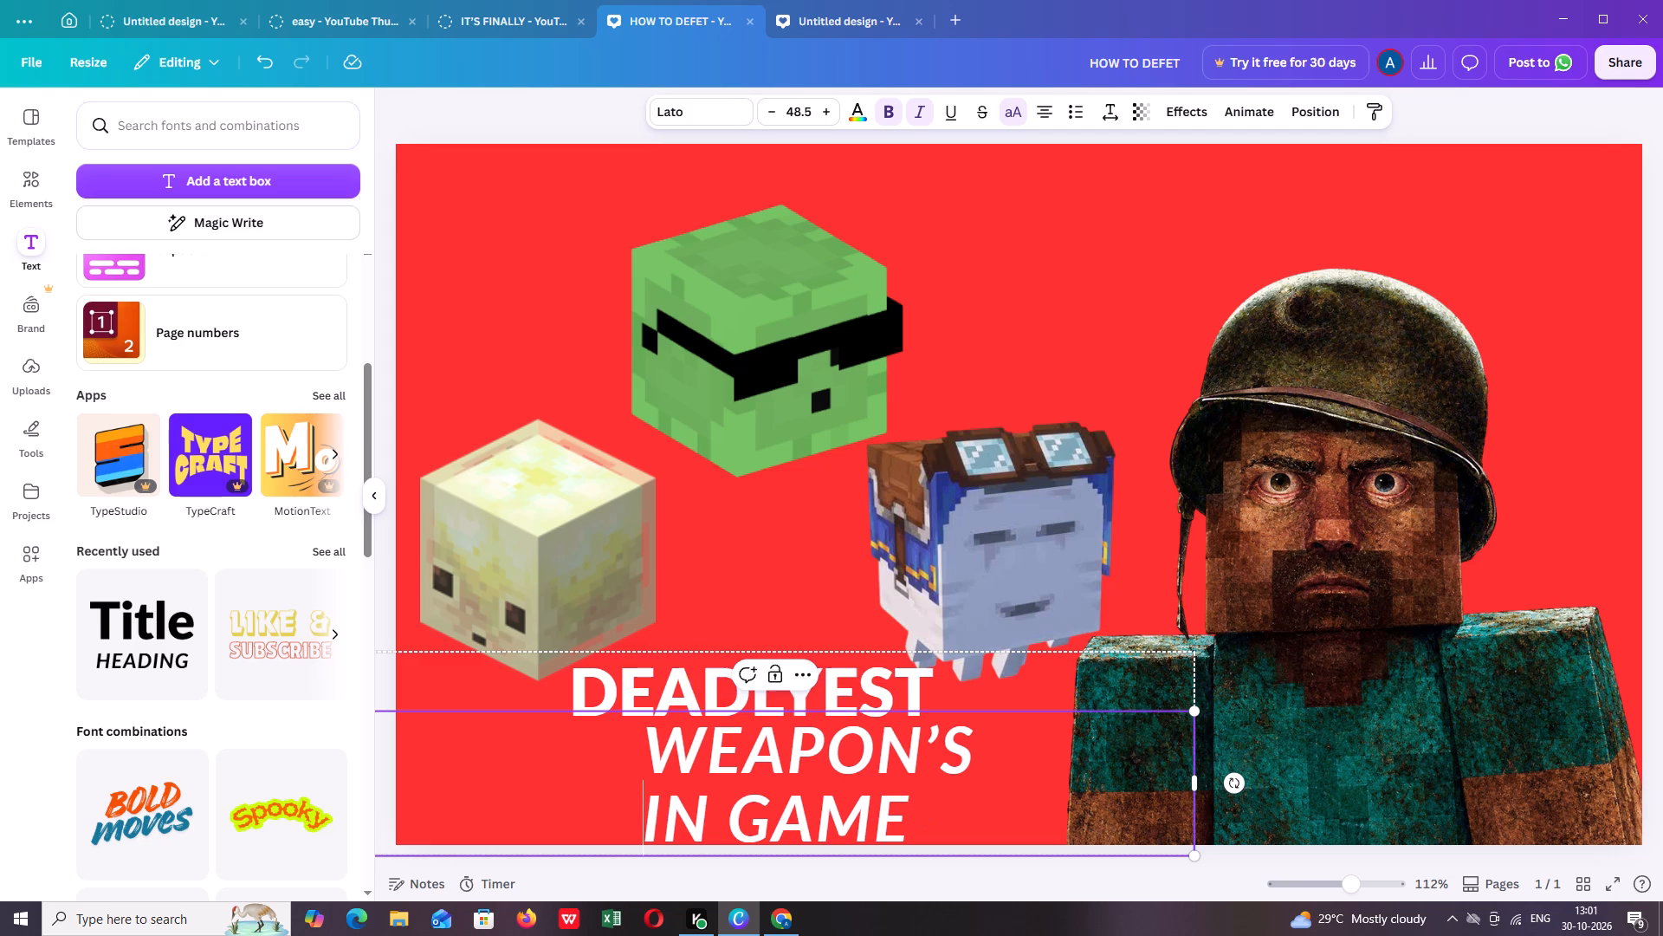
key(BackSpace)
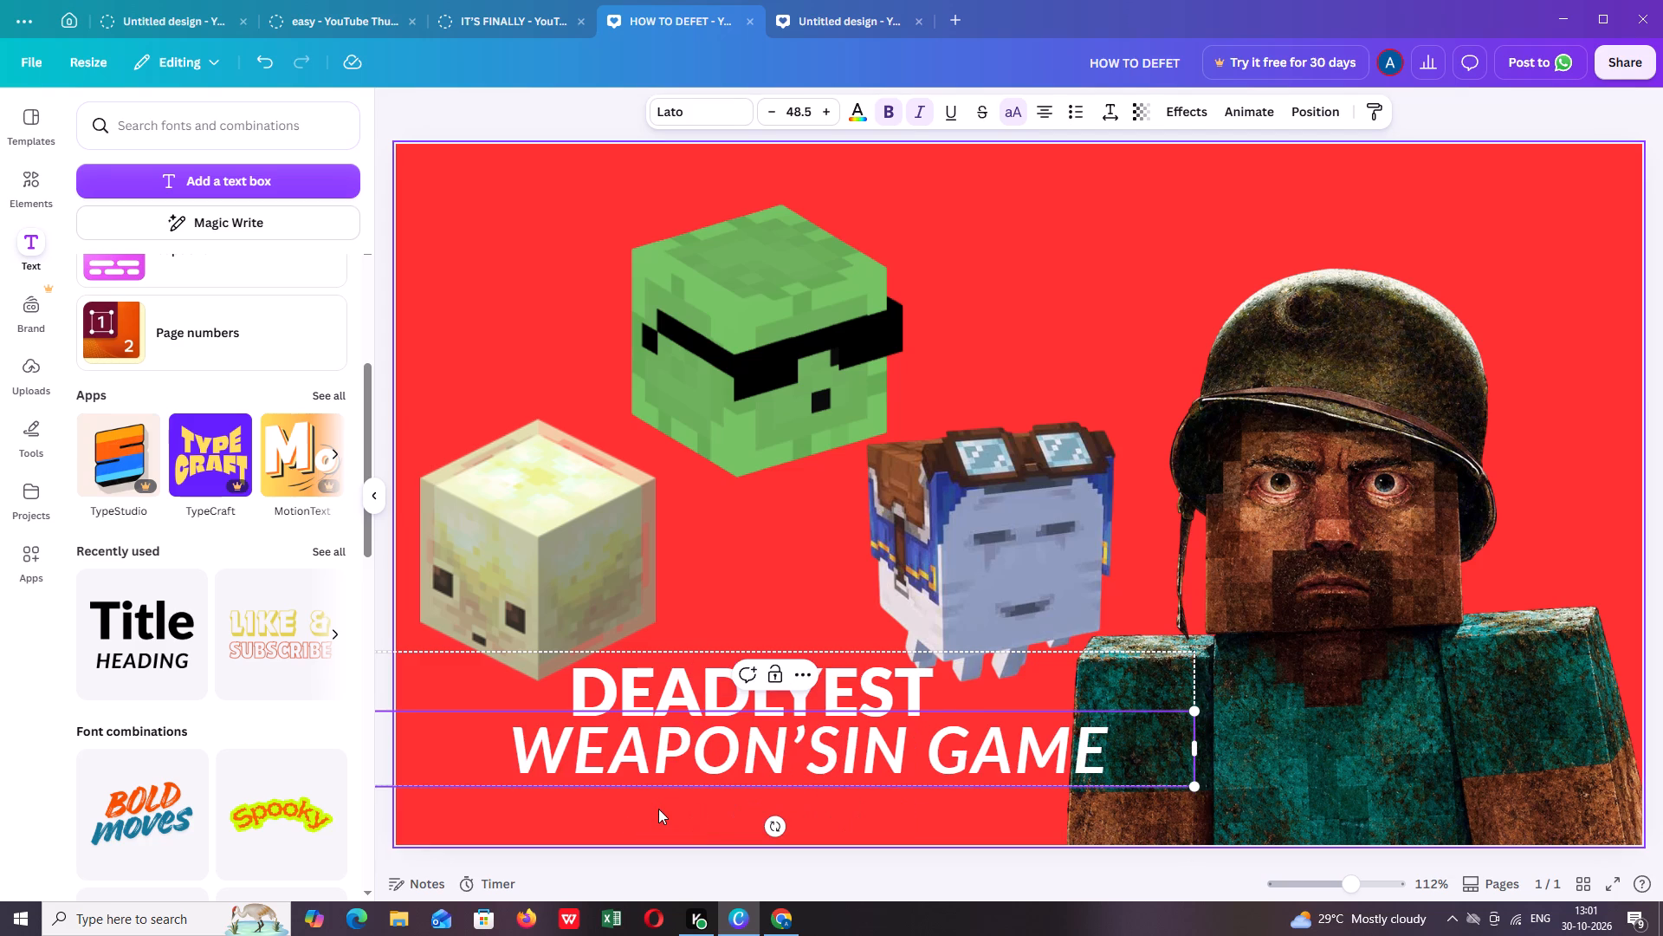
key(space)
key(Return)
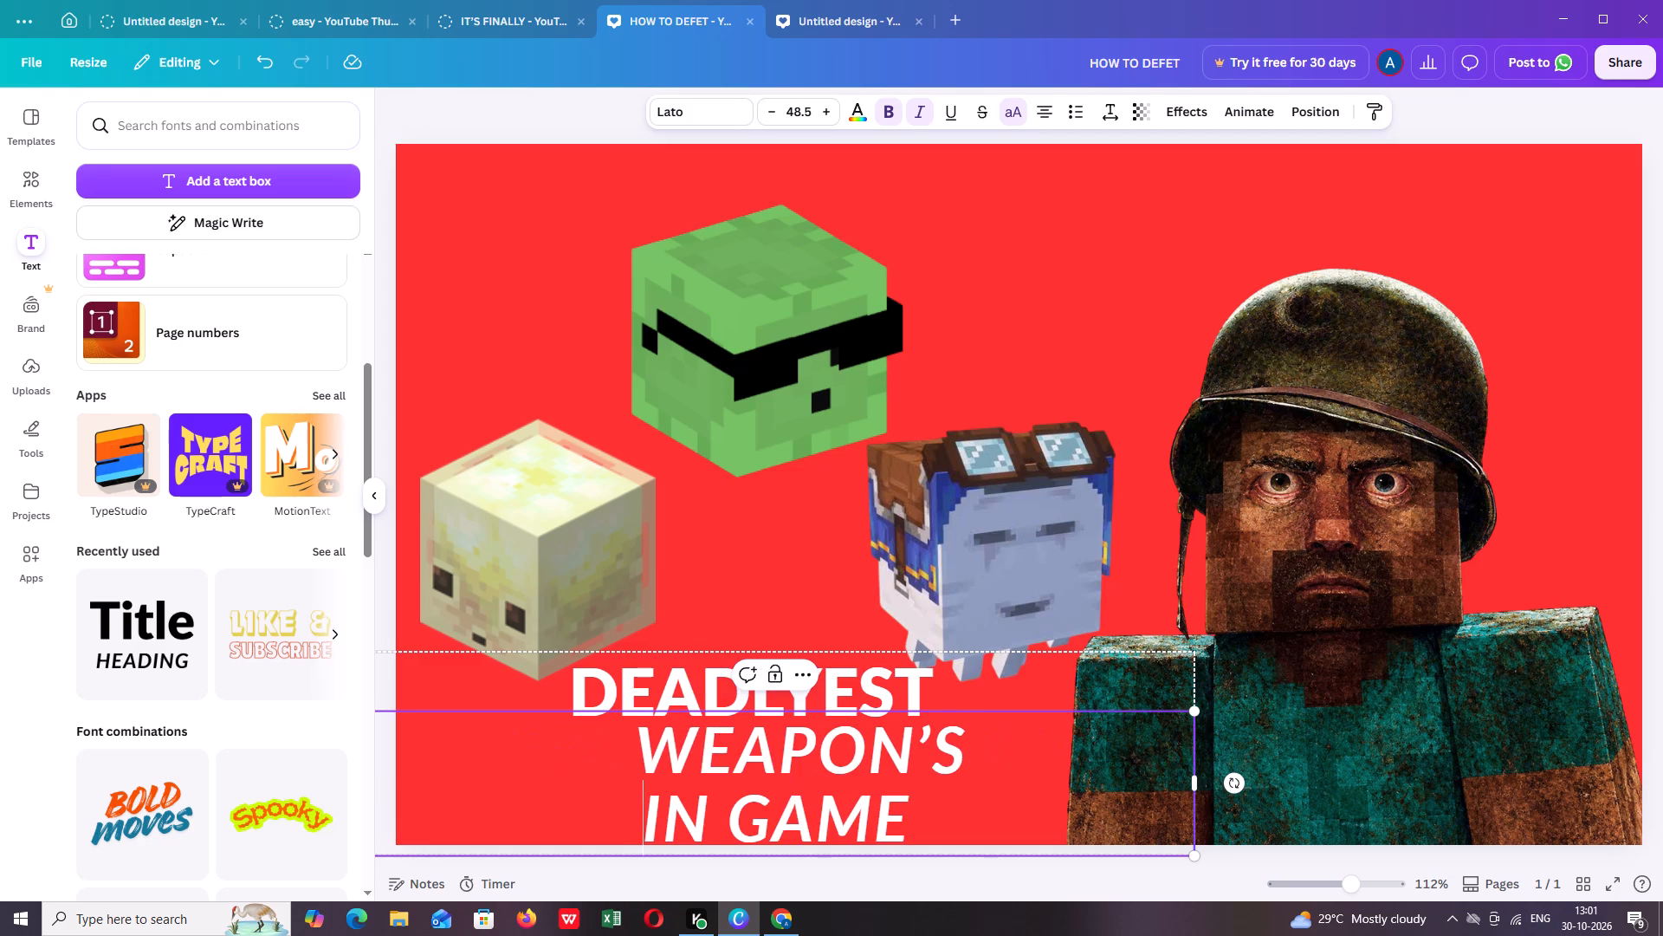
key(space)
key(space)
key(space)
key(space)
key(space)
key(space)
key(space)
key(space)
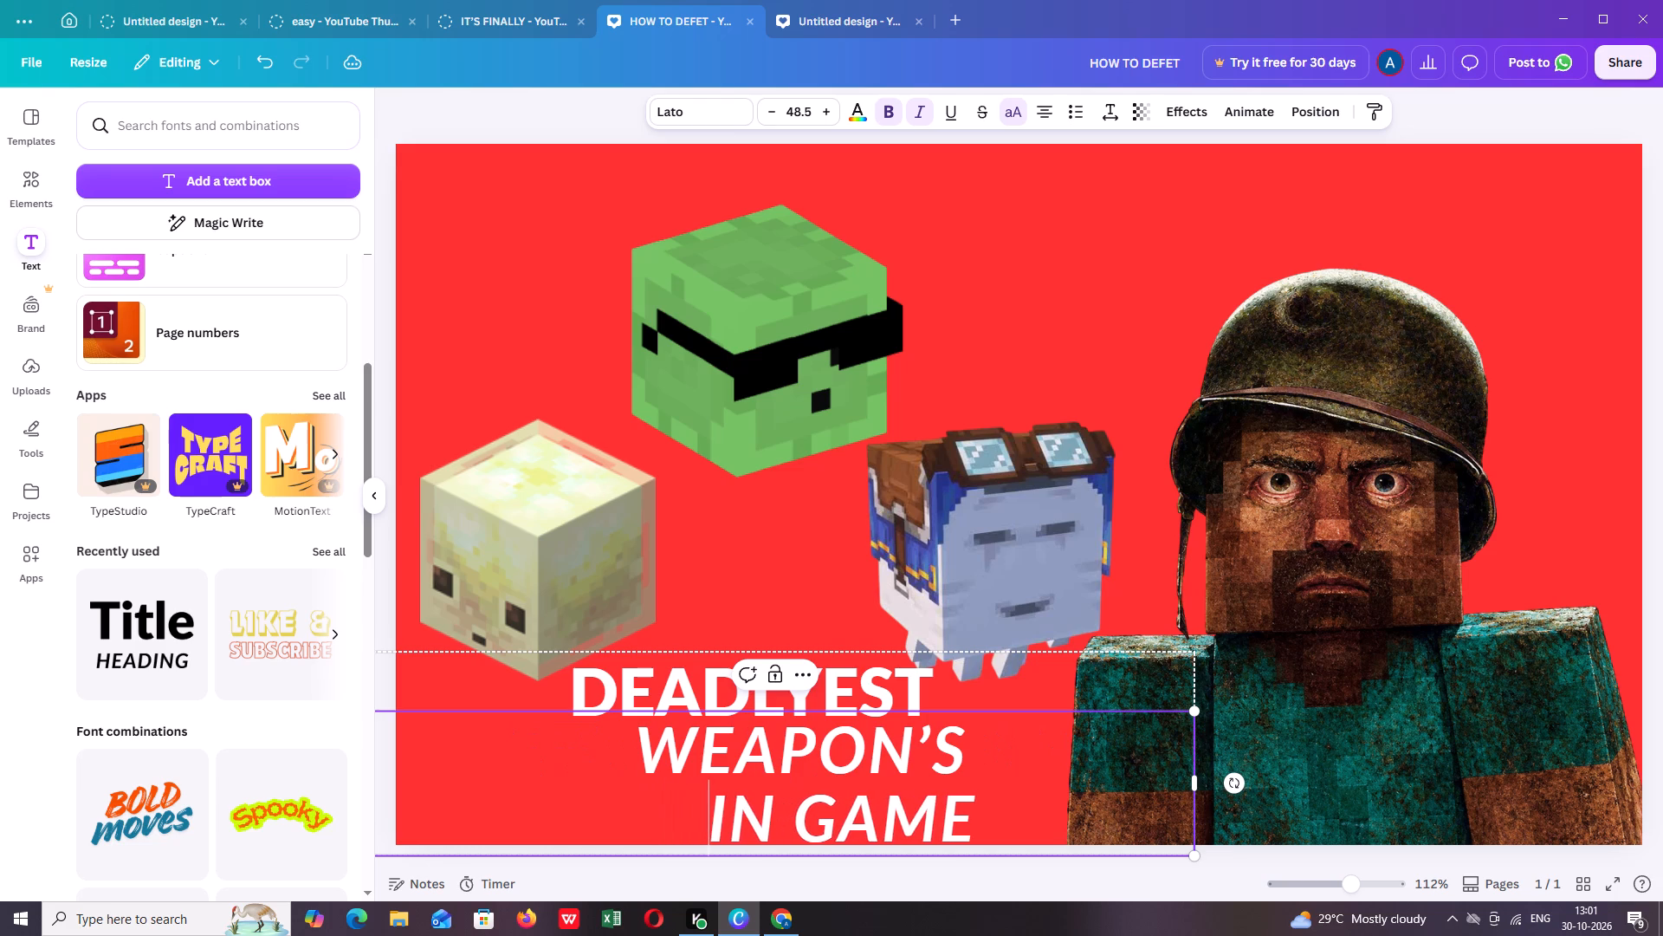
Move the whole three-line title group slightly up and left so it sits clear of the page's bottom edge.
click(756, 559)
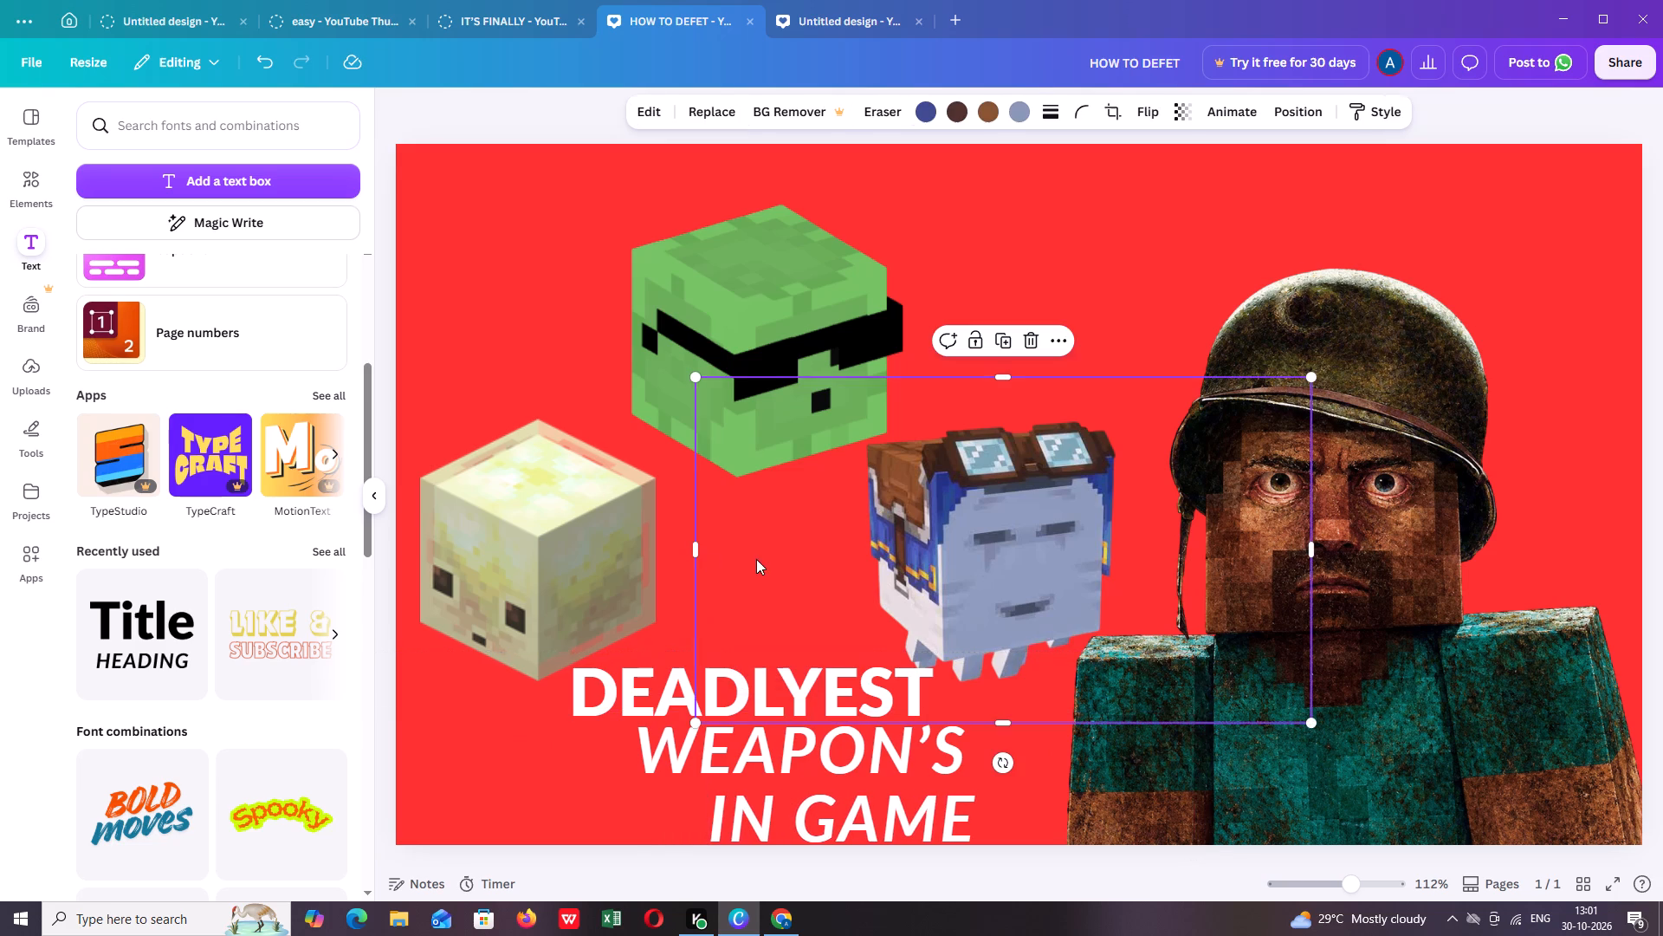
drag(793, 767, 786, 746)
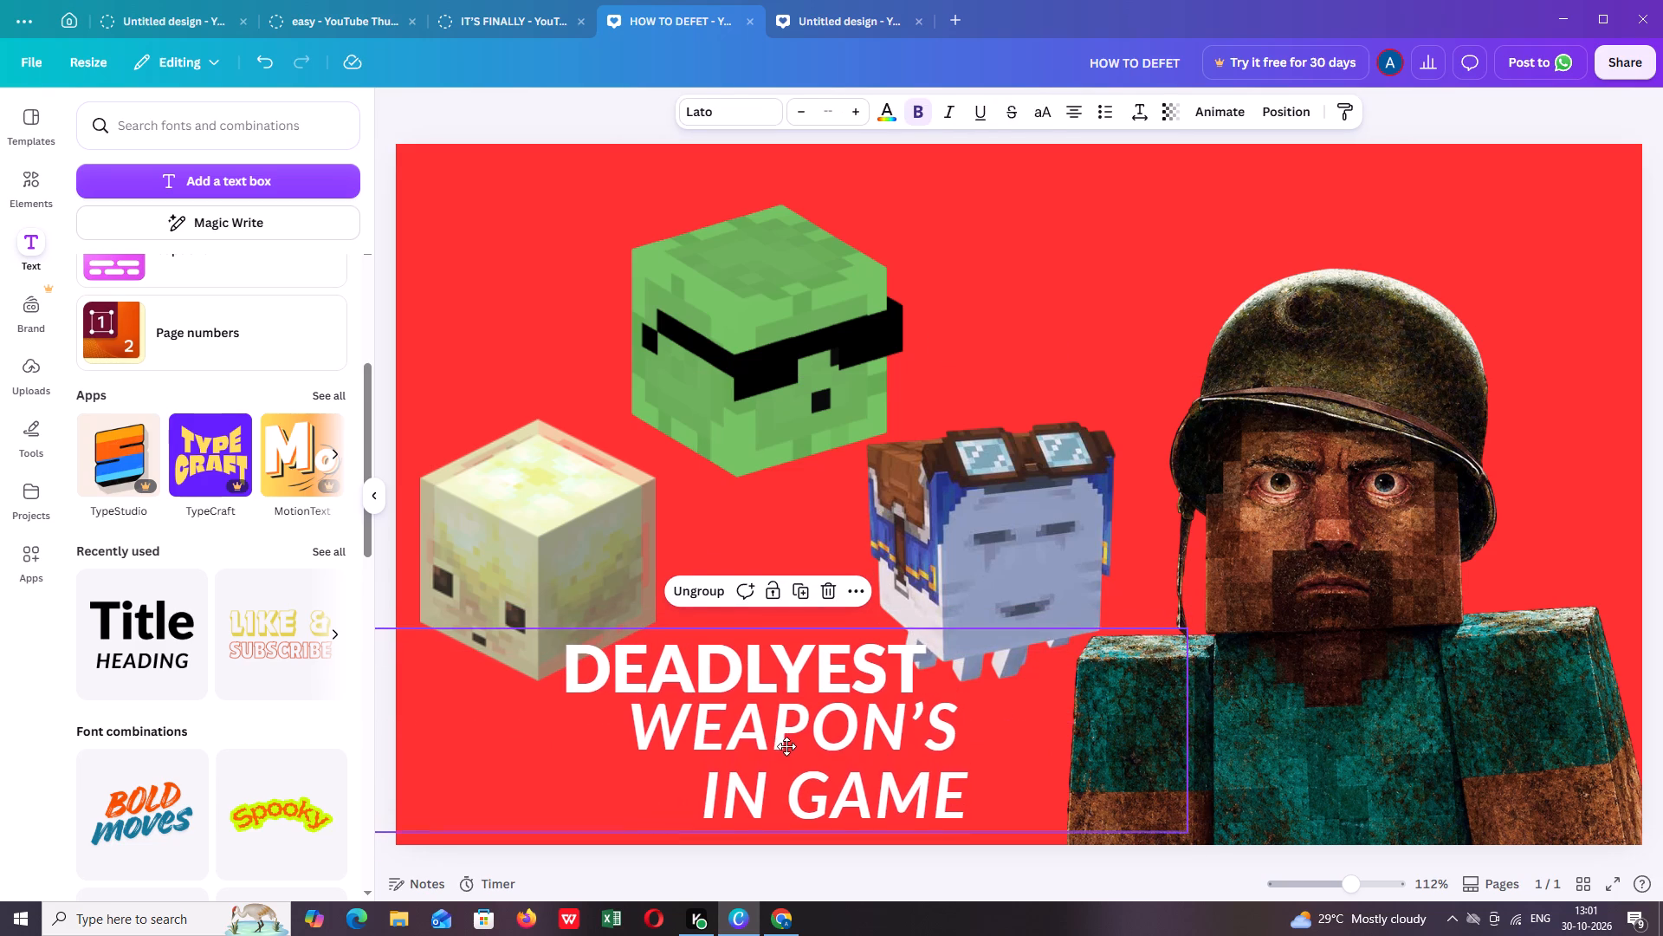
drag(786, 746, 786, 747)
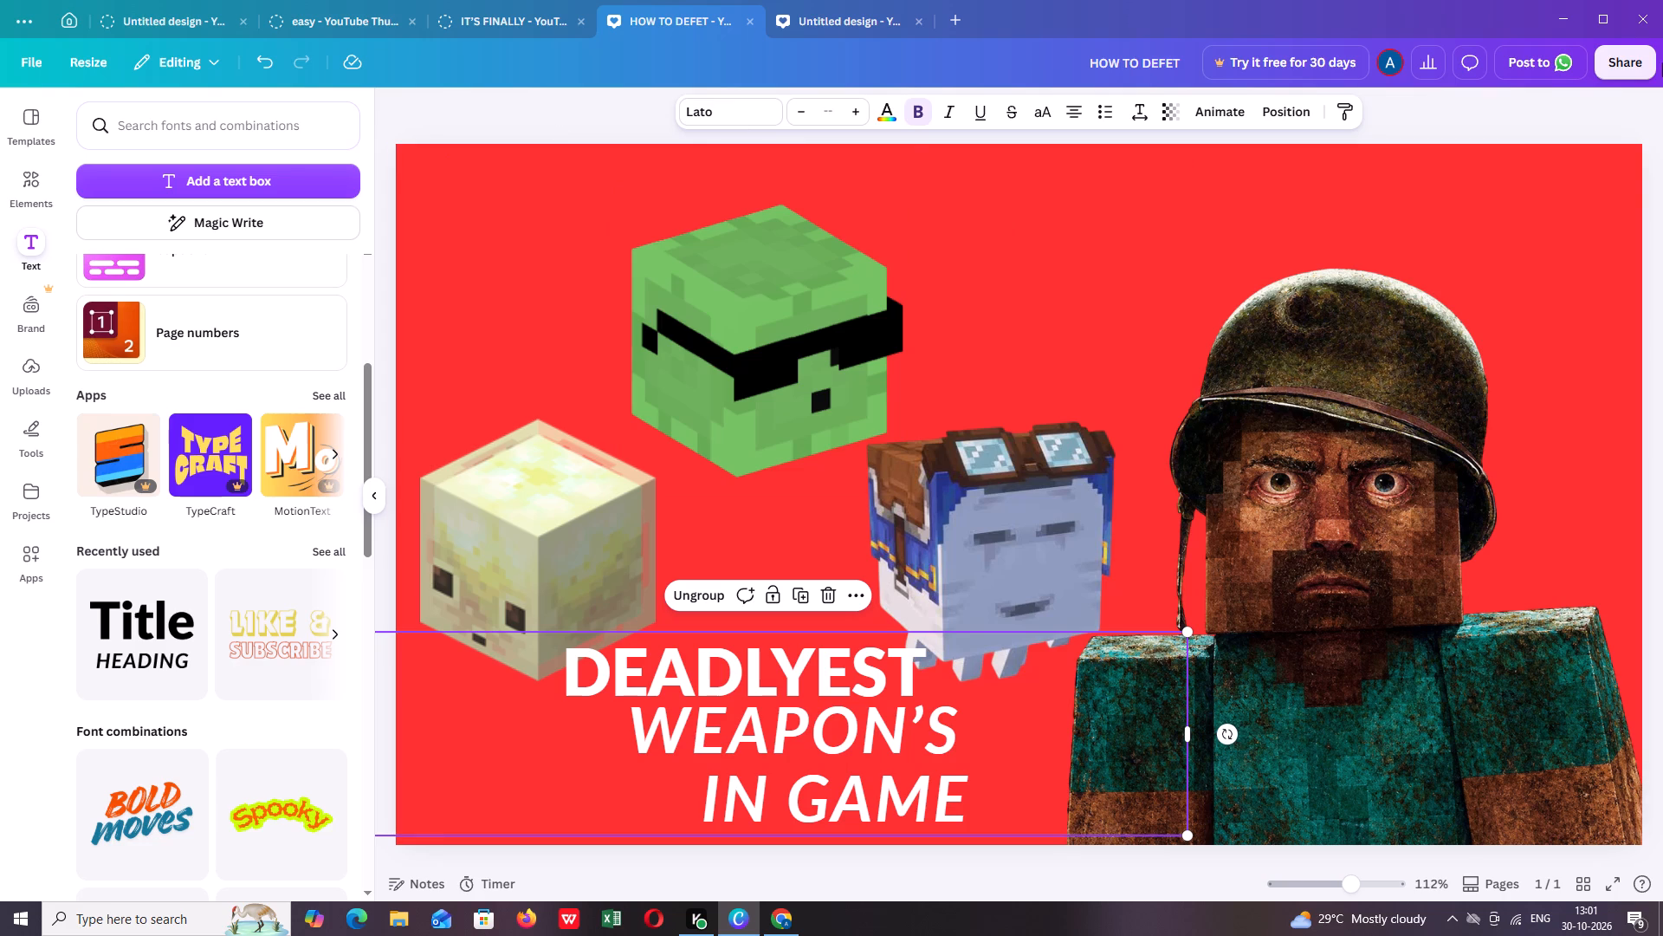
click(1504, 116)
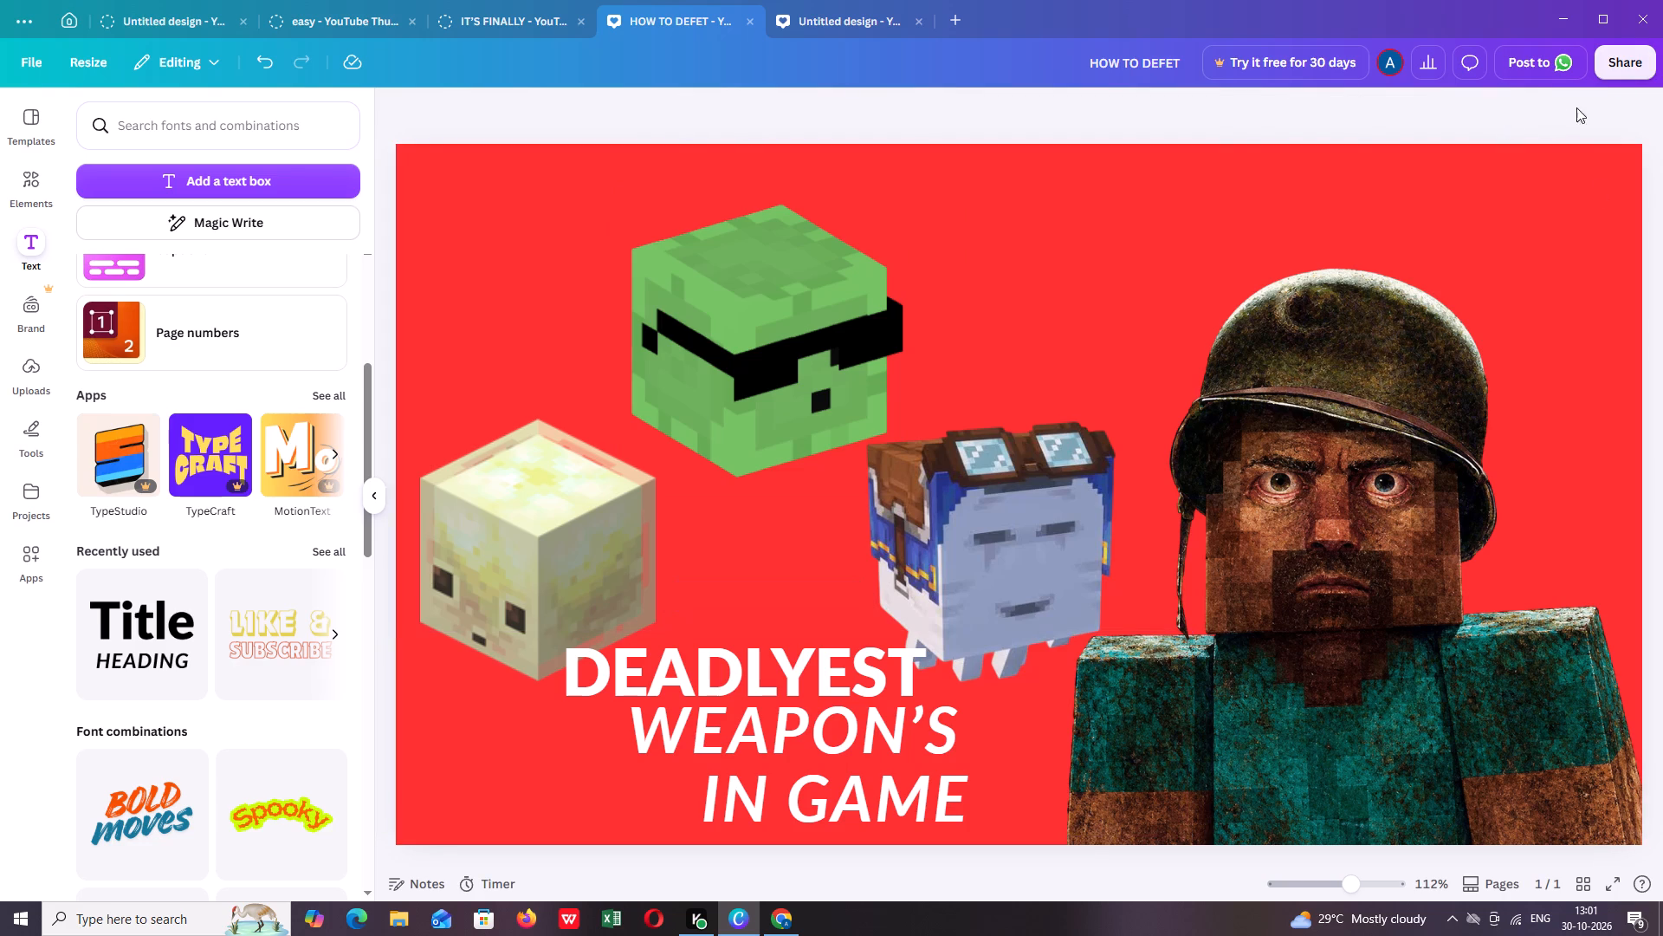
Download the design as a high-quality PNG at size 1.
click(1606, 76)
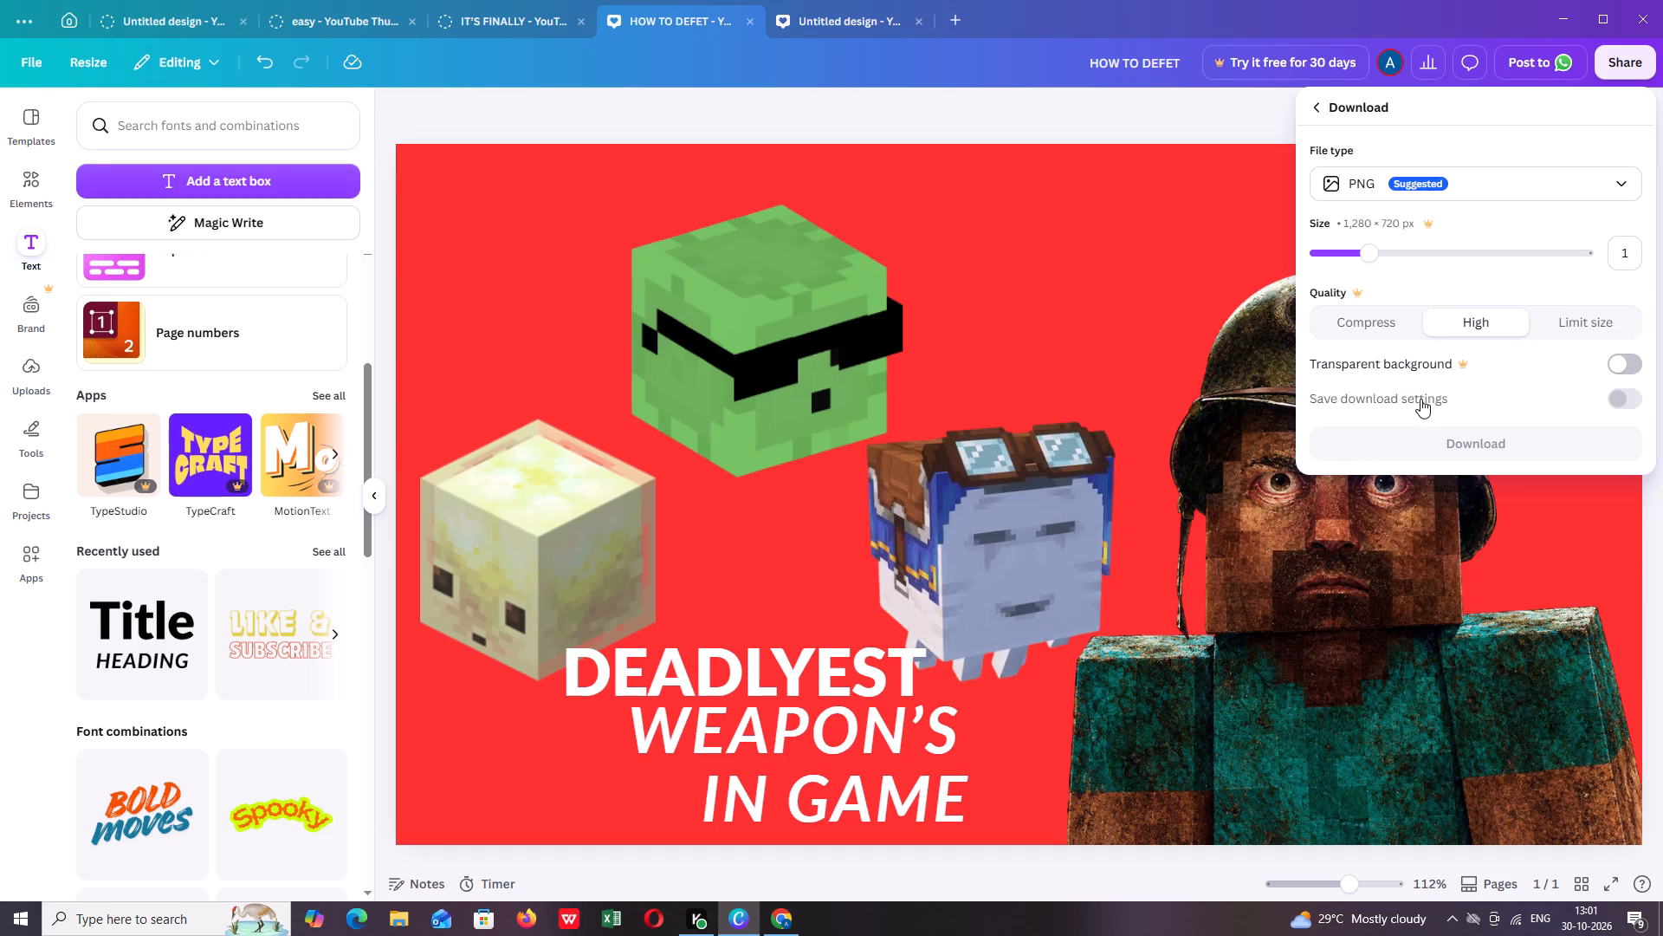
click(1455, 443)
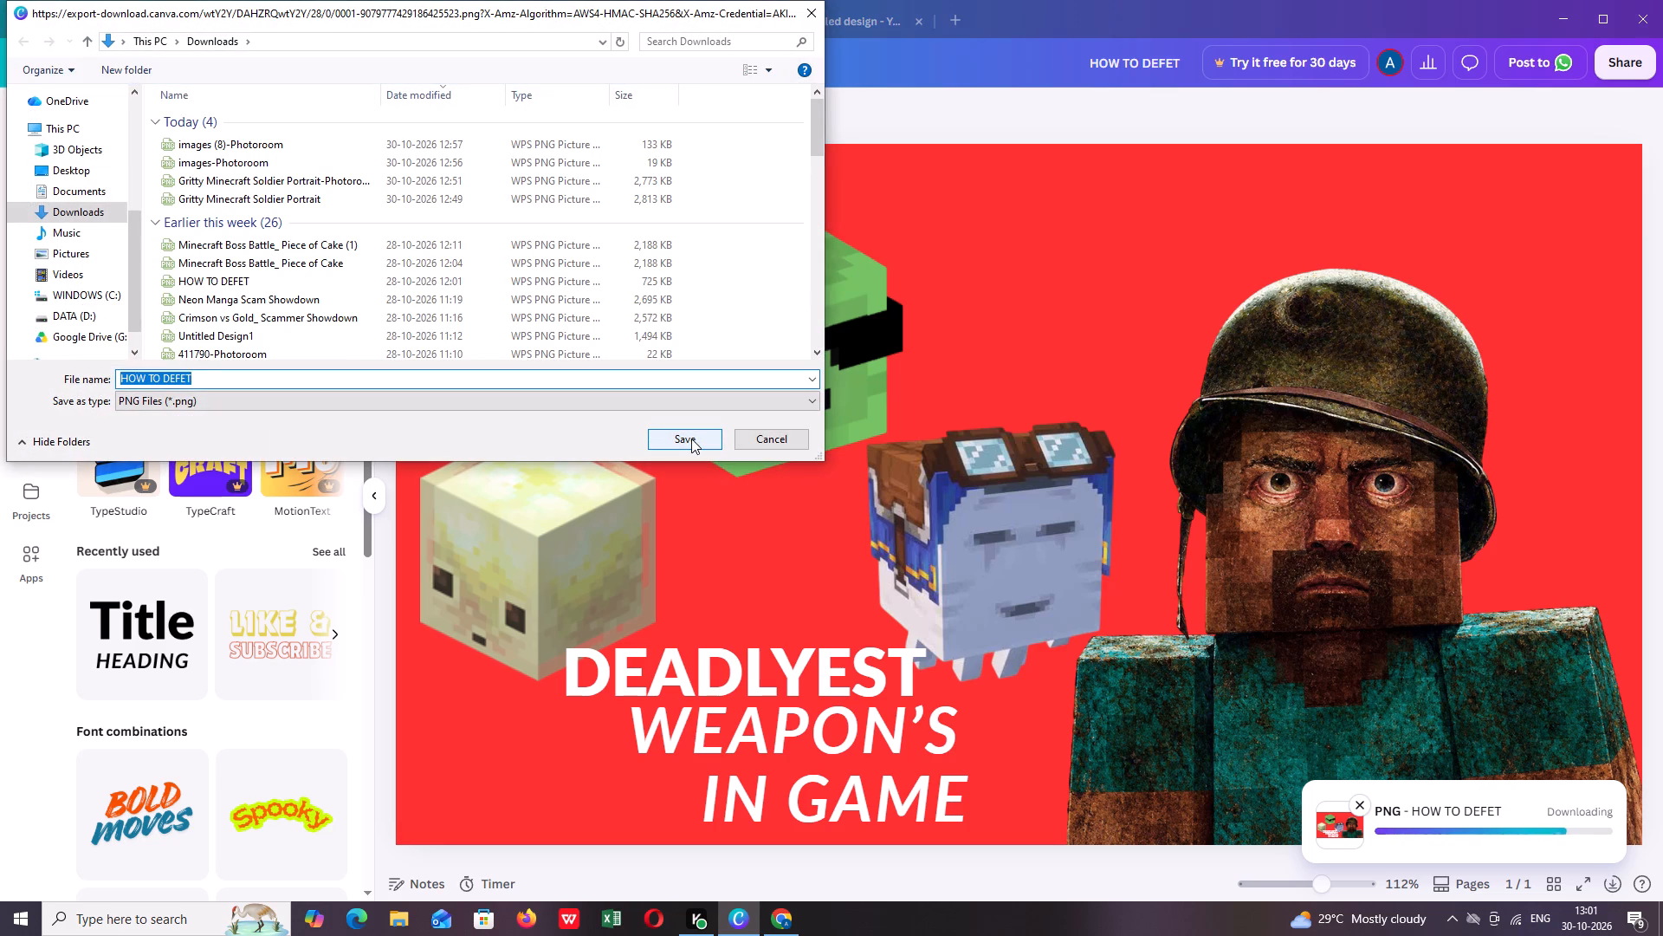
Save the exported PNG in the Downloads folder under the file name "HOW TO DEFET 2".
click(214, 382)
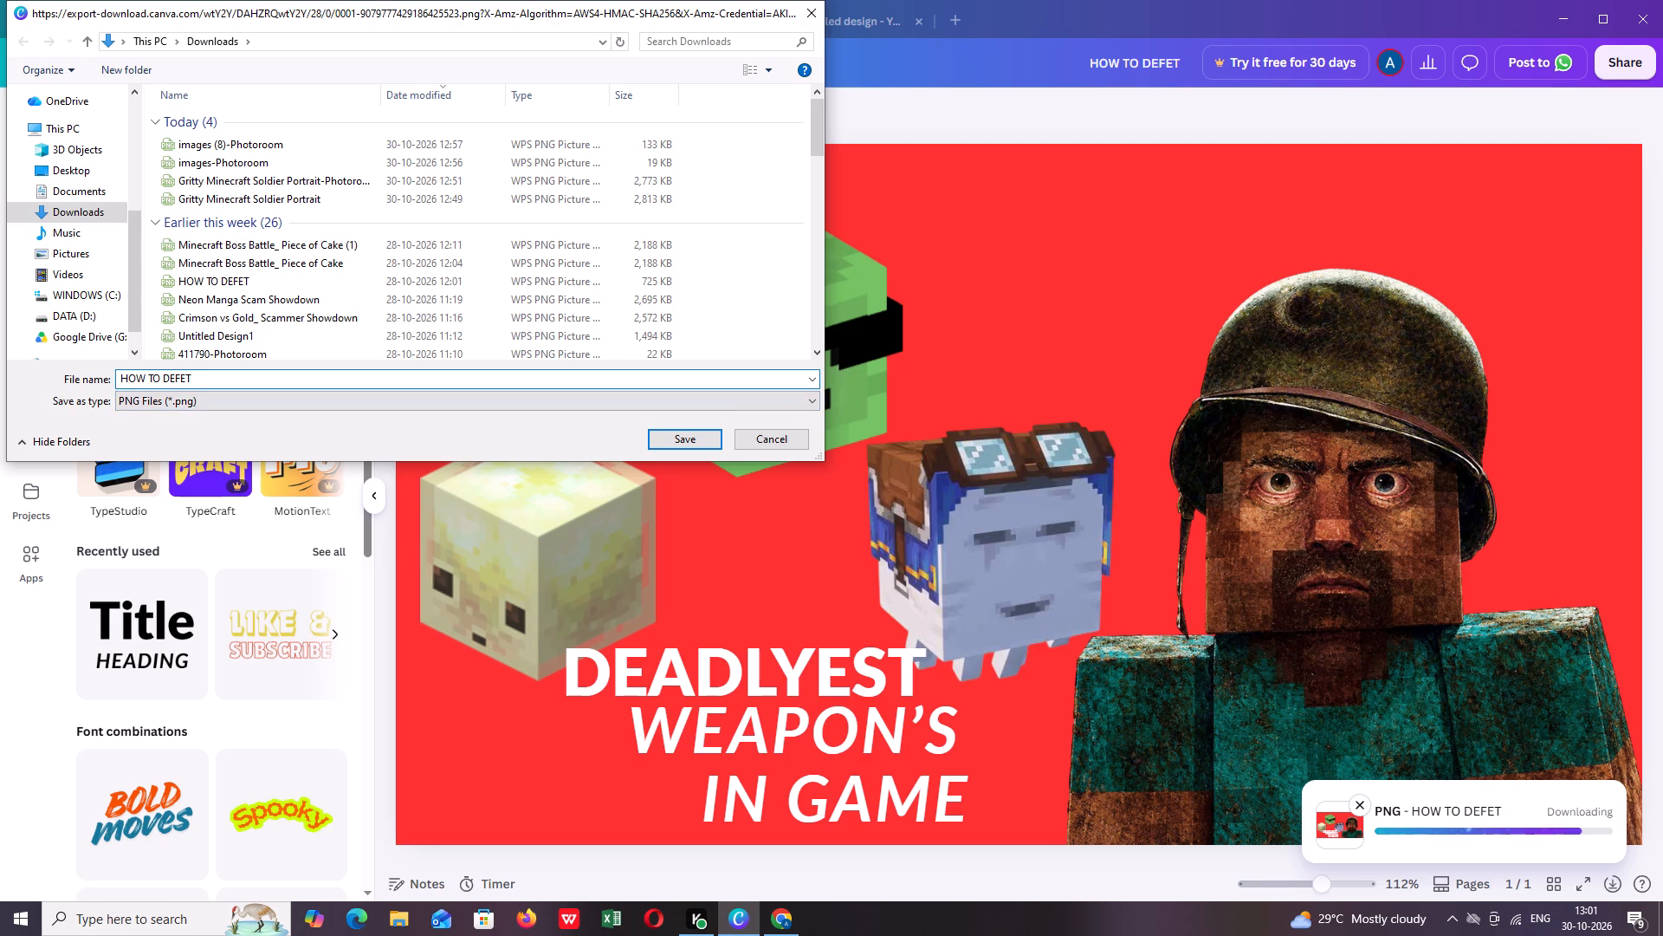
key(space)
text(2)
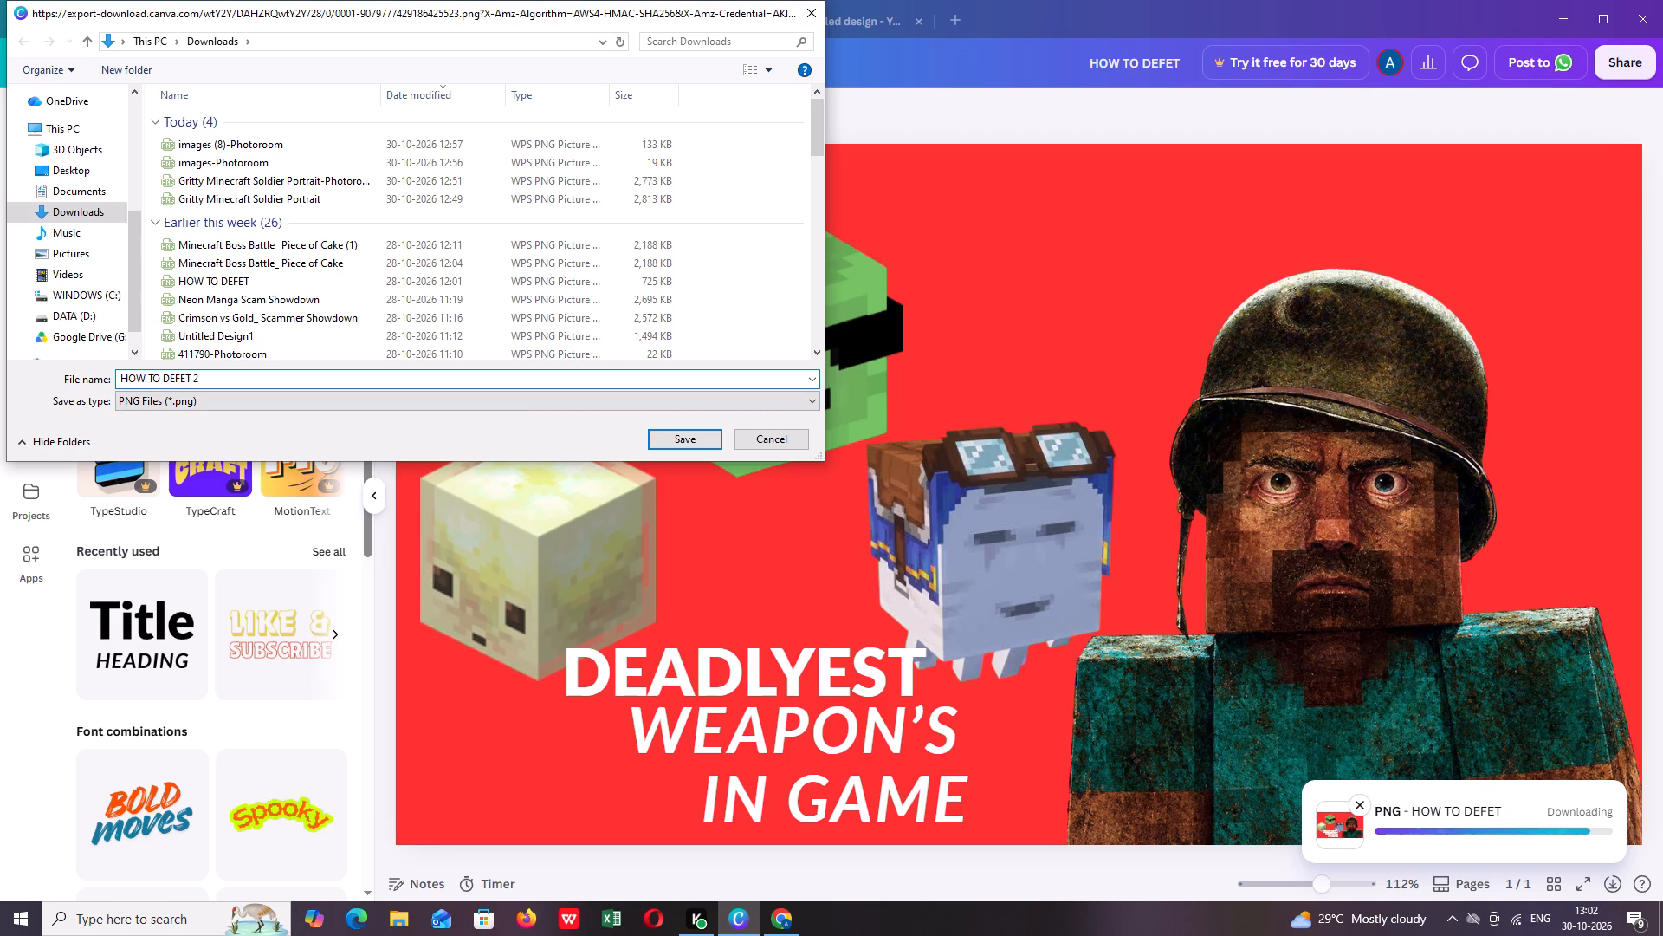
key(BackSpace)
key(1)
key(BackSpace)
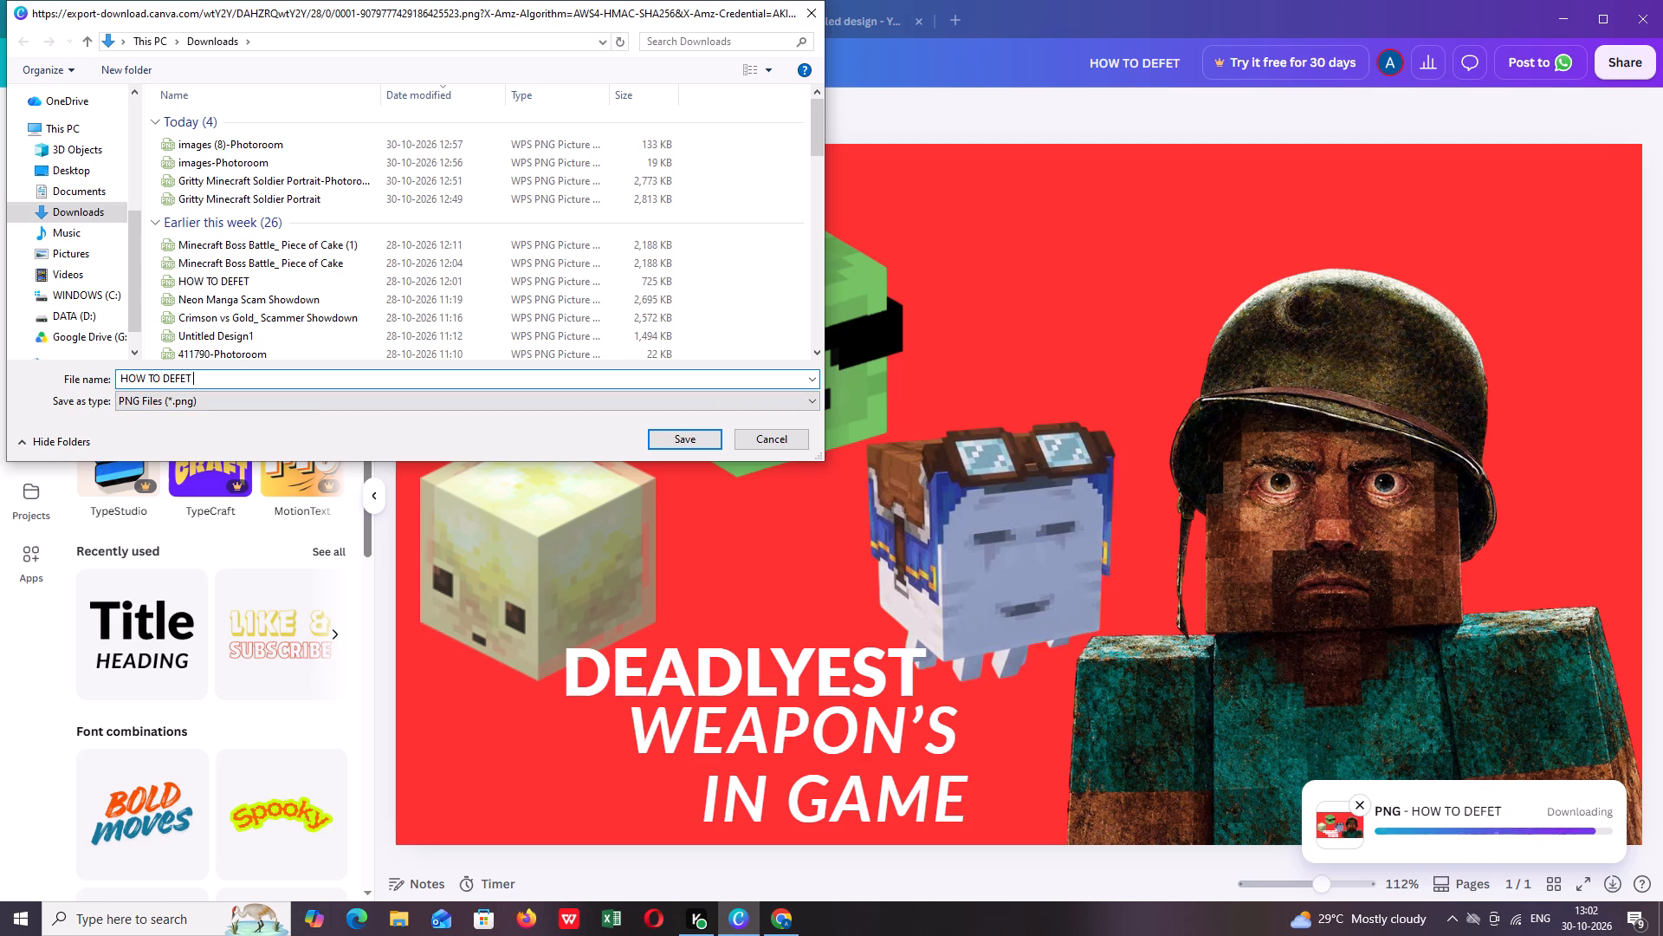
key(2)
key(Return)
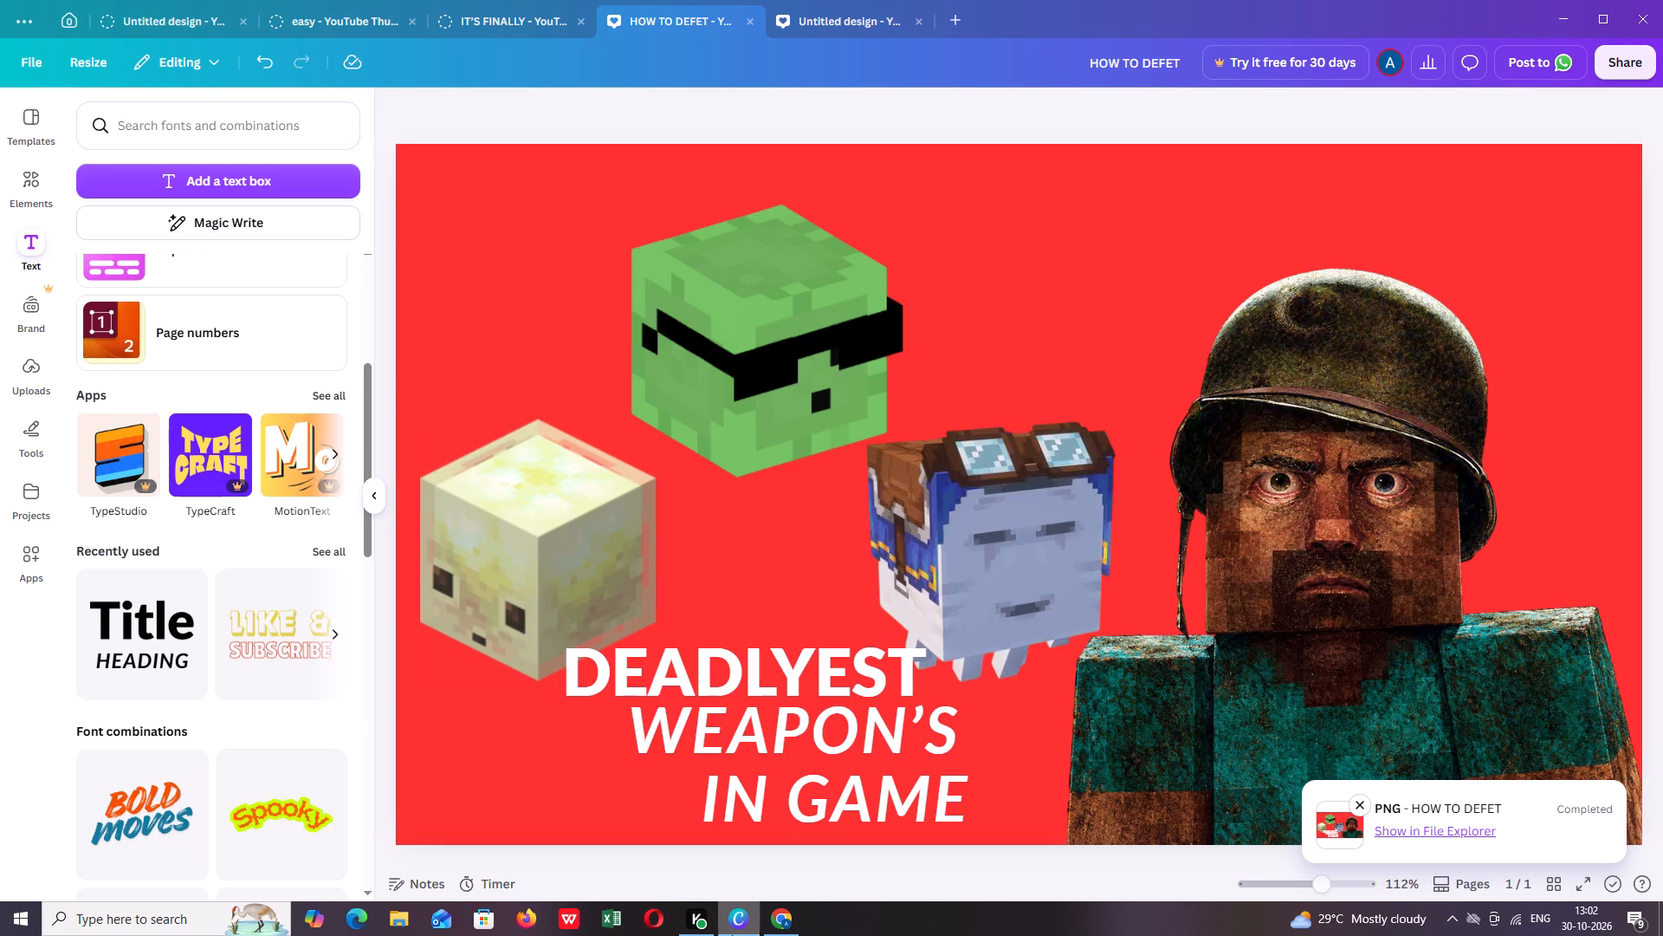